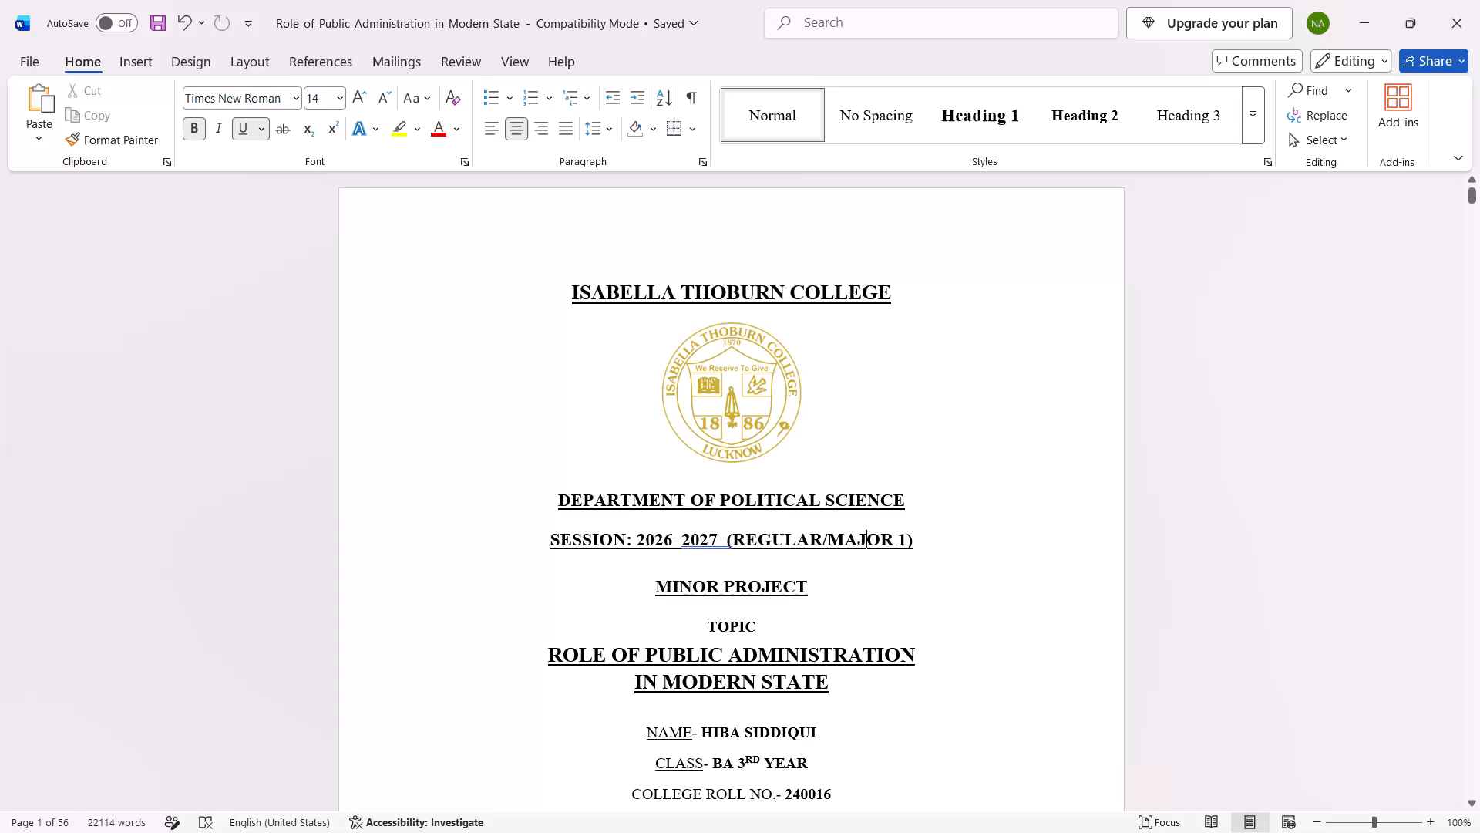
# Review the opening pages from the cover through to the table of contents on page 3.
pyautogui.scroll(-3, 708, 492)
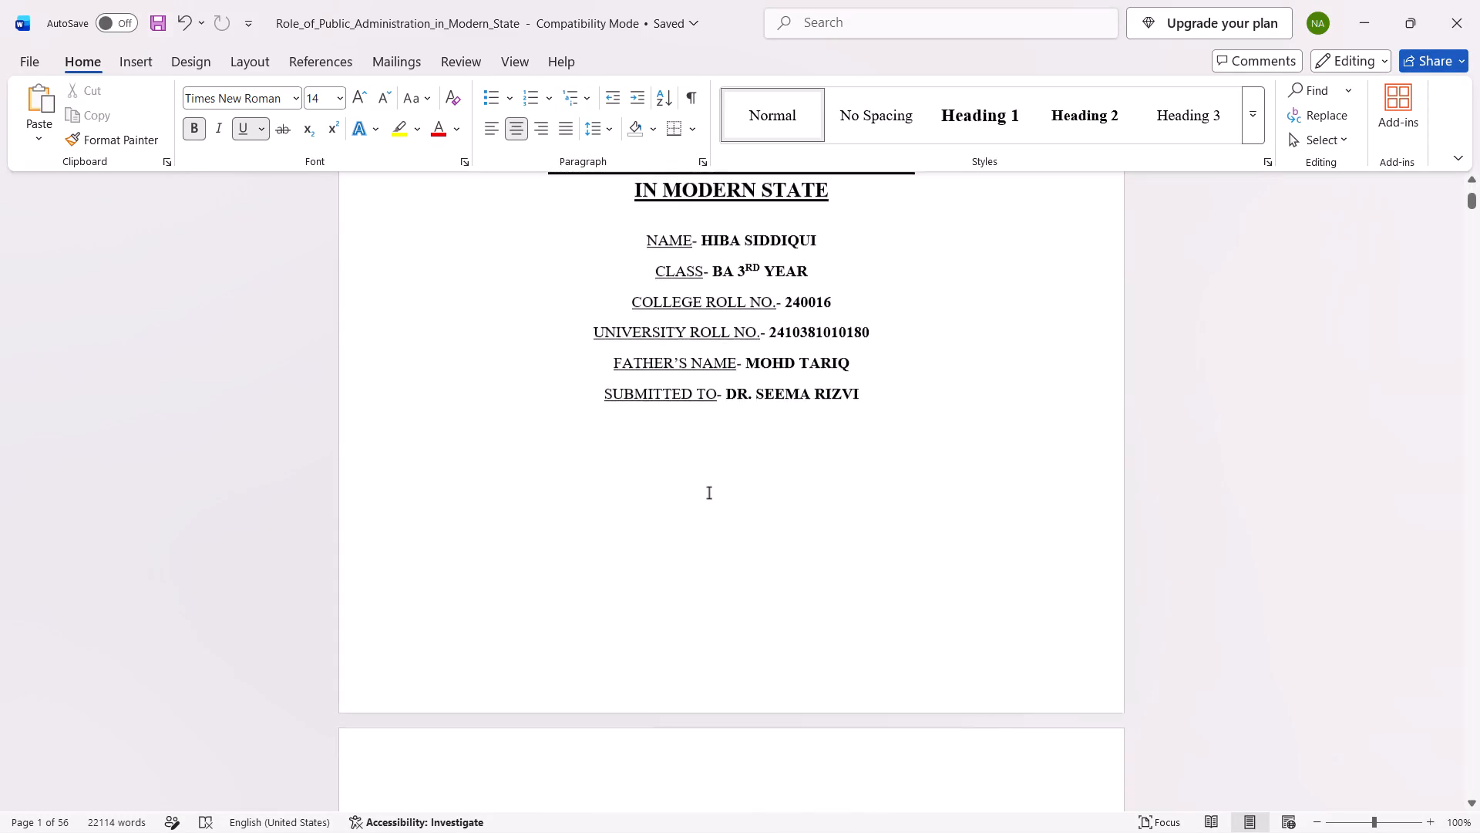
pyautogui.scroll(-6, 708, 492)
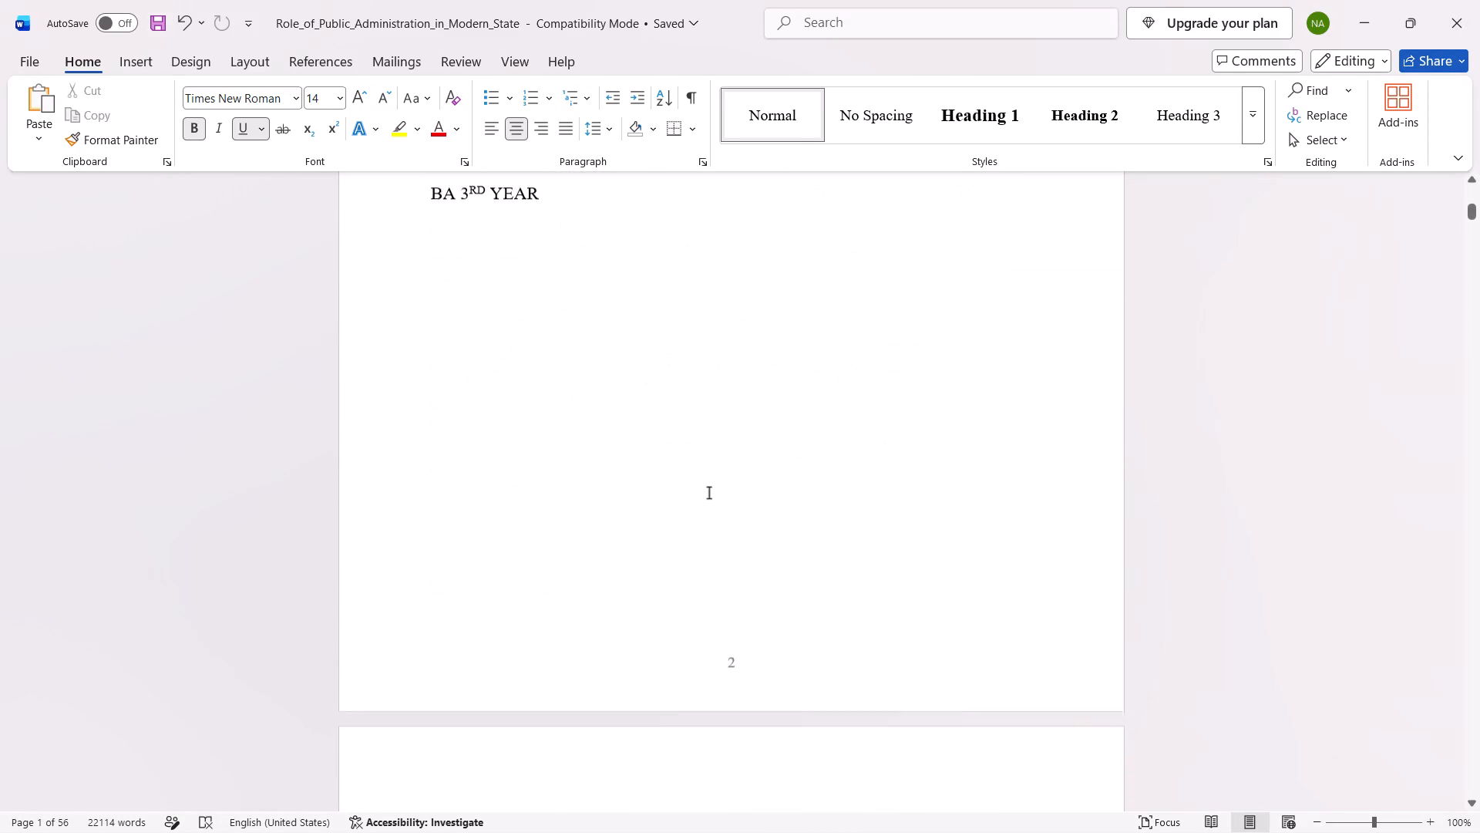
pyautogui.scroll(-5, 708, 492)
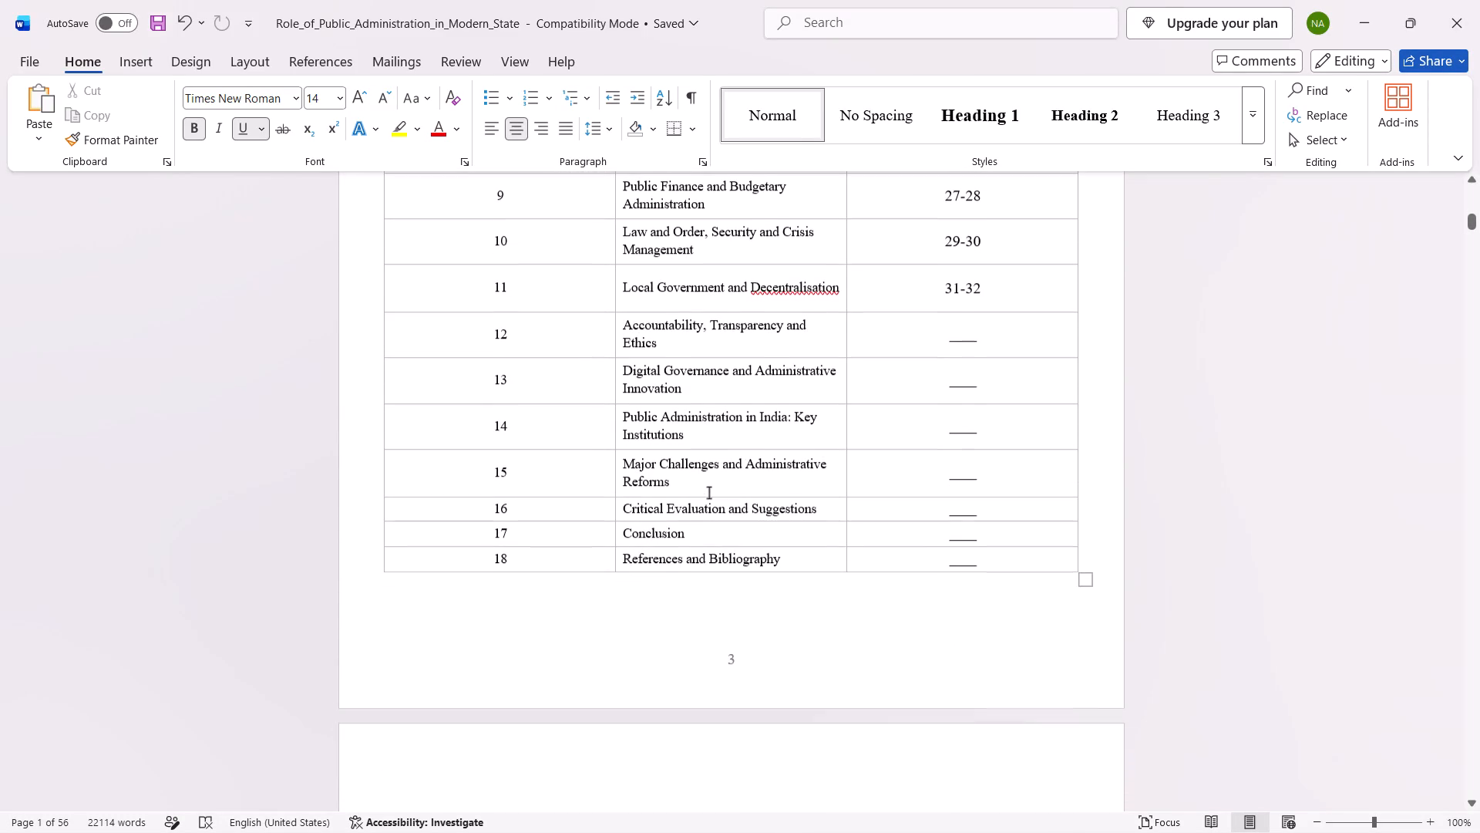
pyautogui.scroll(1, 708, 492)
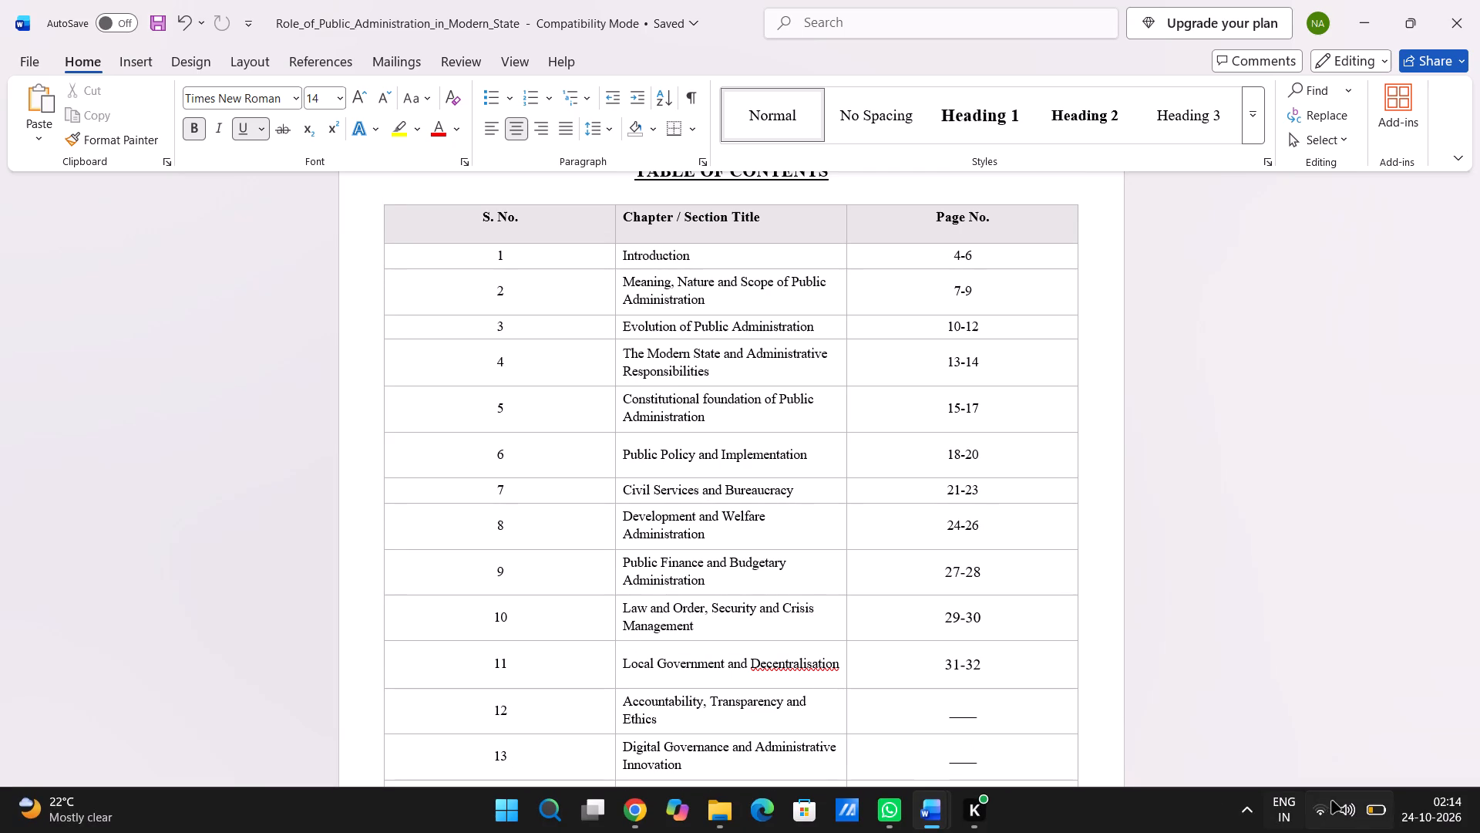
# Turn off Bluetooth in the system's quick settings and return to the document.
pyautogui.click(1350, 823)
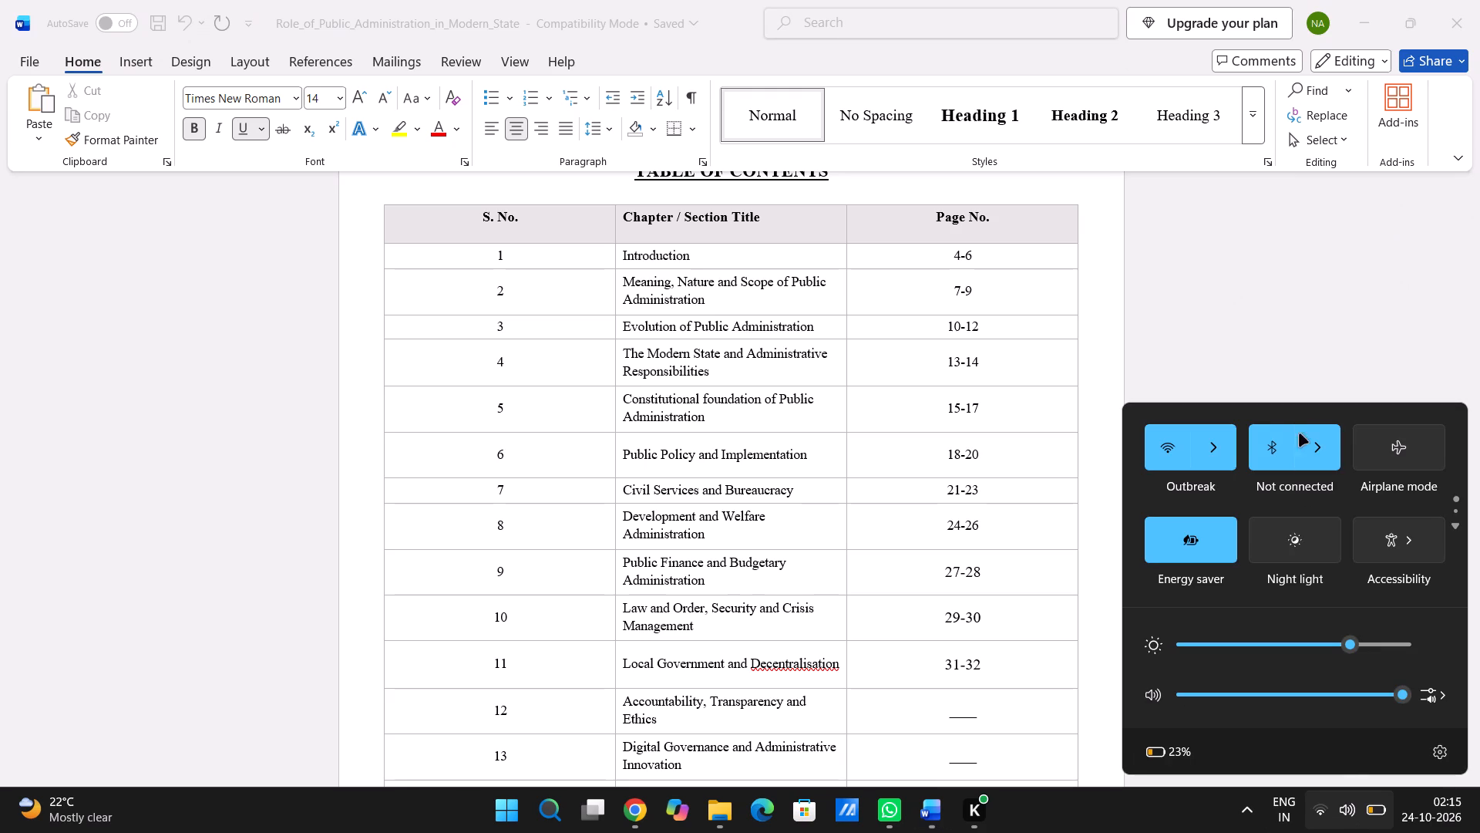
pyautogui.click(1273, 460)
pyautogui.click(1260, 334)
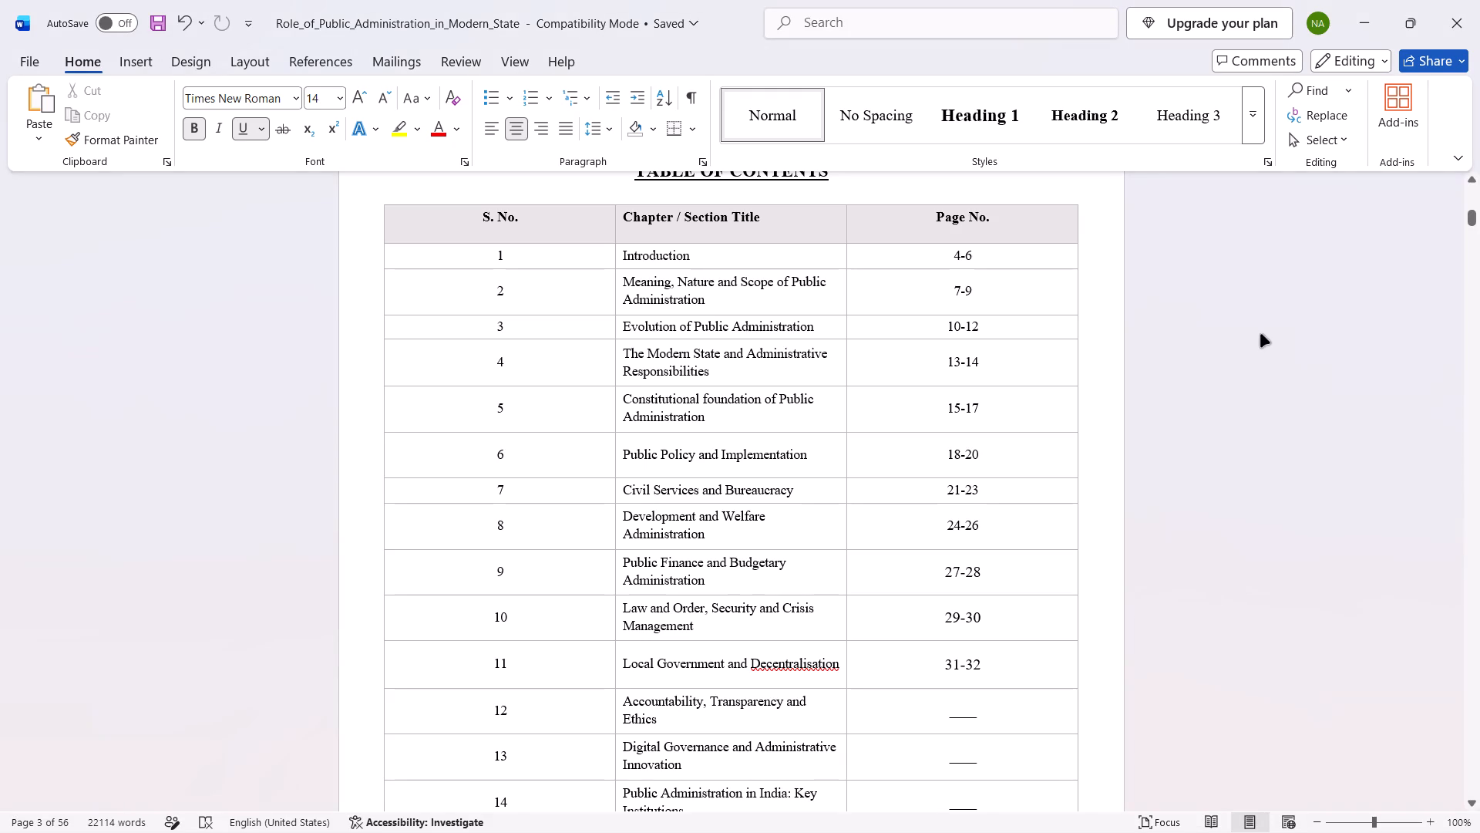
# Examine the Page No. column of the table of contents and the chapter pages that follow it.
pyautogui.click(1028, 218)
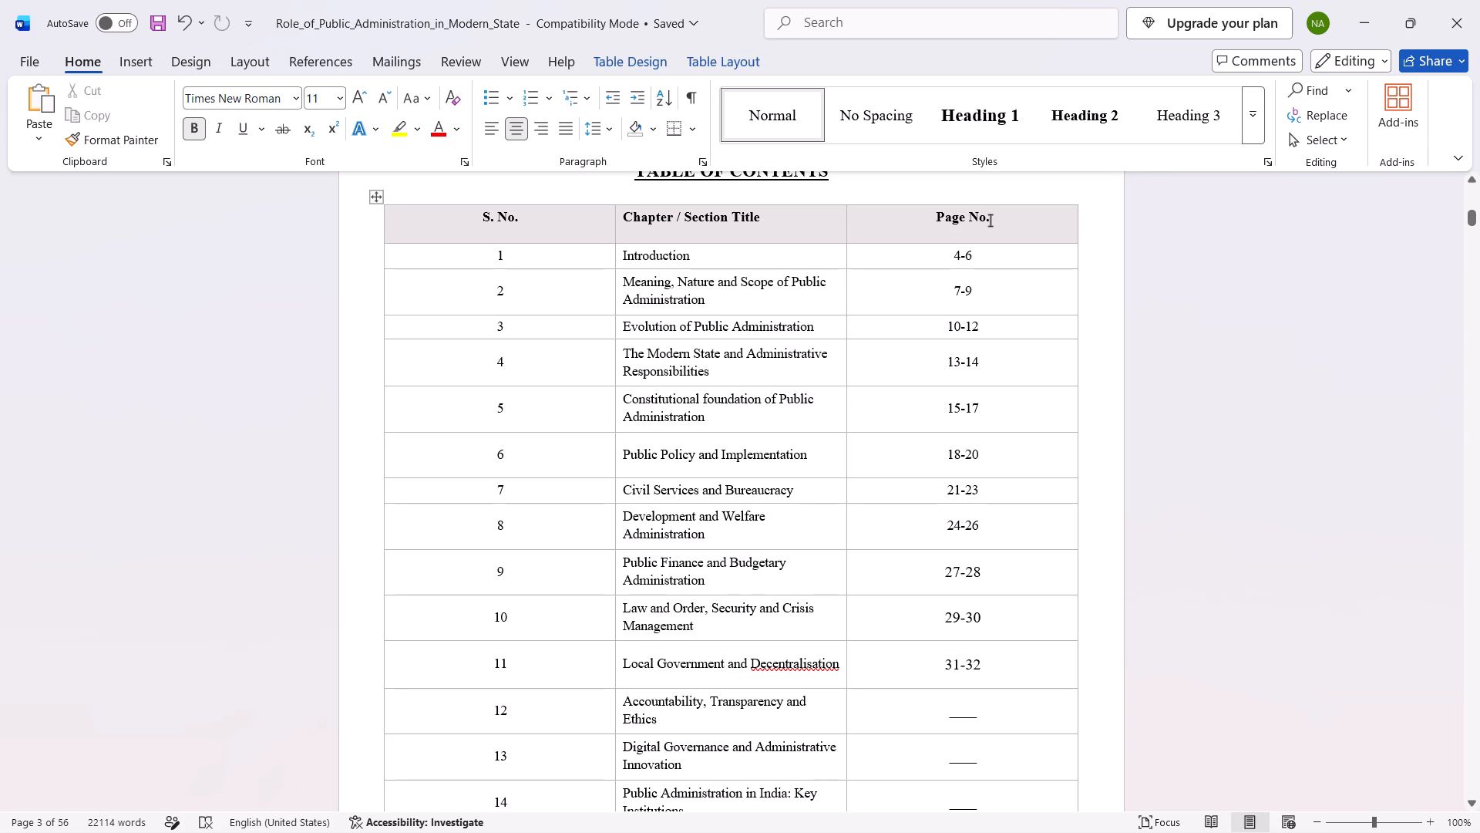
pyautogui.moveTo(990, 220); pyautogui.dragTo(937, 221)
pyautogui.click(1216, 405)
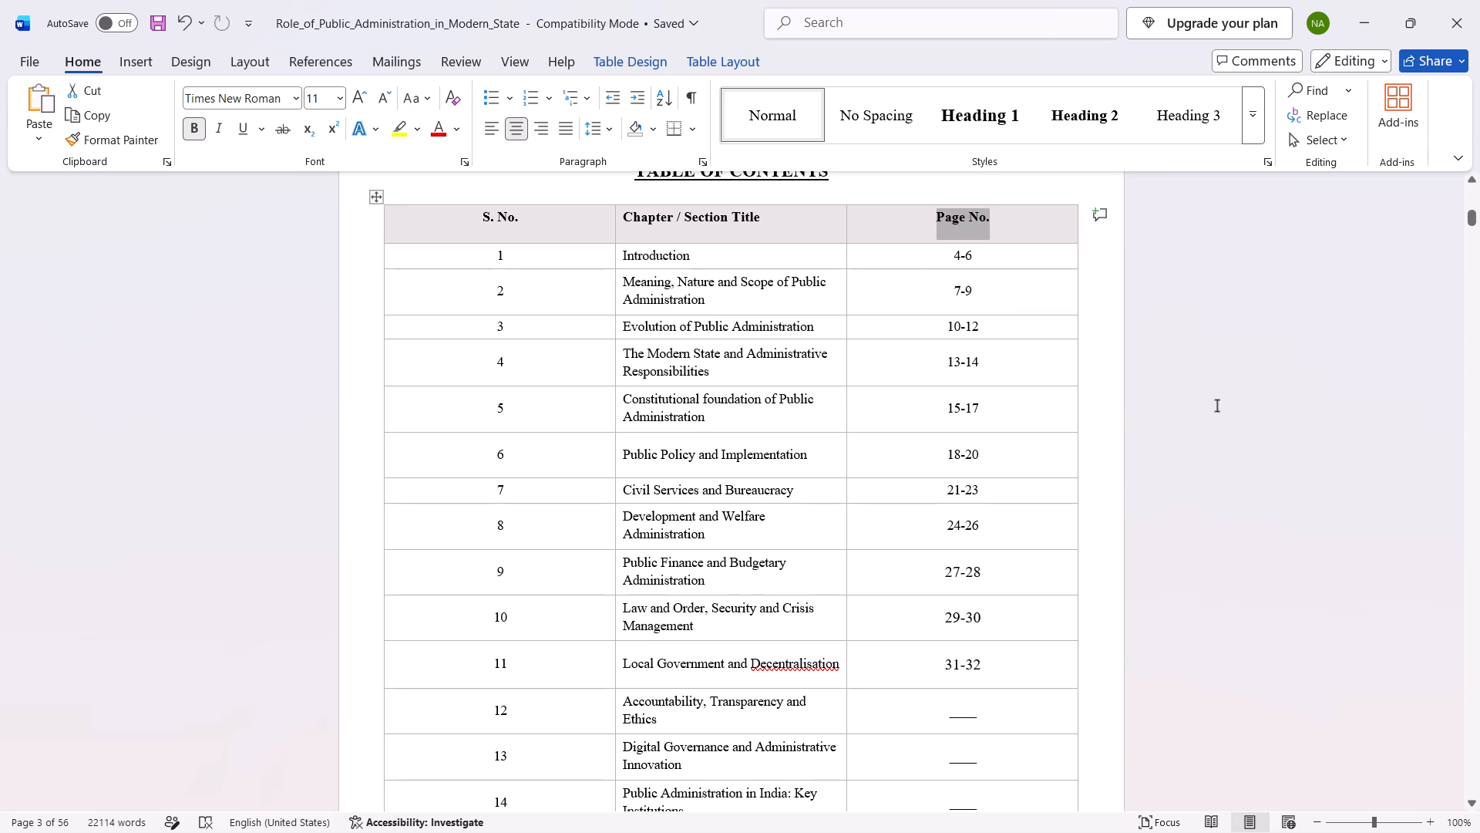
pyautogui.scroll(-3, 1216, 405)
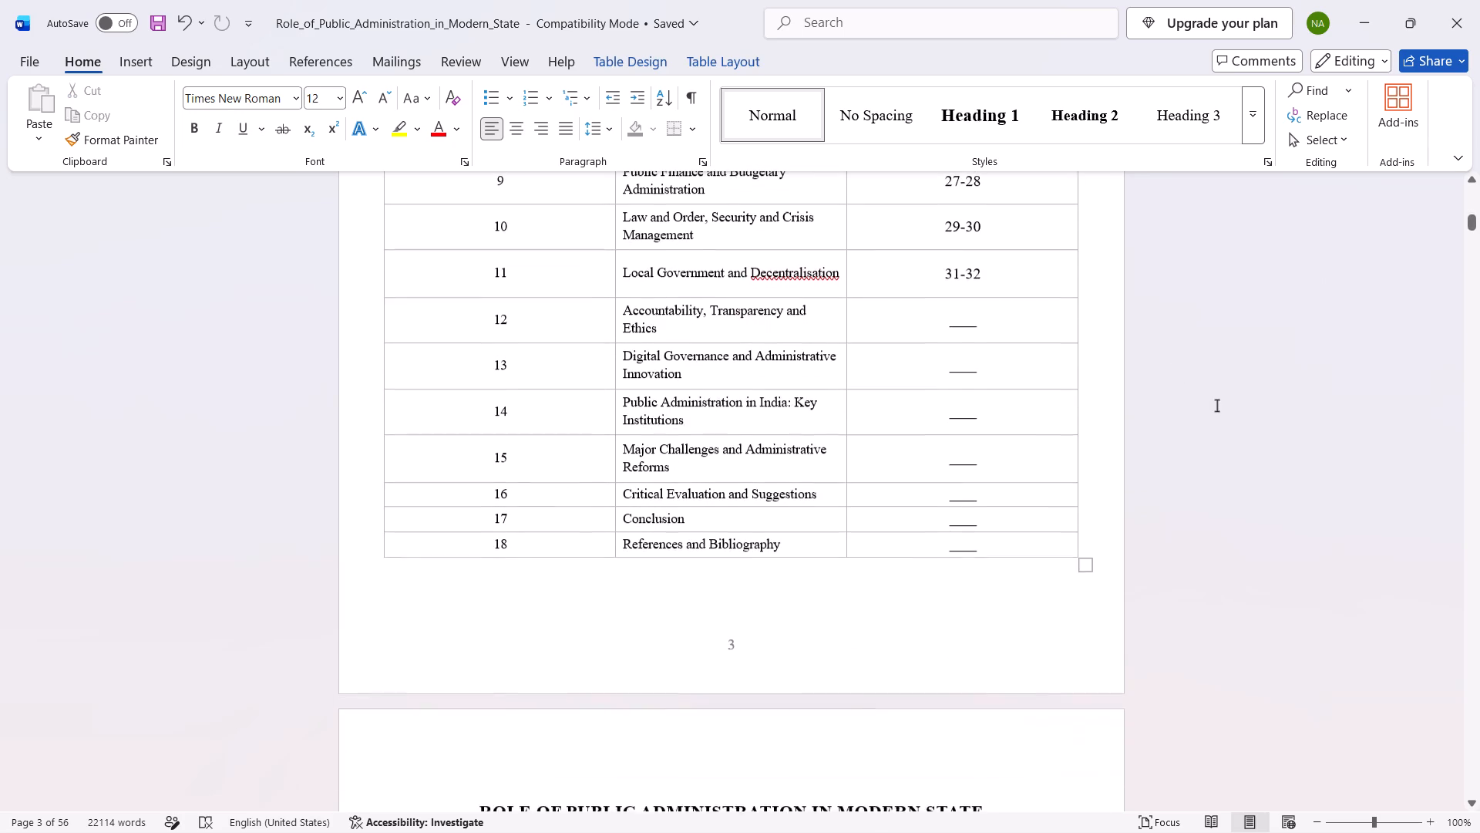
pyautogui.scroll(-2, 1216, 405)
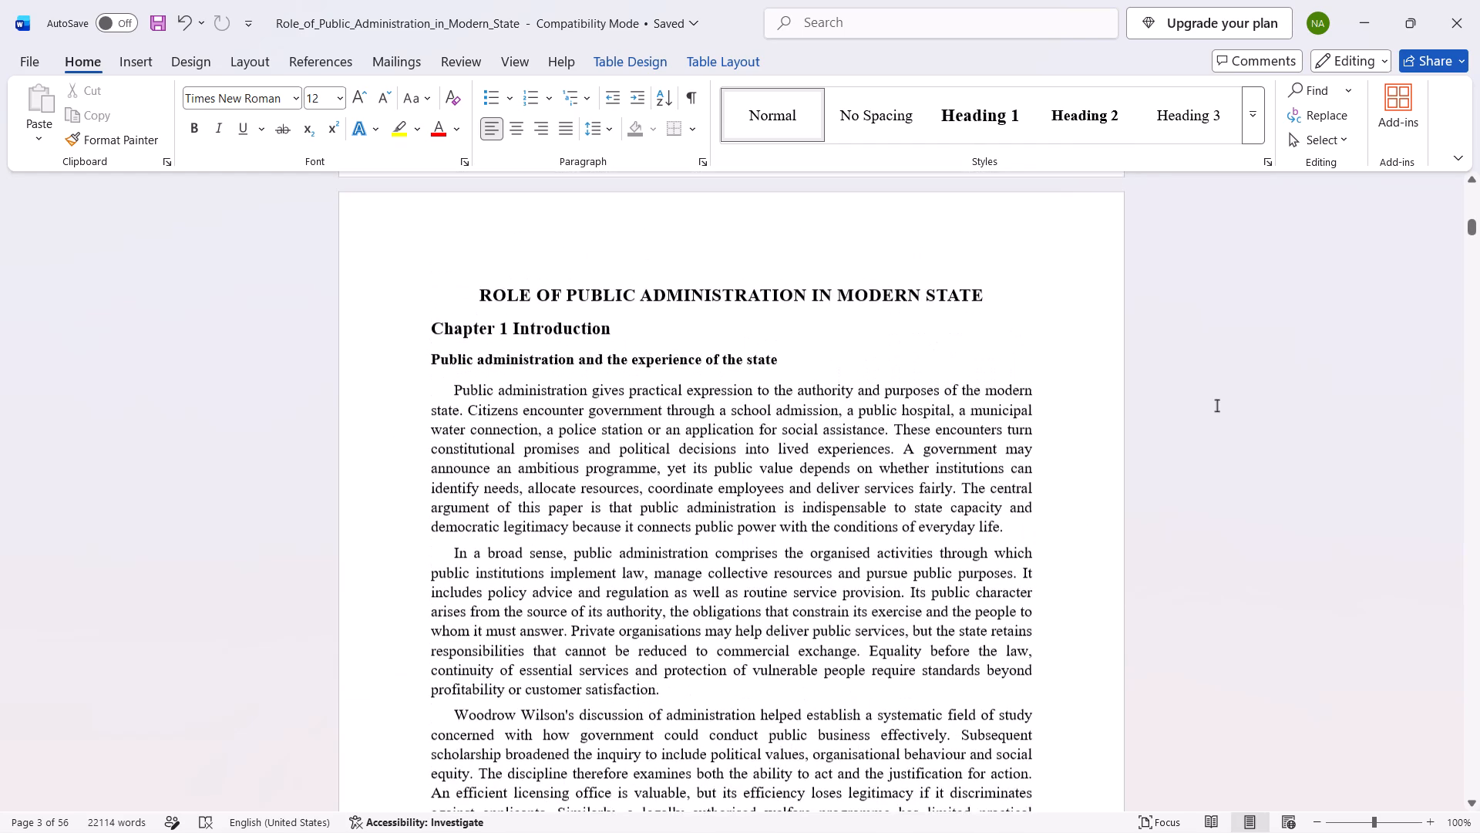
pyautogui.scroll(-17, 1216, 405)
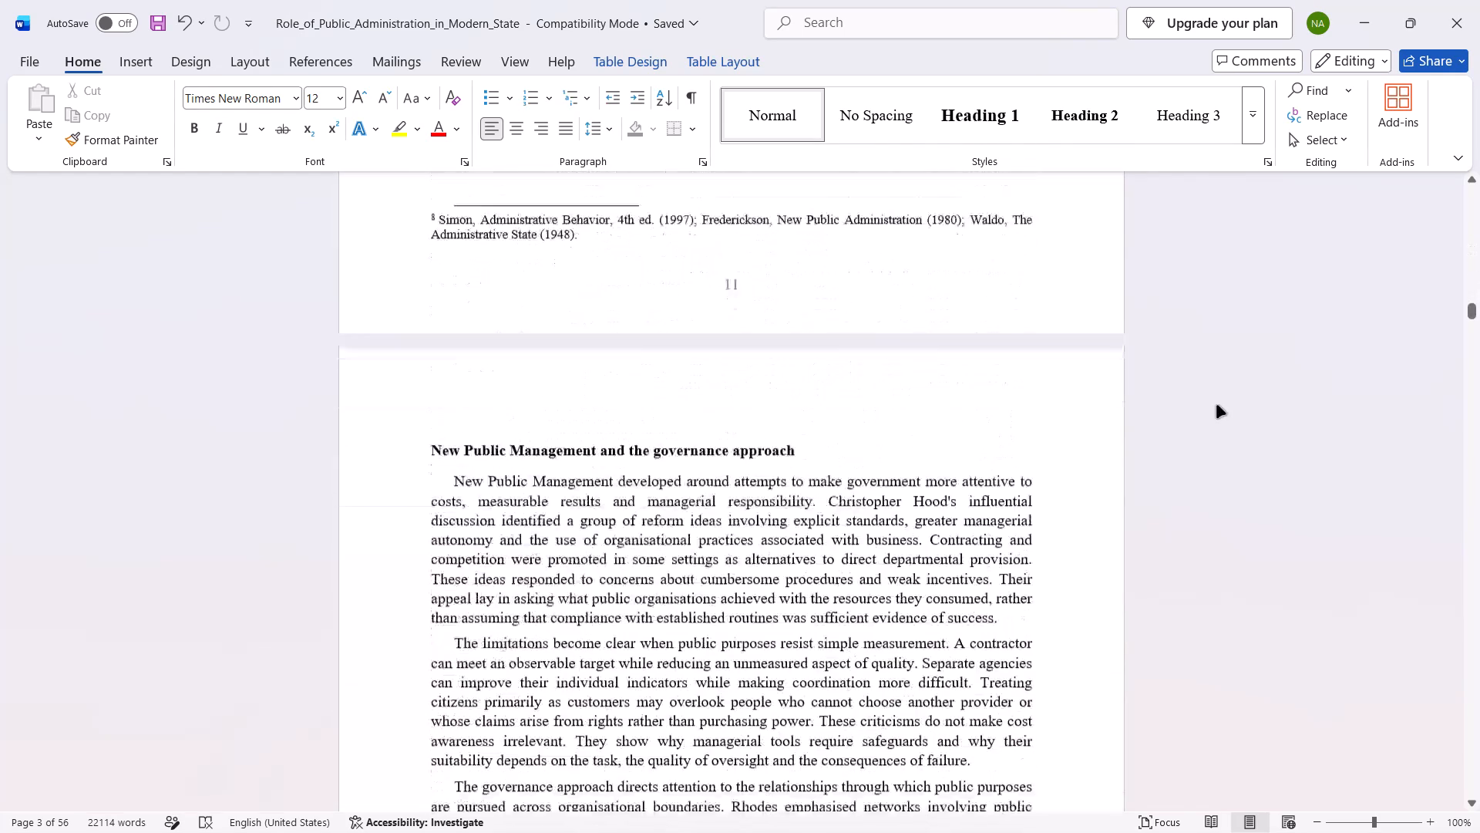
pyautogui.scroll(-1, 1216, 405)
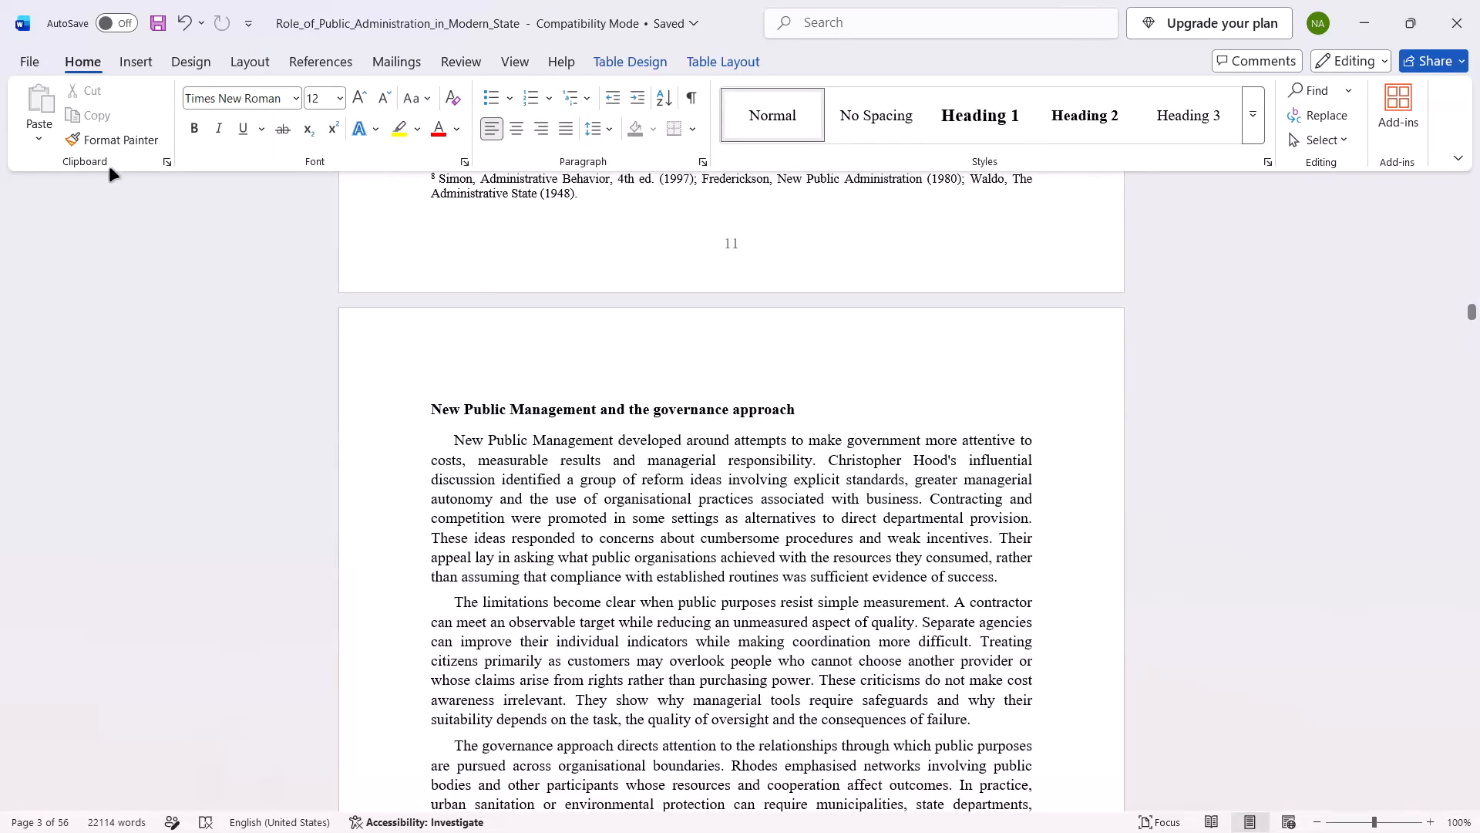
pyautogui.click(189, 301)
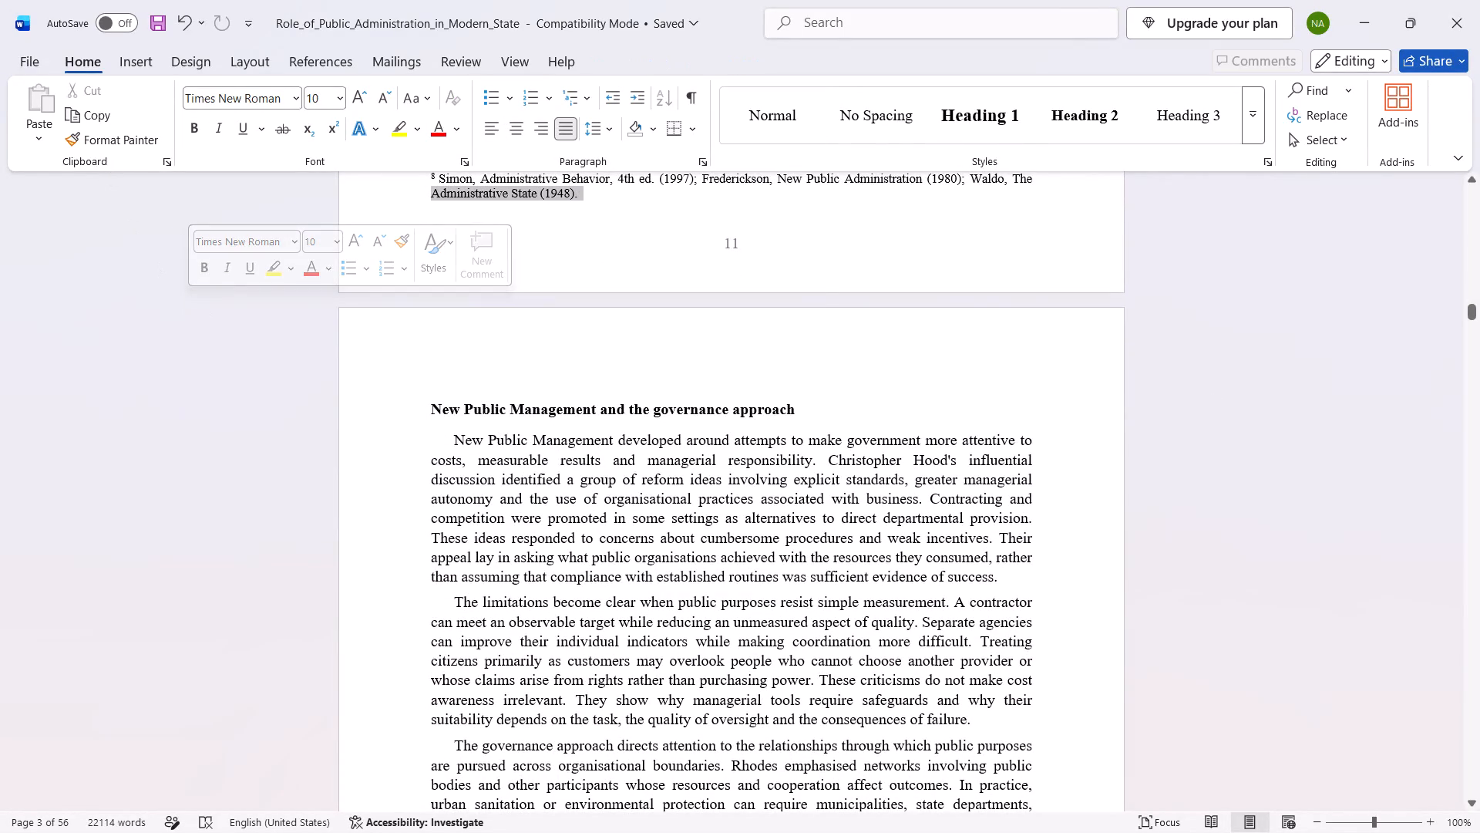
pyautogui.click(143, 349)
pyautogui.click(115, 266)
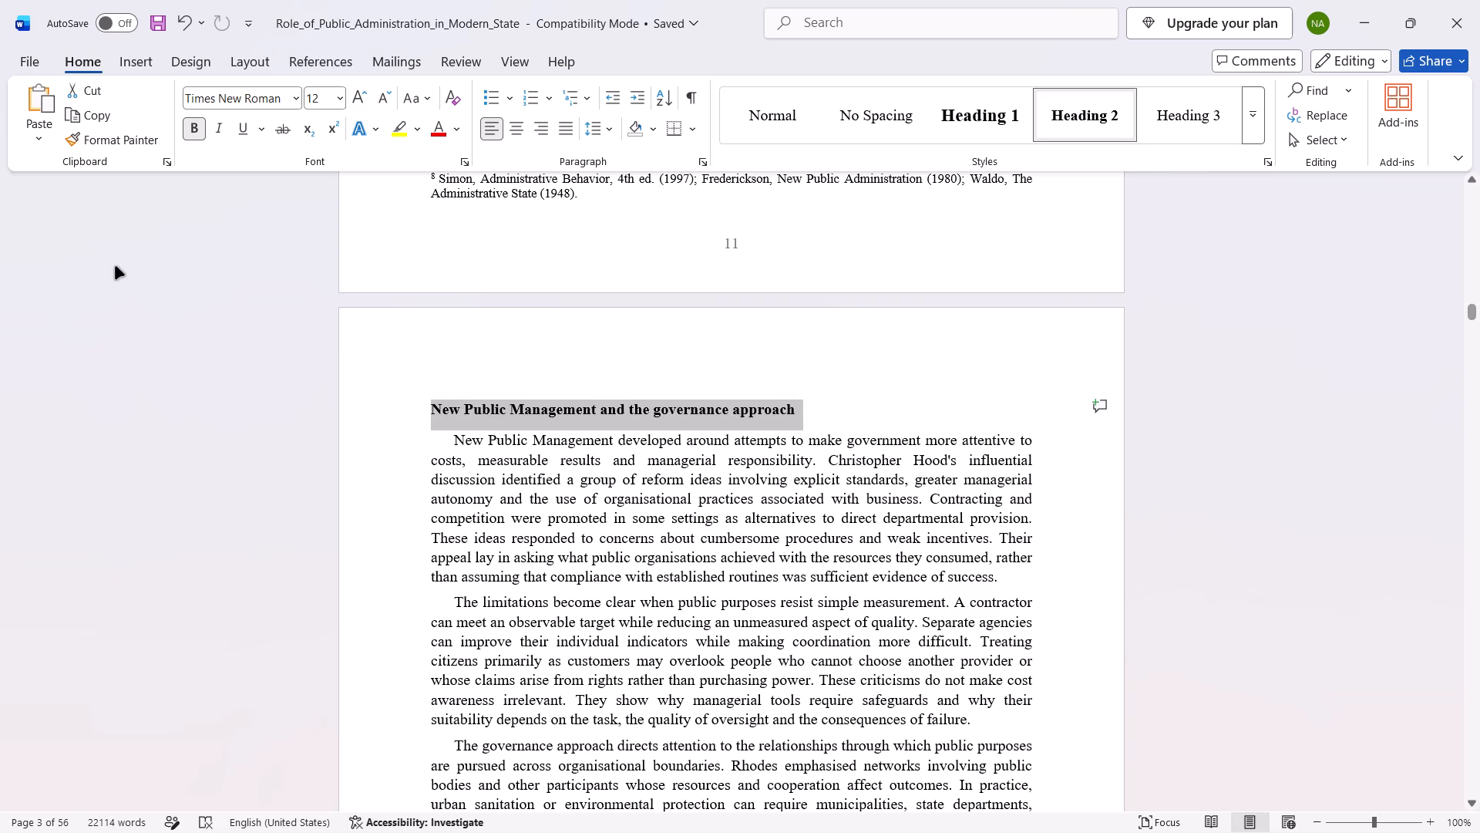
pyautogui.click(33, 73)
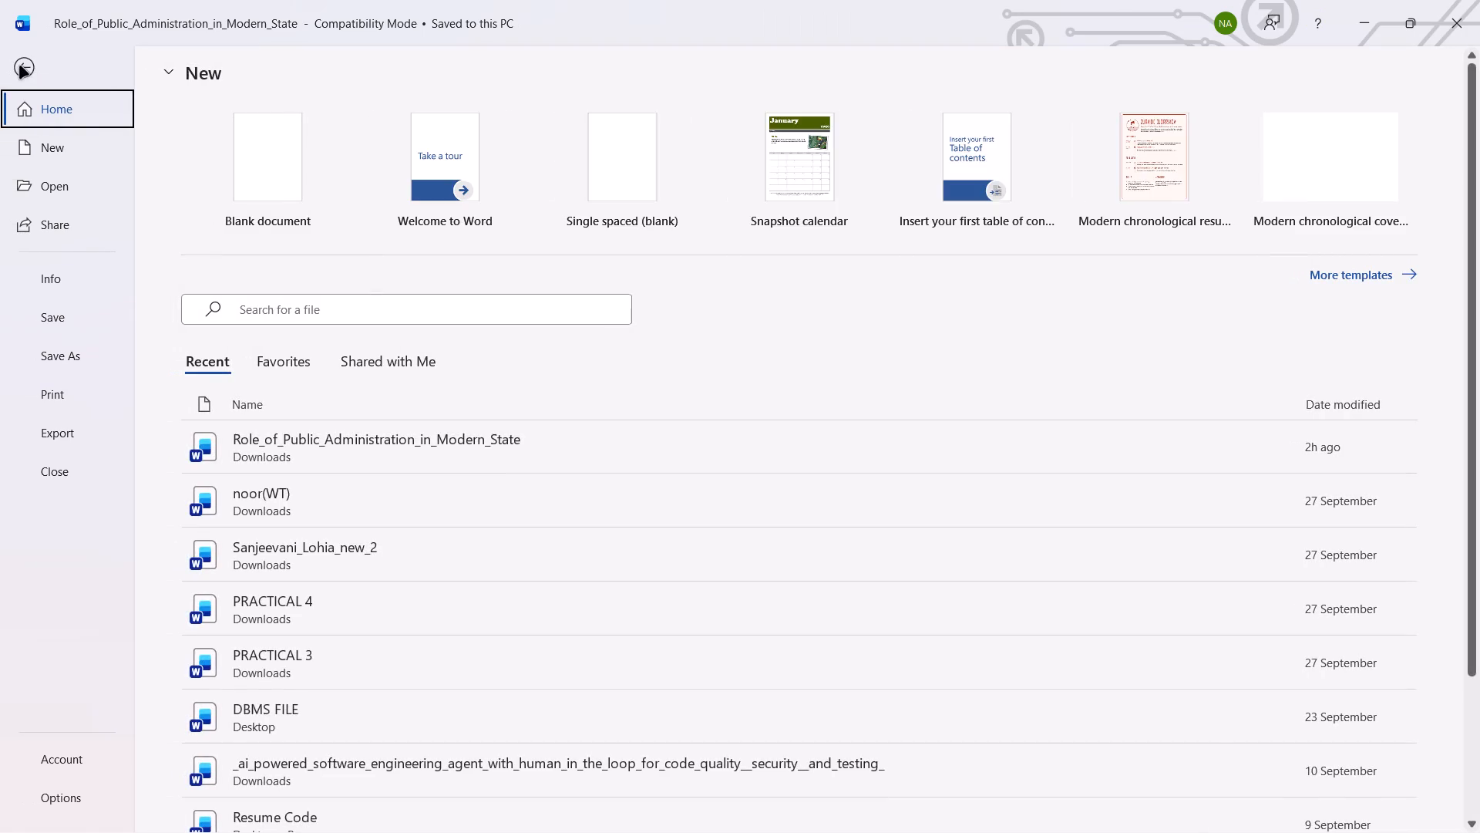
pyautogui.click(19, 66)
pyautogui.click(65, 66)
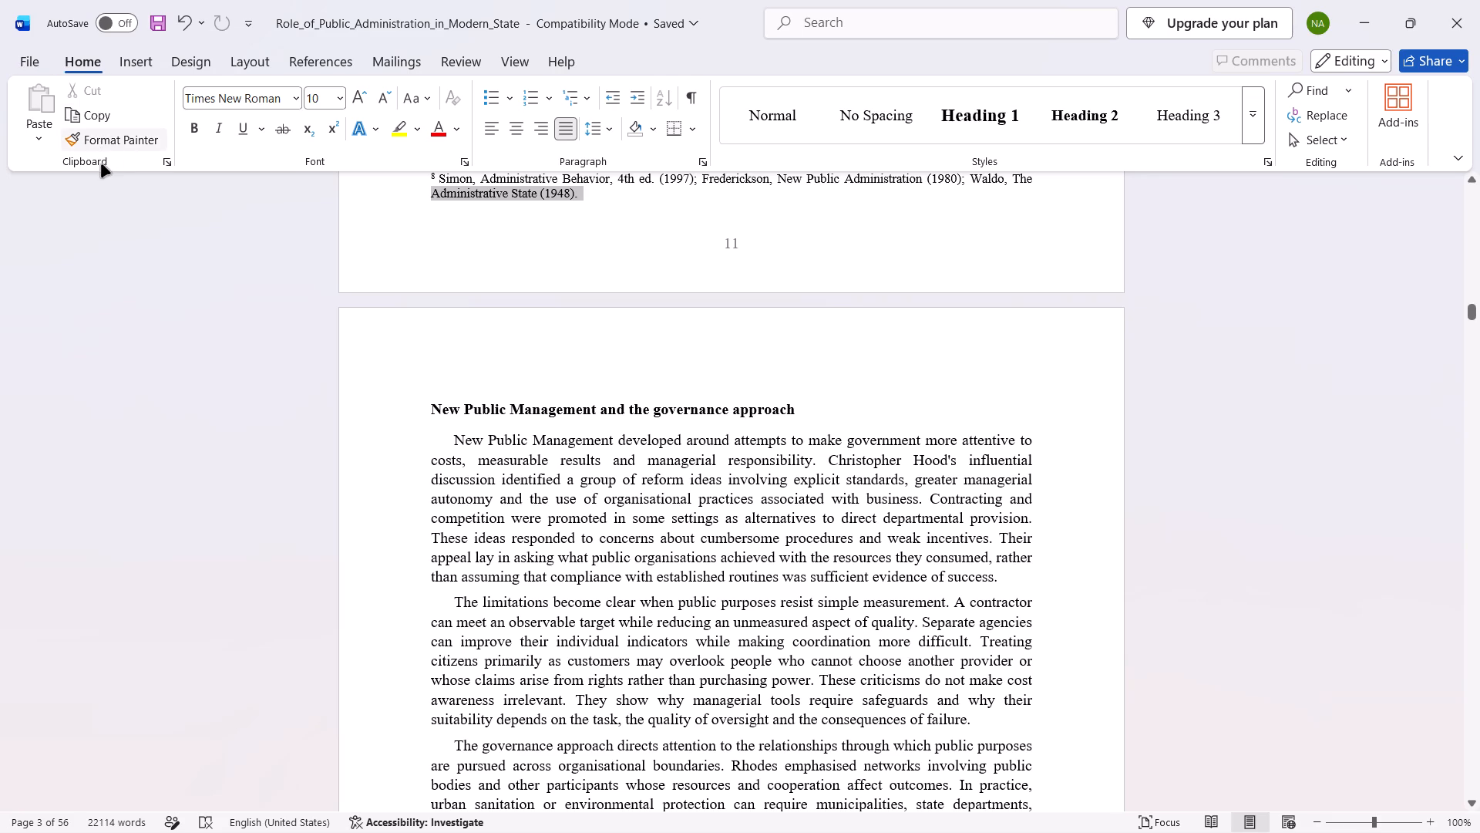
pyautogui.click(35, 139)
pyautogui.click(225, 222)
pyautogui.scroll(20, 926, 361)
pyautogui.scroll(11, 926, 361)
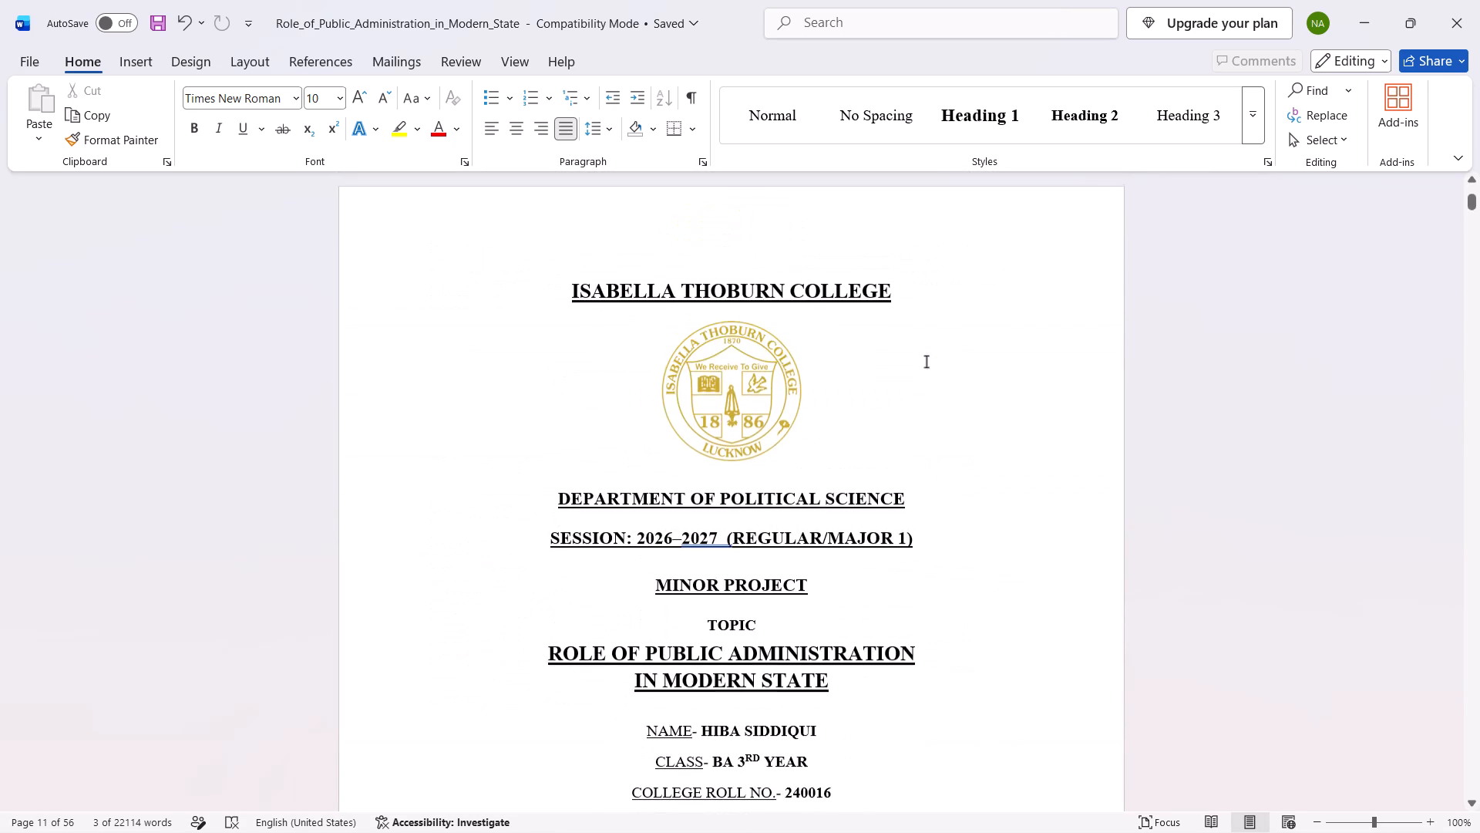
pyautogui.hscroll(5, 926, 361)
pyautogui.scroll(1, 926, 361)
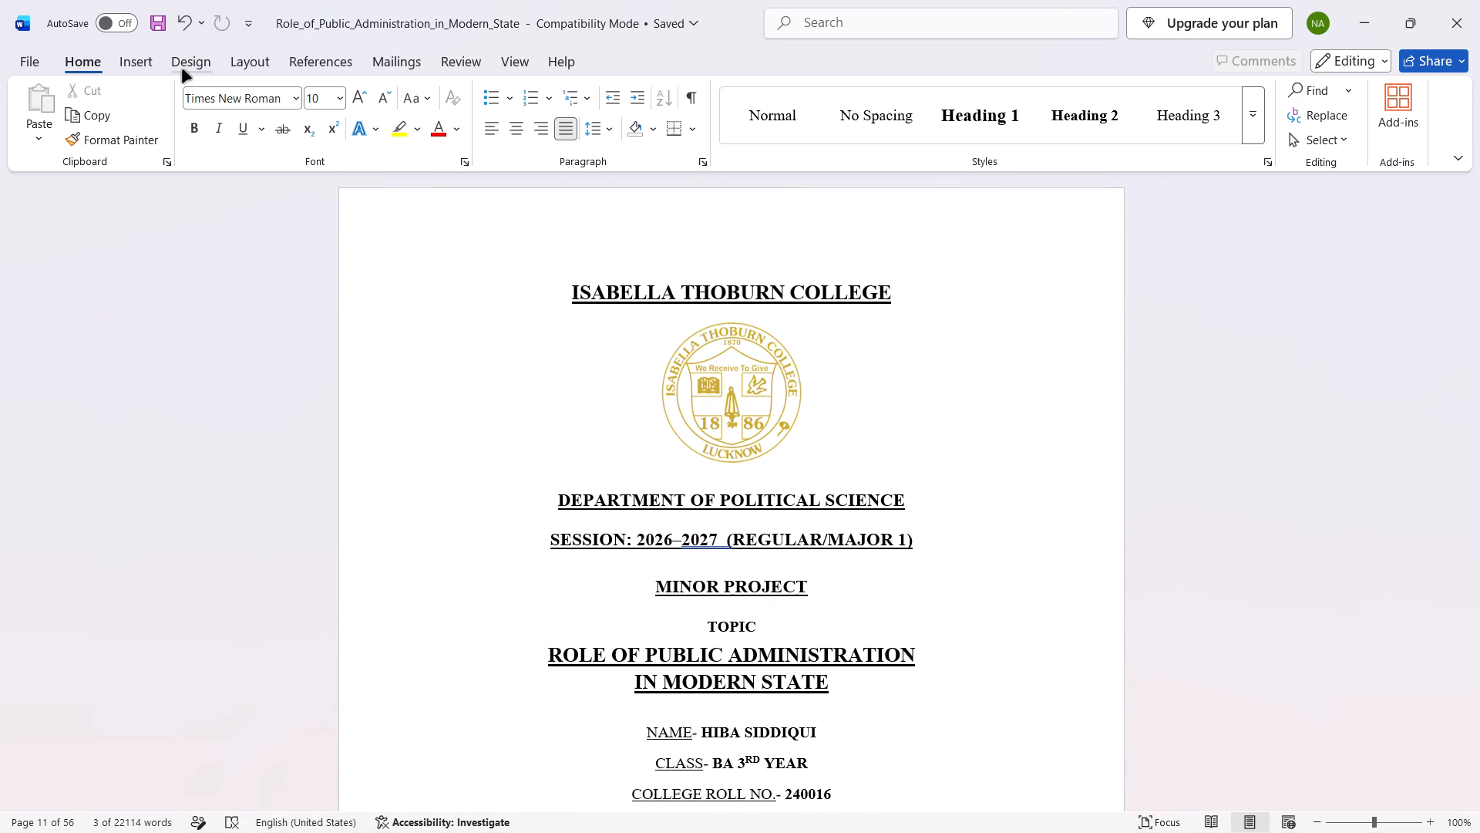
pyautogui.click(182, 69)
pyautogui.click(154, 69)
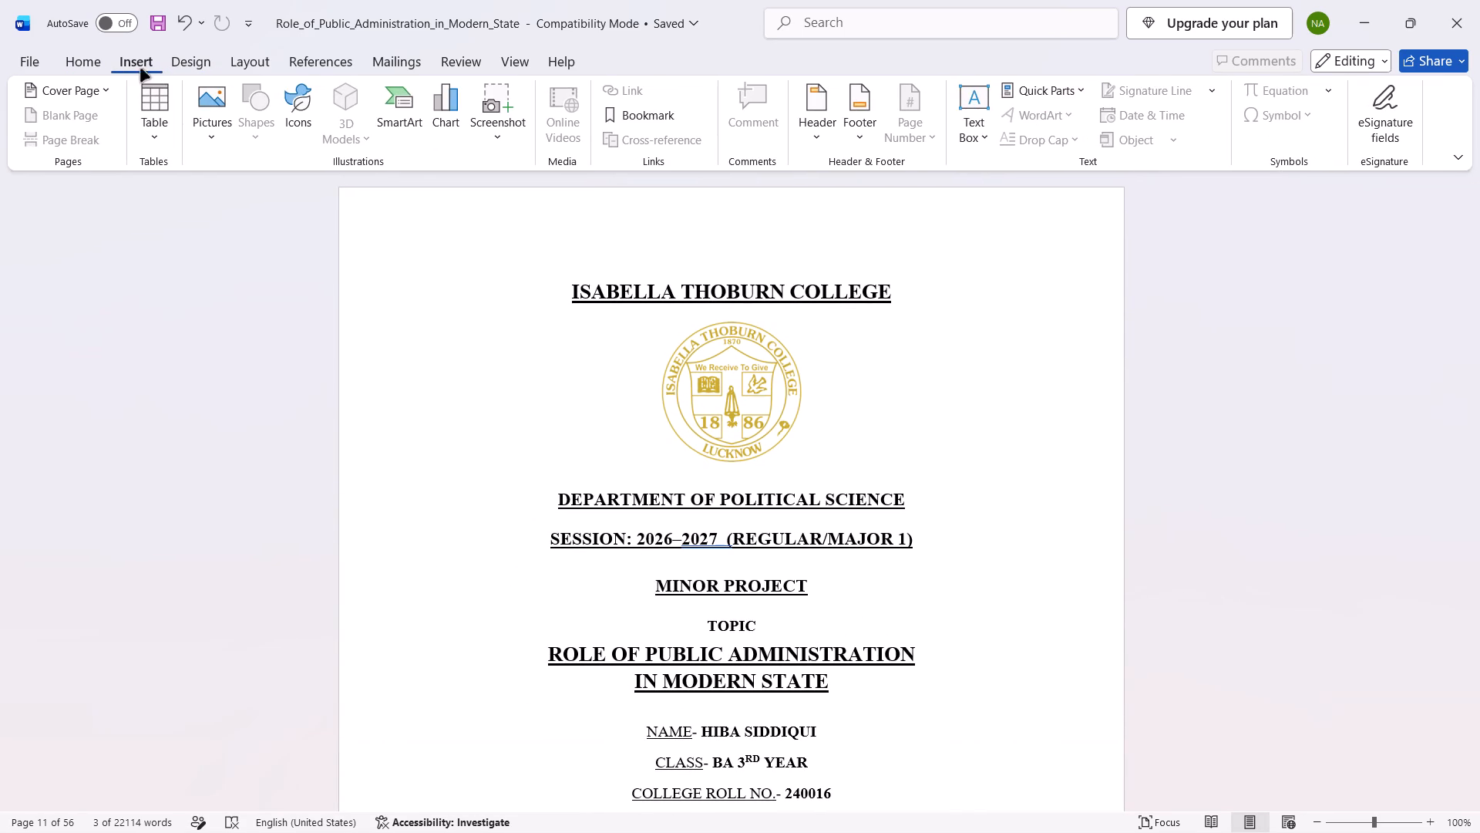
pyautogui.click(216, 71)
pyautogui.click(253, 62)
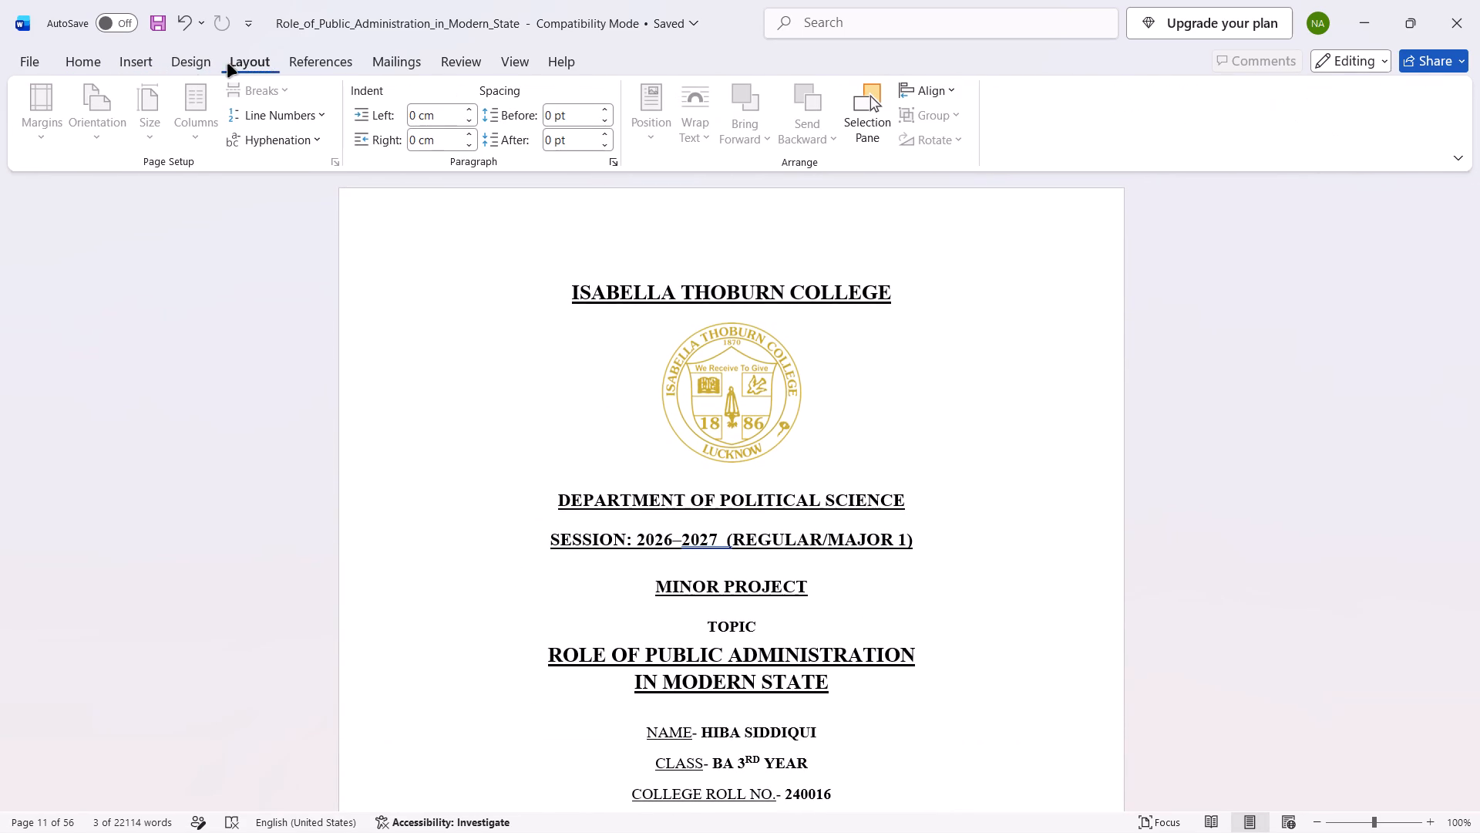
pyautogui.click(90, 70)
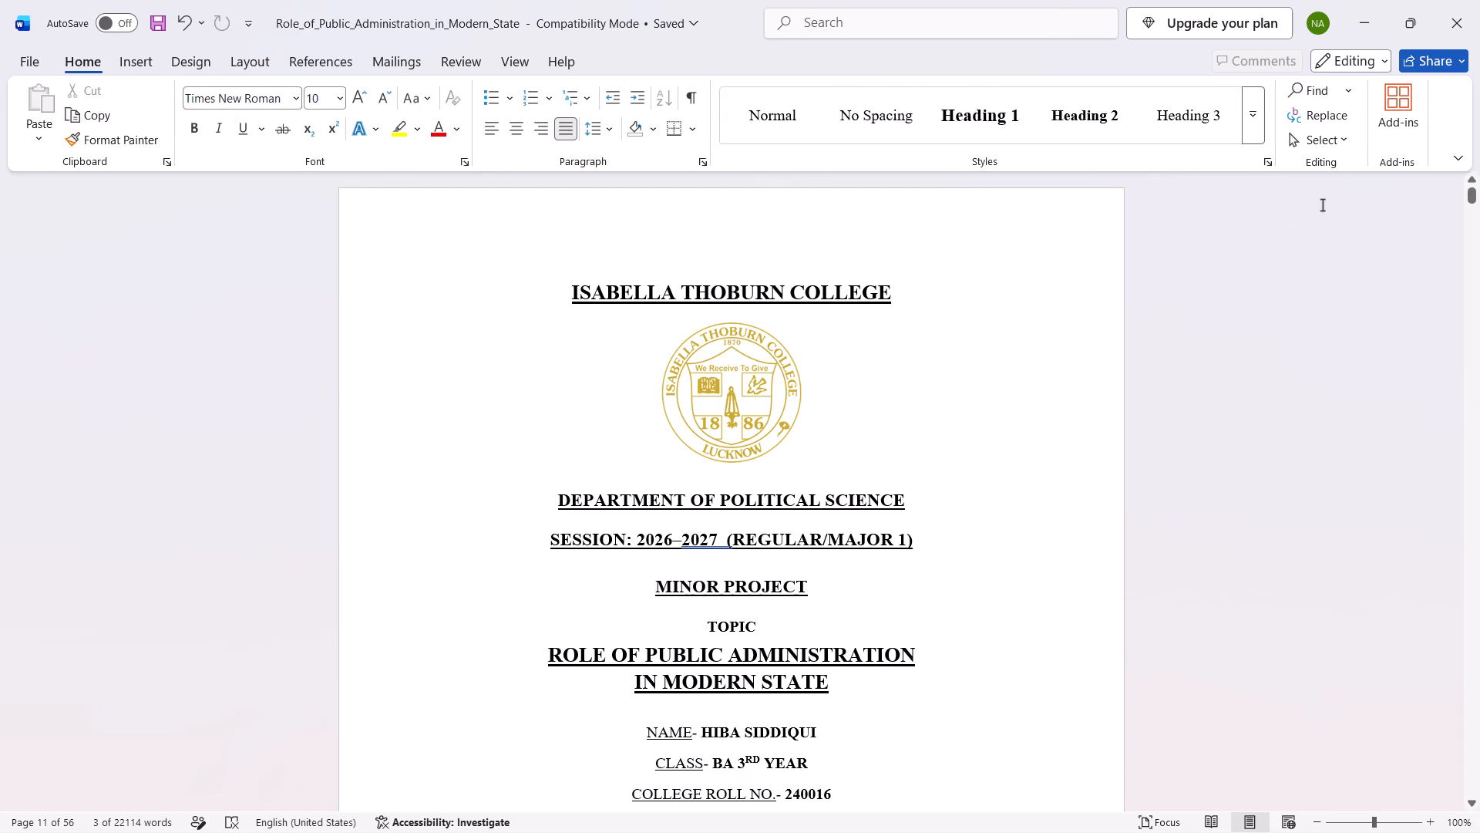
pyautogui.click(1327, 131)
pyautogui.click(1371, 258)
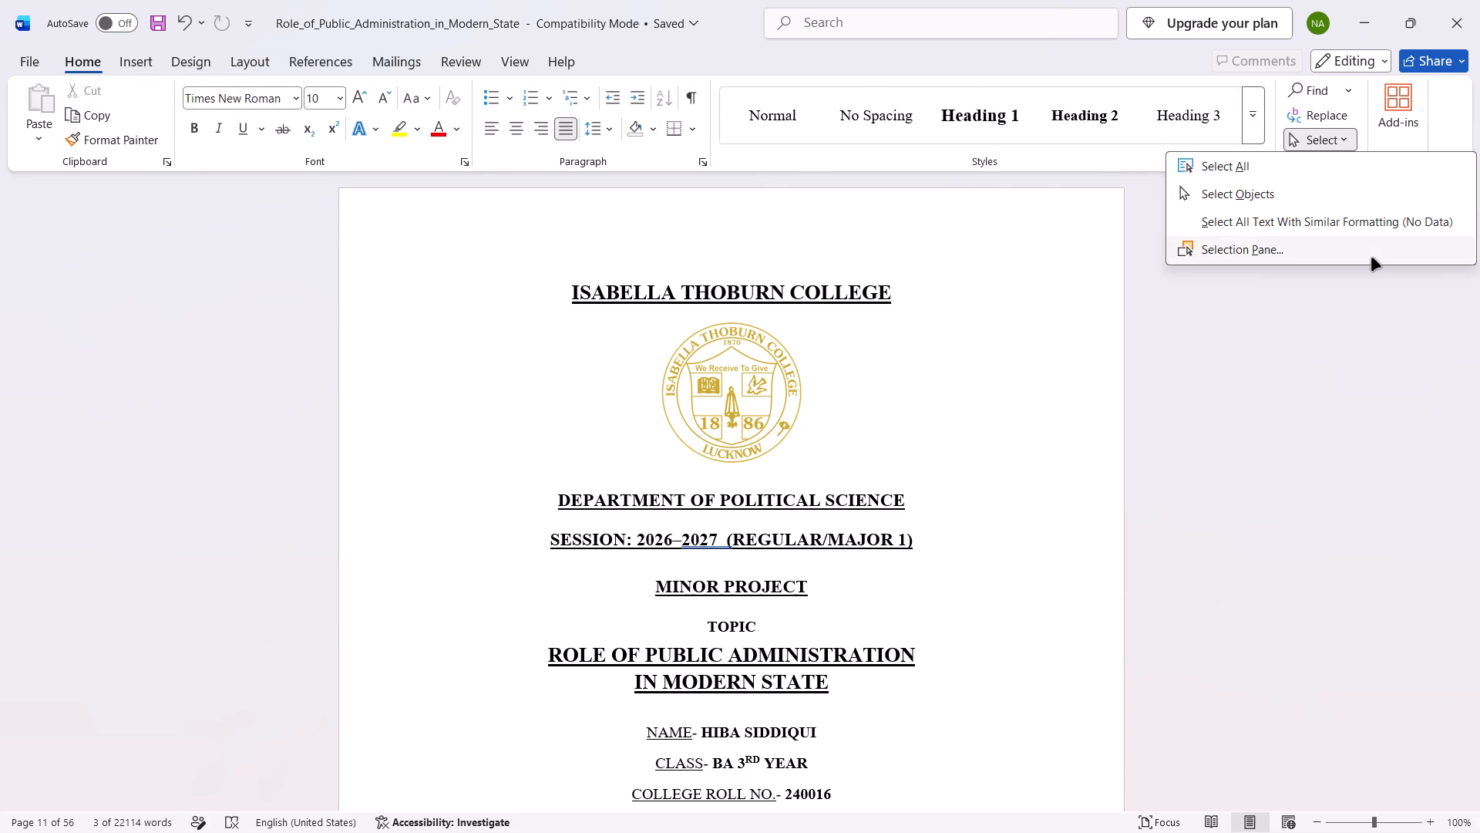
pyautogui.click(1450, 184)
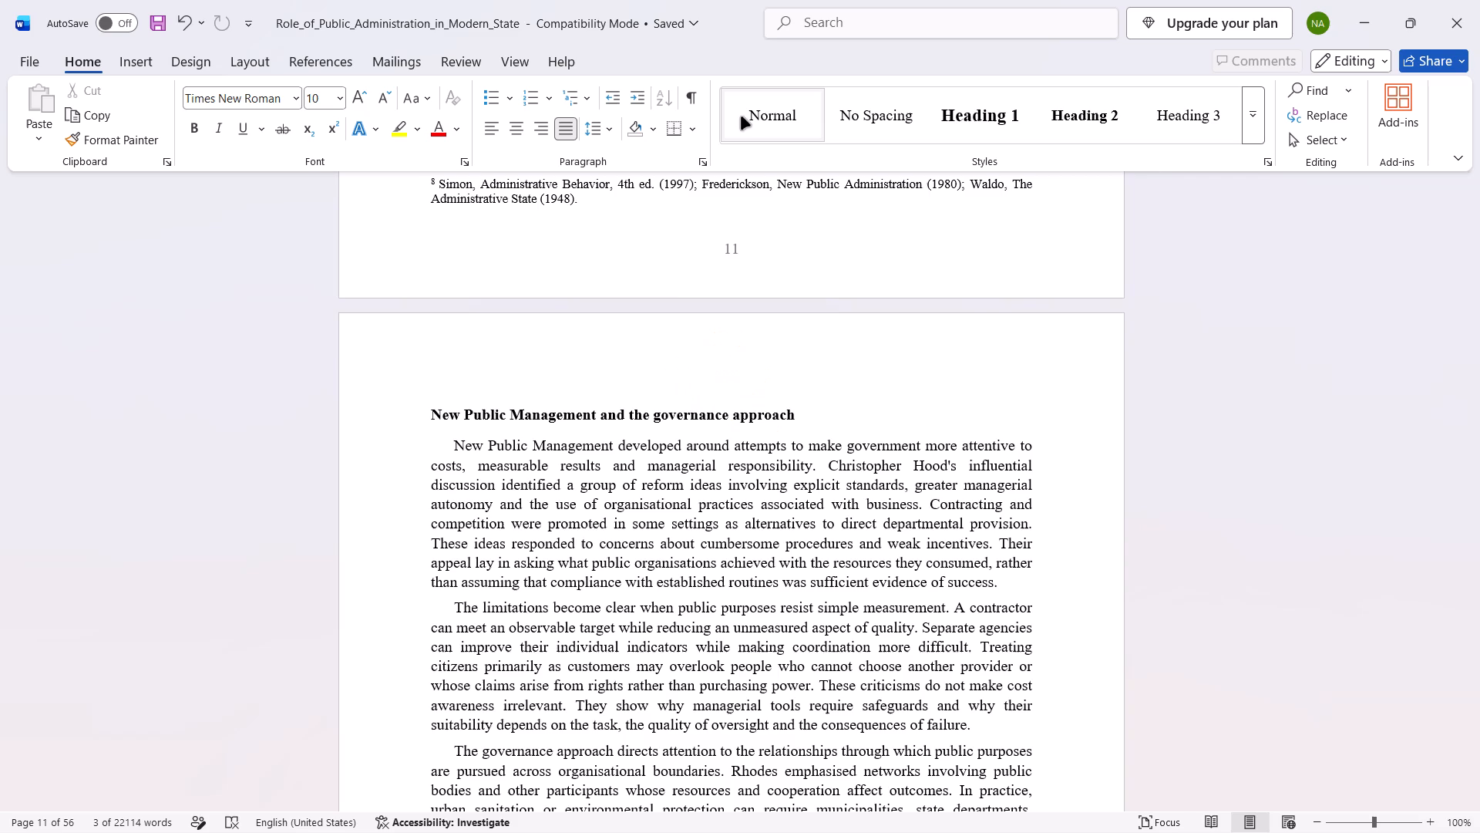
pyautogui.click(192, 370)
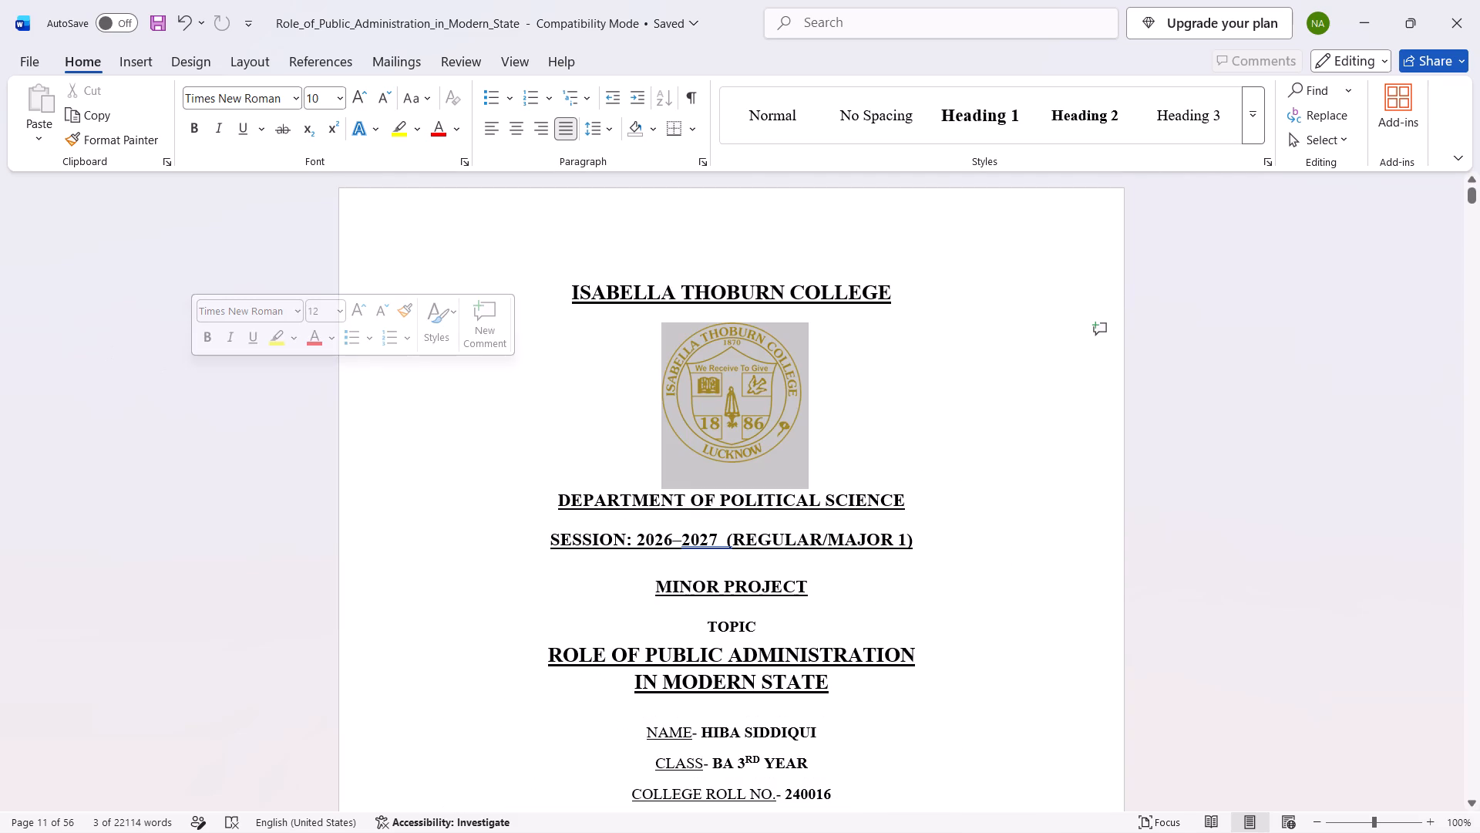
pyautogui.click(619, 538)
# Show the page thumbnails in the navigation pane alongside the table of contents on page 3.
pyautogui.scroll(-2, 619, 538)
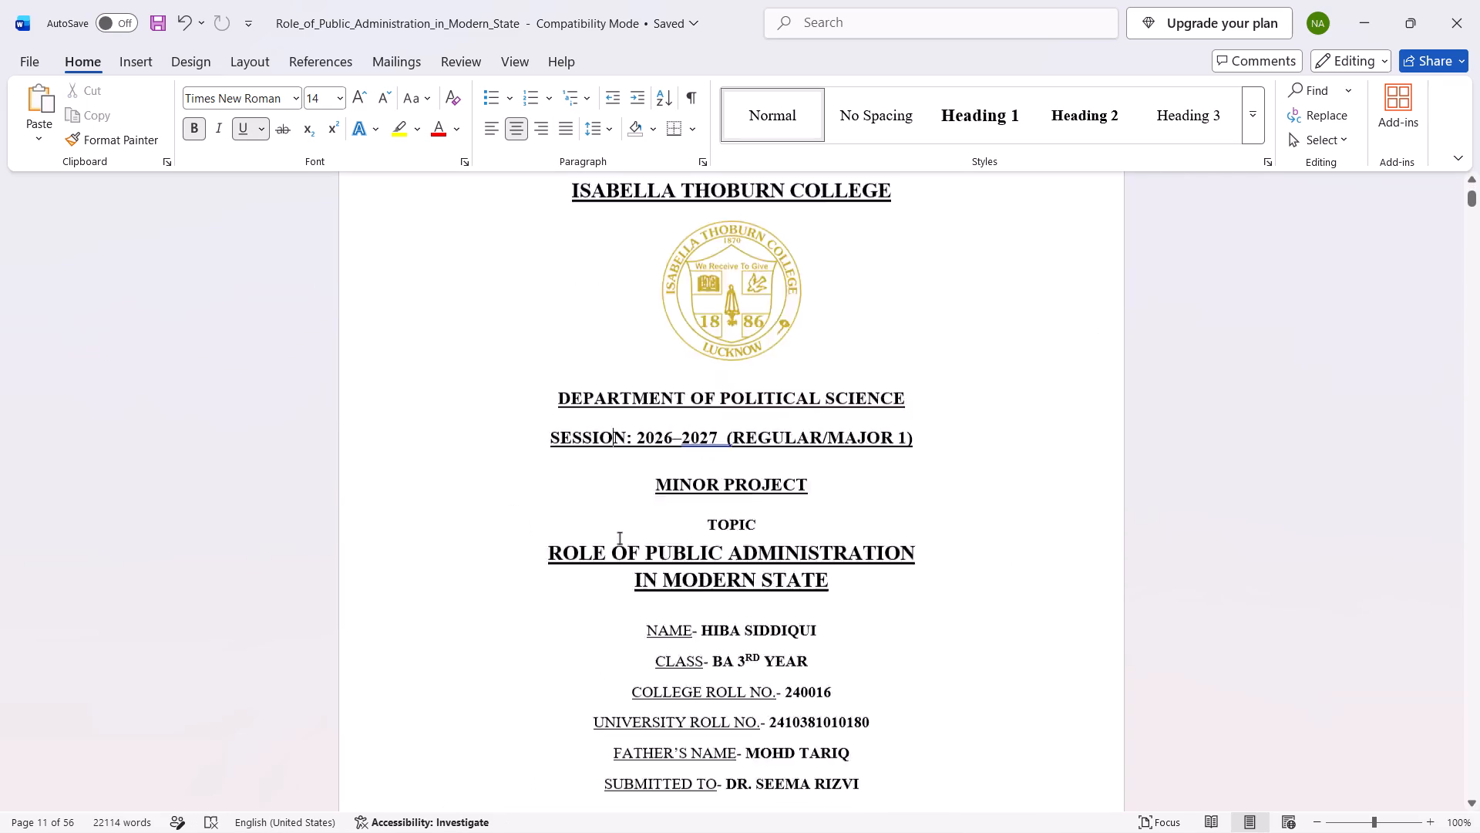
pyautogui.scroll(-4, 619, 538)
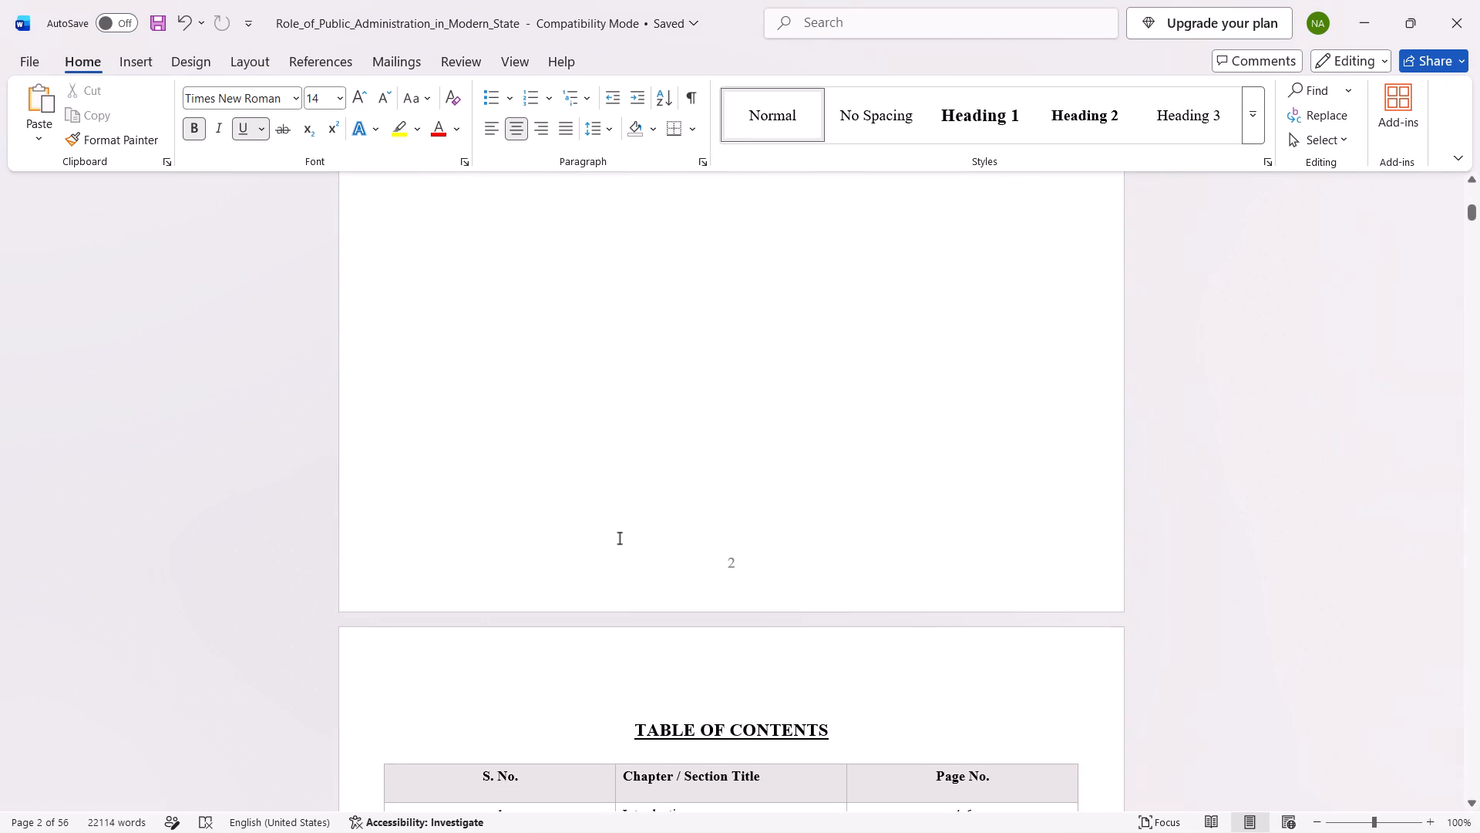
pyautogui.click(49, 829)
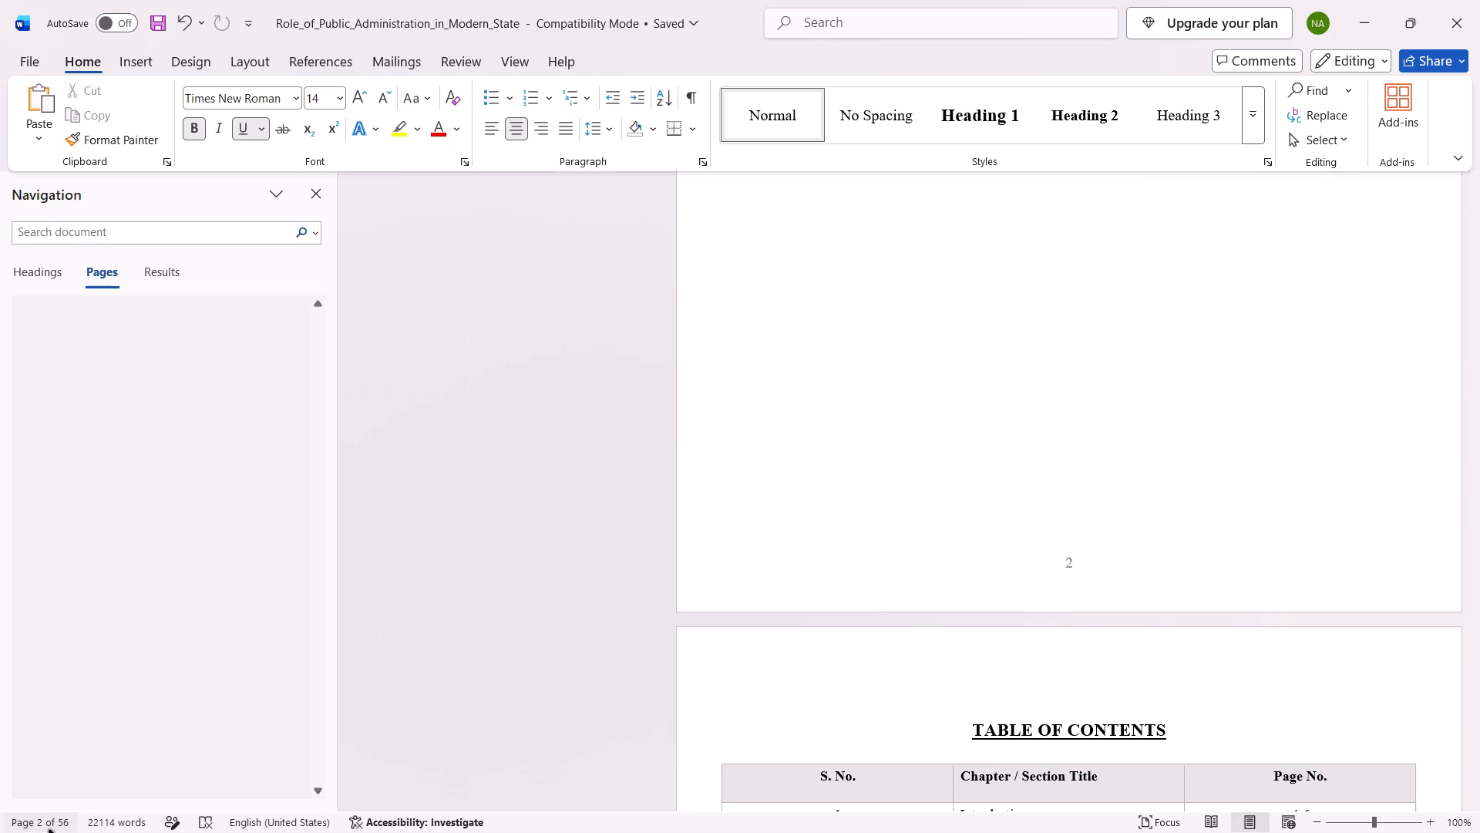
pyautogui.scroll(-4, 771, 494)
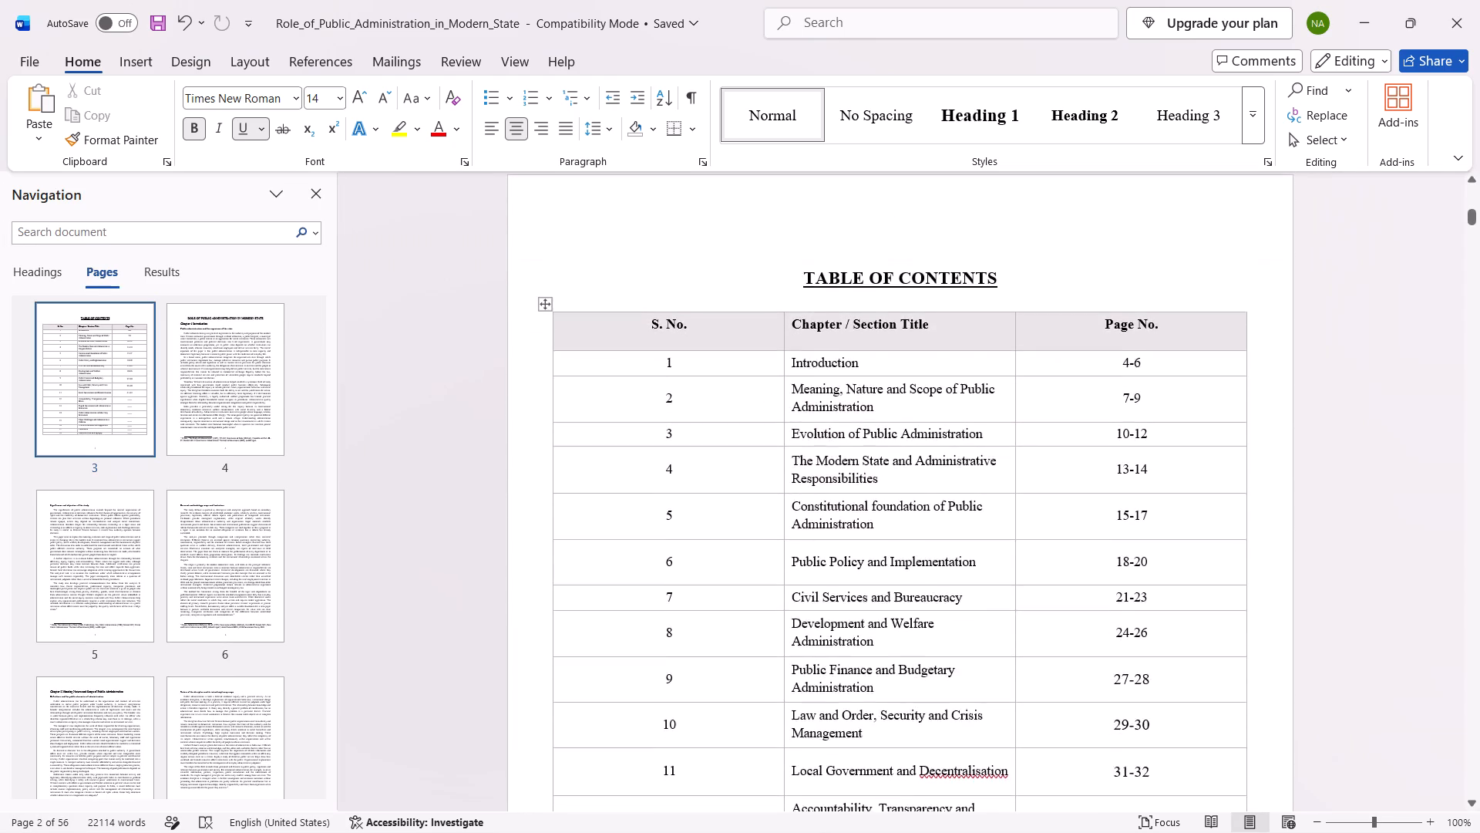
pyautogui.scroll(-1, 771, 494)
# Browse the page thumbnails for the end of the Local Government chapter and go to page 32.
pyautogui.scroll(-2, 200, 597)
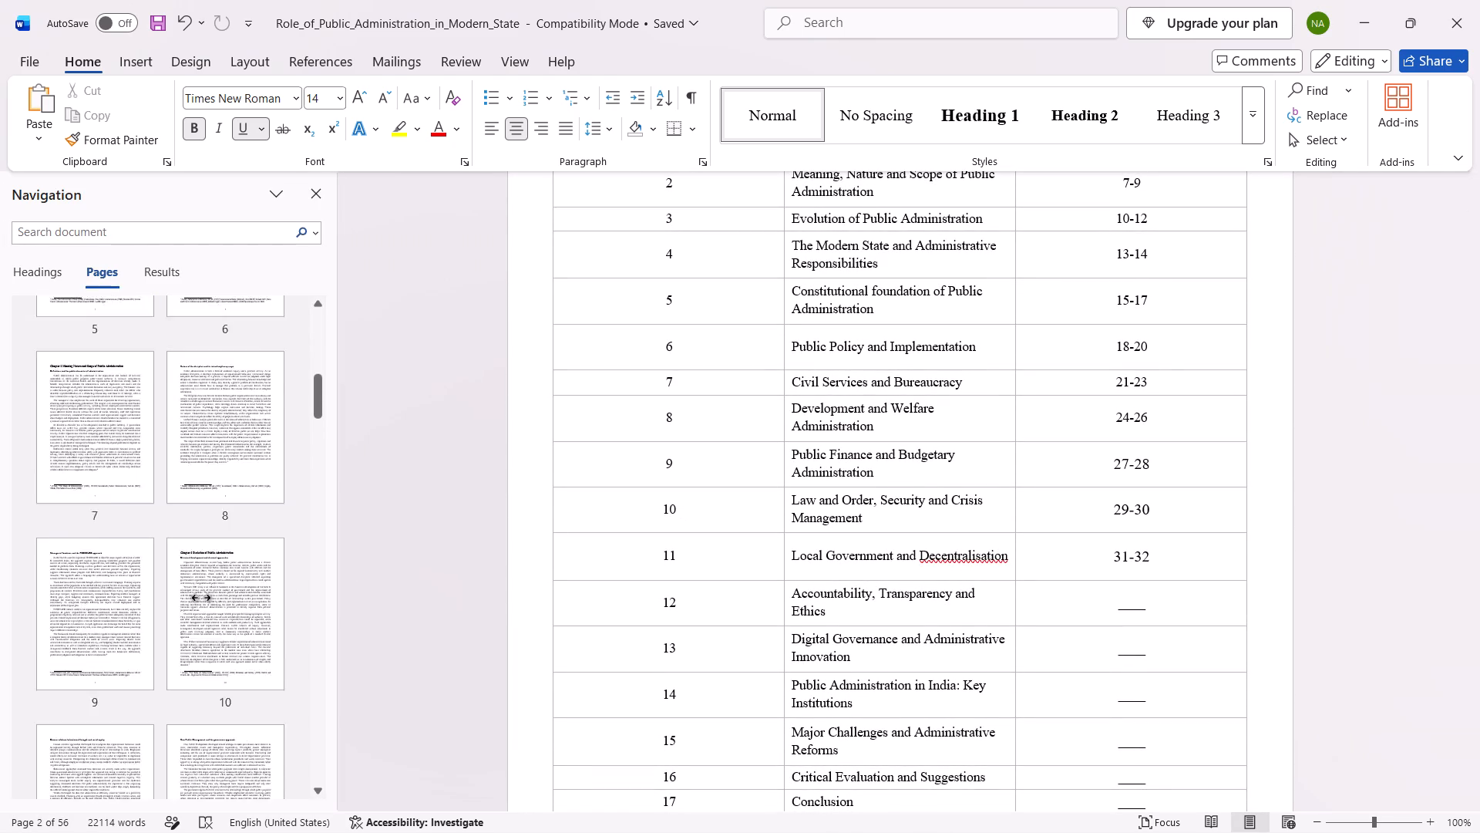
pyautogui.scroll(-3, 200, 597)
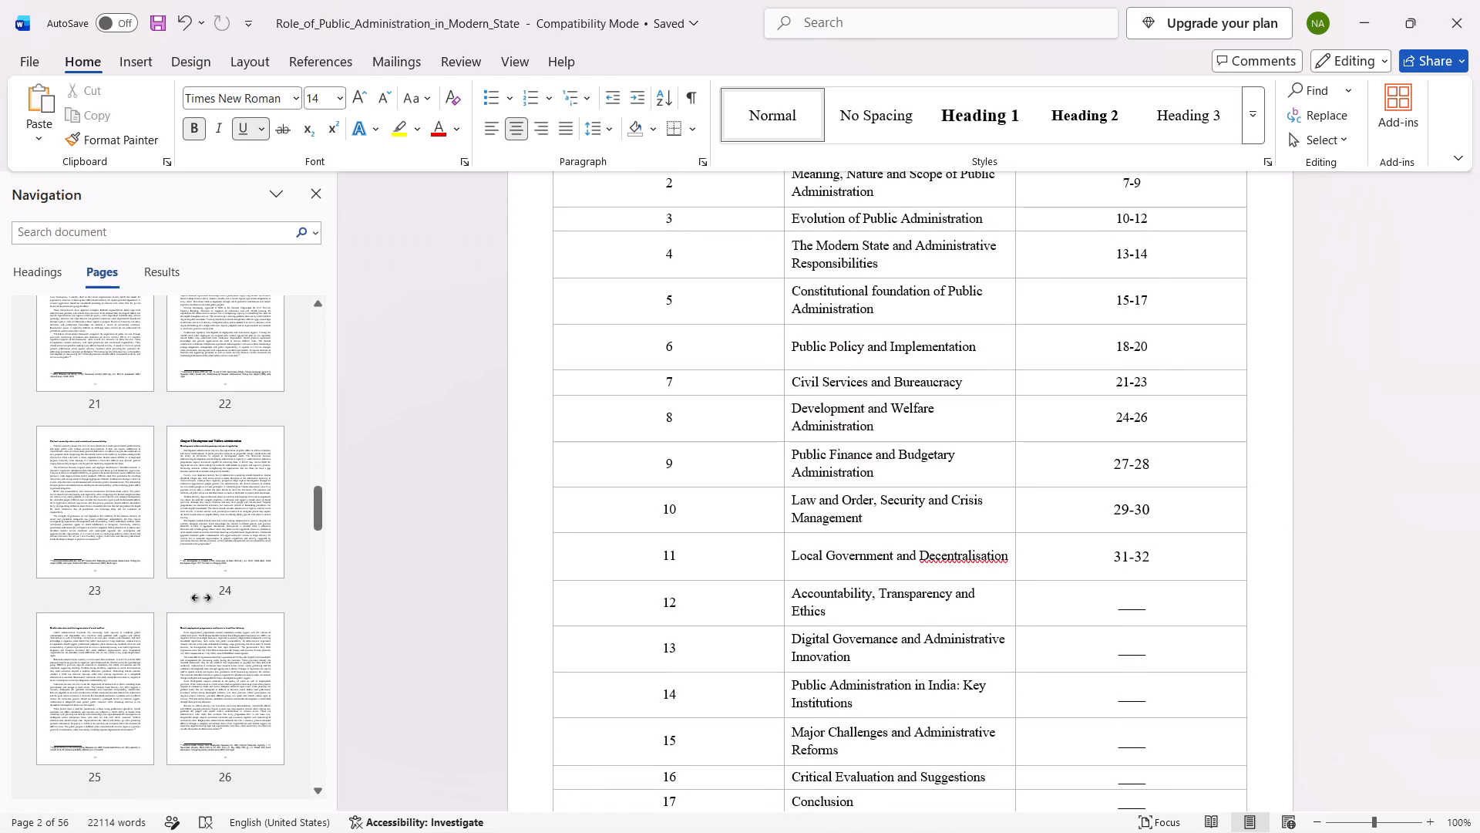
pyautogui.scroll(-2, 200, 597)
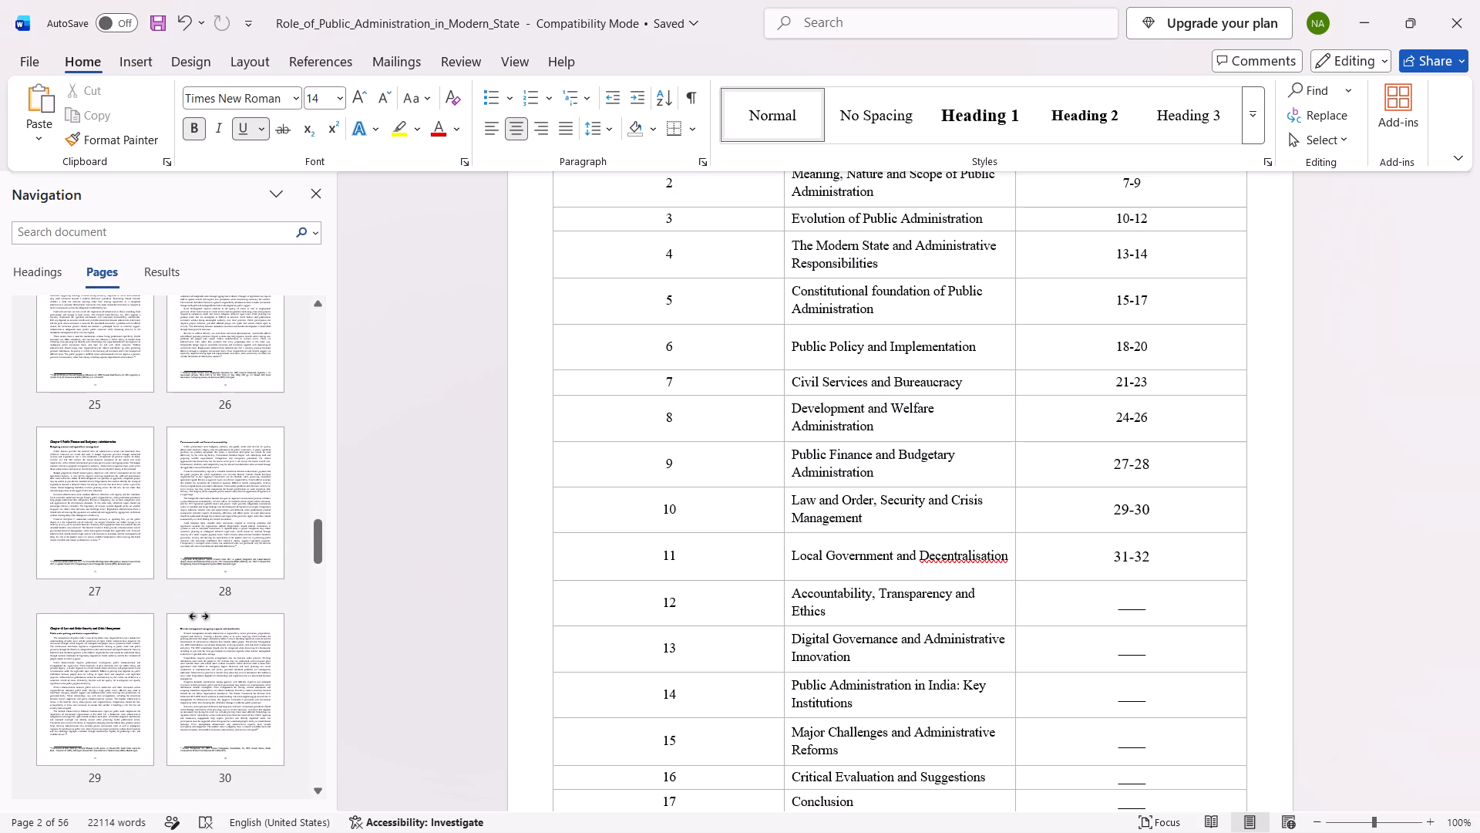
pyautogui.scroll(-1, 198, 615)
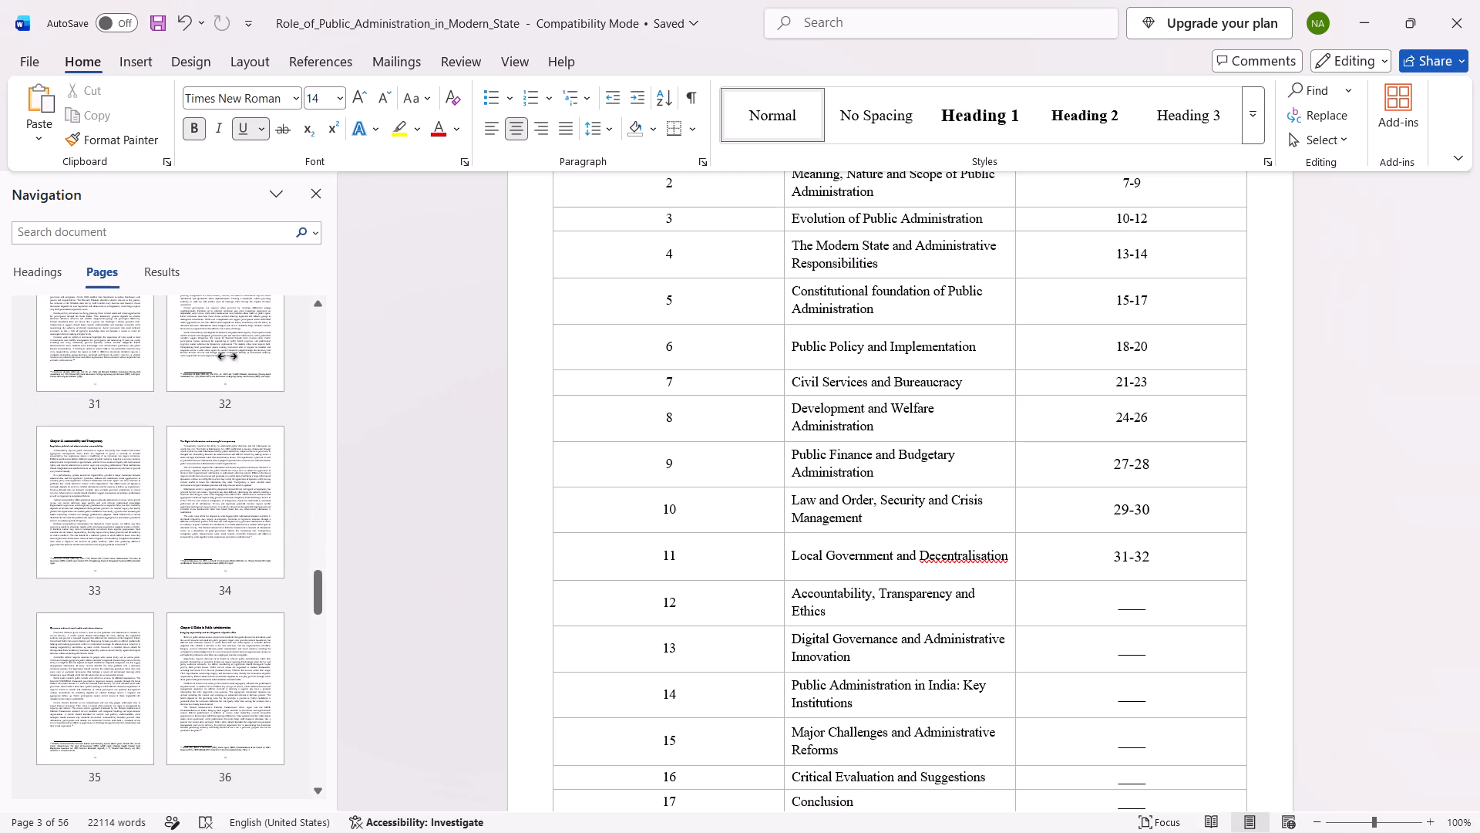
pyautogui.click(227, 356)
pyautogui.click(427, 474)
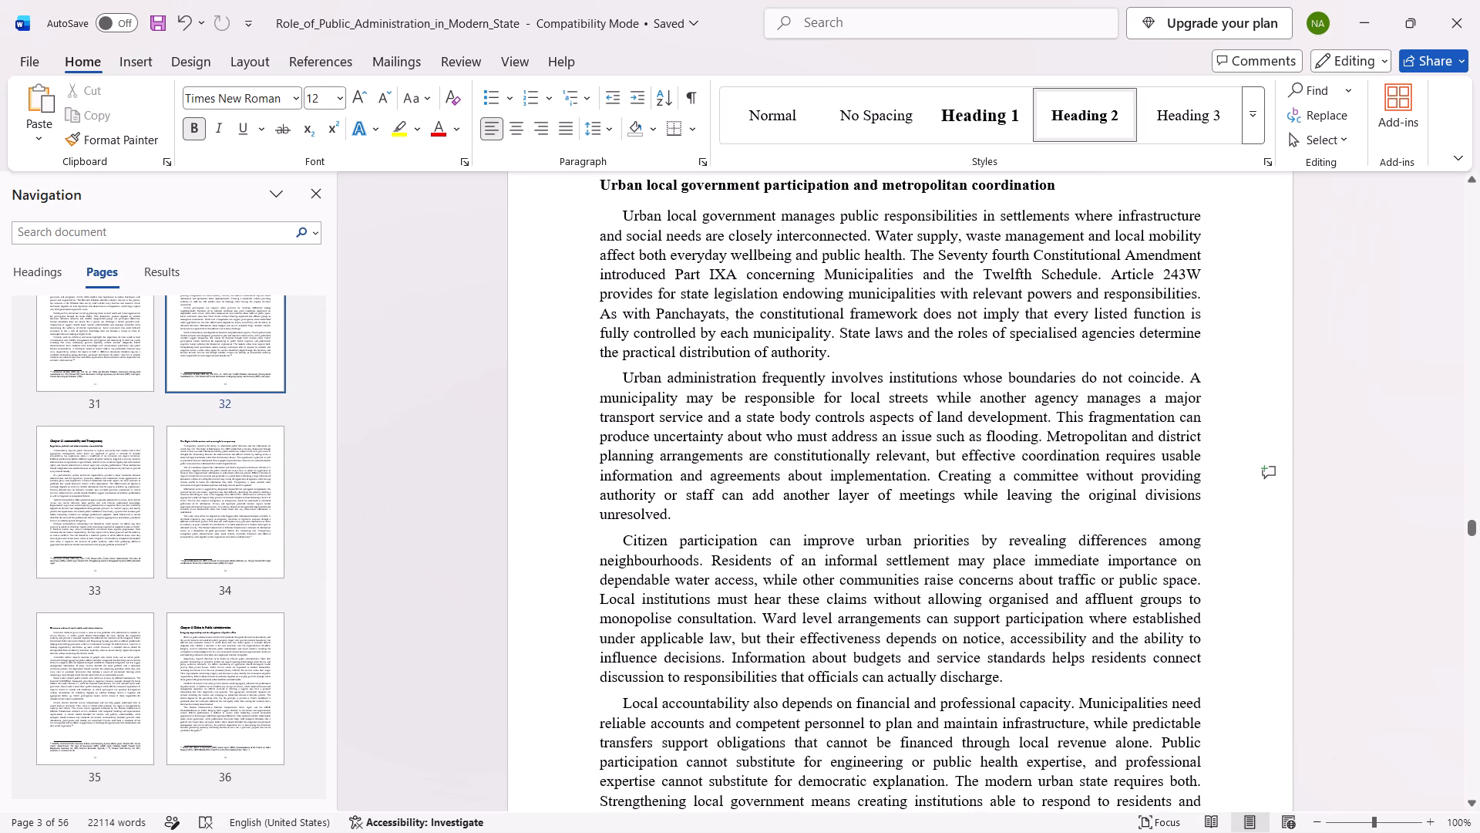
pyautogui.click(234, 365)
# Examine the pages following page 32 for where the Accountability and Transparency chapter starts, and go to that chapter's heading.
pyautogui.scroll(2, 420, 399)
pyautogui.scroll(-1, 420, 399)
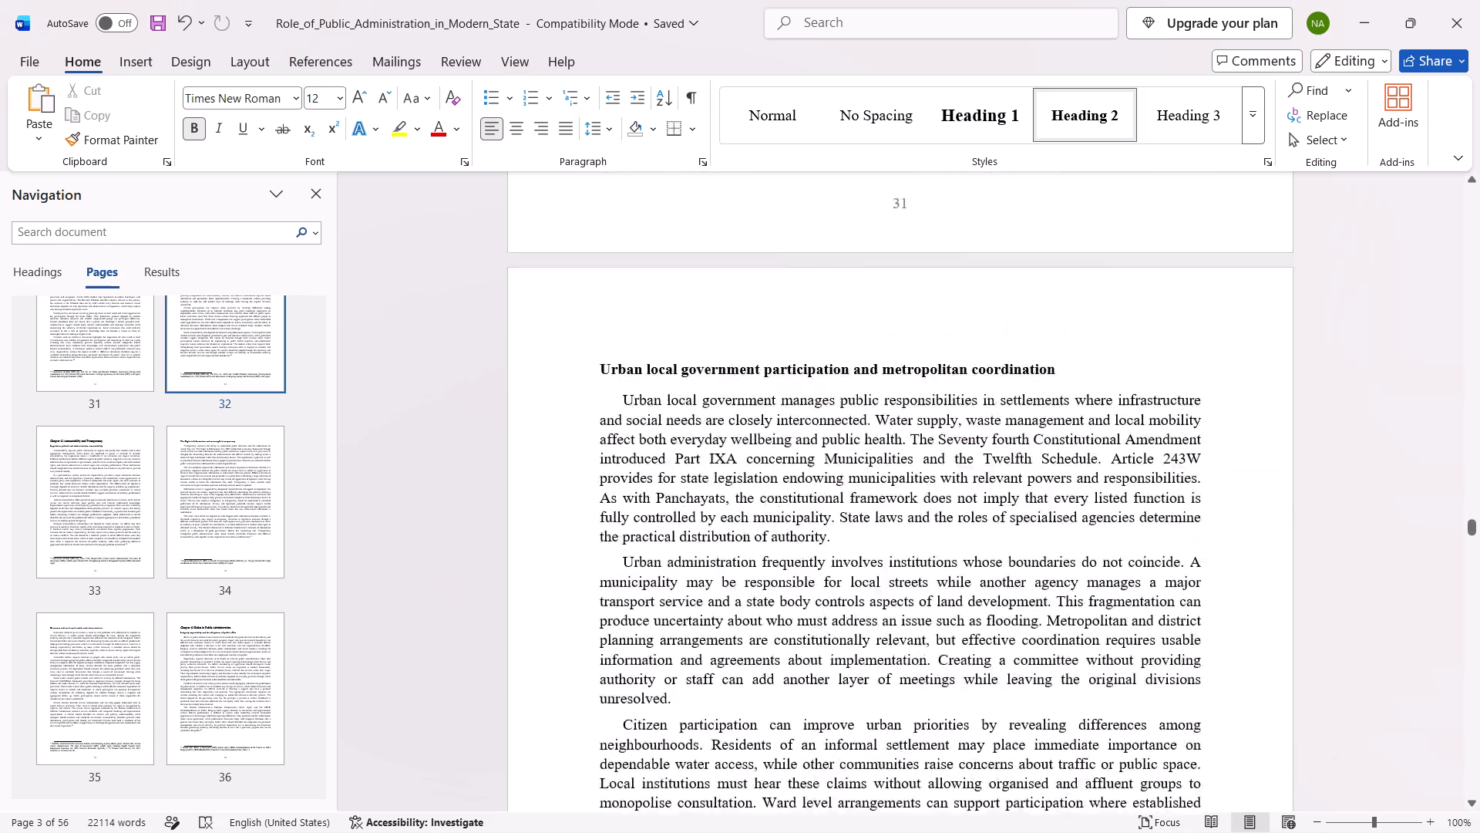
pyautogui.scroll(-5, 420, 399)
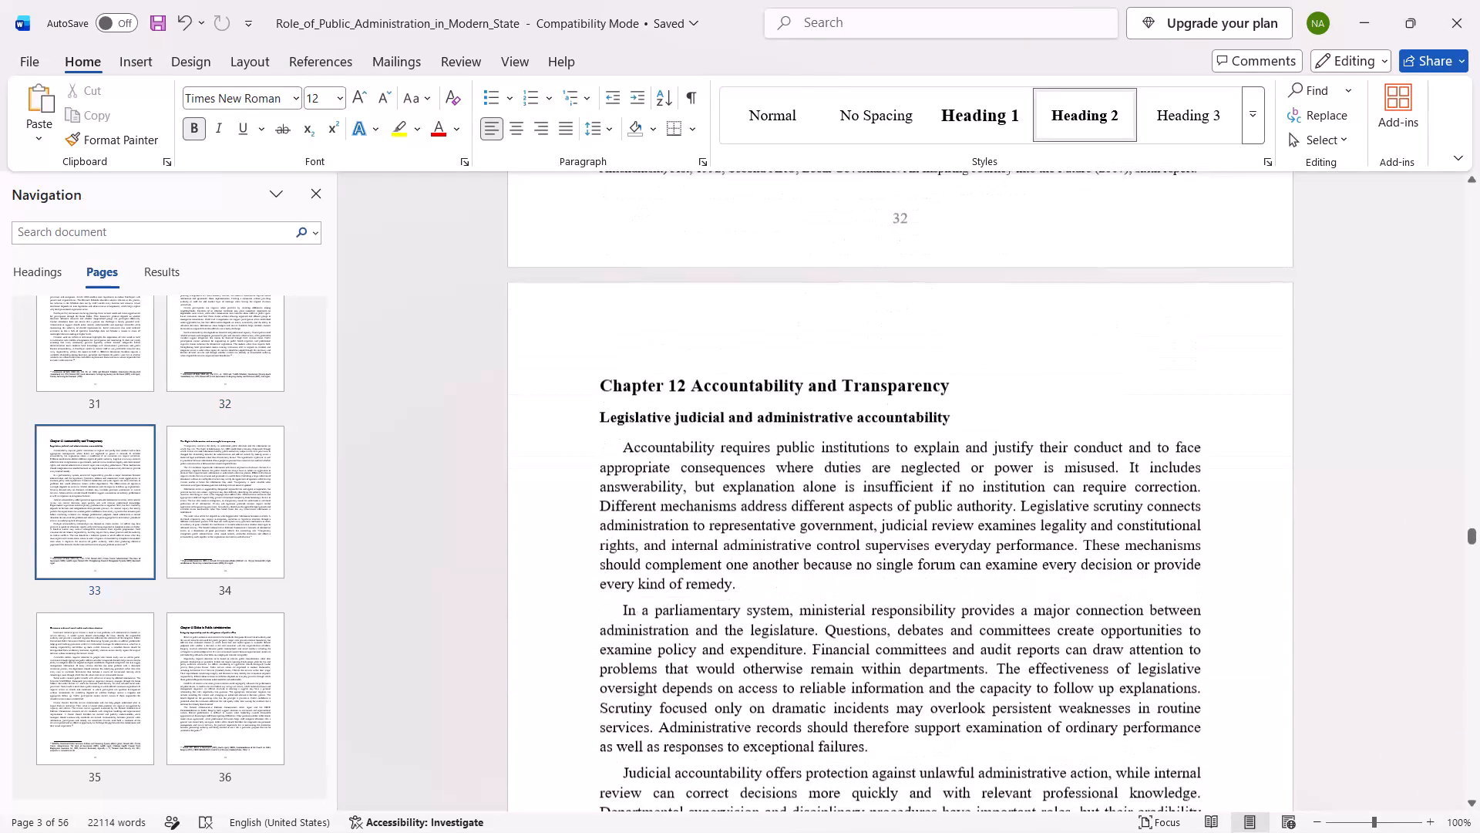
pyautogui.click(147, 509)
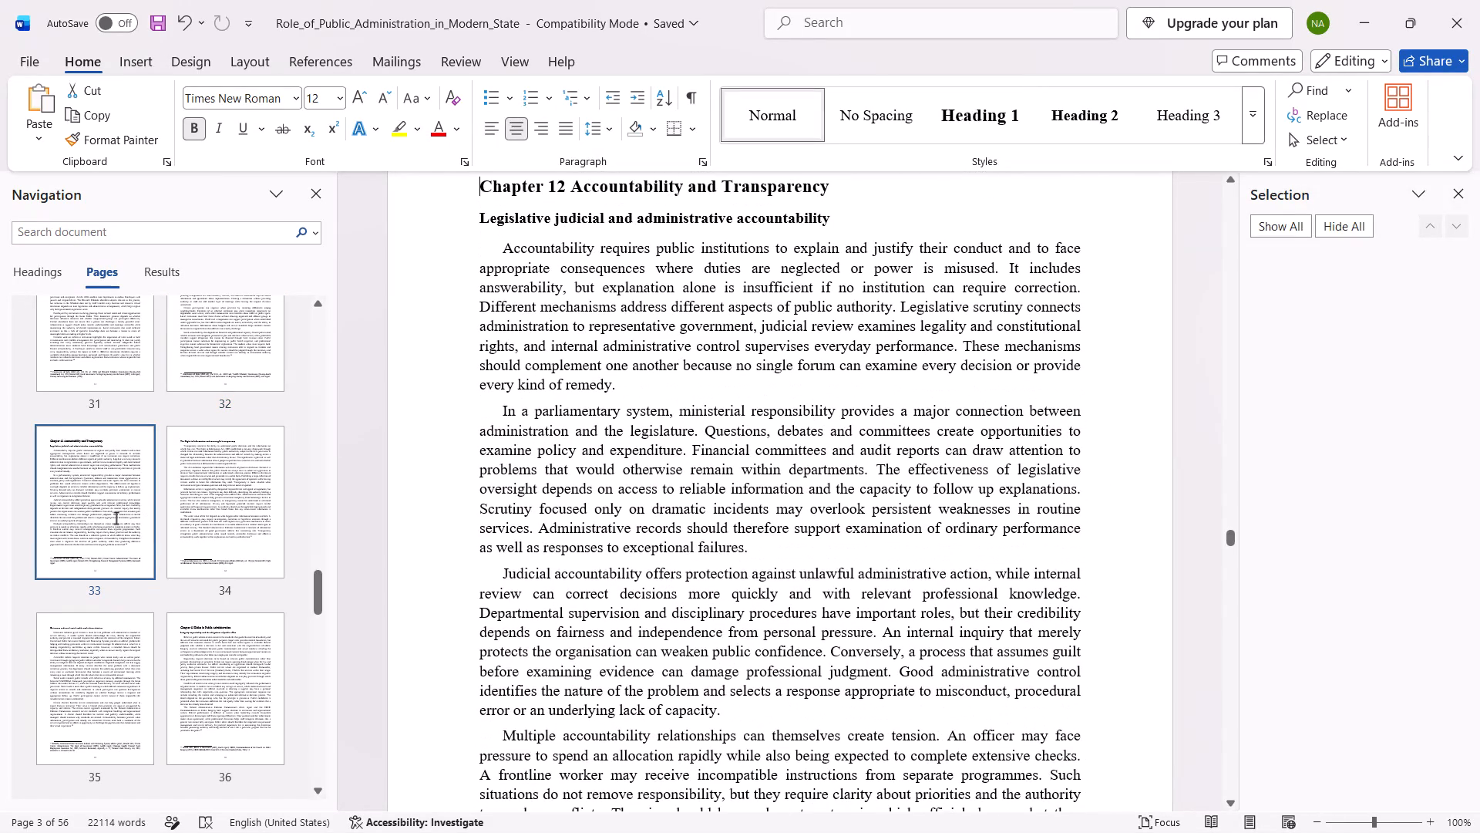
pyautogui.click(1455, 200)
pyautogui.click(243, 487)
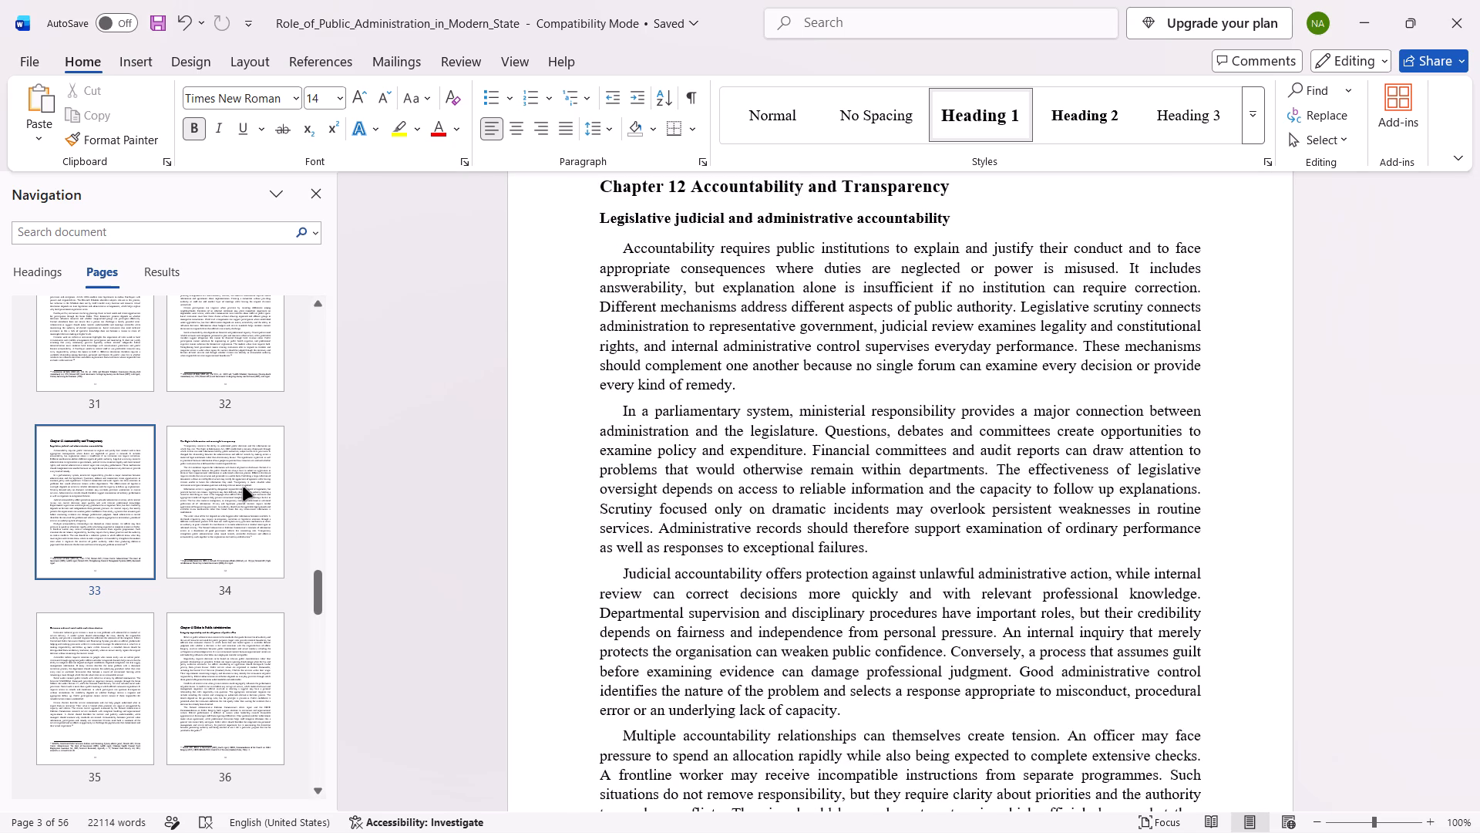
pyautogui.click(125, 494)
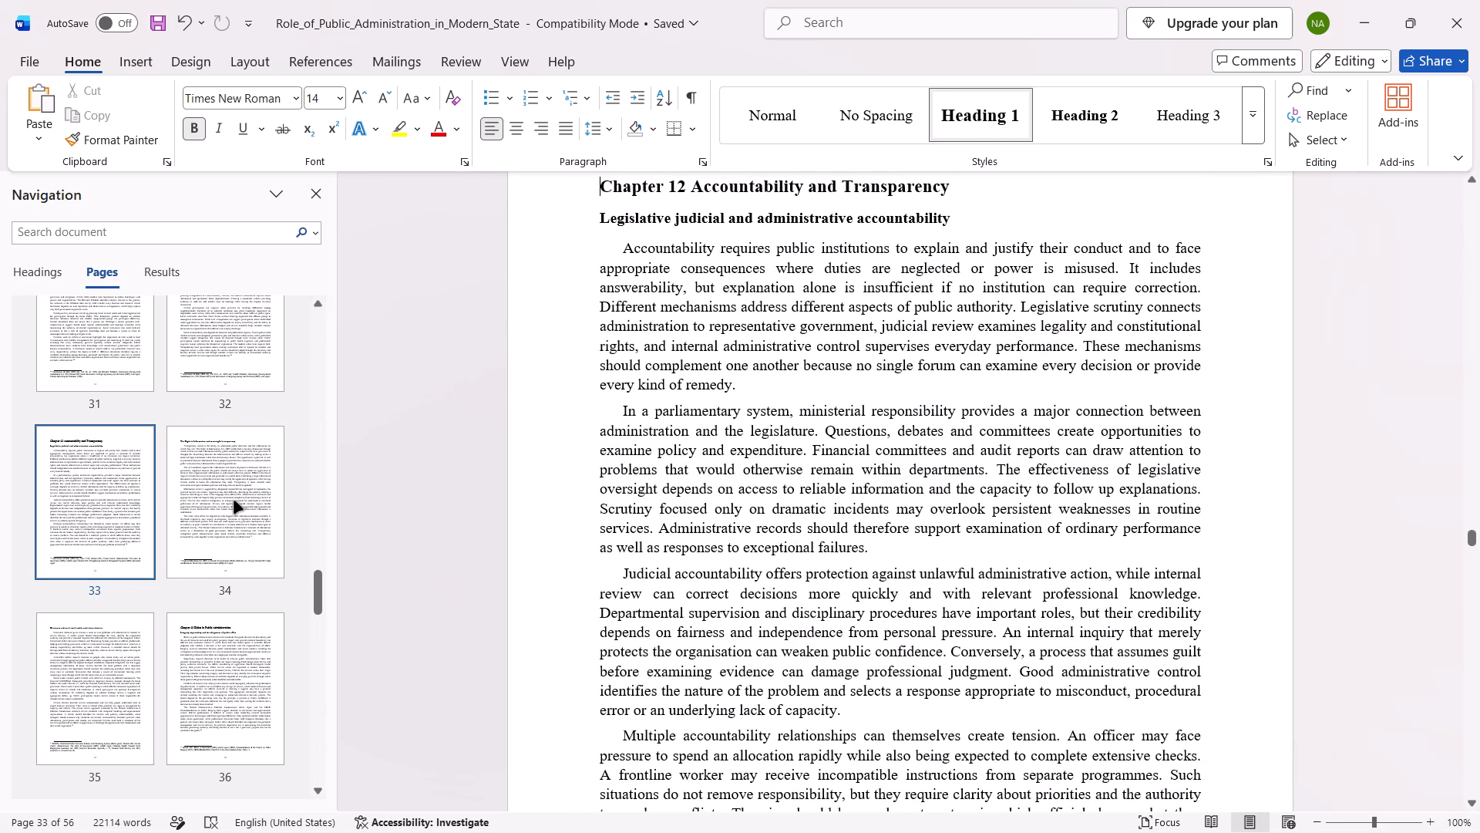
# Examine pages 33 to 36 for where the Accountability and Transparency chapter ends.
pyautogui.click(95, 659)
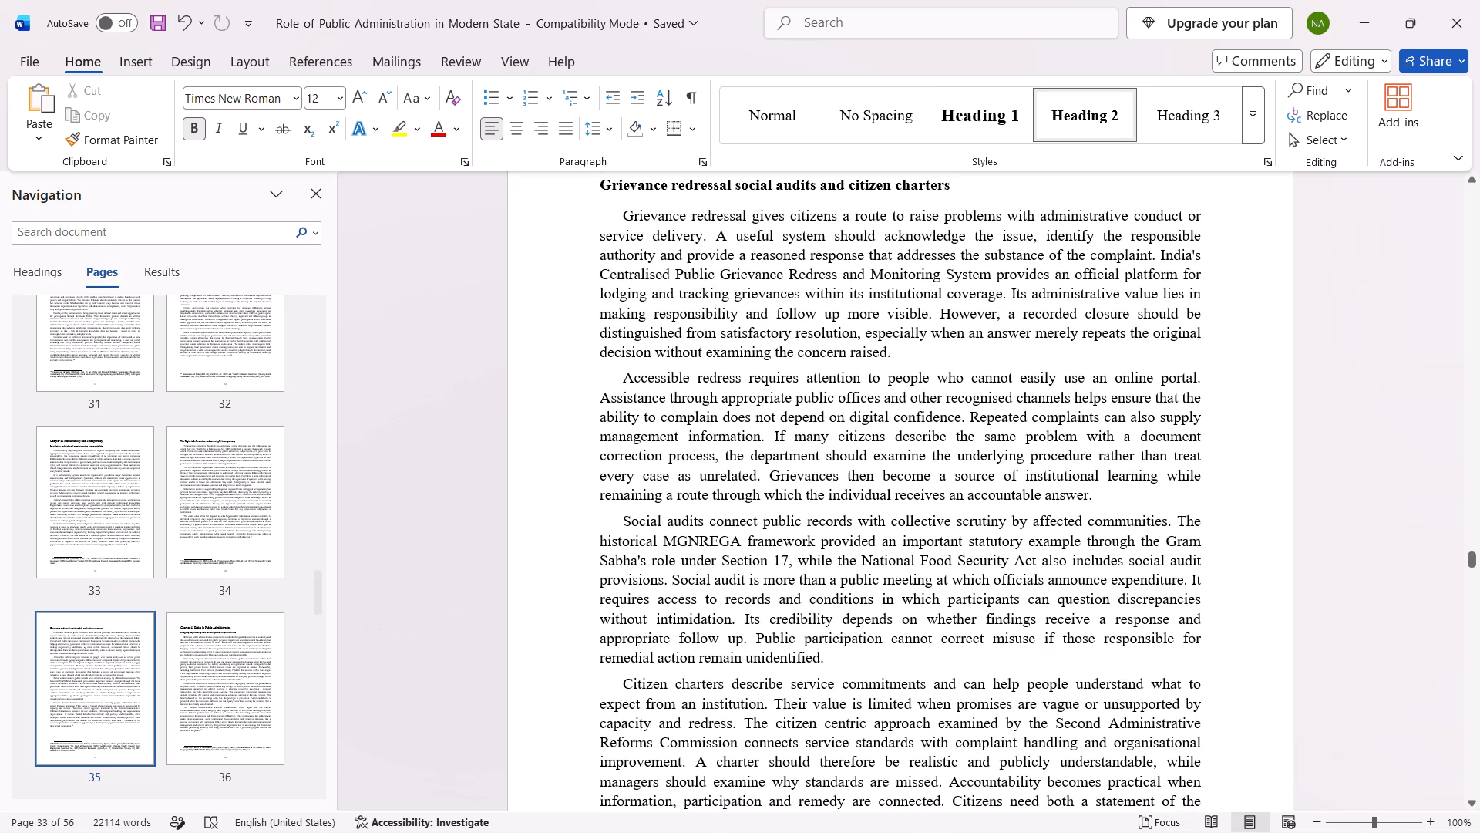
pyautogui.scroll(6, 532, 580)
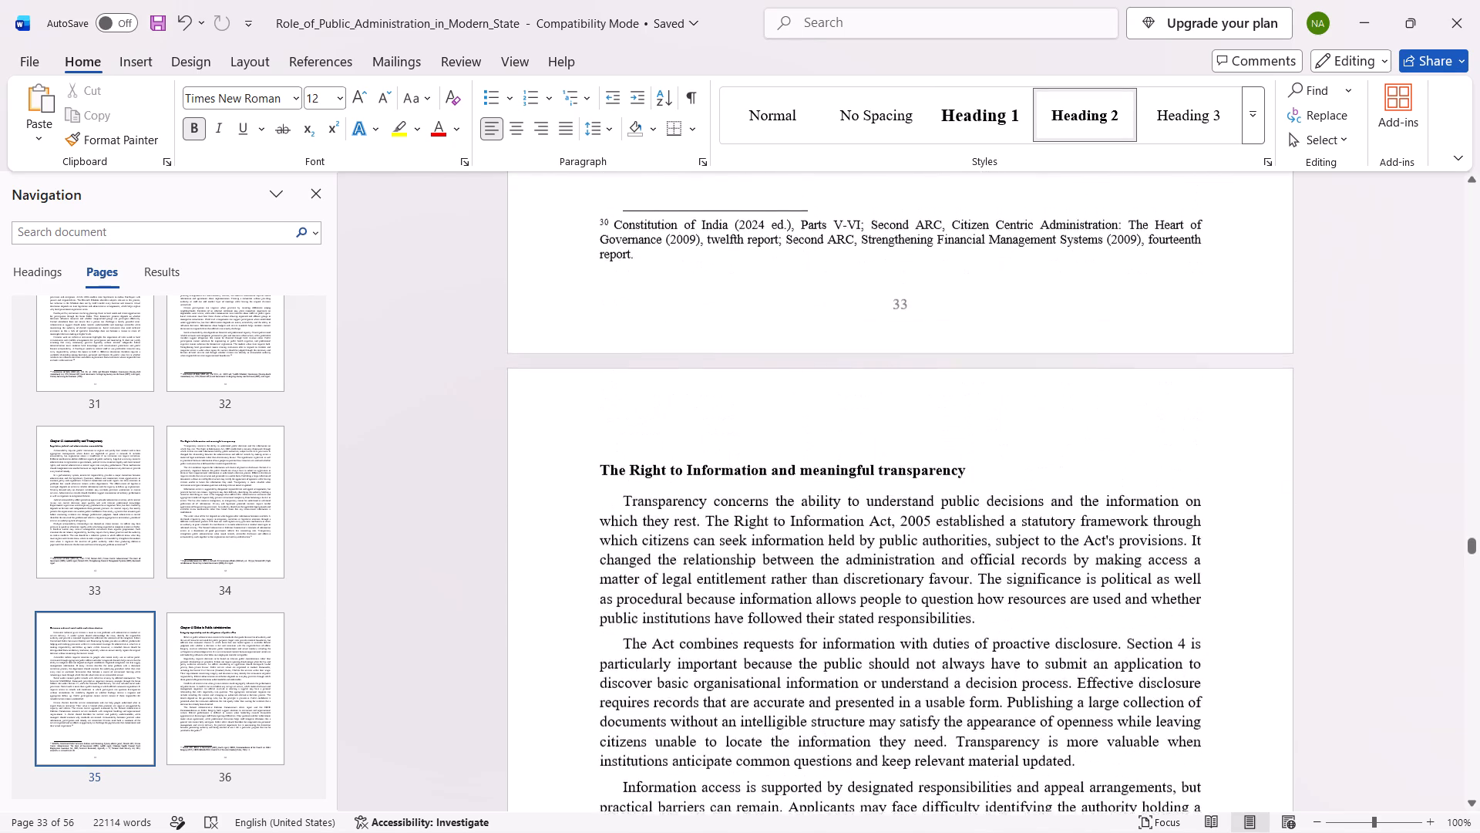
pyautogui.scroll(1, 532, 580)
pyautogui.scroll(-1, 532, 580)
pyautogui.scroll(2, 532, 580)
pyautogui.scroll(-1, 532, 580)
pyautogui.scroll(1, 532, 580)
pyautogui.scroll(-2, 532, 580)
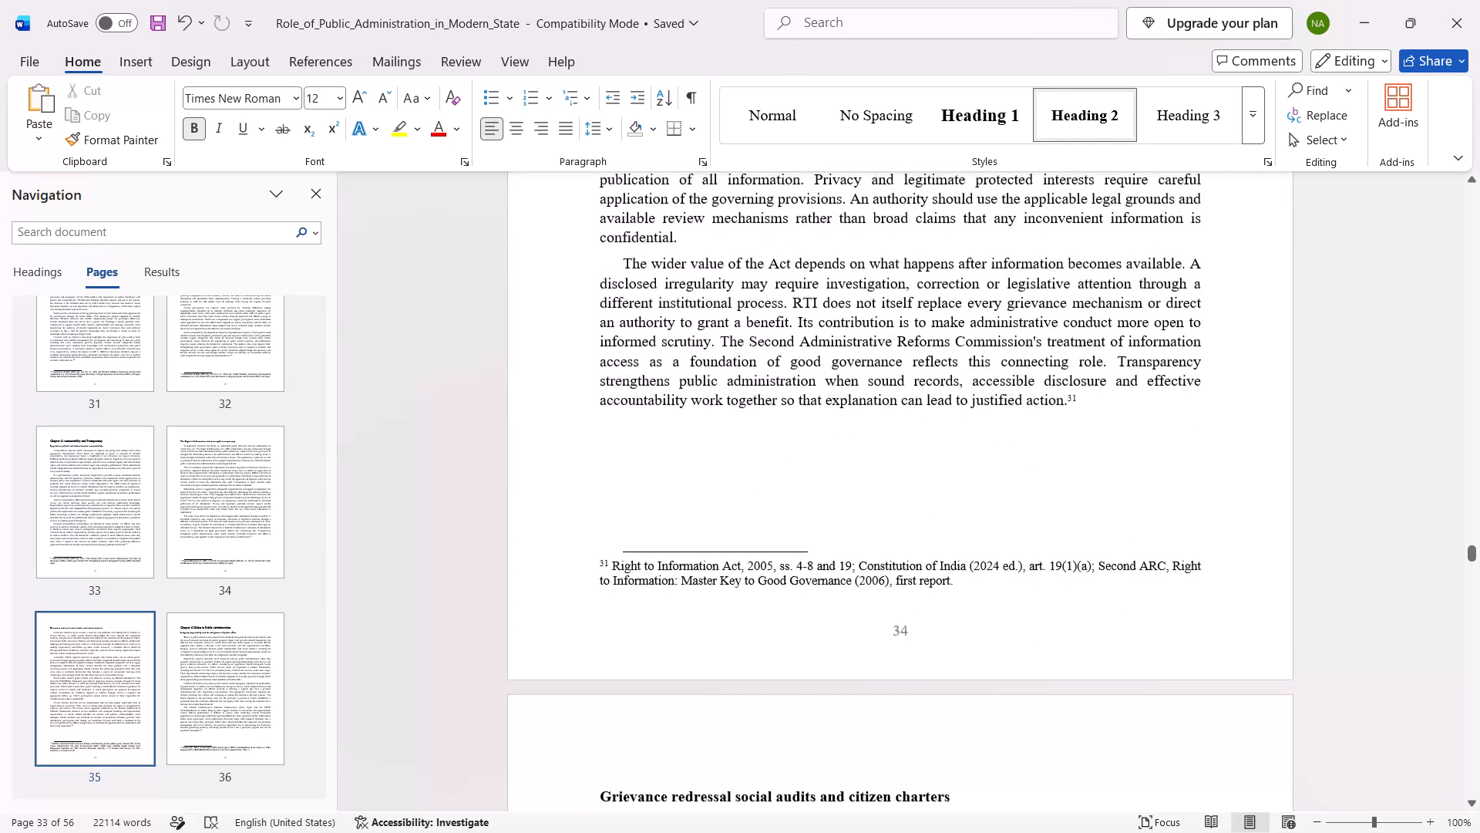
pyautogui.scroll(-5, 532, 580)
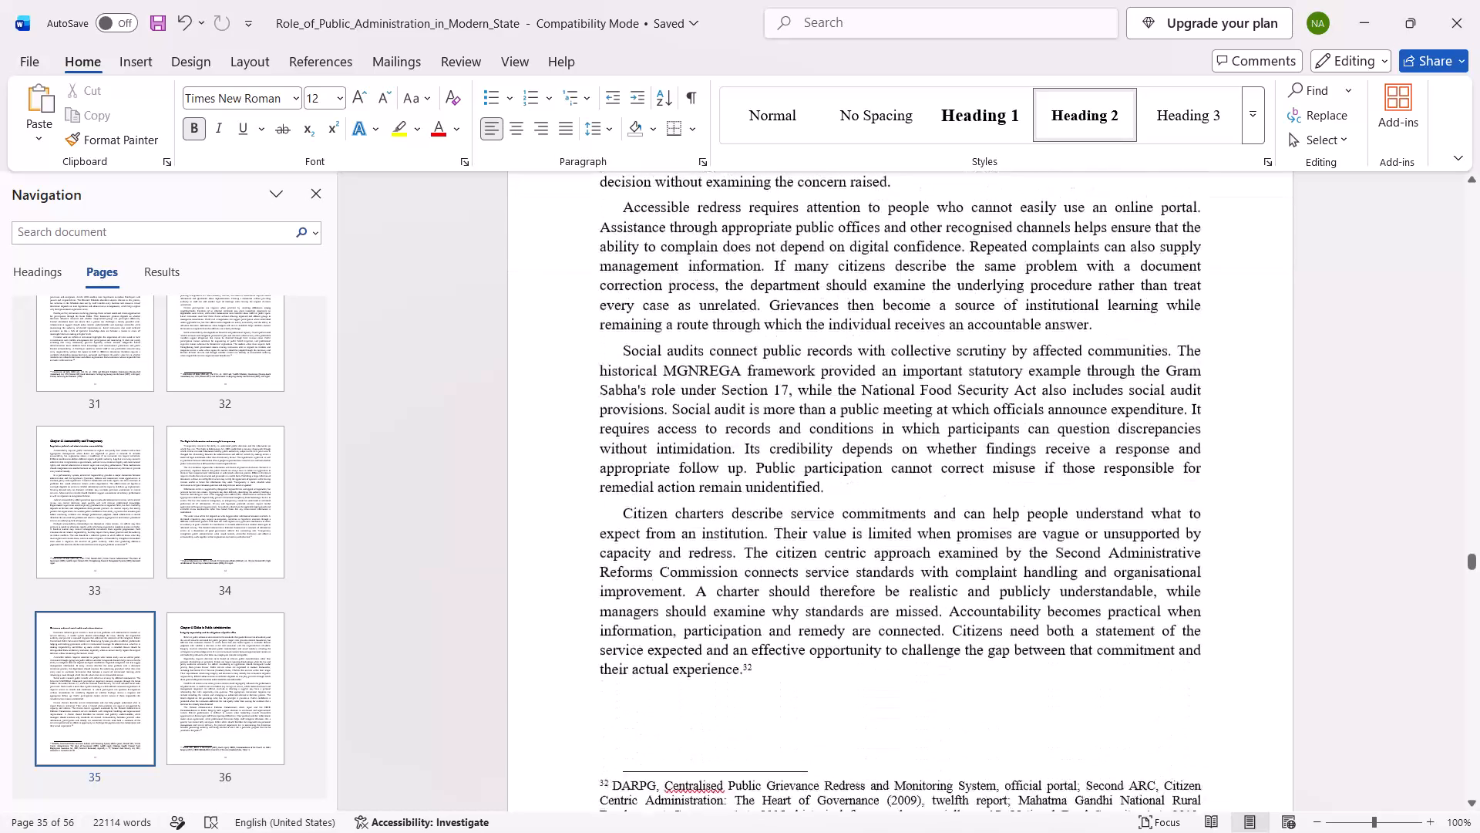
pyautogui.scroll(-3, 532, 580)
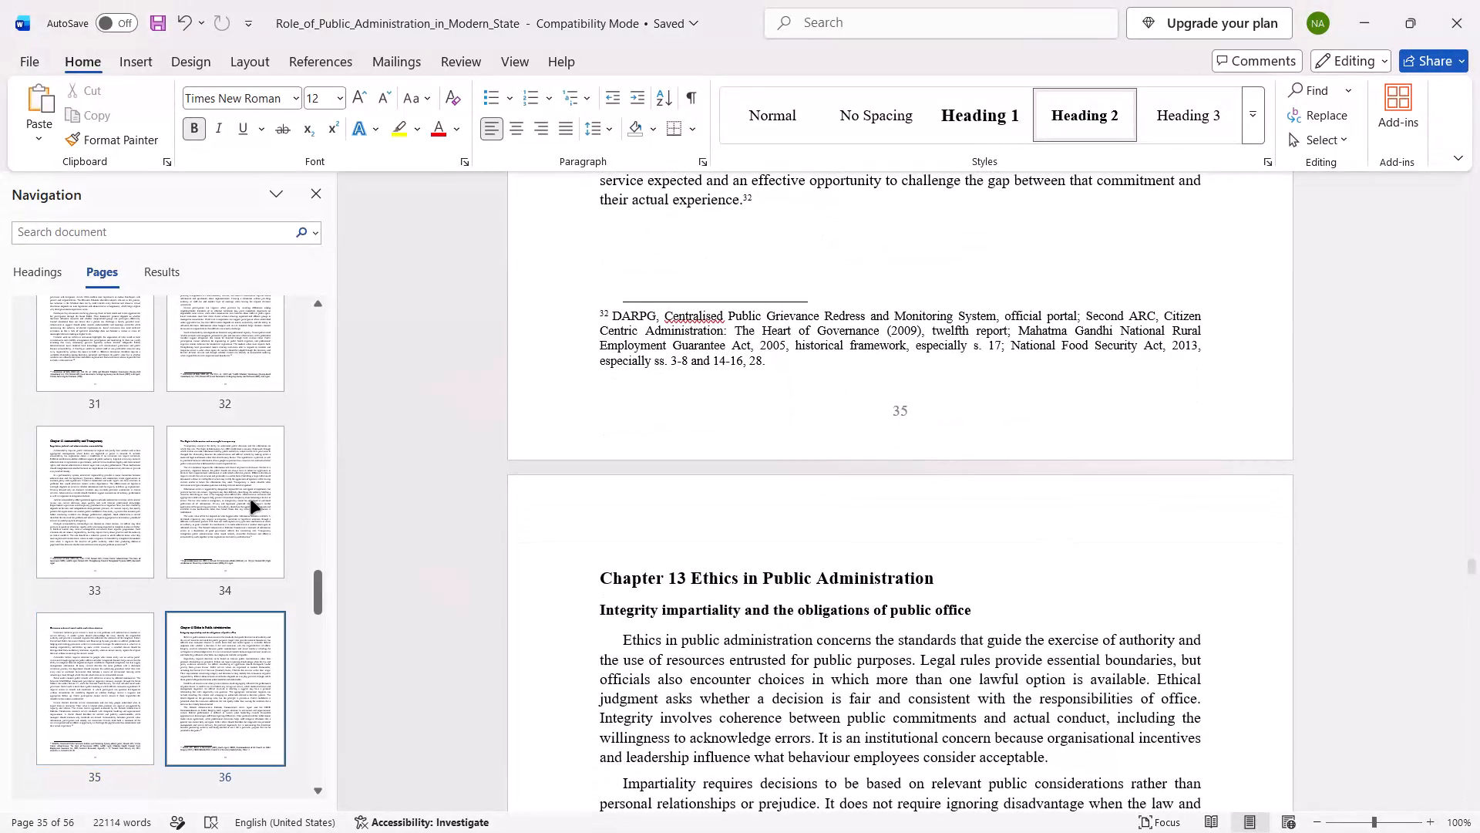
# Return to the table of contents on page 3 and enter 33-35 as the page range of row 12.
pyautogui.scroll(16, 255, 458)
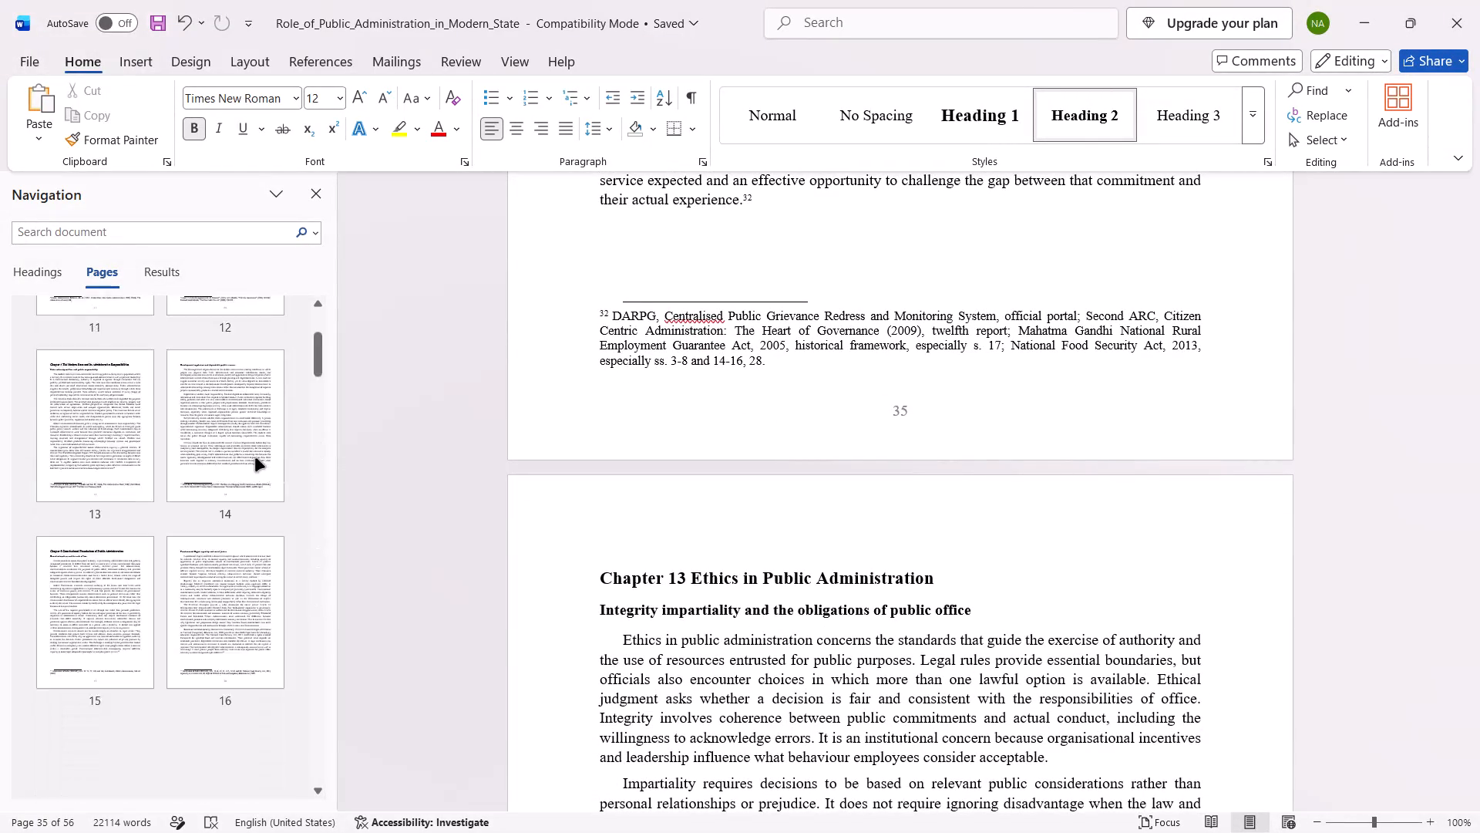
pyautogui.scroll(19, 255, 458)
pyautogui.click(133, 573)
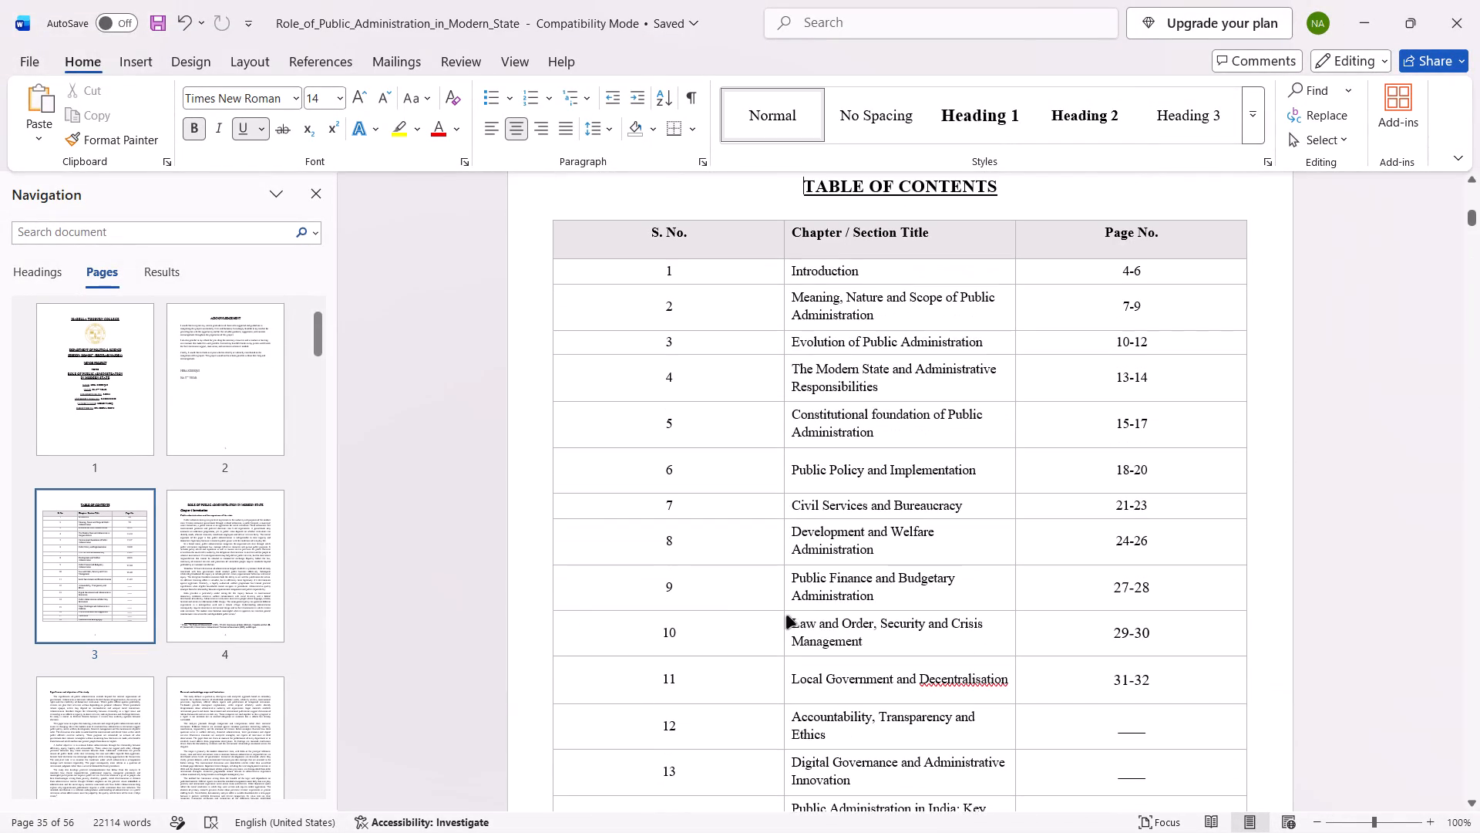
pyautogui.click(1177, 725)
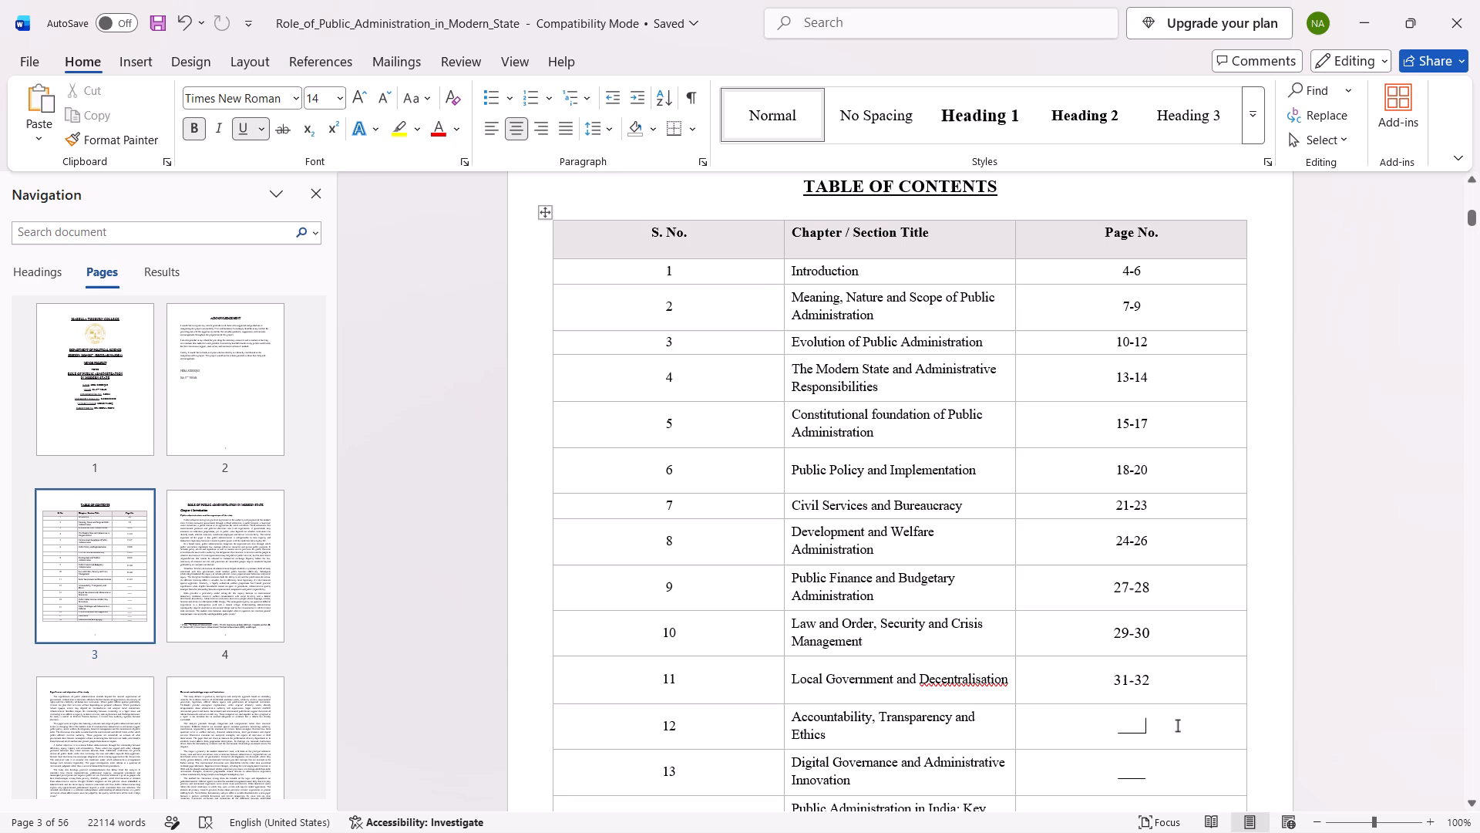
pyautogui.press('BackSpace')
pyautogui.press('BackSpace')
pyautogui.press('BackSpace')
pyautogui.press('BackSpace')
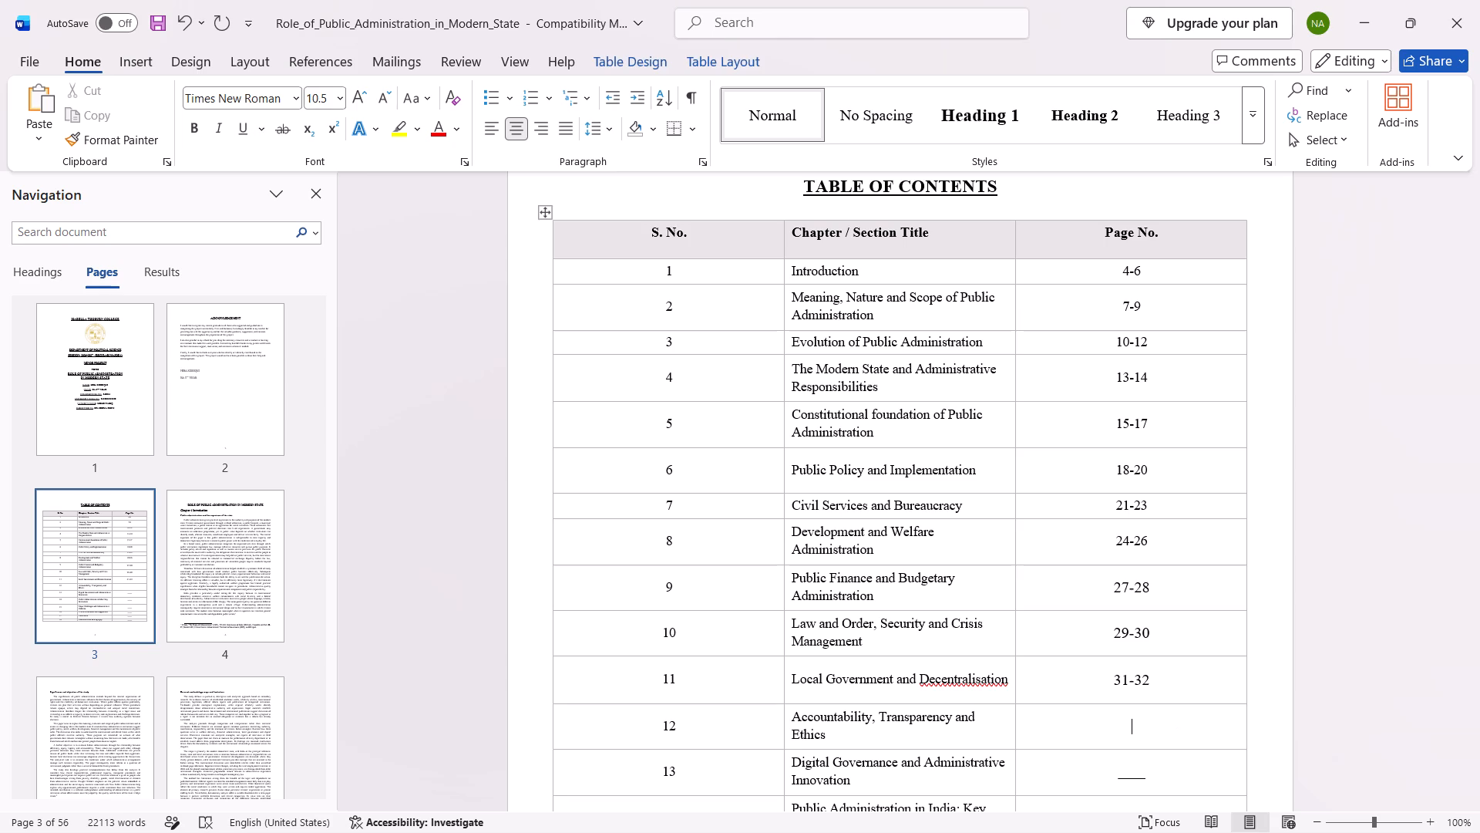
pyautogui.write('35')
pyautogui.press('-')
pyautogui.press('BackSpace')
pyautogui.press('BackSpace')
pyautogui.press('BackSpace')
pyautogui.write('33')
pyautogui.write('-35')
# Review the remaining unfilled rows of the table of contents and browse the page thumbnails for the chapter following page 35.
pyautogui.scroll(-1, 1177, 725)
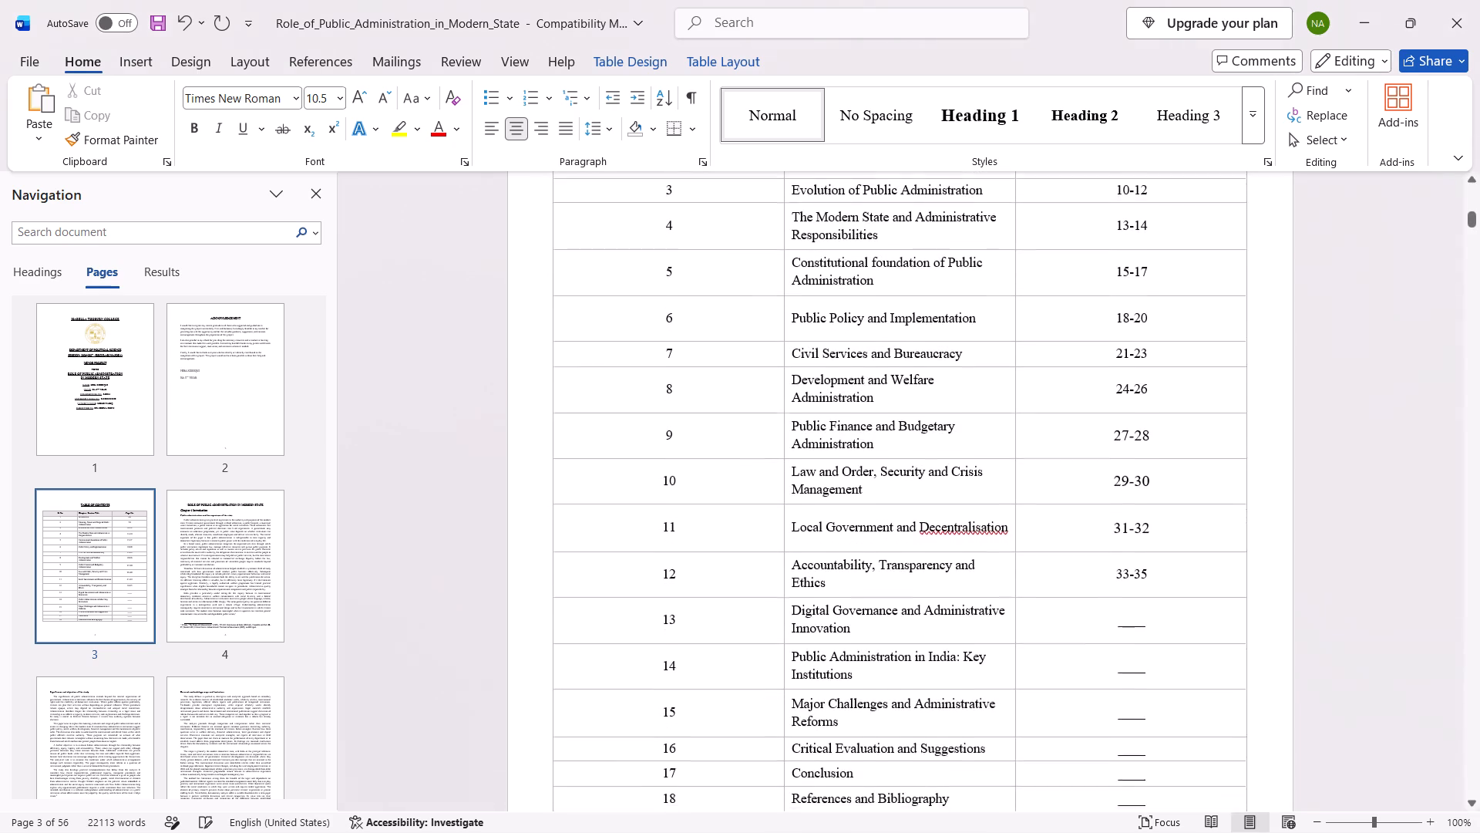
pyautogui.scroll(-1, 1177, 725)
pyautogui.scroll(-12, 284, 596)
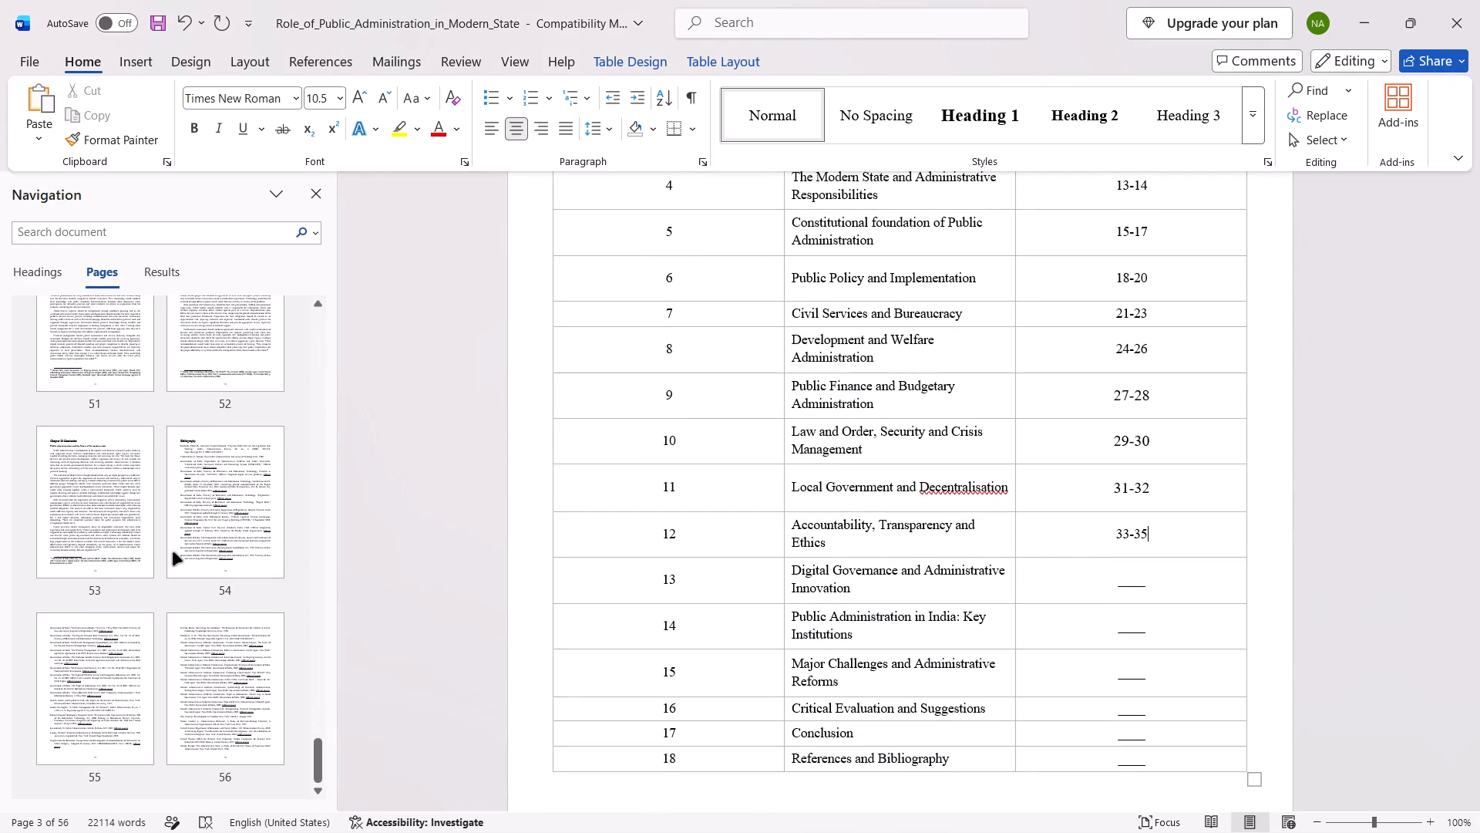
pyautogui.scroll(-2, 173, 552)
pyautogui.scroll(1, 214, 491)
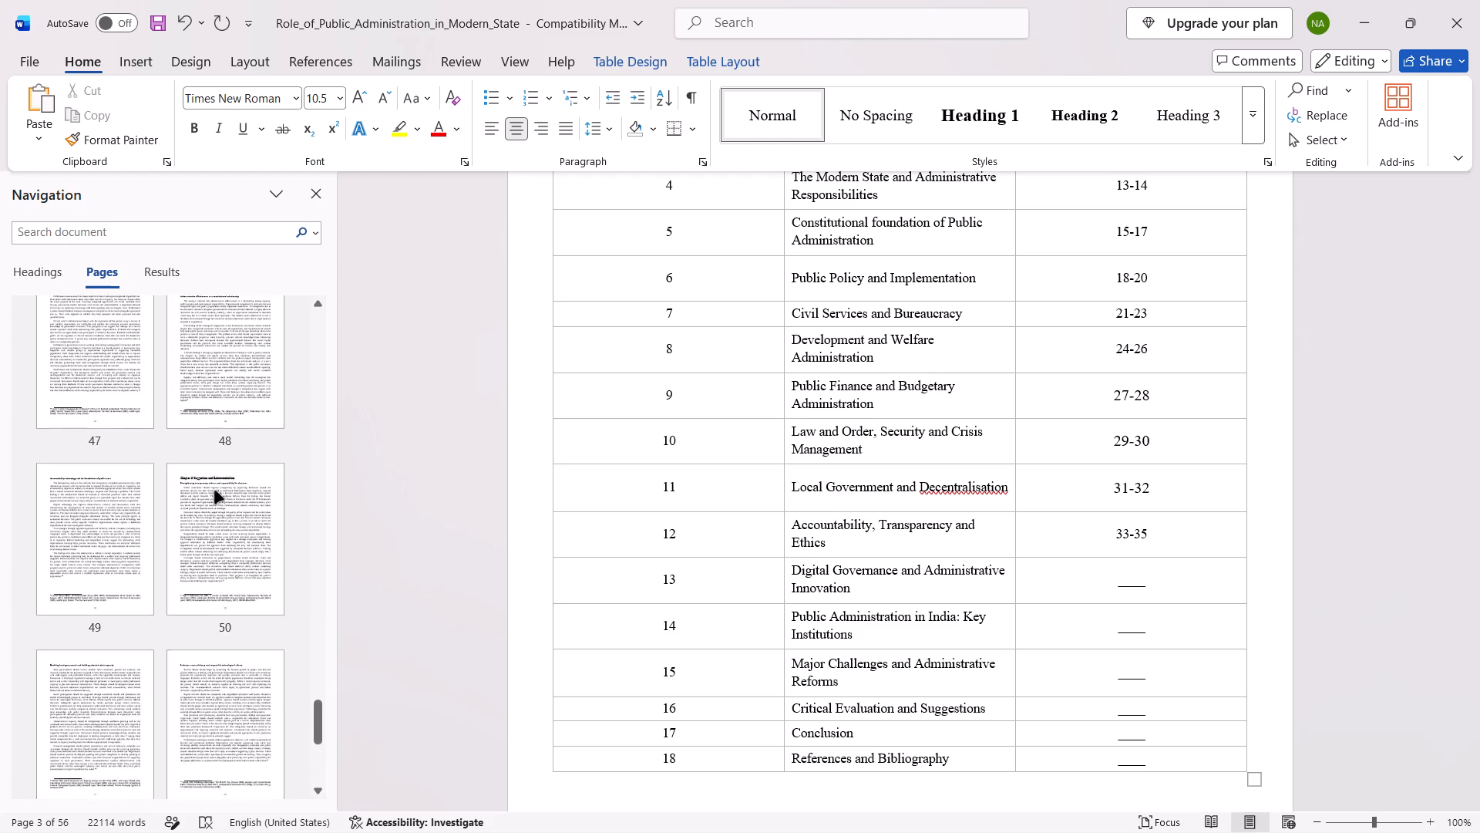
pyautogui.scroll(4, 214, 491)
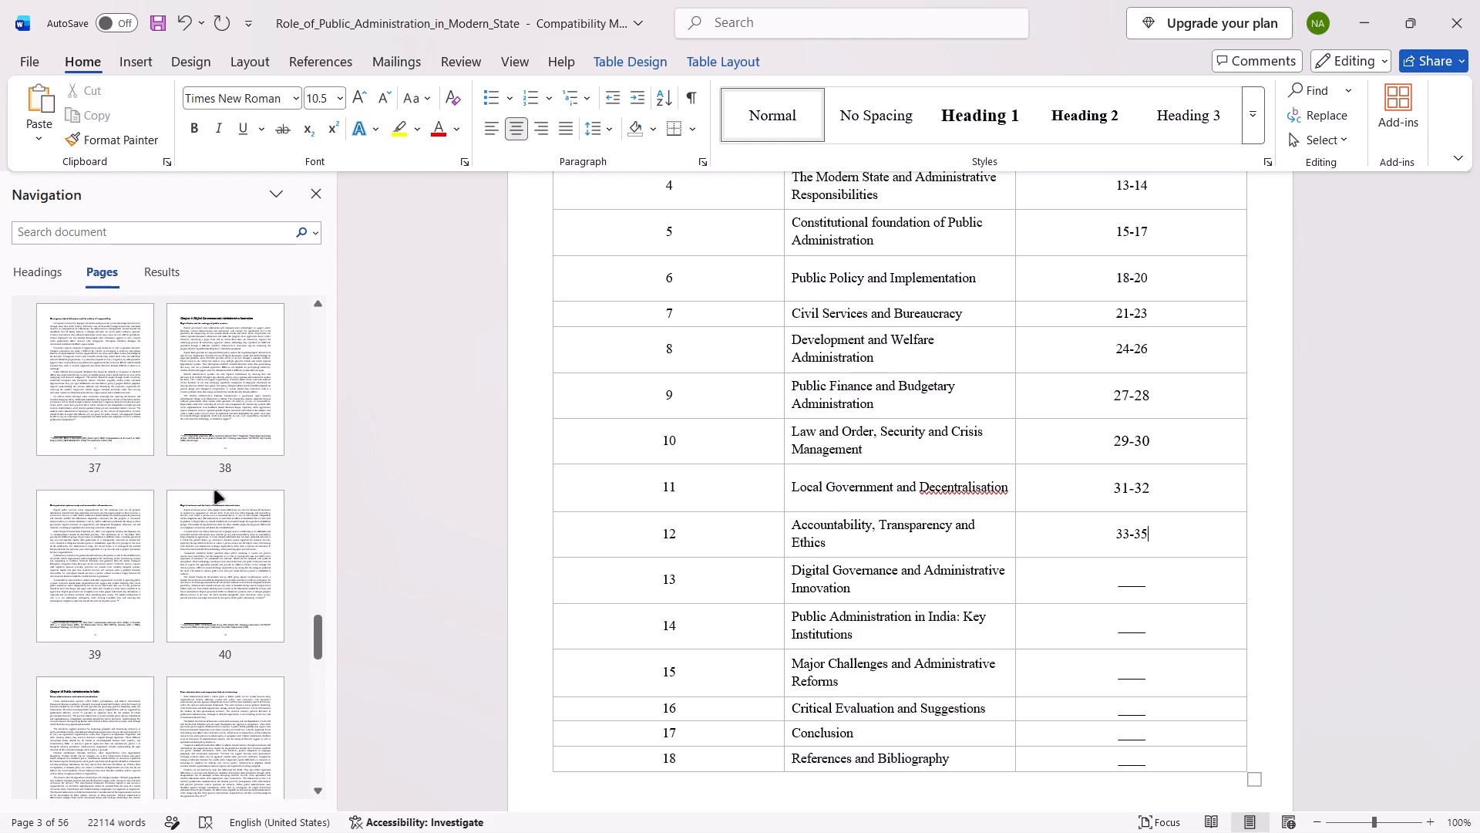
pyautogui.scroll(1, 214, 491)
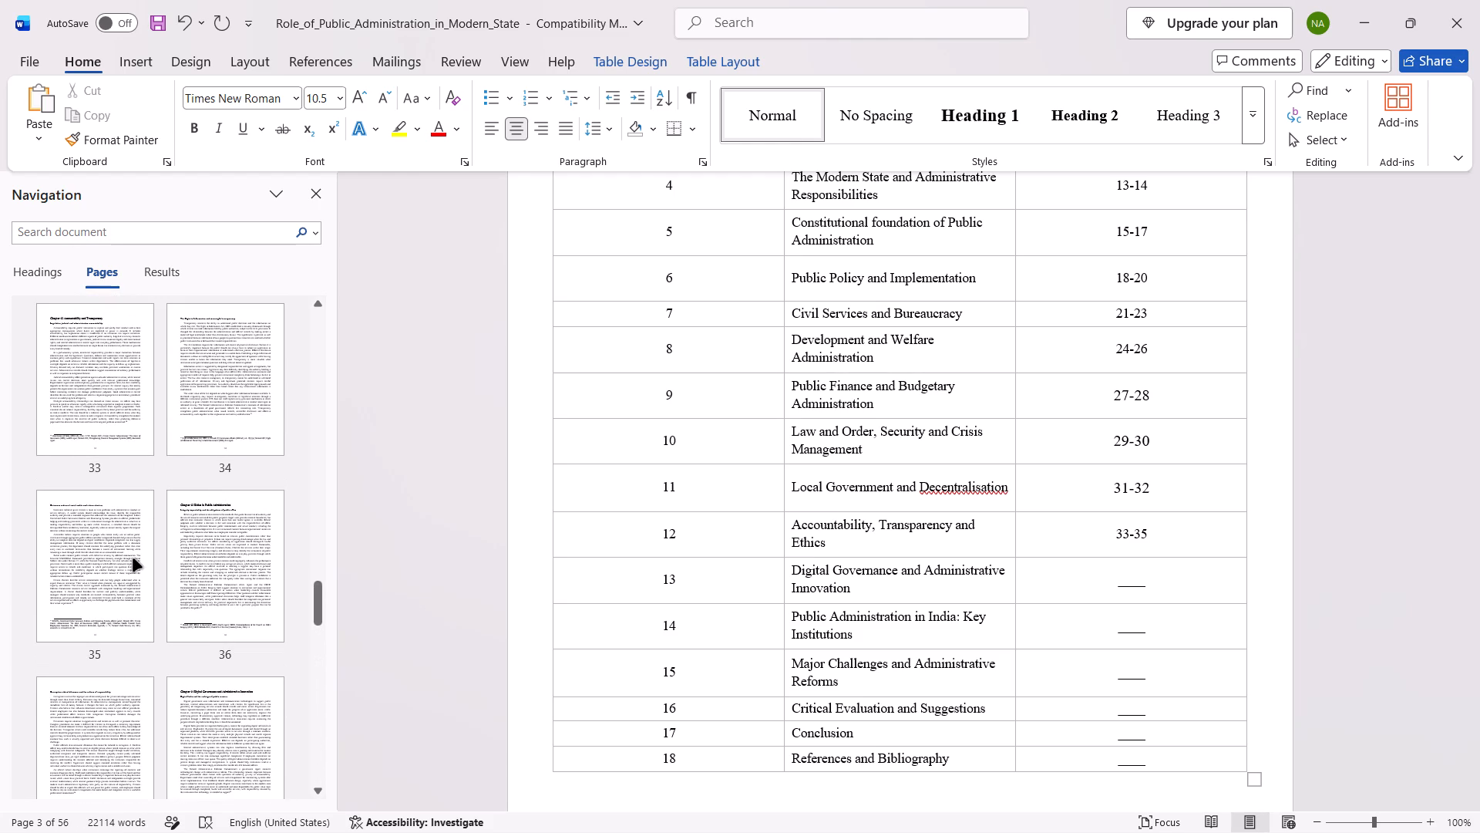
# Compare the headings and starting pages of Chapters 12, 13 and 14 with the chapter titles listed in the table of contents.
pyautogui.click(204, 565)
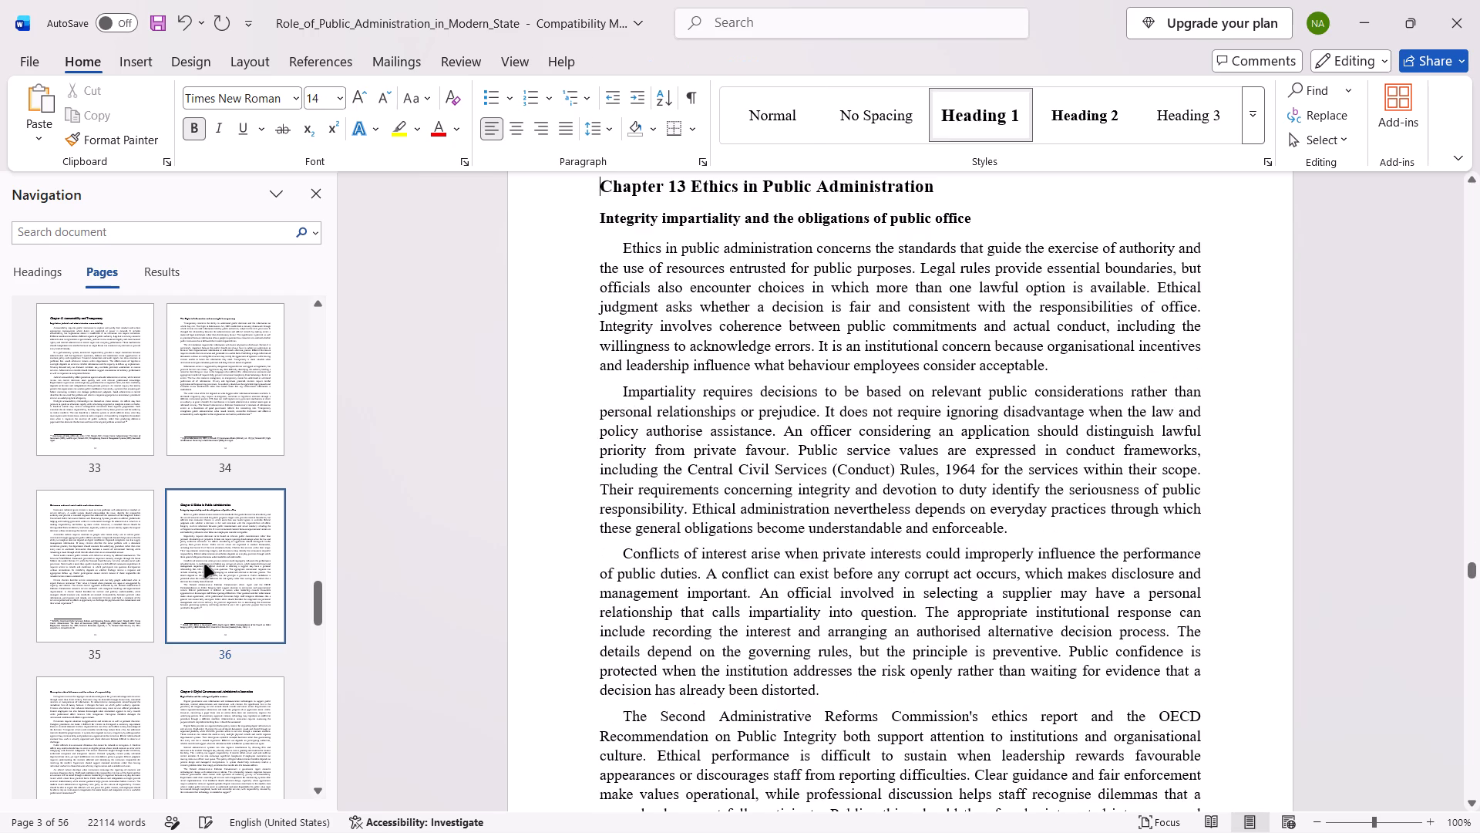
pyautogui.scroll(-1, 125, 597)
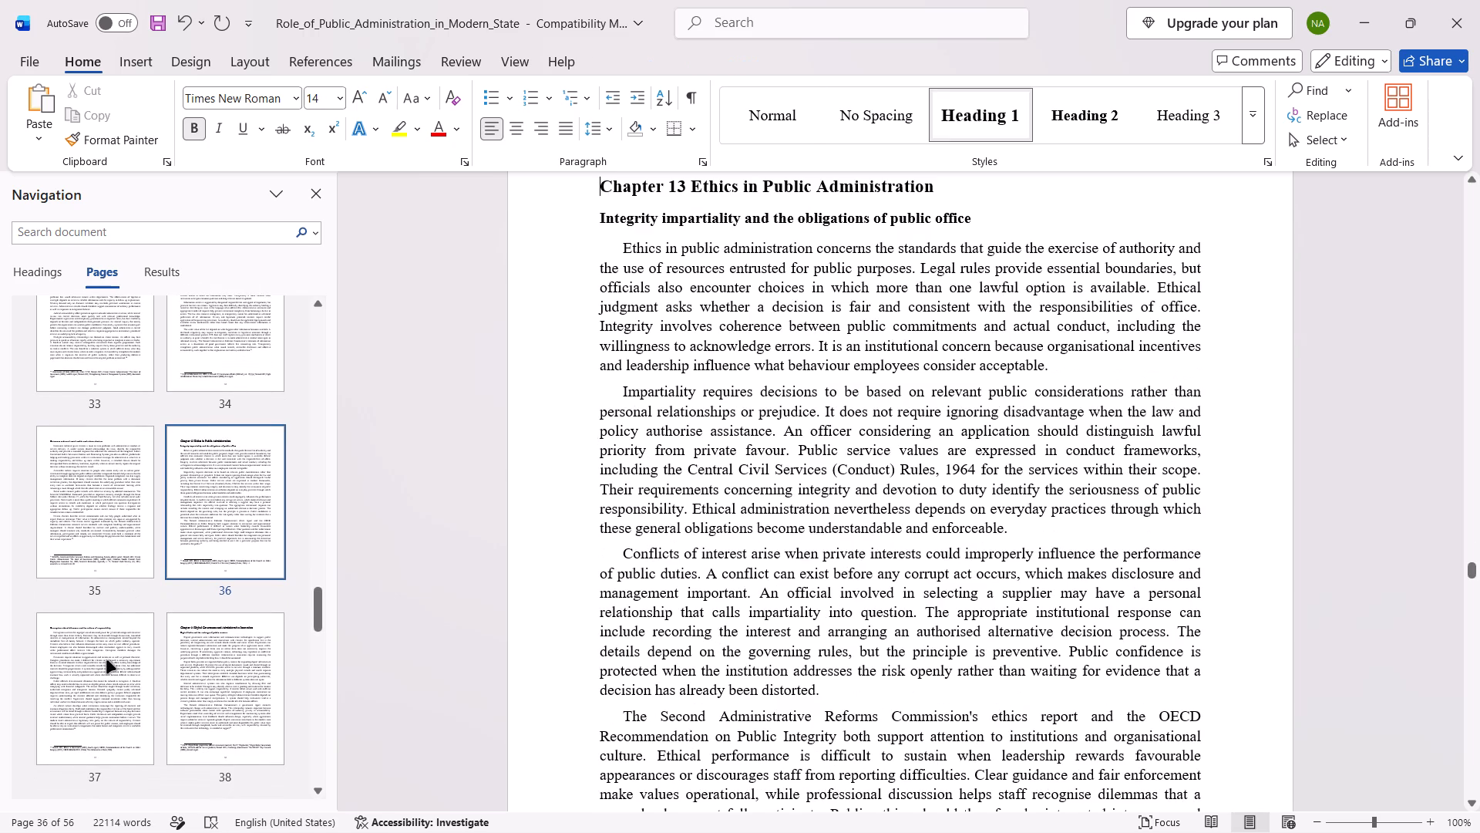
pyautogui.click(106, 660)
pyautogui.click(236, 688)
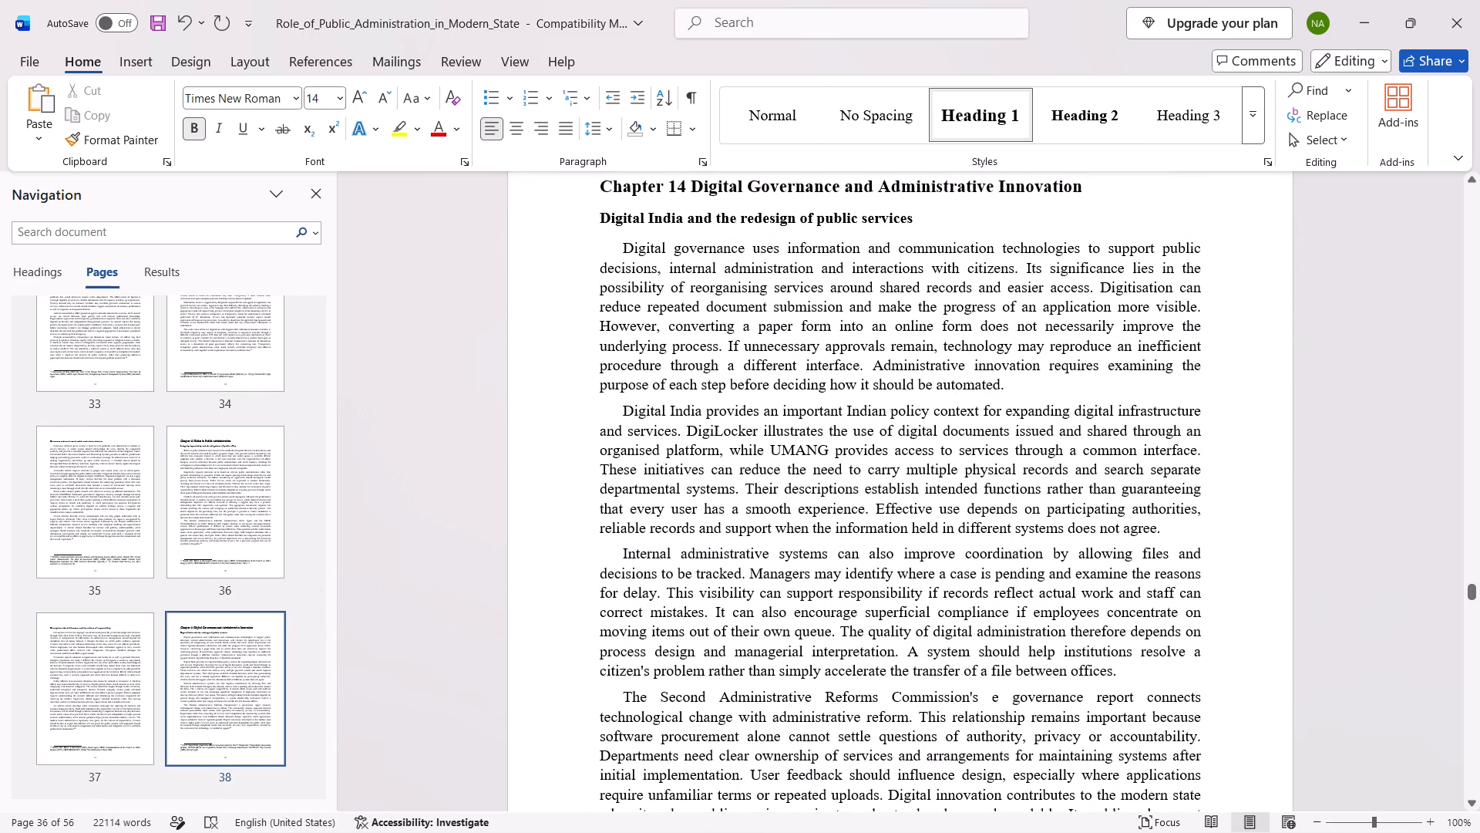
pyautogui.click(210, 536)
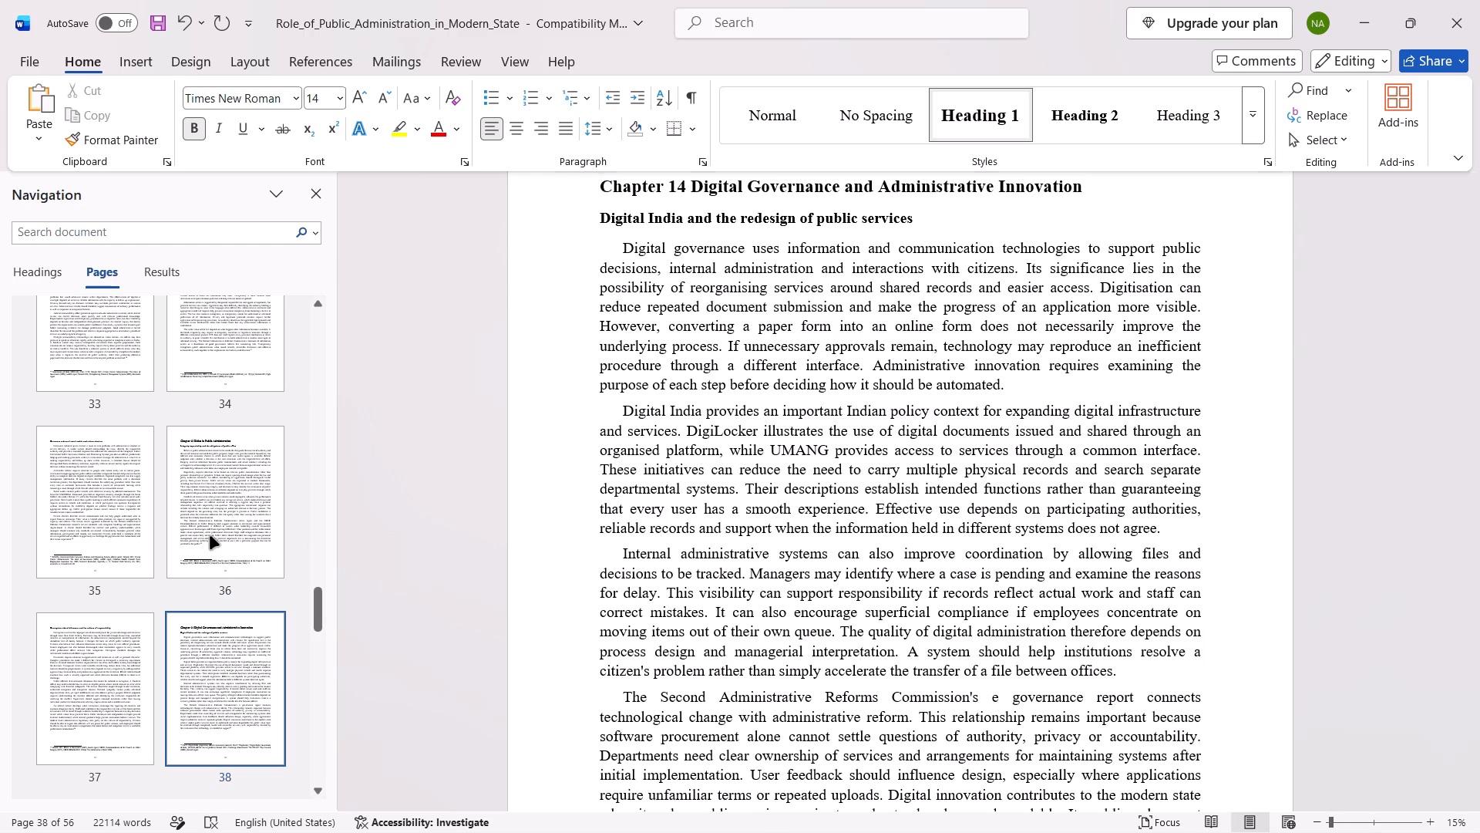
pyautogui.scroll(1, 186, 547)
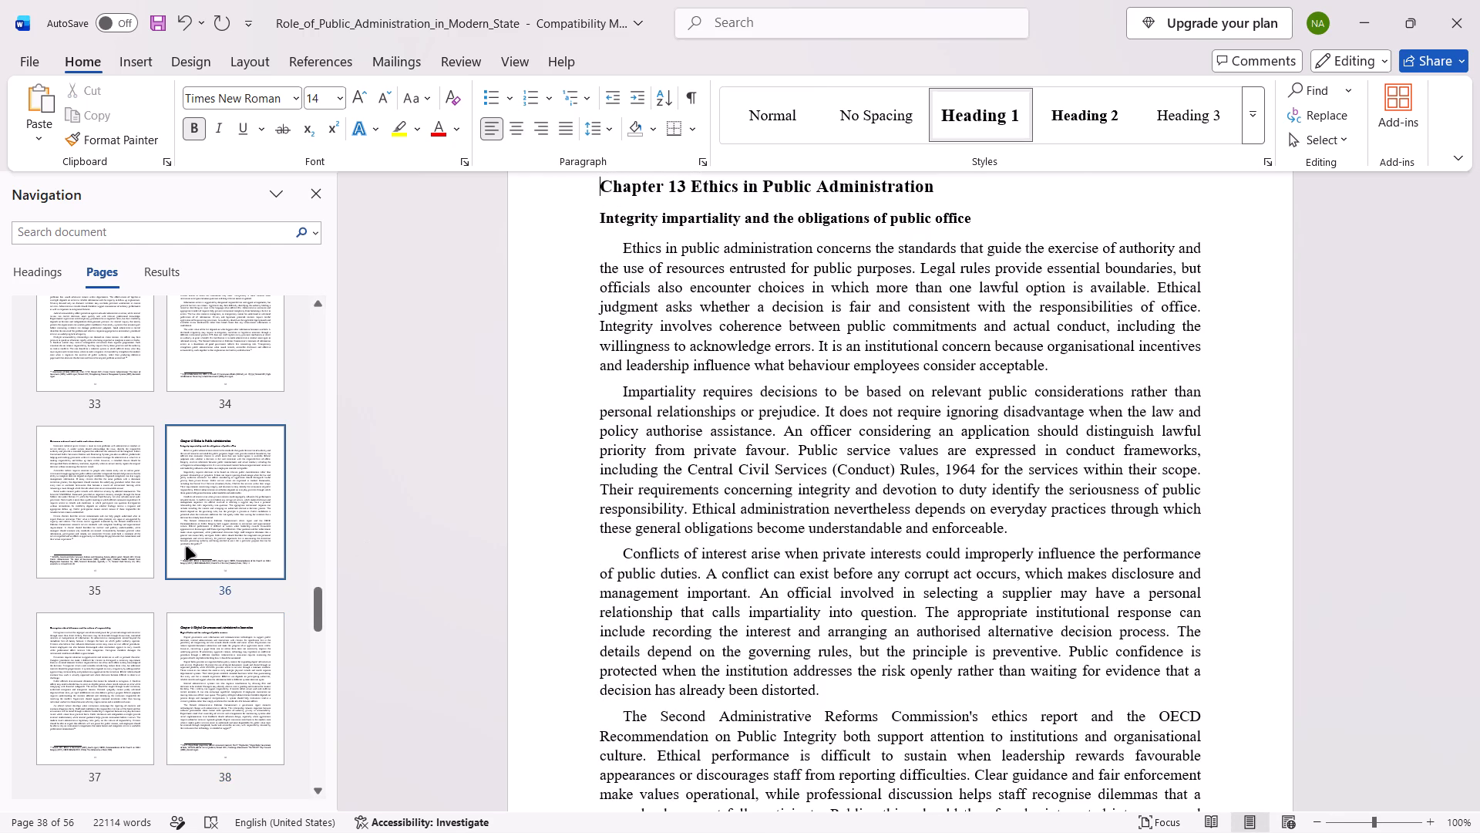
pyautogui.scroll(1, 186, 547)
pyautogui.click(96, 423)
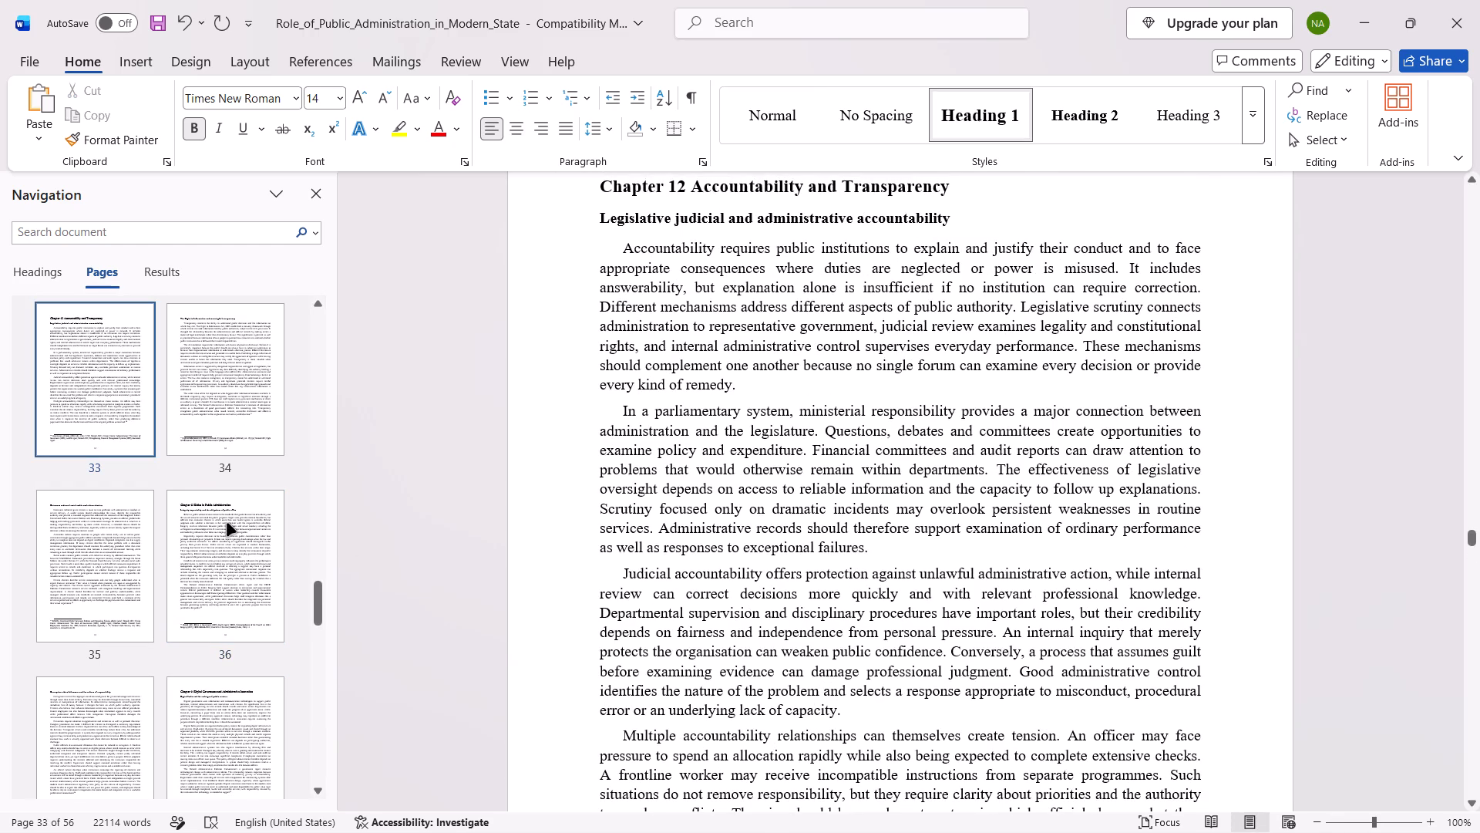
pyautogui.click(227, 523)
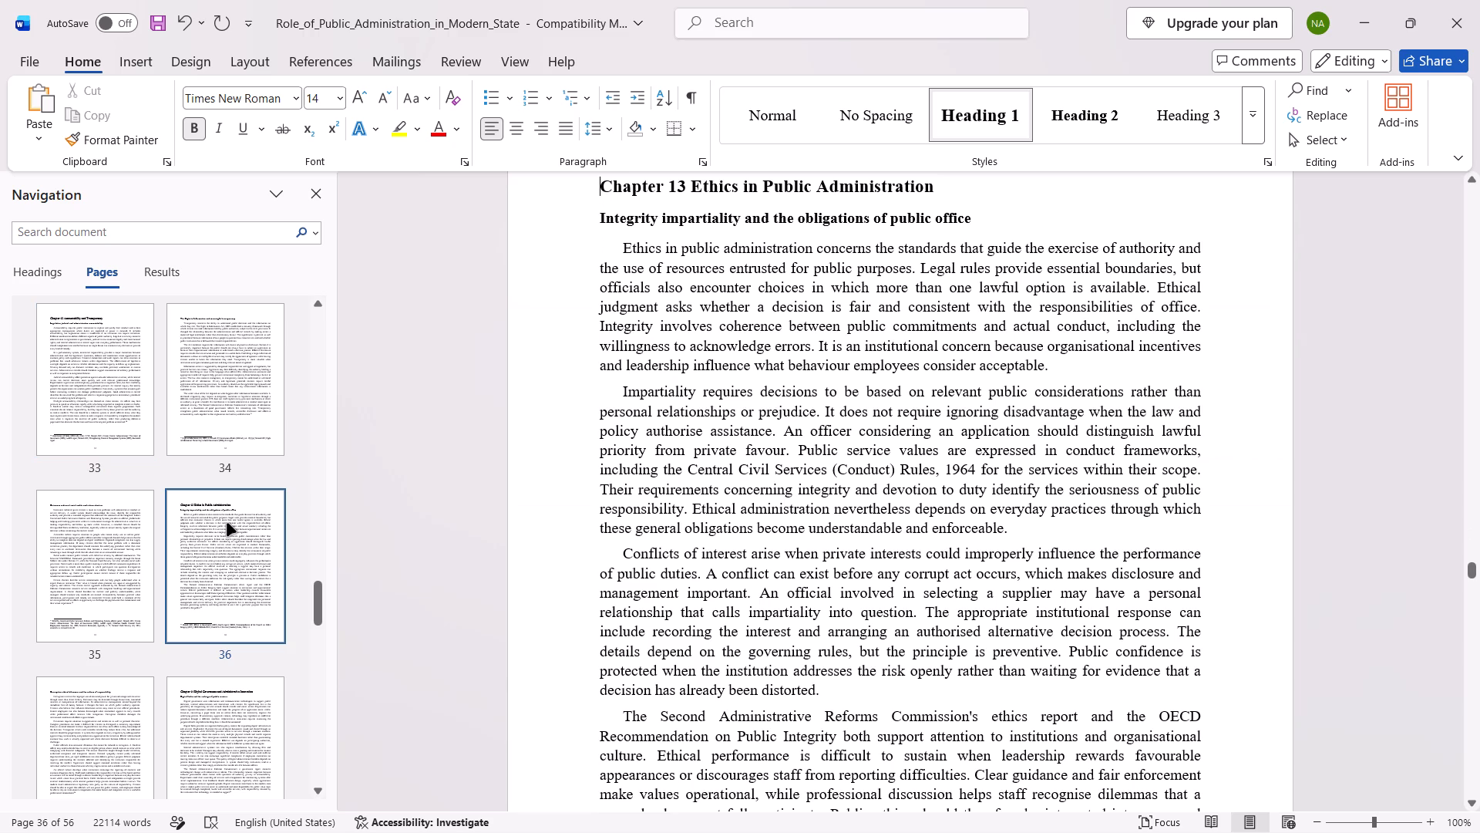
pyautogui.scroll(-1, 123, 706)
pyautogui.click(195, 743)
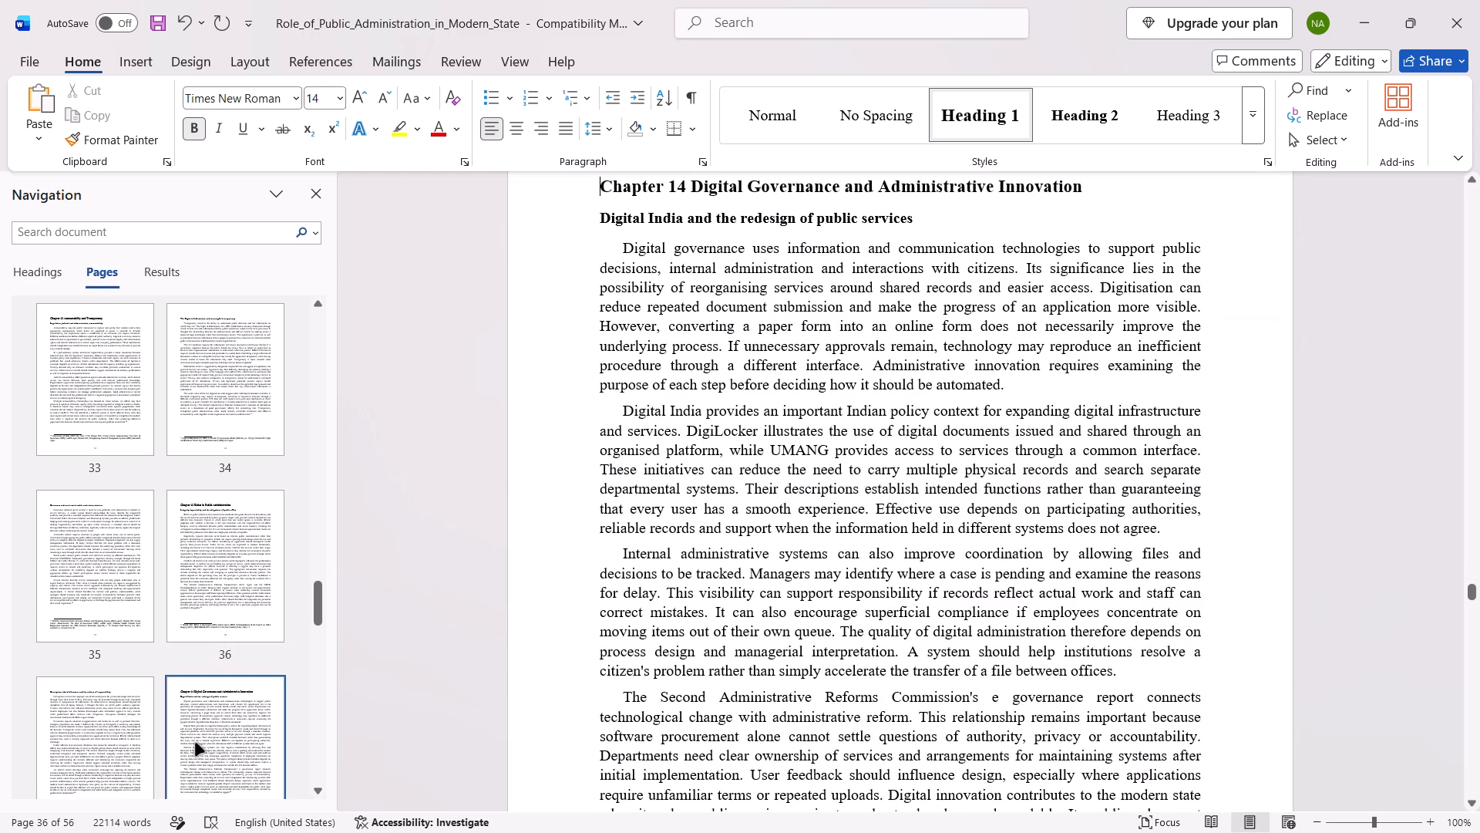
# Insert an empty row below row 12 in the table of contents on page 3 and number it 13.
pyautogui.scroll(20, 214, 494)
pyautogui.scroll(16, 214, 494)
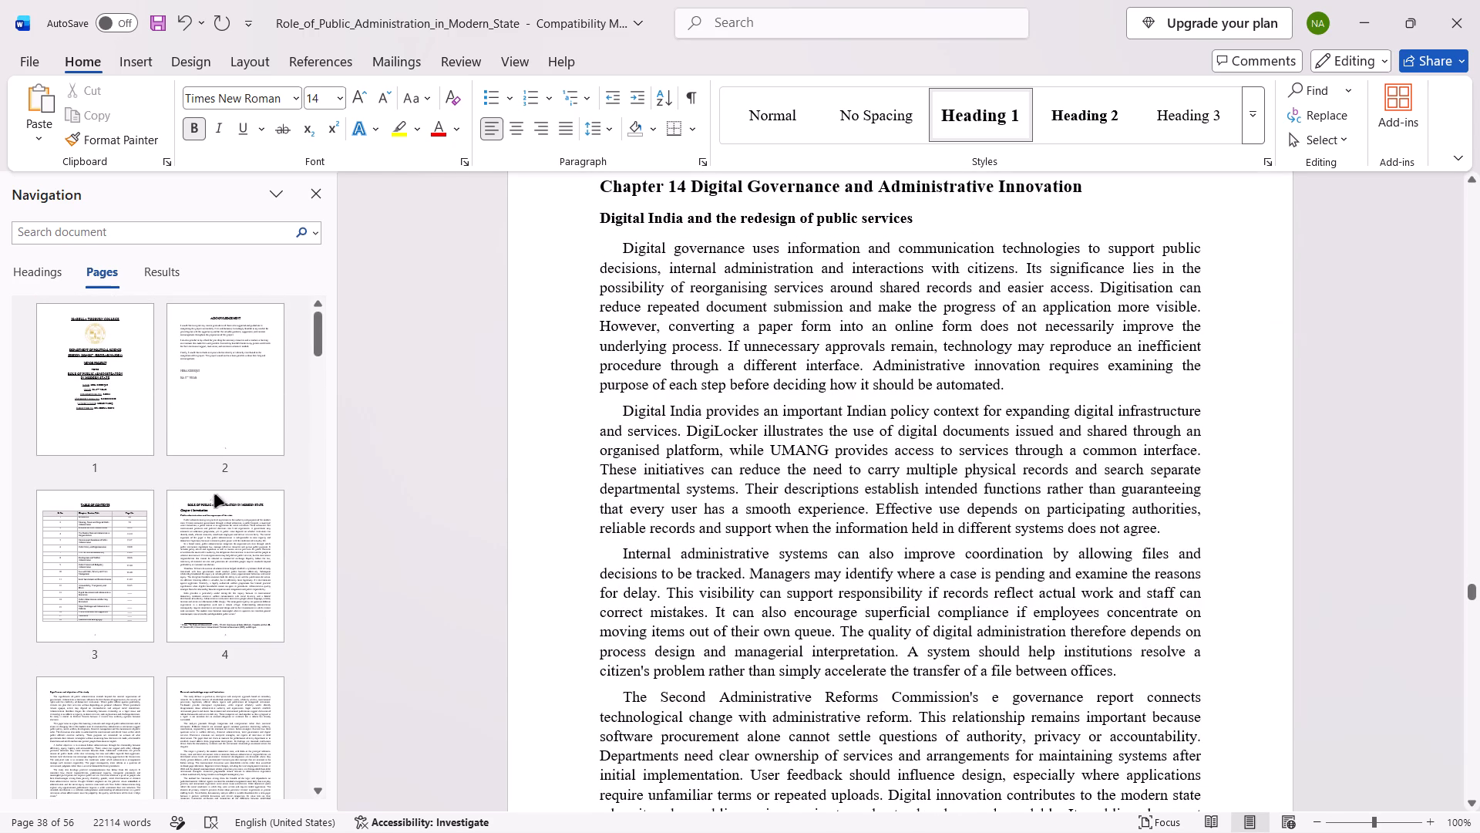
pyautogui.click(111, 559)
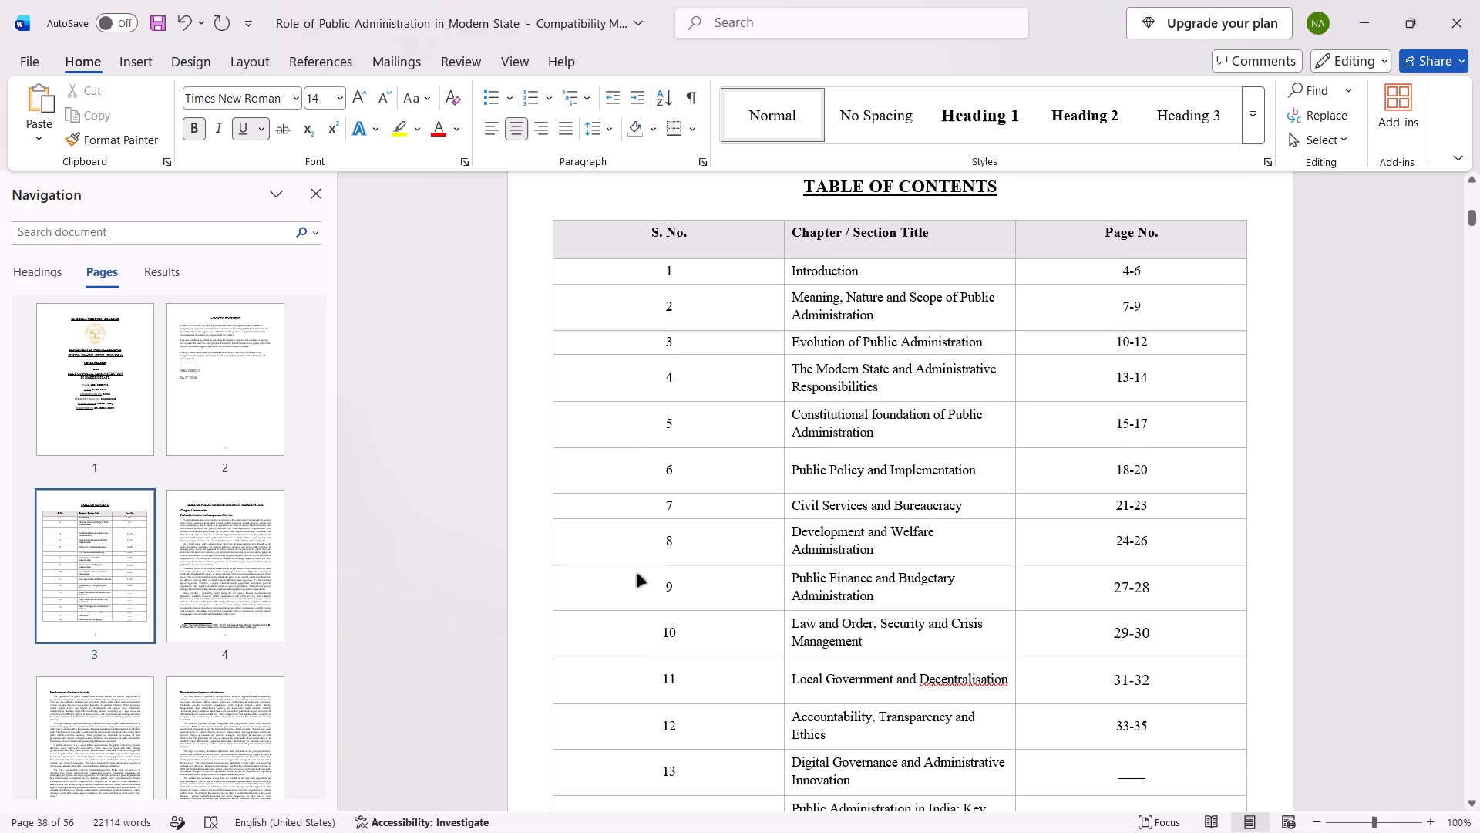
pyautogui.scroll(-1, 733, 570)
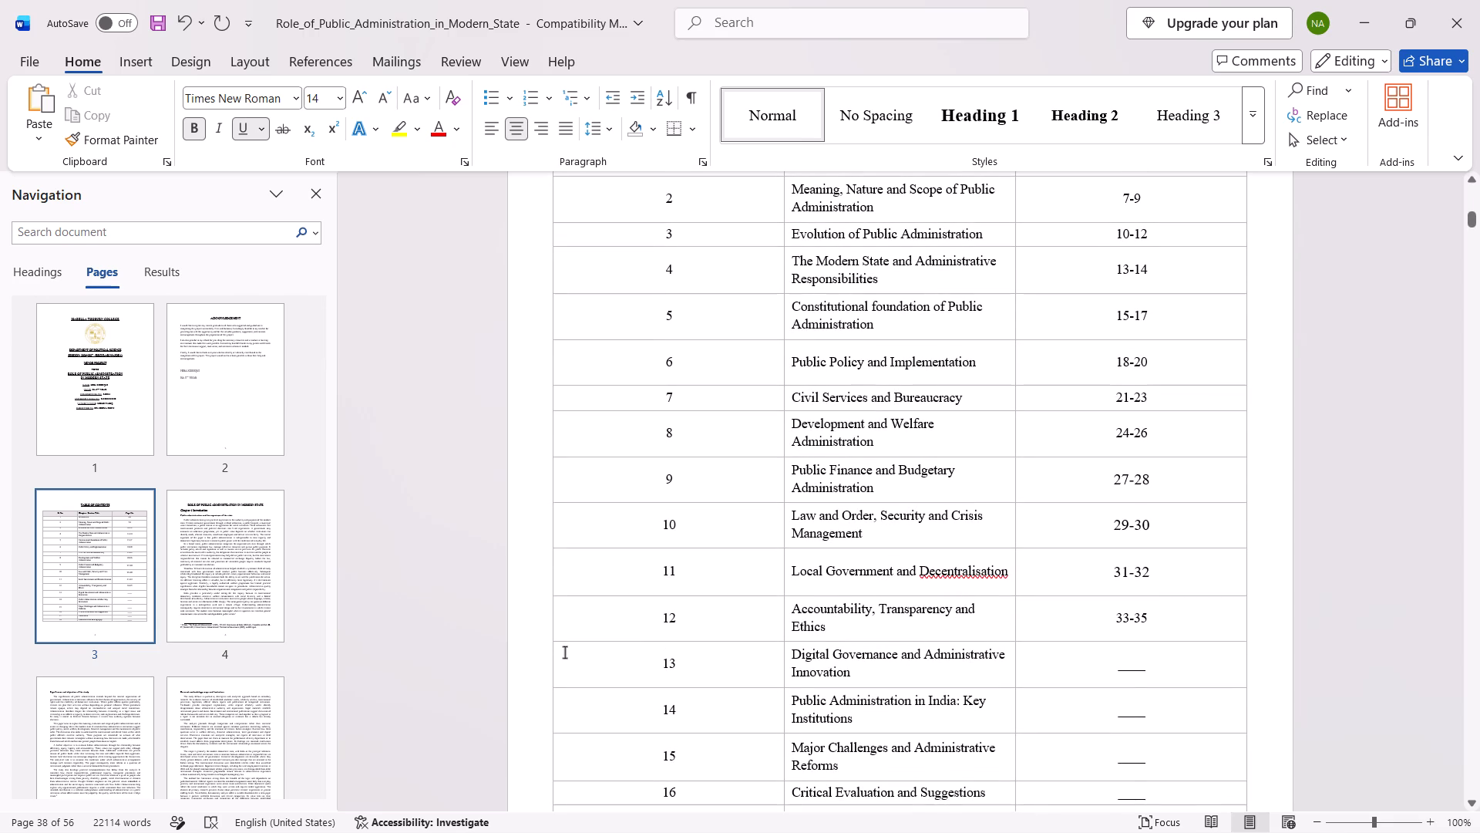
pyautogui.click(544, 641)
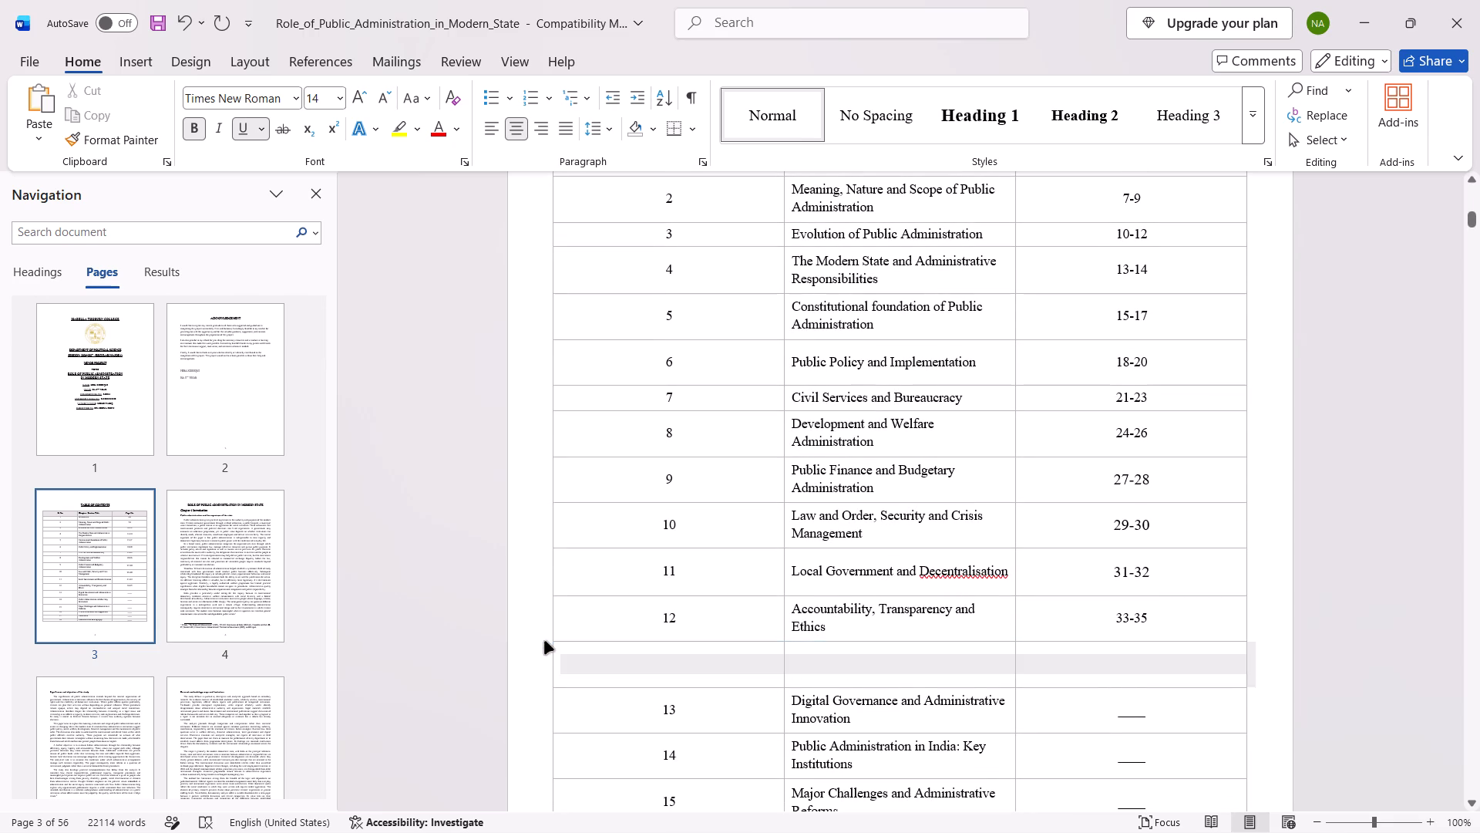
pyautogui.click(876, 663)
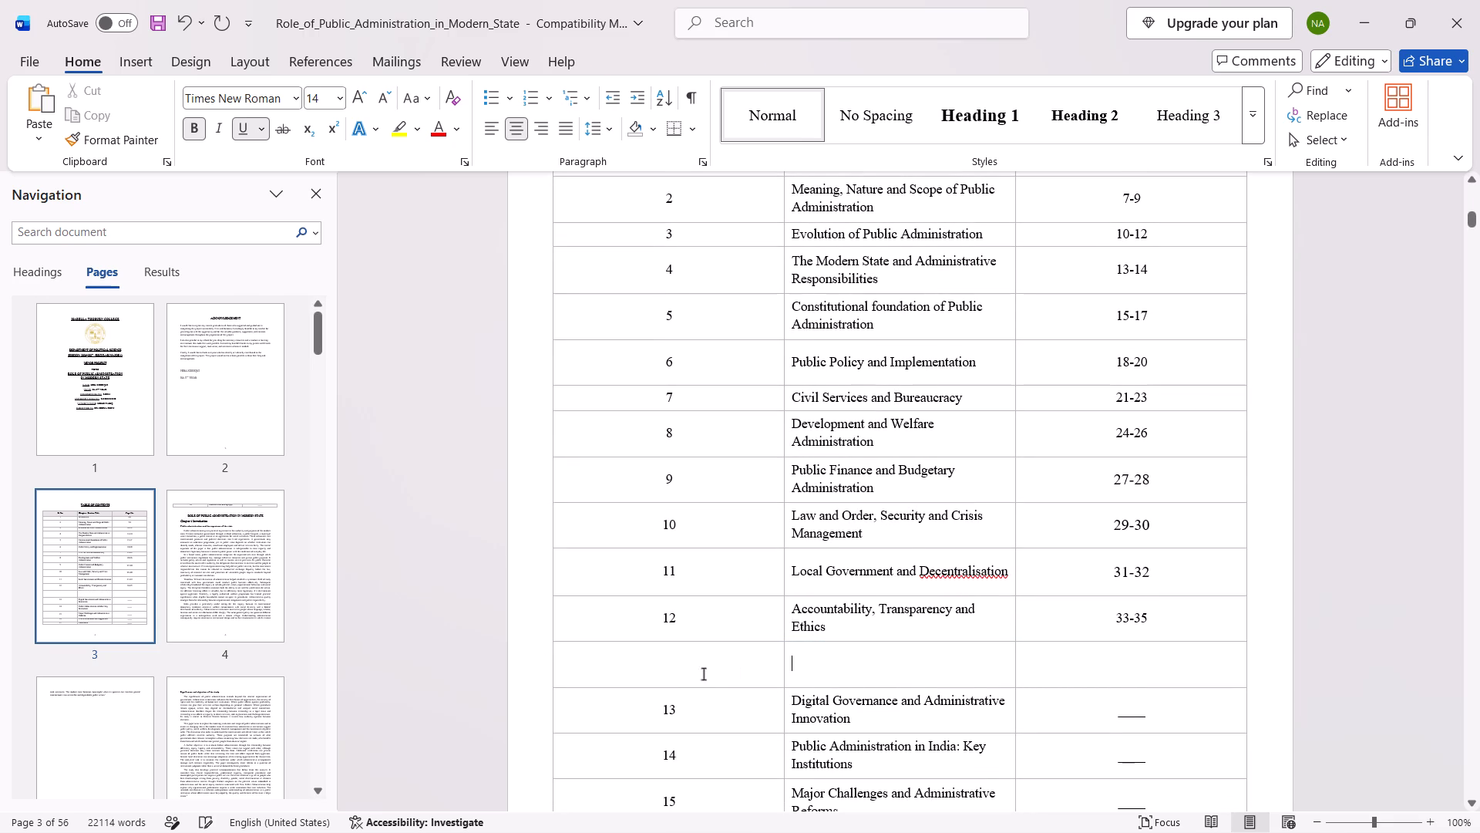
pyautogui.click(691, 673)
pyautogui.write('13')
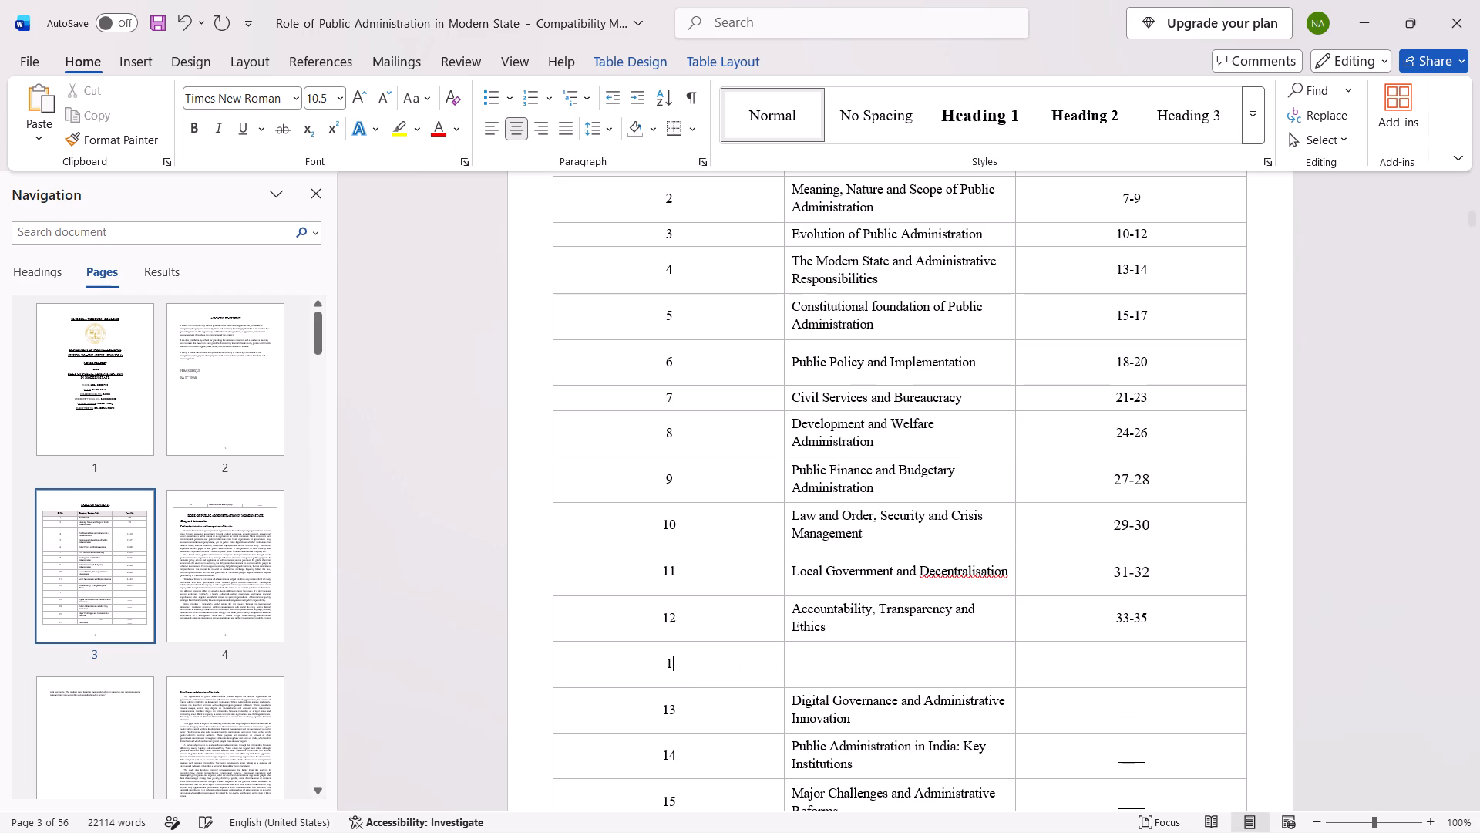
# Renumber the five rows below row 13 in the table of contents consecutively as 14, 15, 16, 17 and 18.
pyautogui.click(688, 709)
pyautogui.press('BackSpace')
pyautogui.press('4')
pyautogui.scroll(-1, 688, 709)
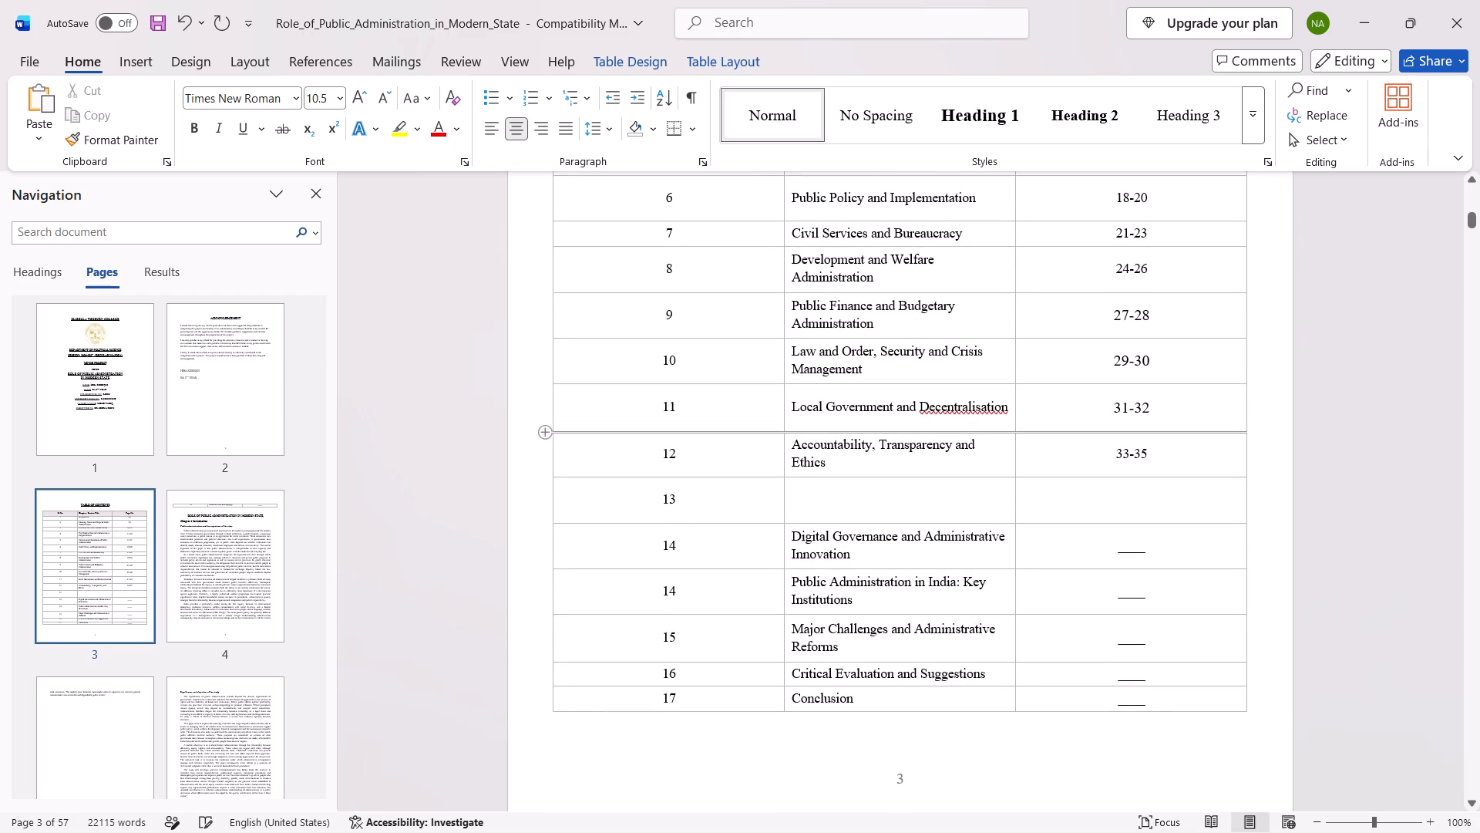
pyautogui.click(701, 592)
pyautogui.press('BackSpace')
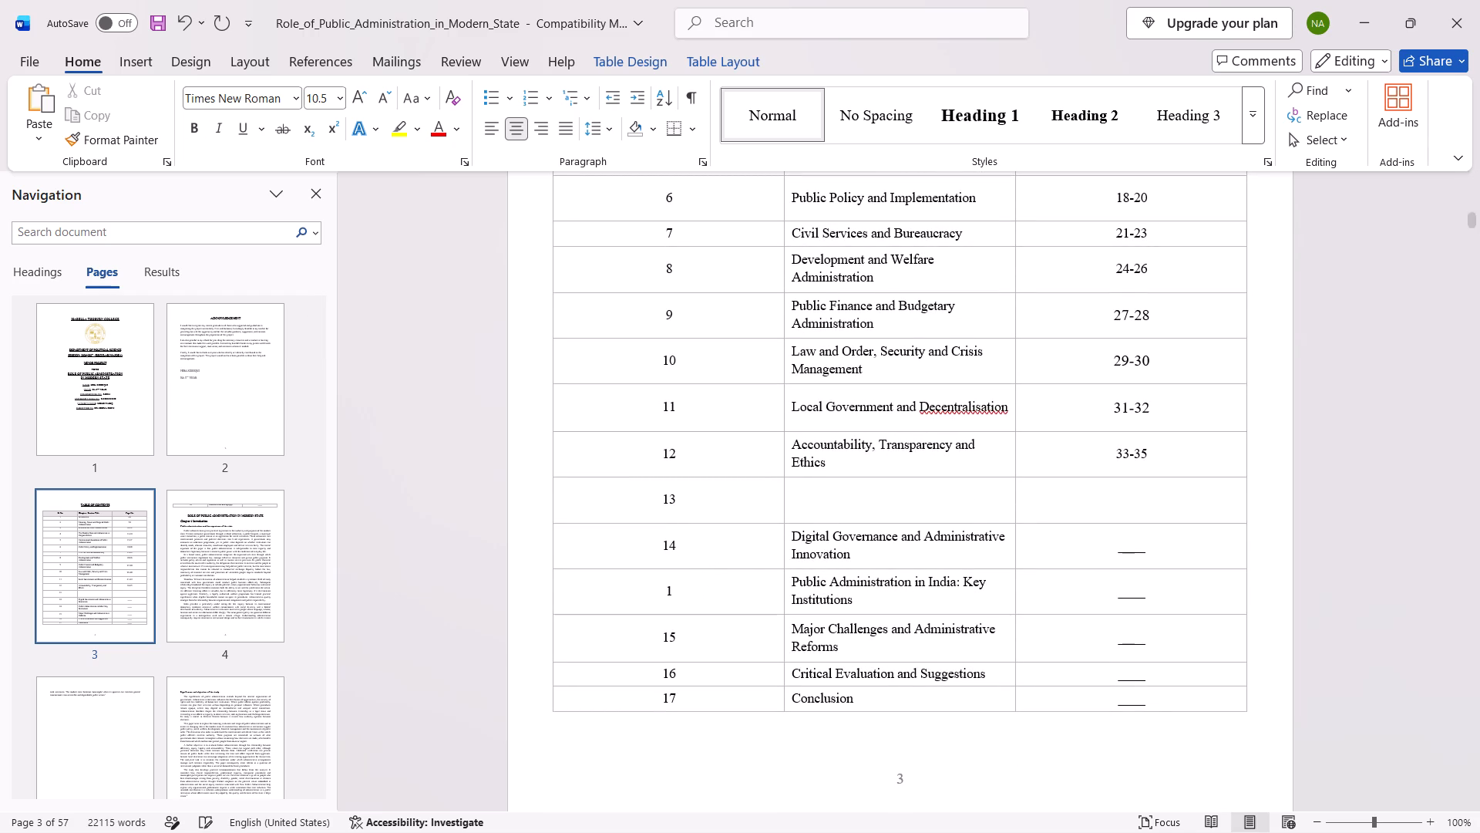
pyautogui.press('5')
pyautogui.press('Down')
pyautogui.press('BackSpace')
pyautogui.press('6')
pyautogui.press('Up')
pyautogui.press('Down')
pyautogui.press('Down')
pyautogui.press('BackSpace')
pyautogui.press('7')
pyautogui.press('Down')
pyautogui.press('BackSpace')
pyautogui.press('8')
# Enter Ethics as the chapter title in row 13 of the table of contents.
pyautogui.click(865, 509)
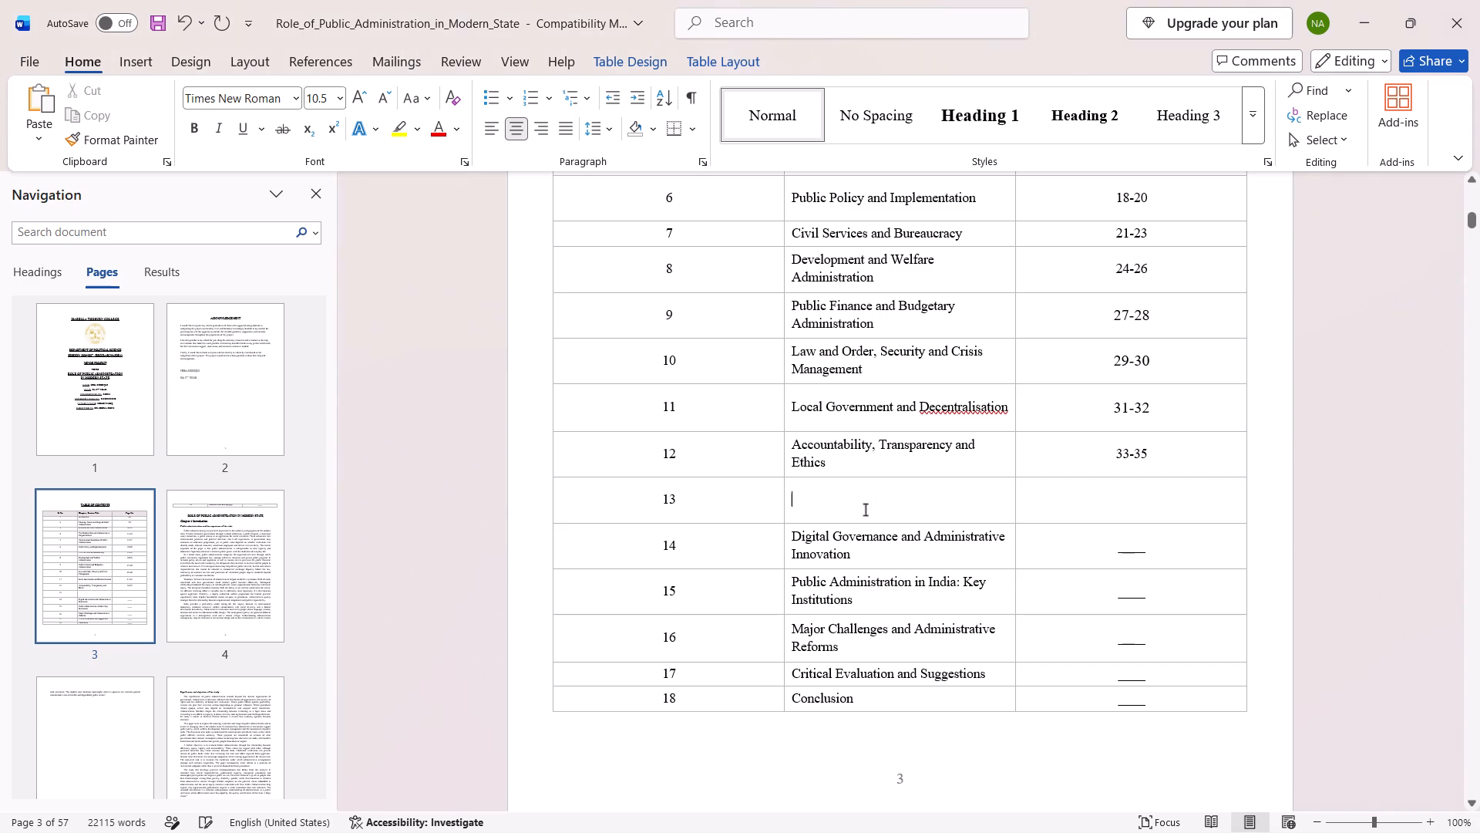
pyautogui.write('Ethics')
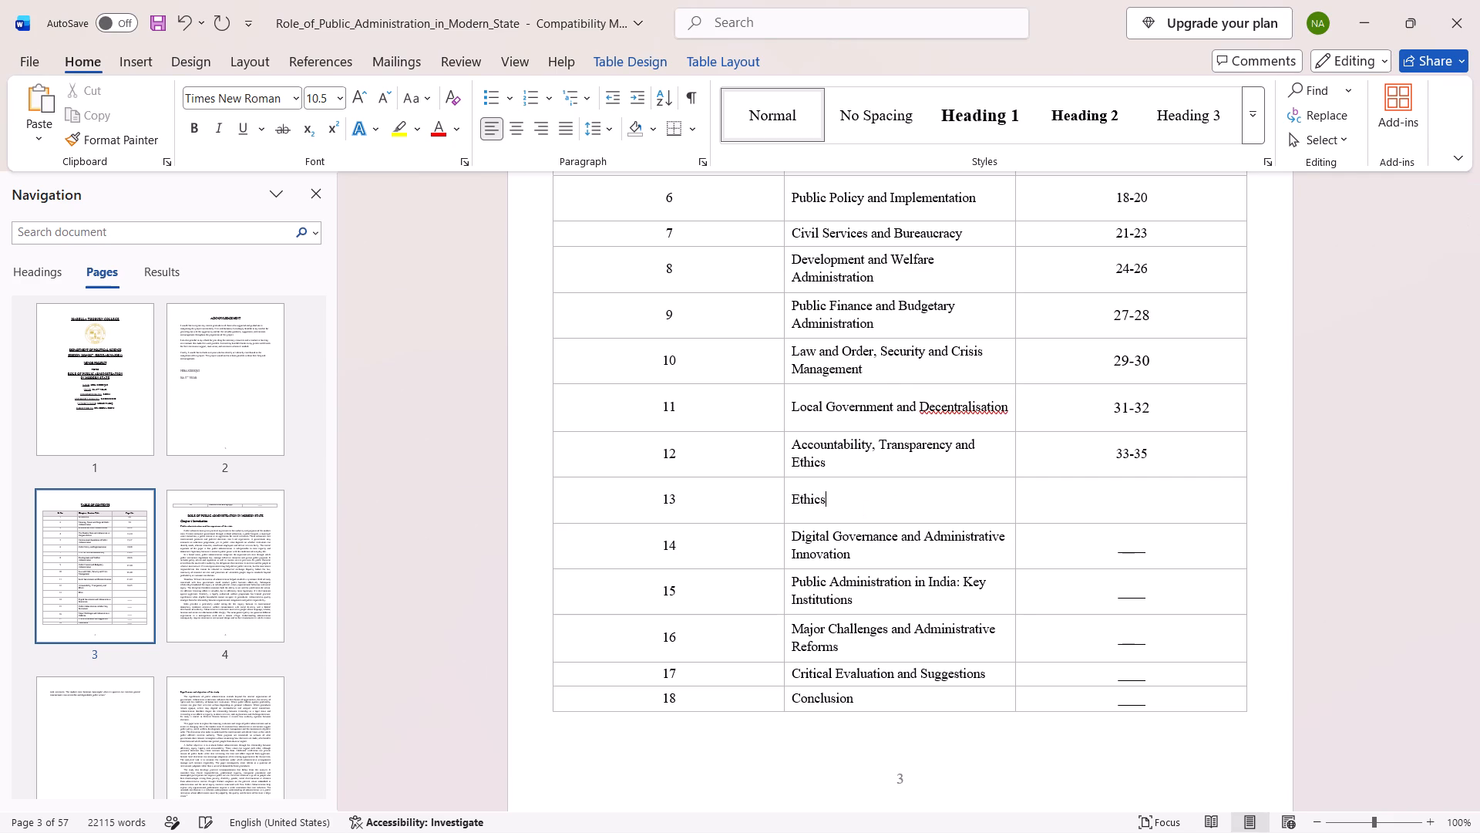
# Change the chapter title in row 12 of the table of contents to Accountability and Transparency.
pyautogui.click(835, 464)
pyautogui.press('BackSpace')
pyautogui.press('BackSpace')
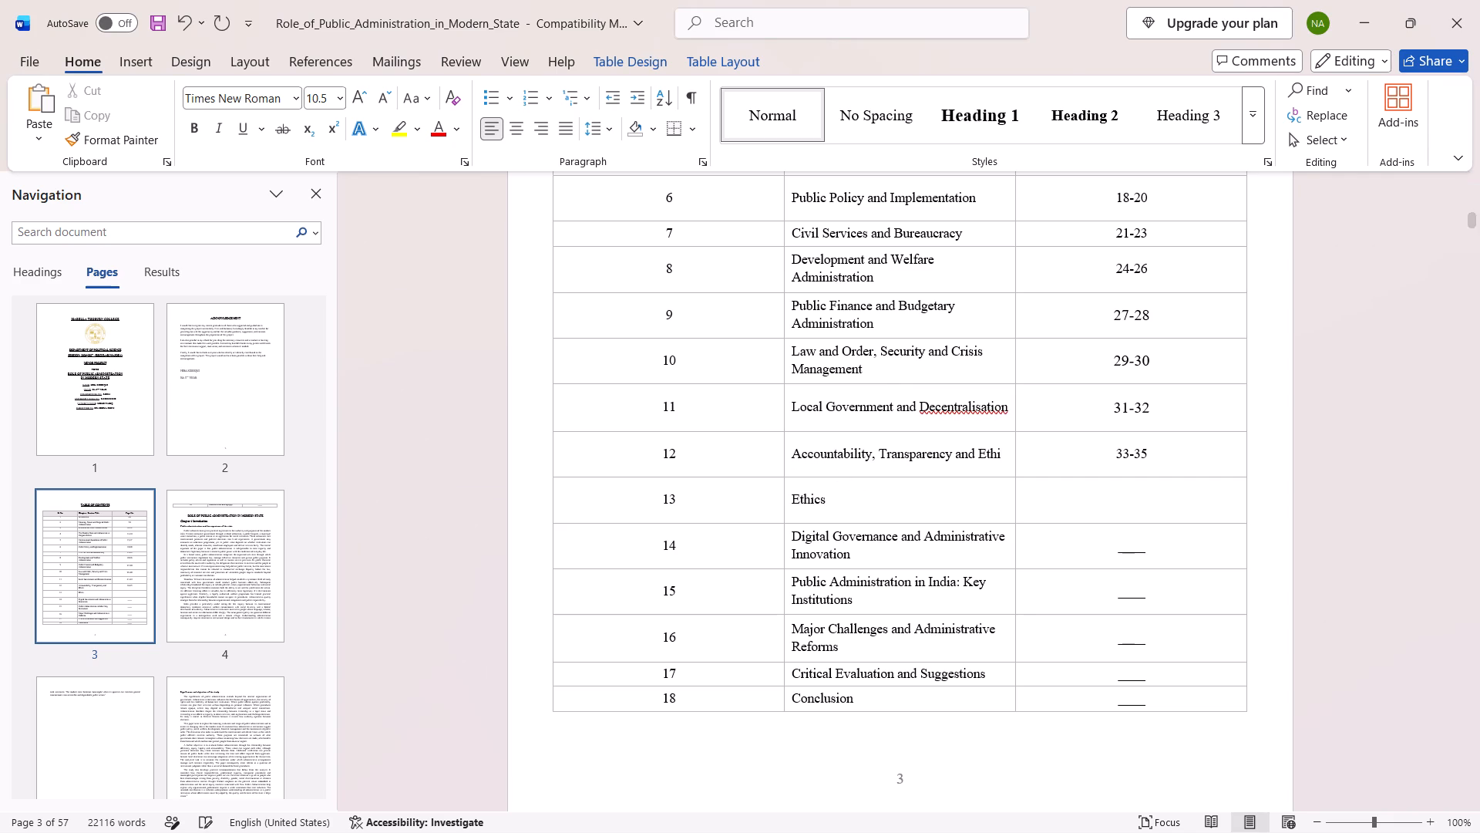
pyautogui.press('BackSpace')
pyautogui.press('BackSpace')
pyautogui.press('BackSpace')
pyautogui.press('BackSpace')
pyautogui.press('BackSpace')
pyautogui.press('BackSpace')
pyautogui.press('BackSpace')
pyautogui.press('BackSpace')
pyautogui.press('BackSpace')
pyautogui.click(876, 453)
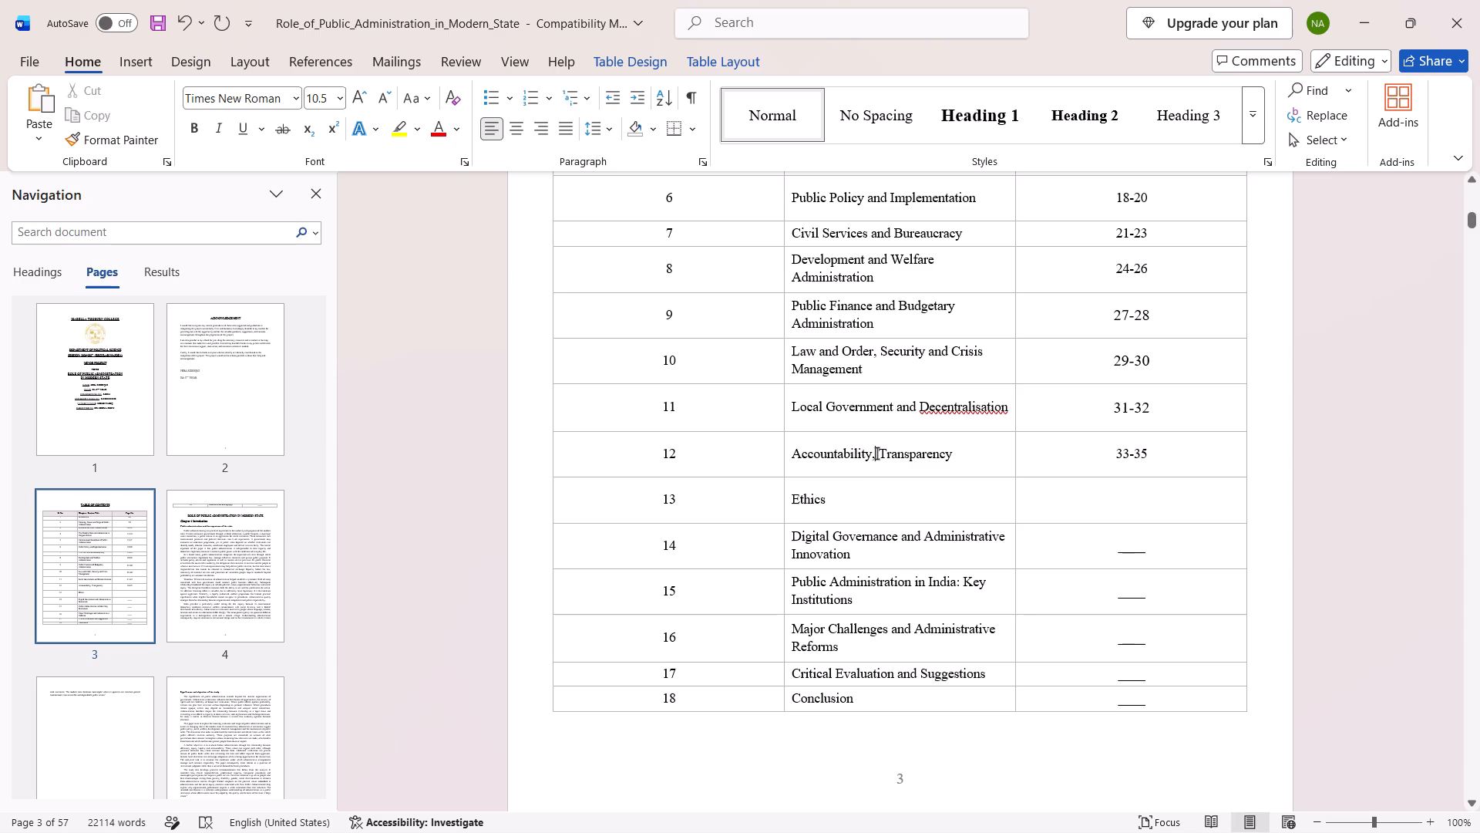
pyautogui.press('Right')
pyautogui.press('BackSpace')
pyautogui.press('BackSpace')
pyautogui.press('space')
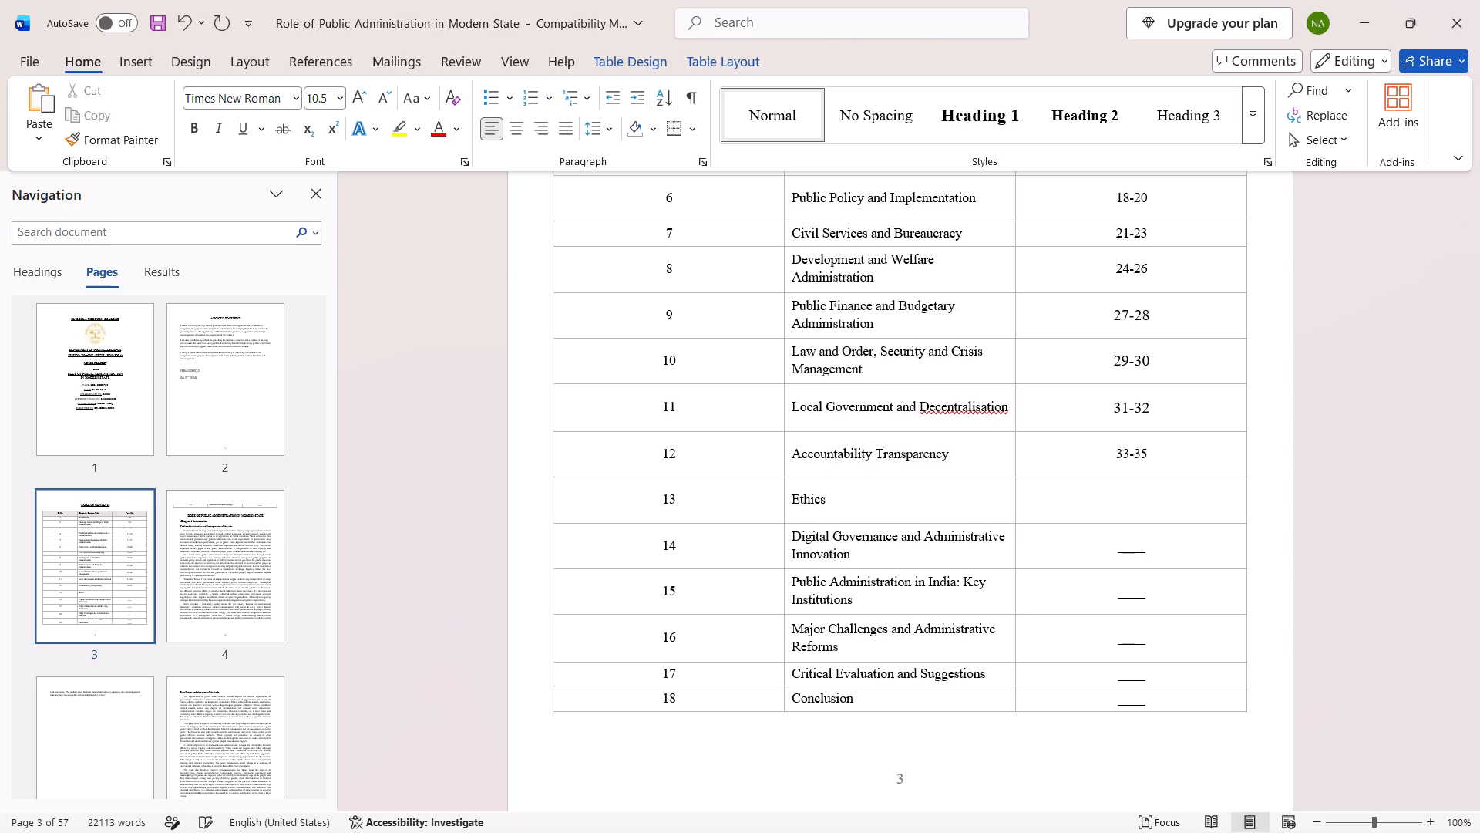
pyautogui.write('and')
pyautogui.press('space')
# Go through pages 34 to 37 to check the exact headings and starting pages of Chapters 12 and 13.
pyautogui.click(865, 491)
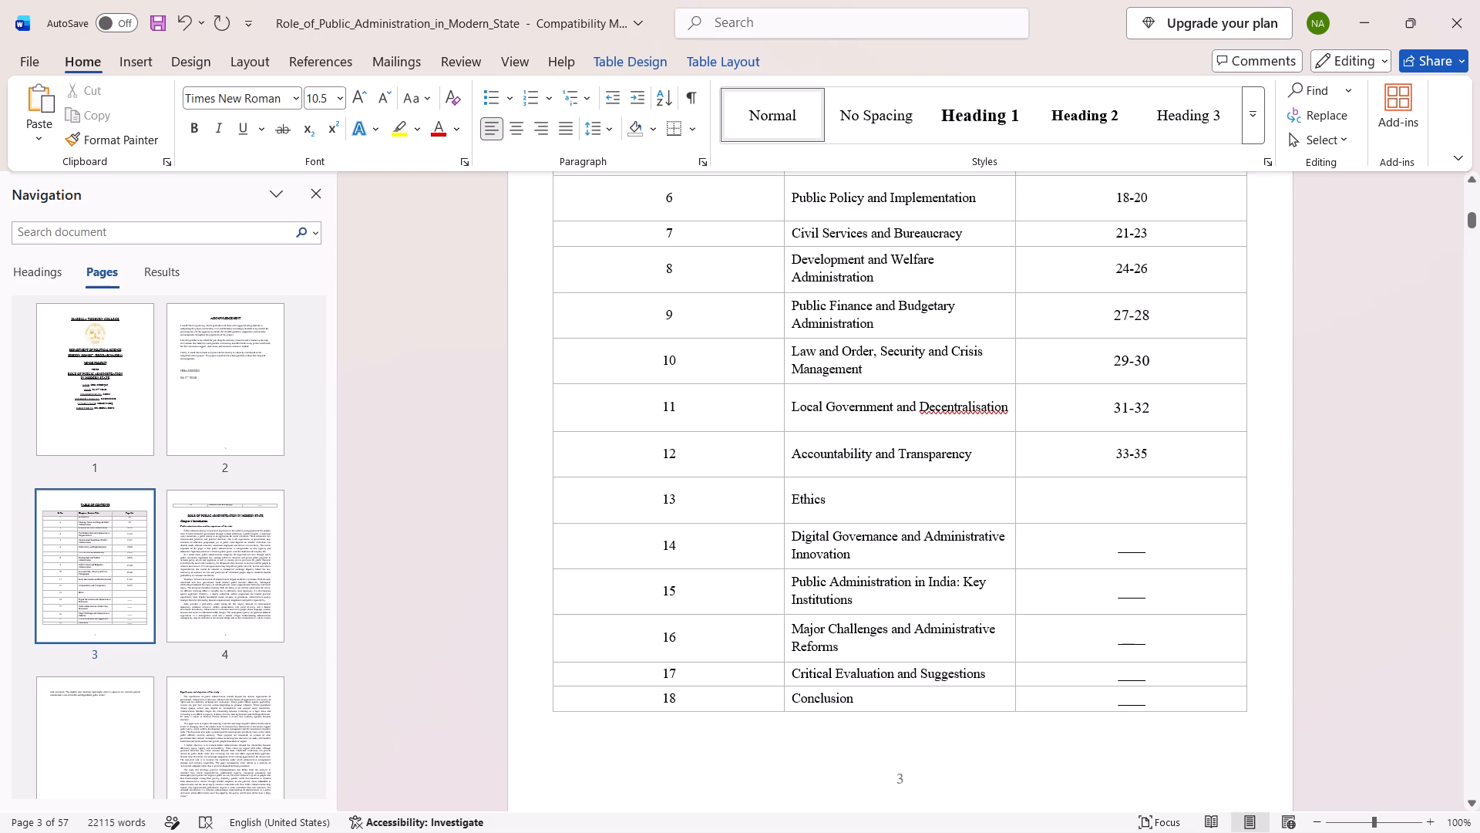
pyautogui.scroll(-2, 172, 482)
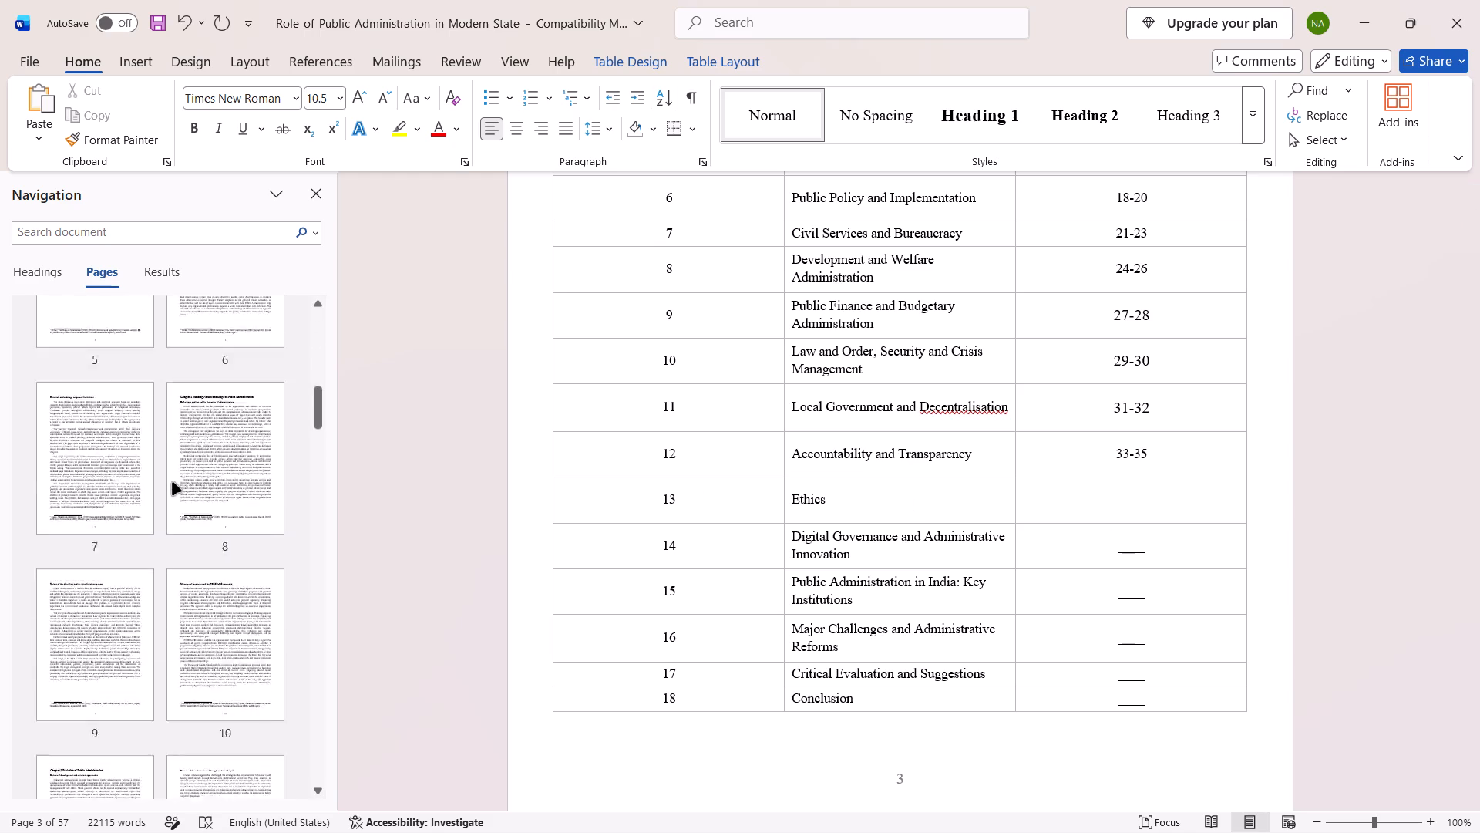
pyautogui.scroll(-5, 172, 482)
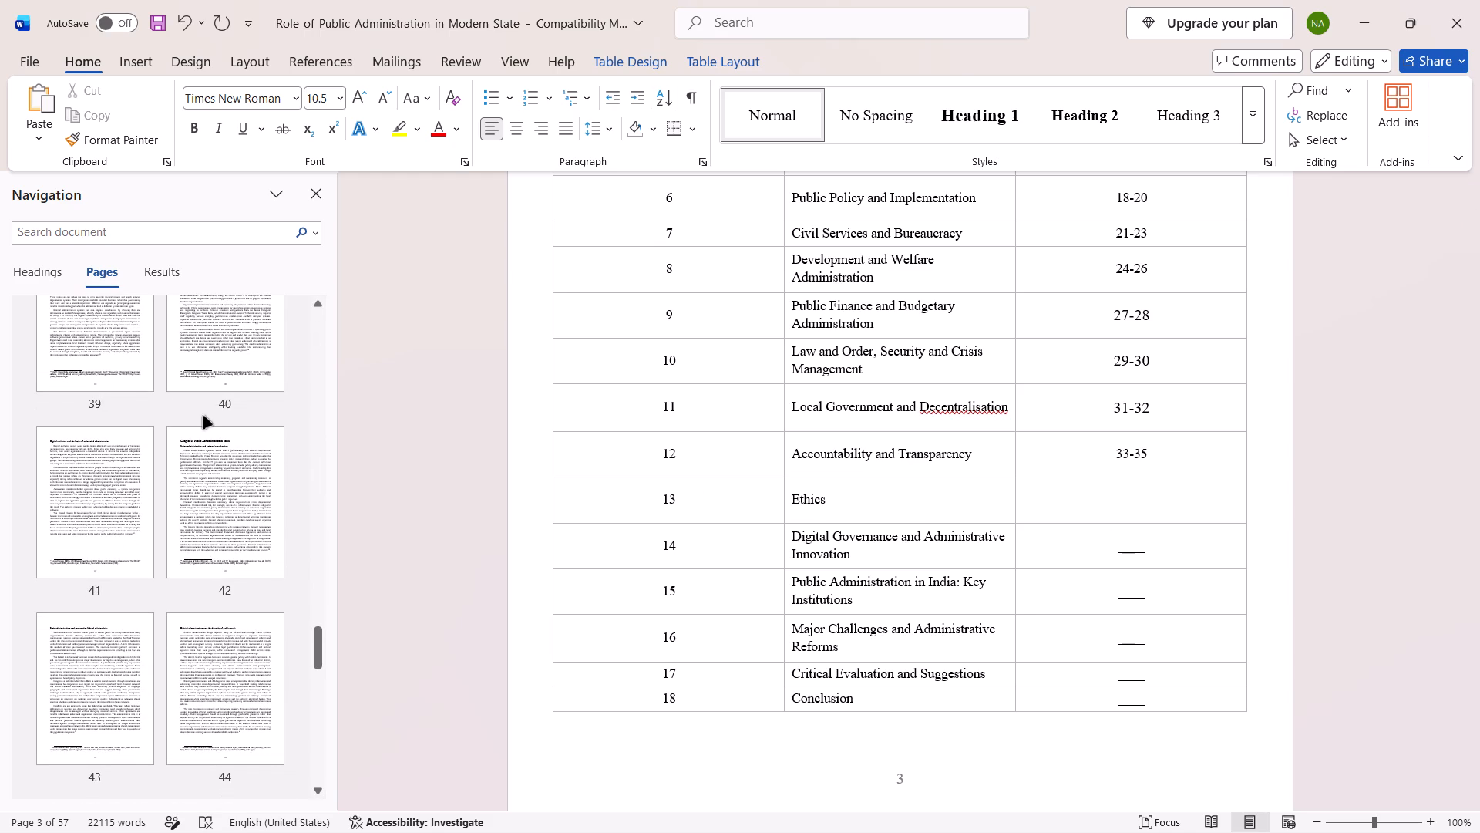
pyautogui.scroll(2, 203, 416)
pyautogui.click(203, 416)
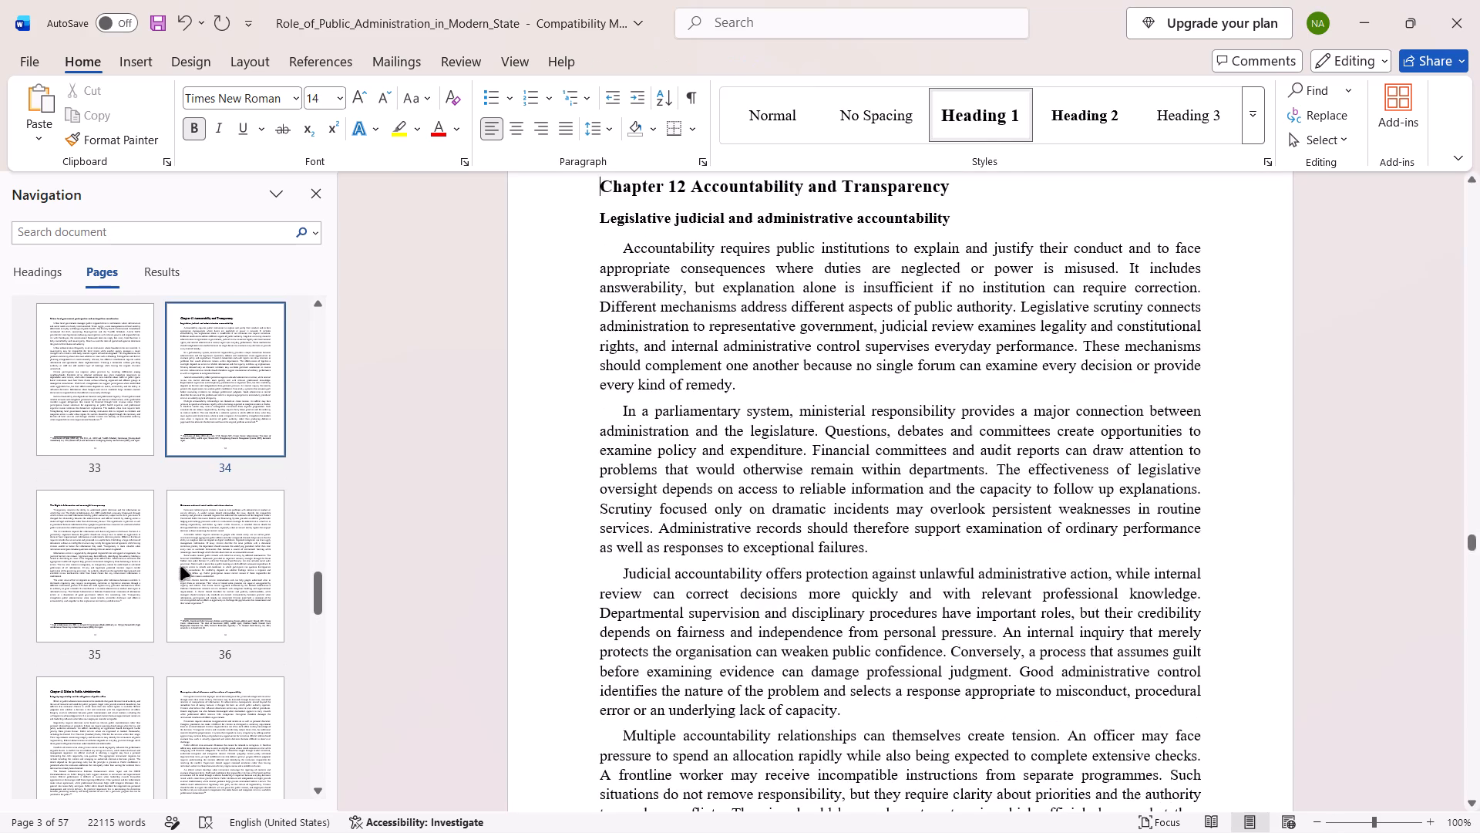
pyautogui.click(180, 567)
pyautogui.click(132, 578)
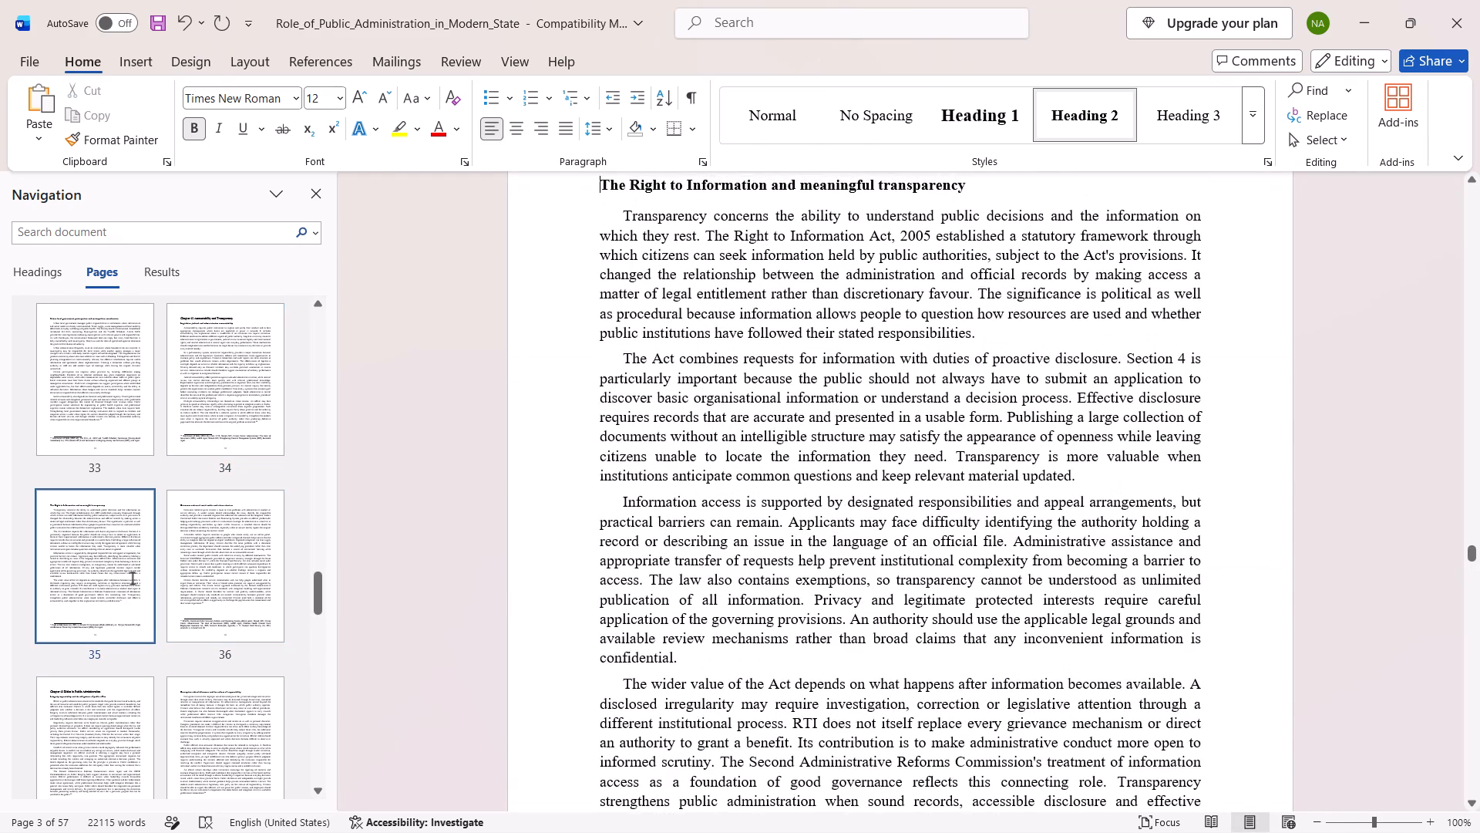
pyautogui.scroll(1, 196, 573)
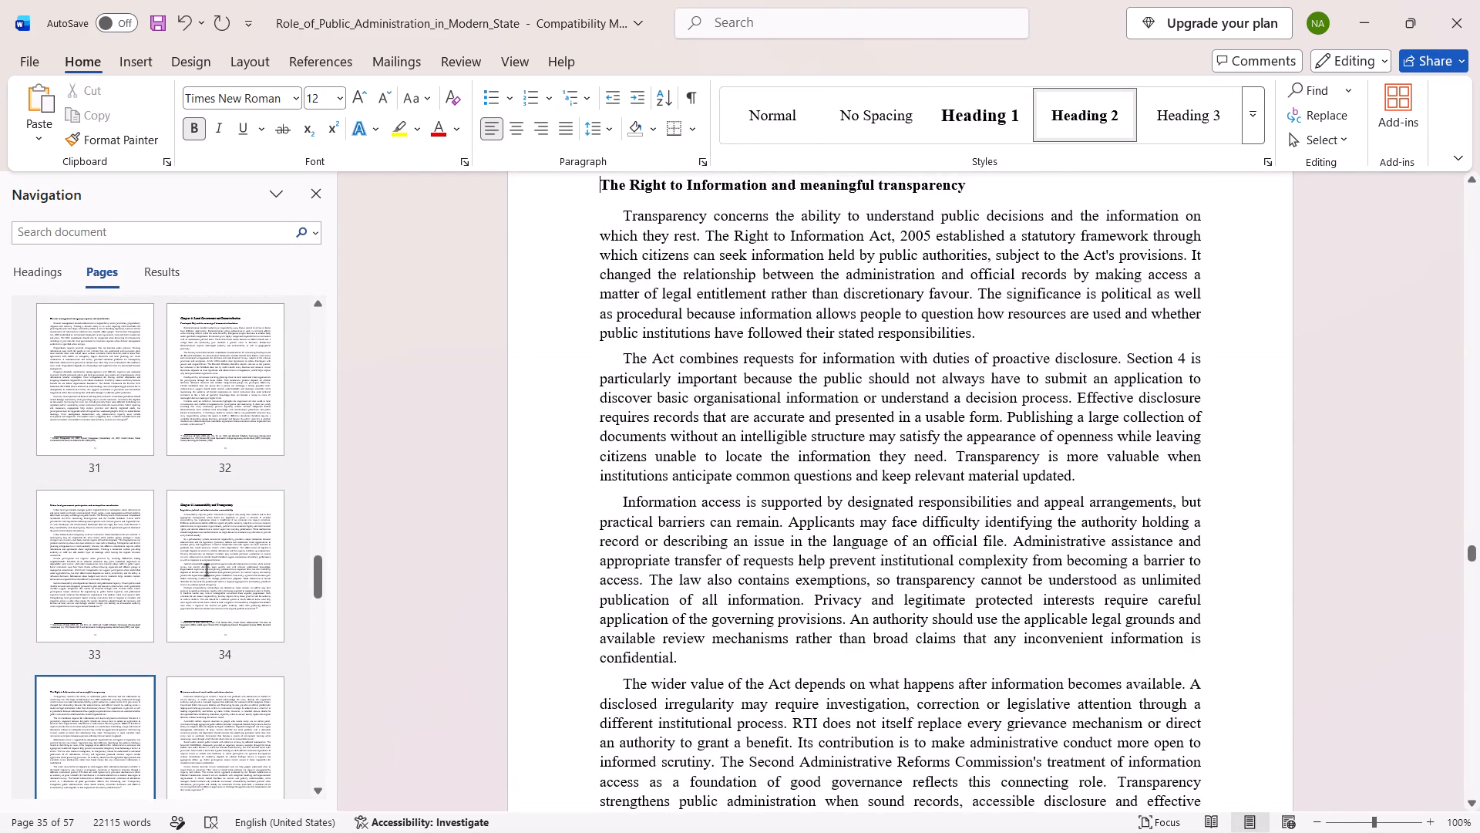
pyautogui.click(208, 568)
pyautogui.scroll(-1, 208, 568)
pyautogui.click(207, 657)
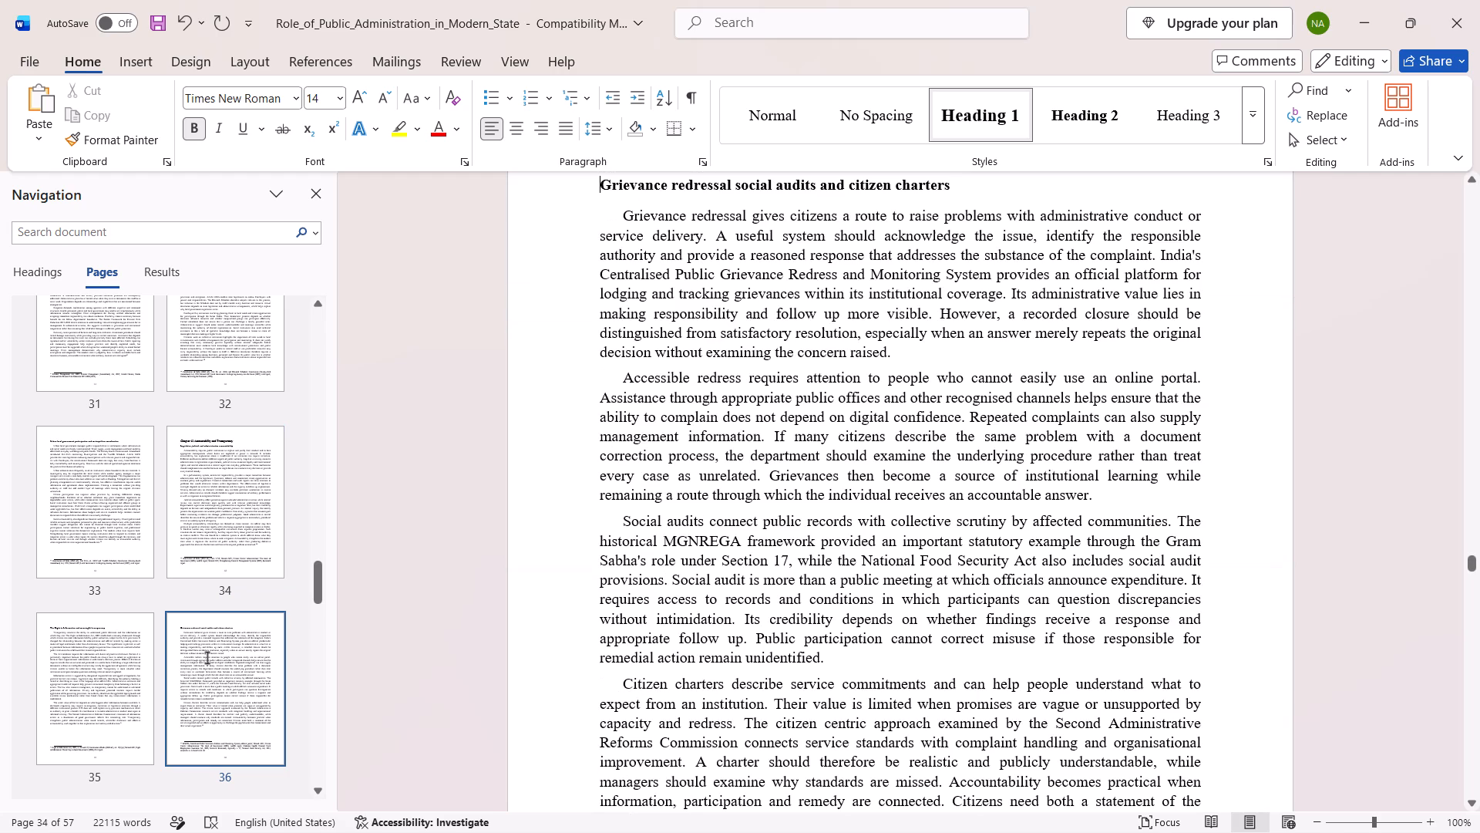
pyautogui.scroll(-1, 207, 657)
pyautogui.scroll(3, 207, 657)
pyautogui.click(120, 704)
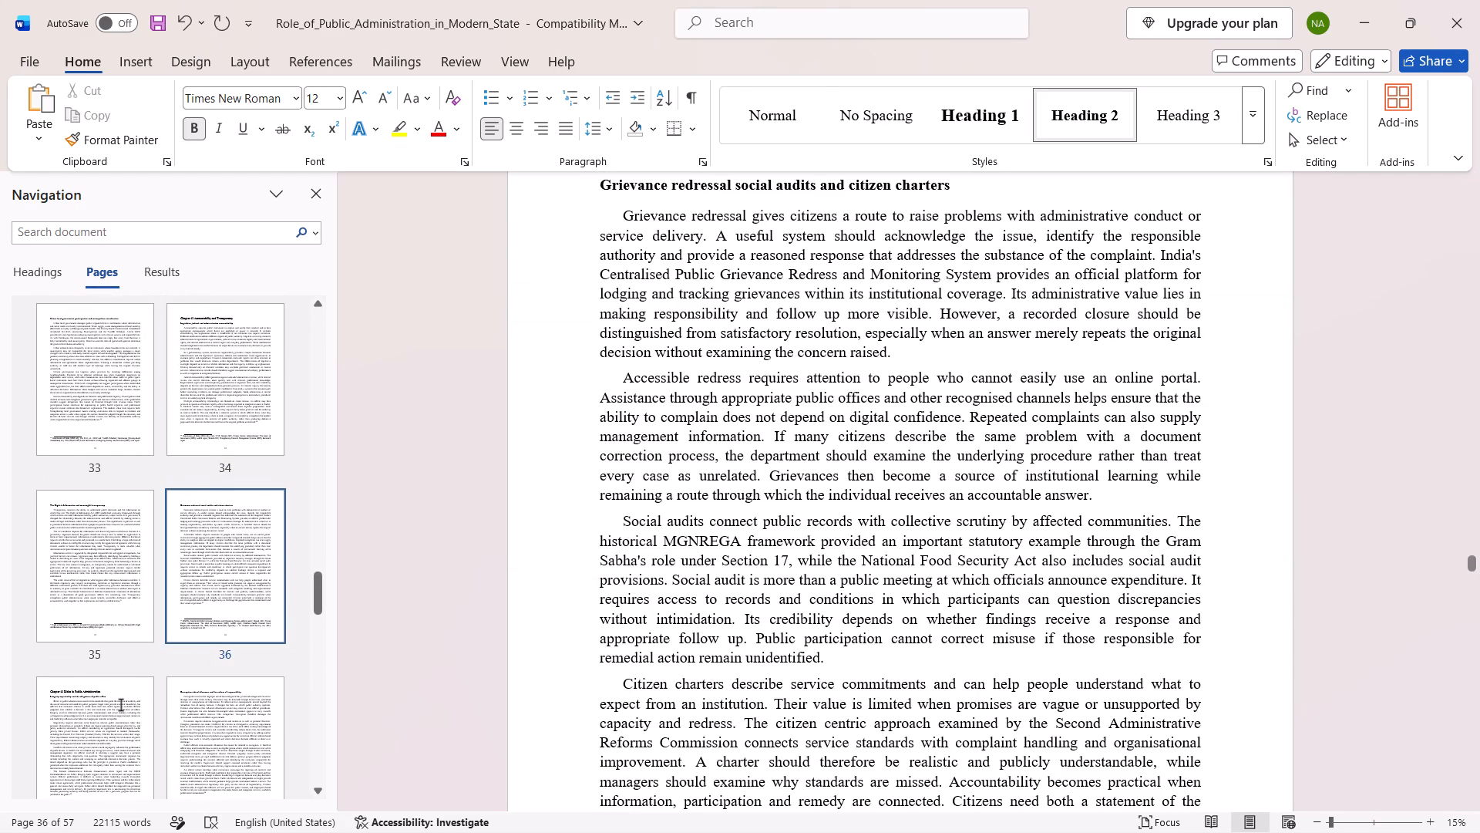
# Return to the table of contents on page 3 and complete the row 13 title as Ethics in Public Administration.
pyautogui.scroll(10, 150, 460)
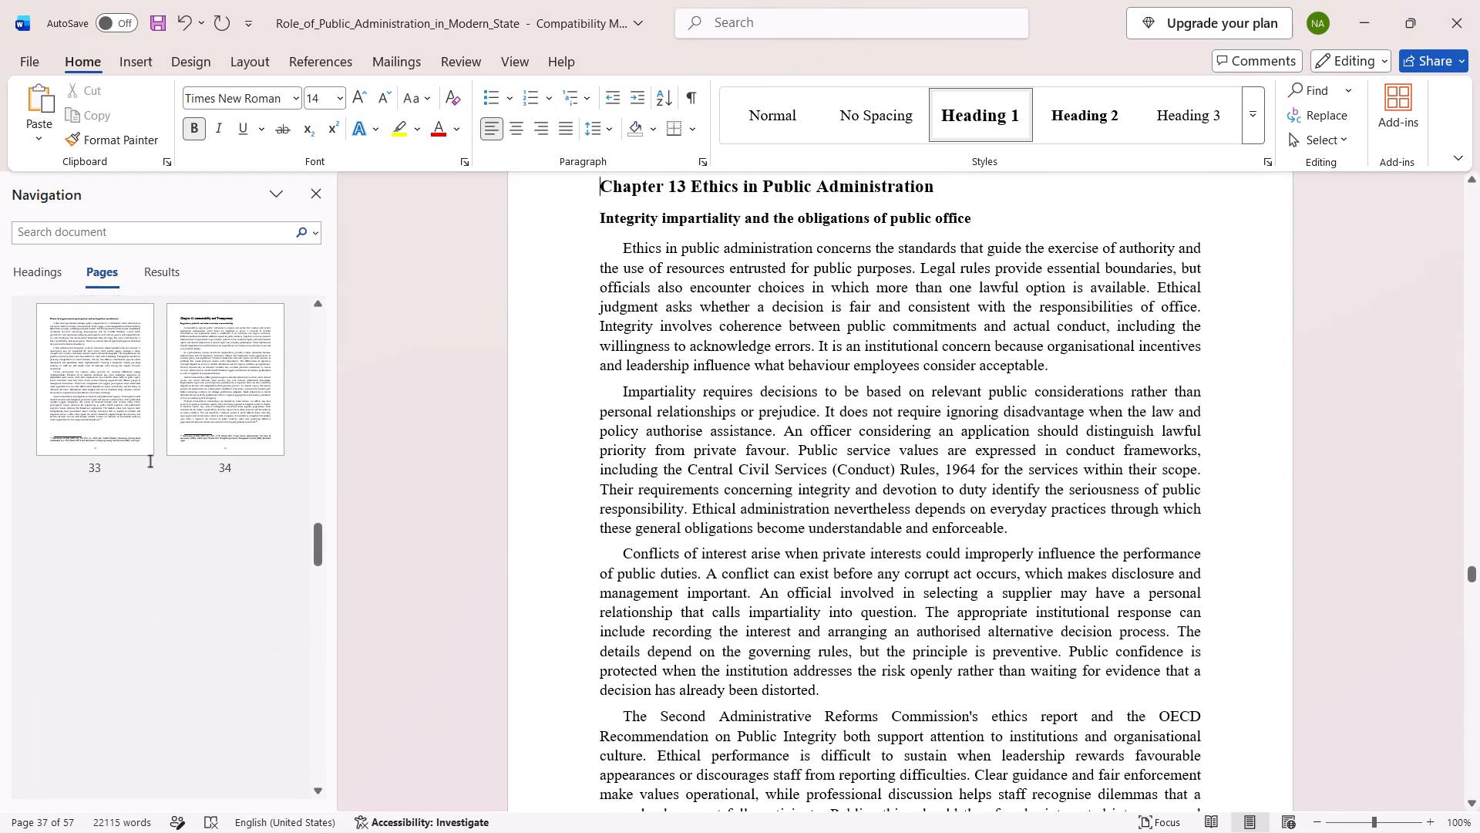
pyautogui.scroll(20, 150, 460)
pyautogui.scroll(6, 150, 460)
pyautogui.click(113, 558)
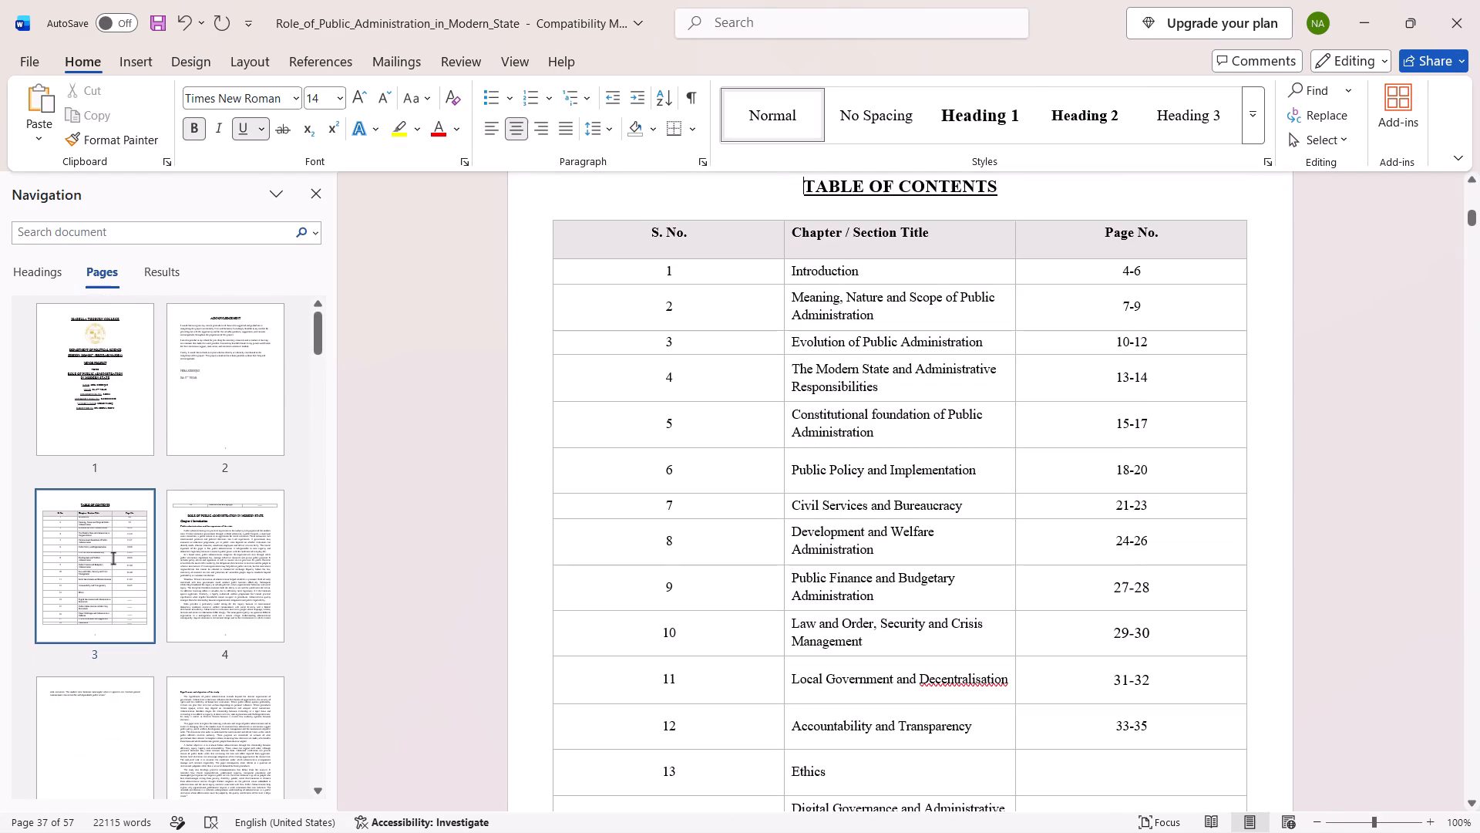
pyautogui.click(886, 762)
pyautogui.press('space')
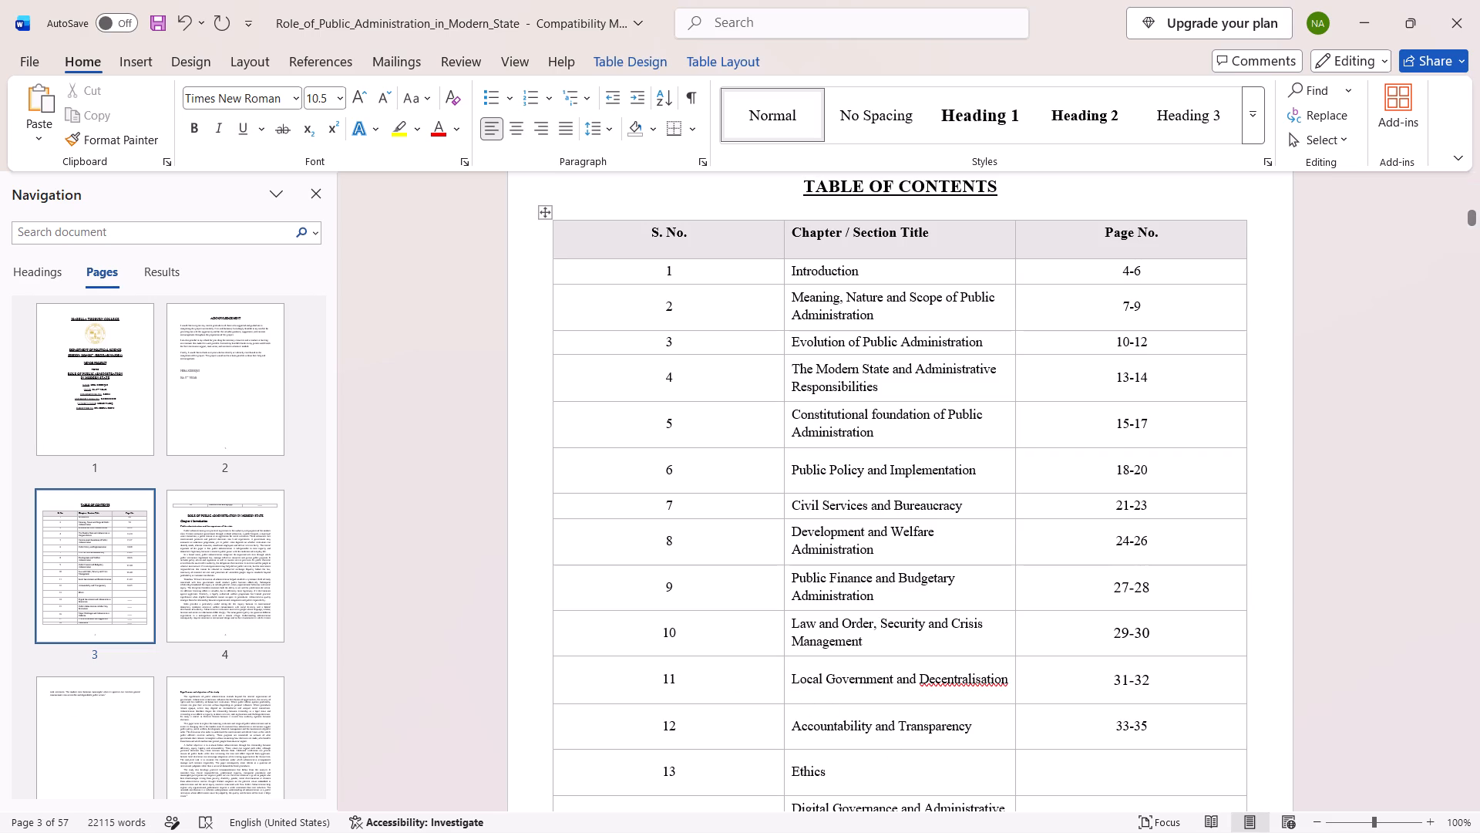
pyautogui.write('in')
pyautogui.press('space')
pyautogui.hotkey('shift', 'p')
pyautogui.write('ublic')
pyautogui.press('space')
pyautogui.write('Administratiom')
pyautogui.scroll(-1, 886, 762)
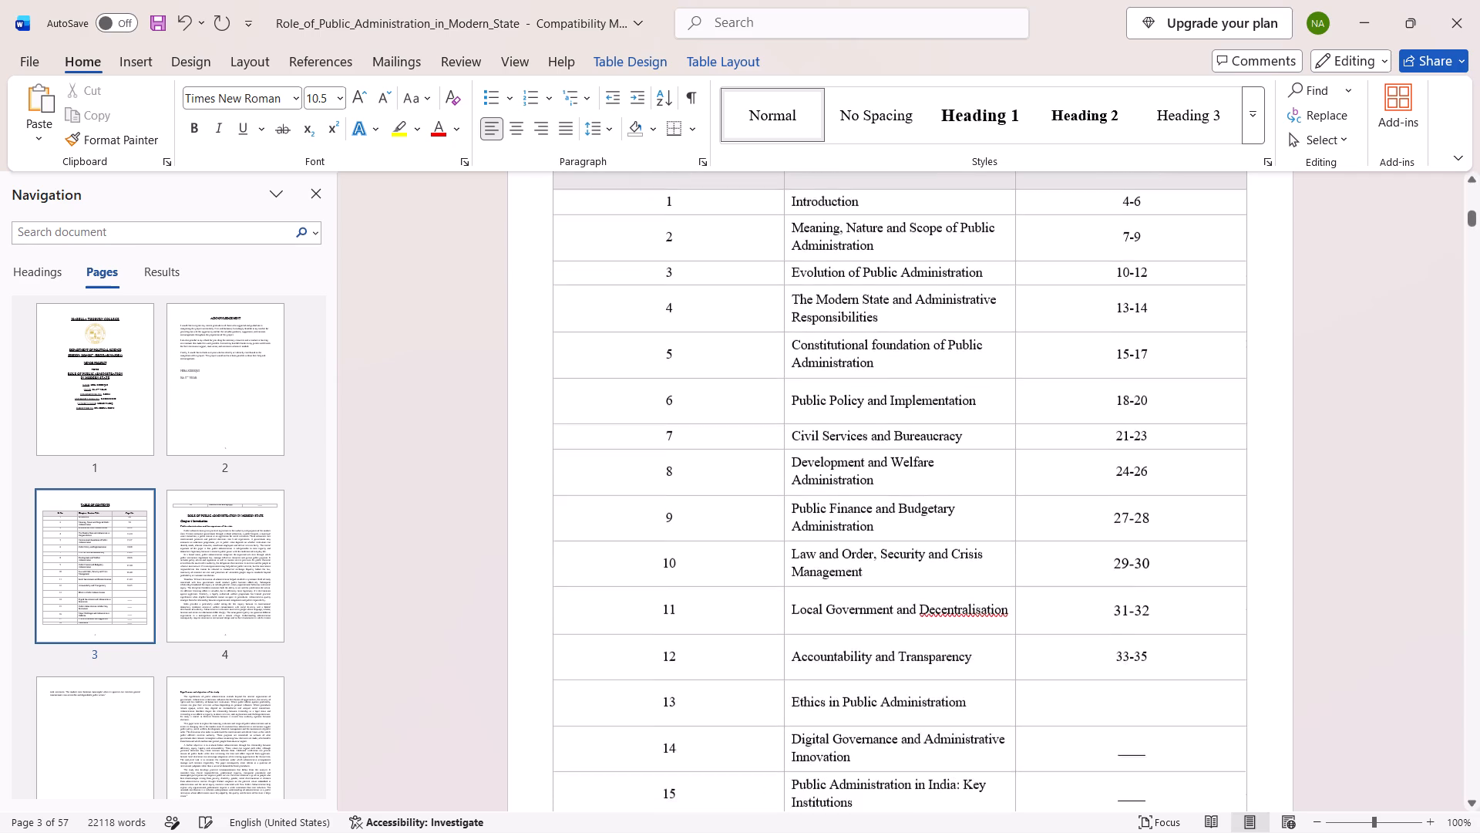
pyautogui.scroll(-1, 886, 762)
pyautogui.press('BackSpace')
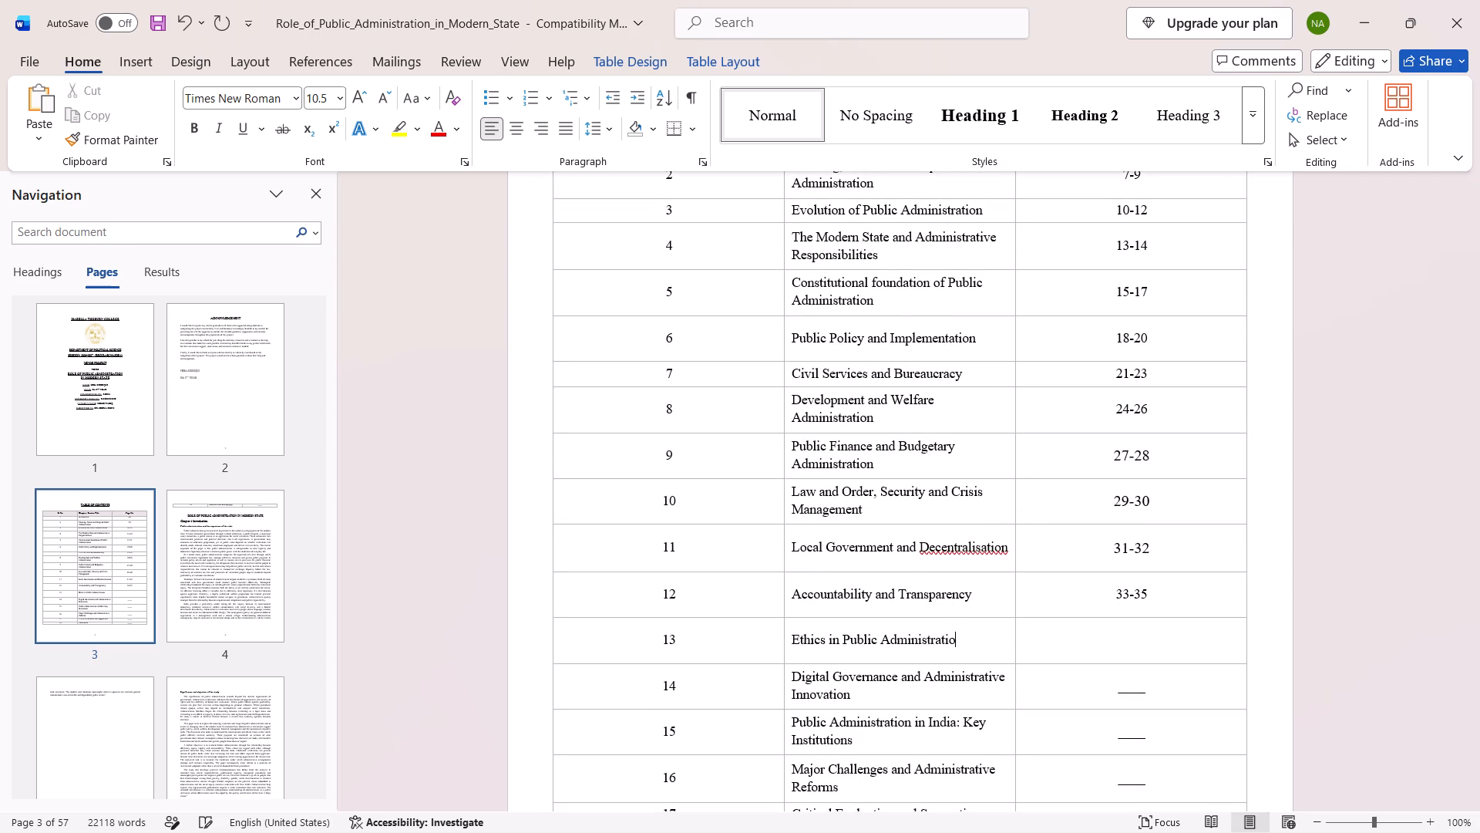
pyautogui.press('n')
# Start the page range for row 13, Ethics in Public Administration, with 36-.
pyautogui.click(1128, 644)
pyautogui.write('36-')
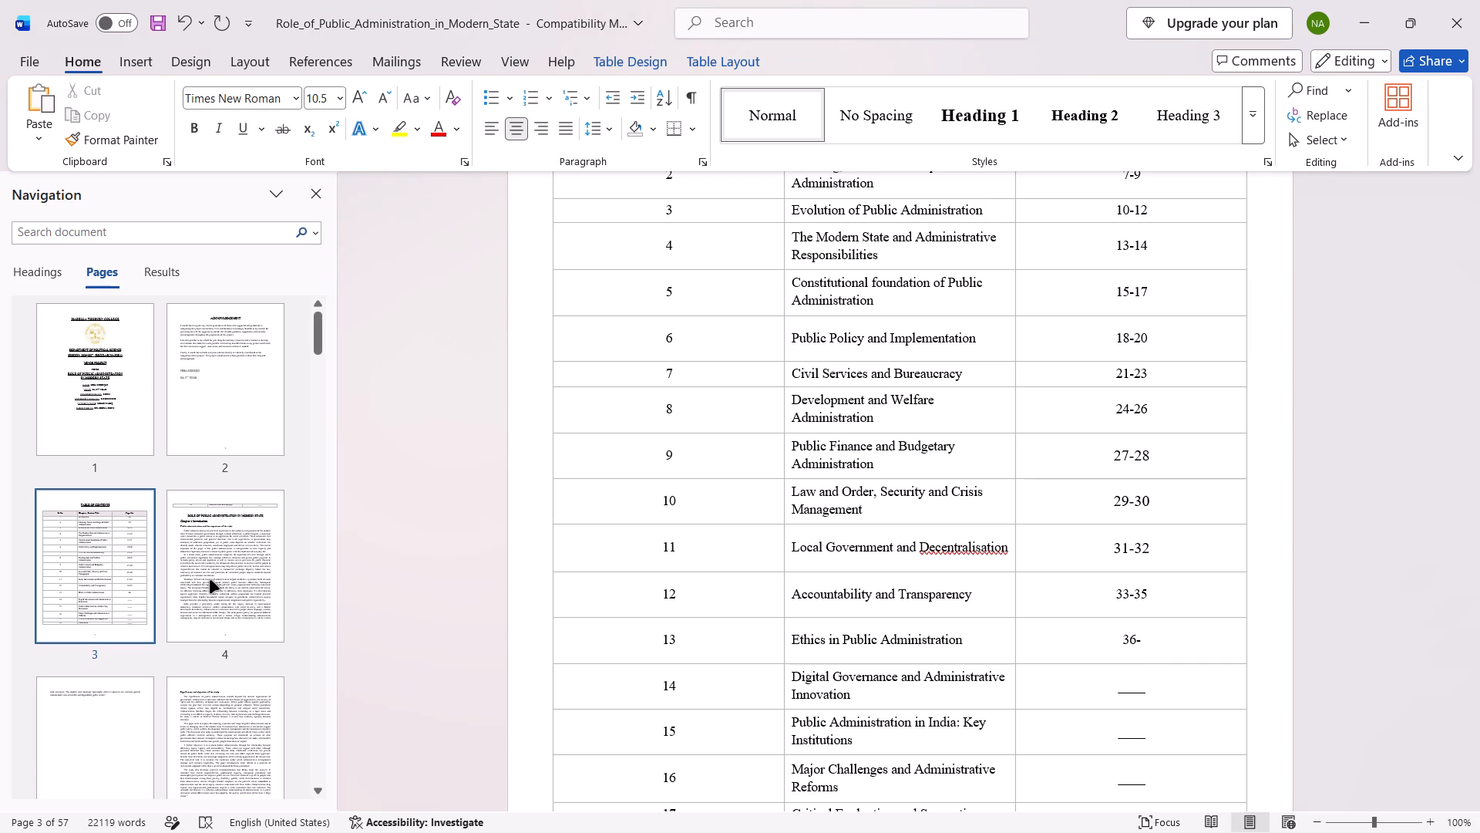
# Look through pages 36 to 38 to check where Chapter 12 ends and where Chapter 13 starts and ends.
pyautogui.scroll(-3, 210, 580)
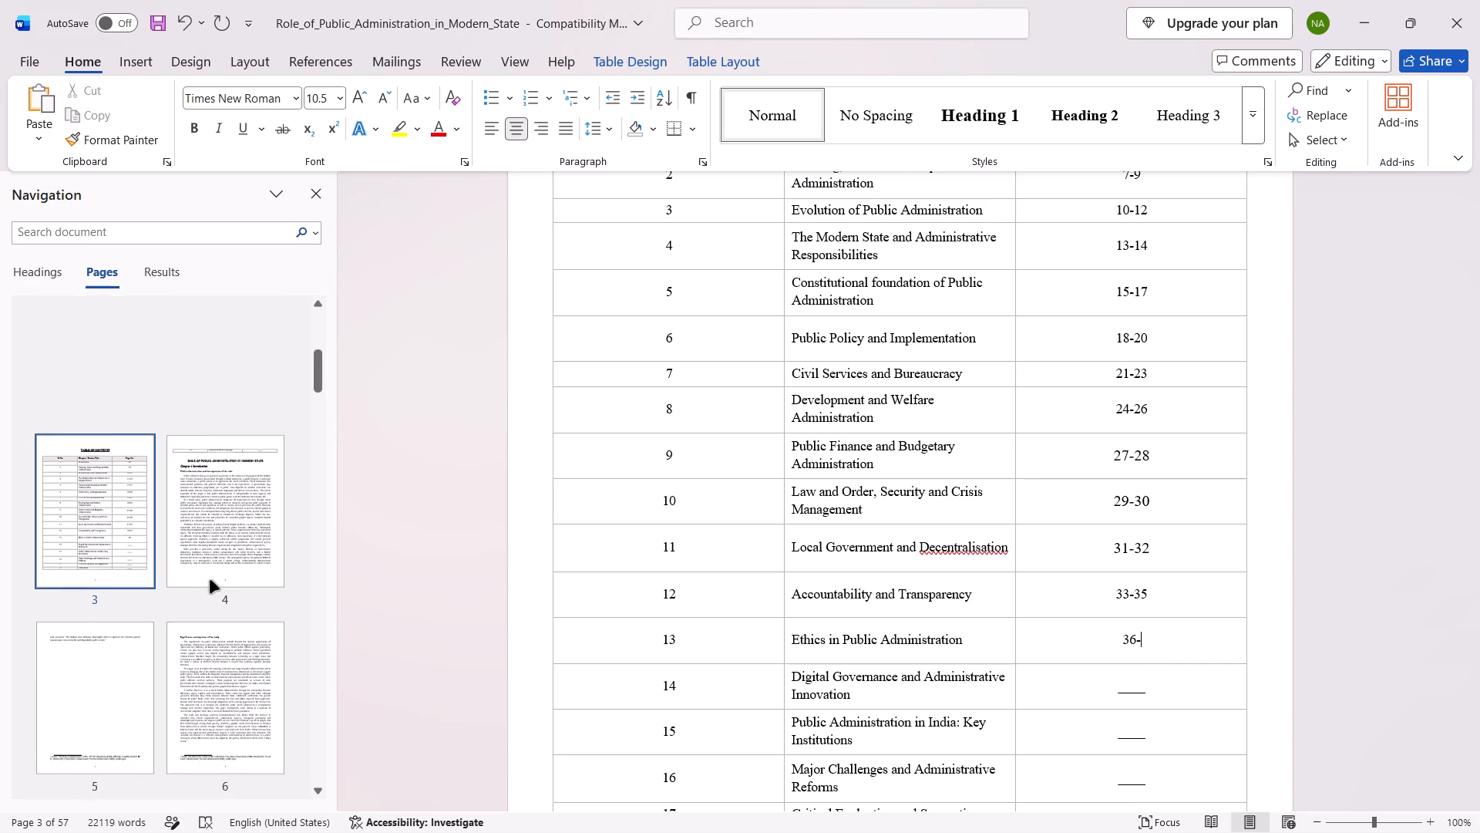
pyautogui.scroll(-8, 210, 580)
pyautogui.scroll(1, 210, 580)
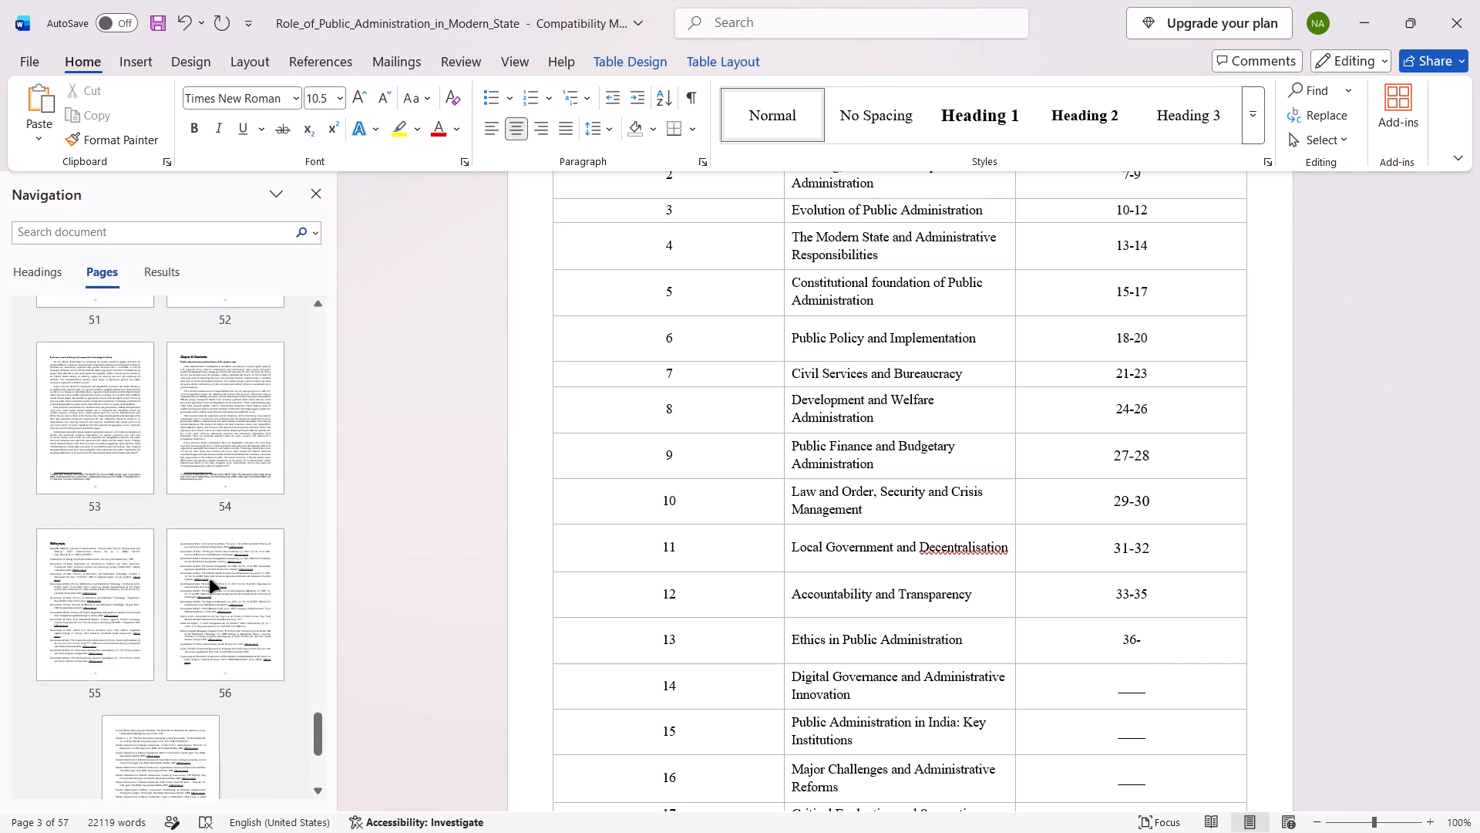
pyautogui.scroll(3, 210, 580)
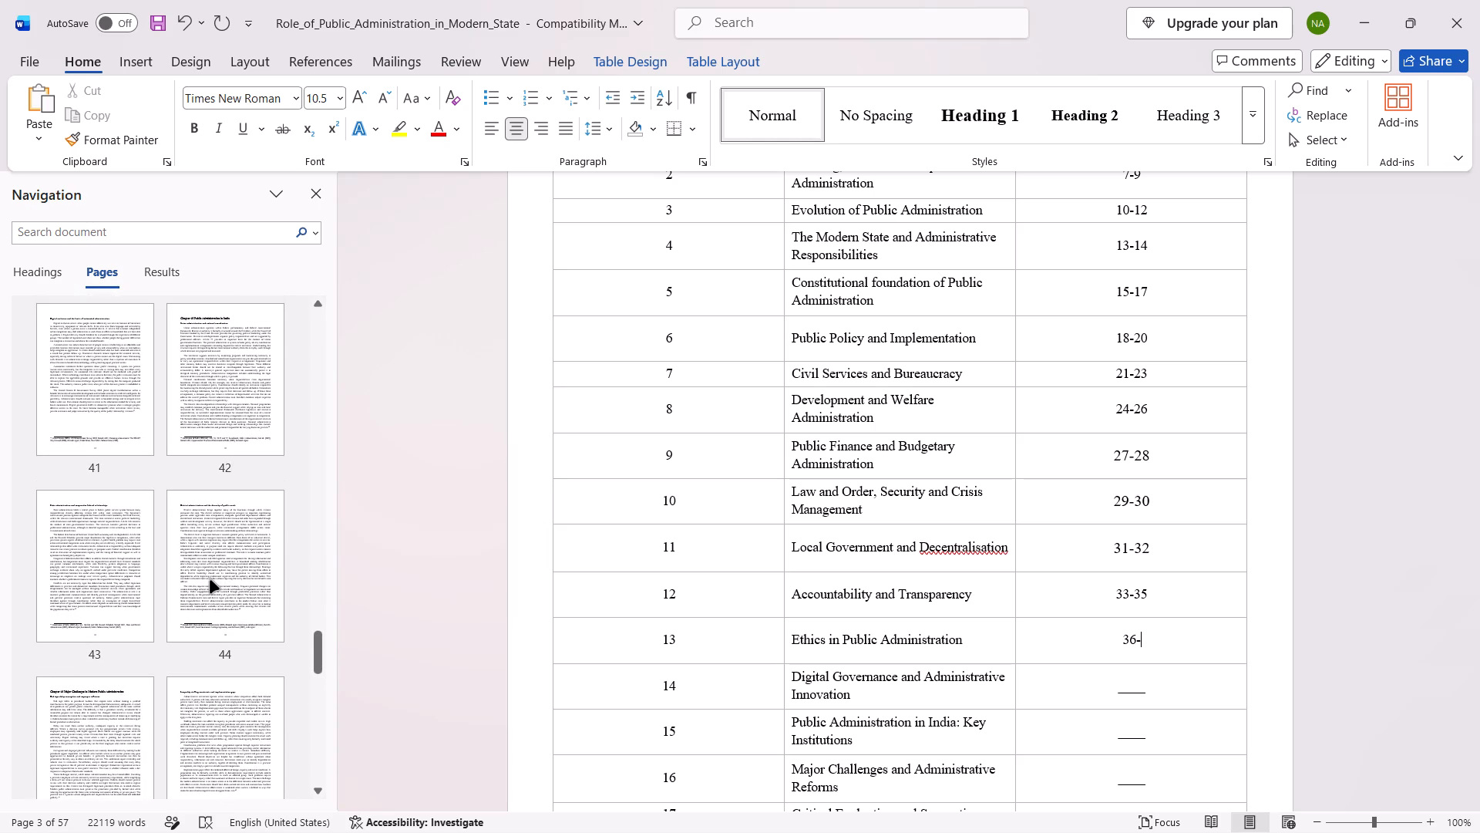
pyautogui.scroll(1, 210, 580)
pyautogui.scroll(1, 190, 508)
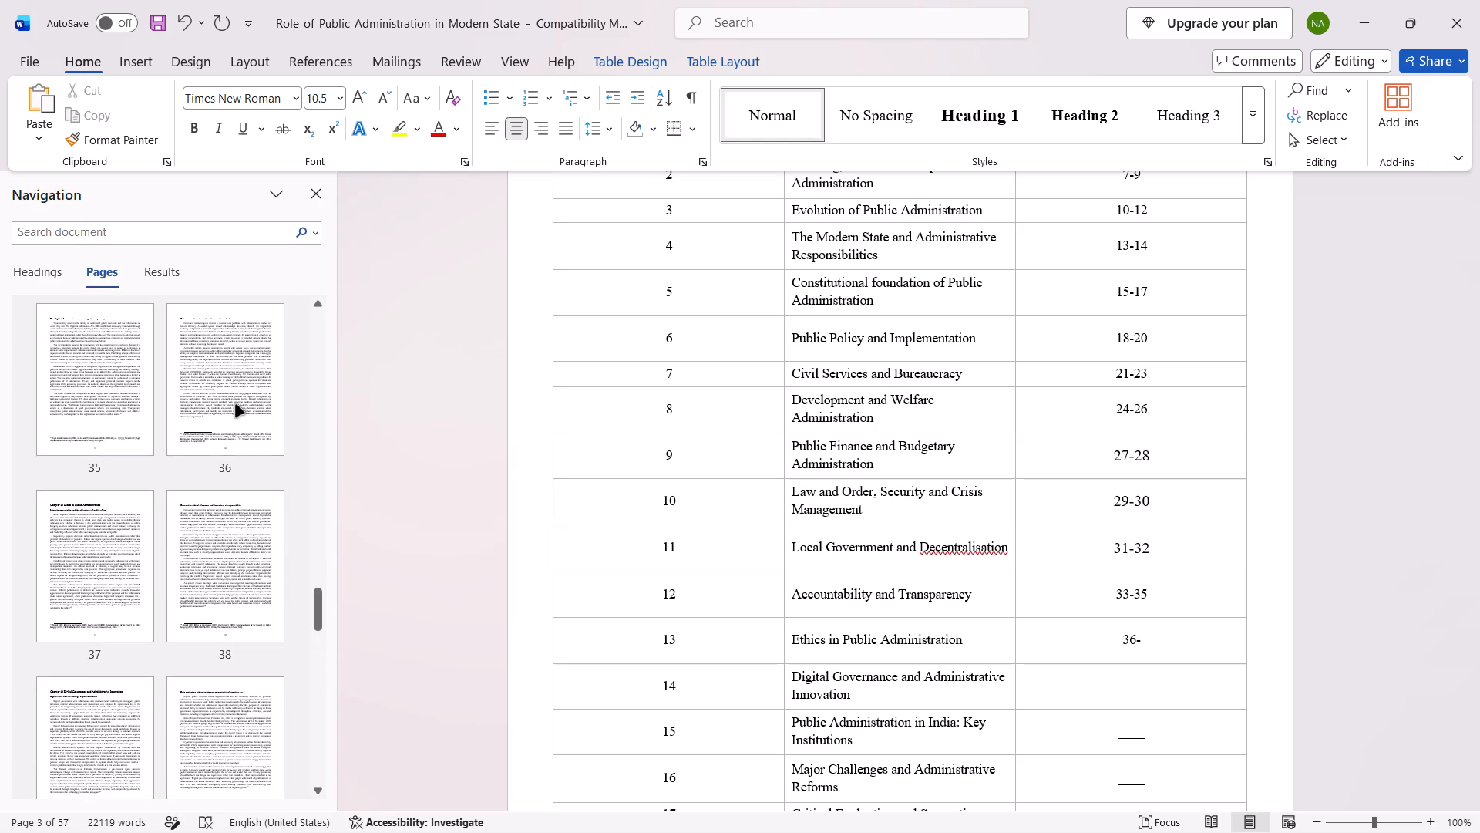
pyautogui.click(235, 404)
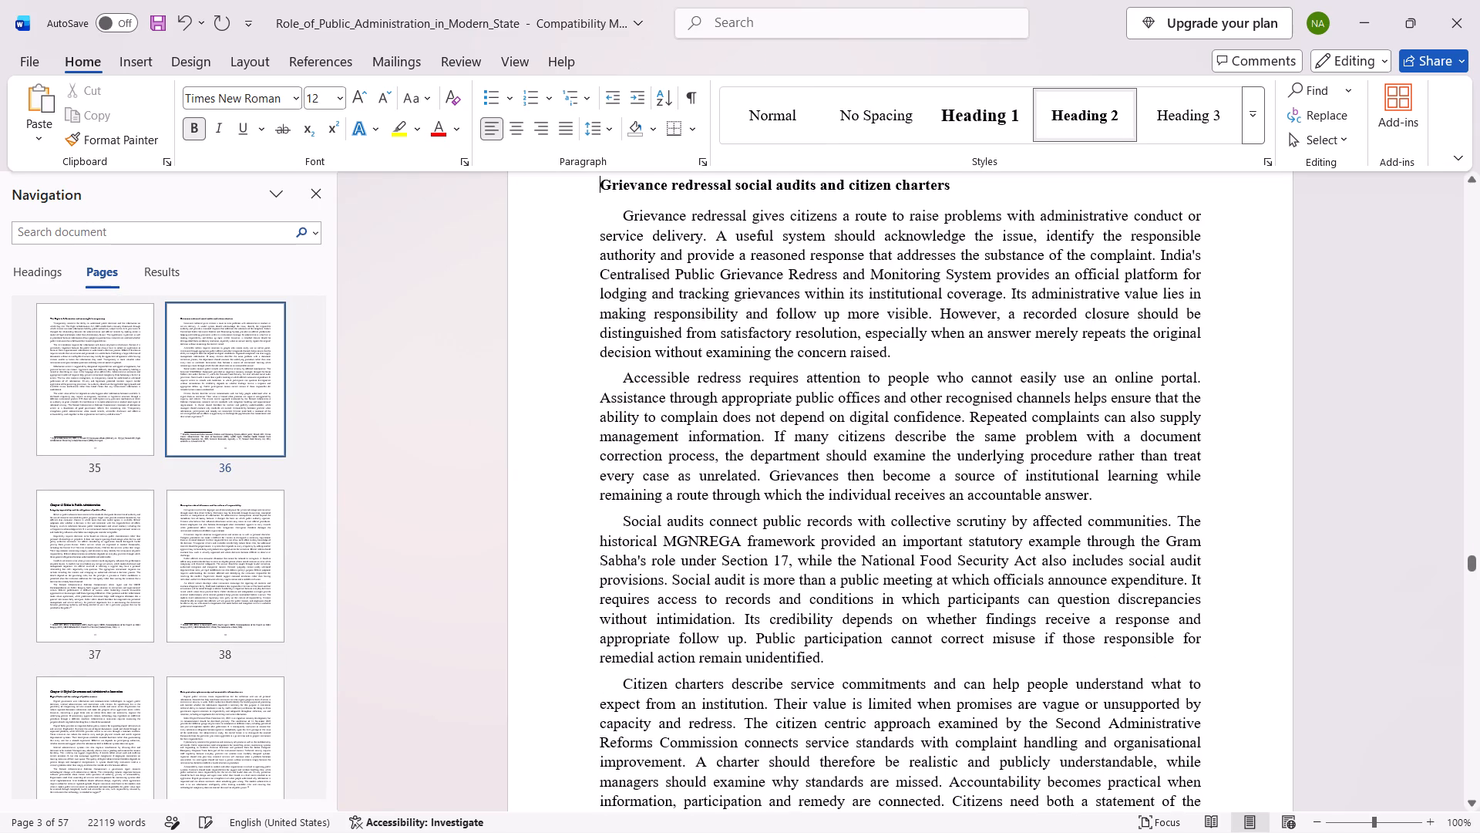
pyautogui.scroll(-1, 457, 414)
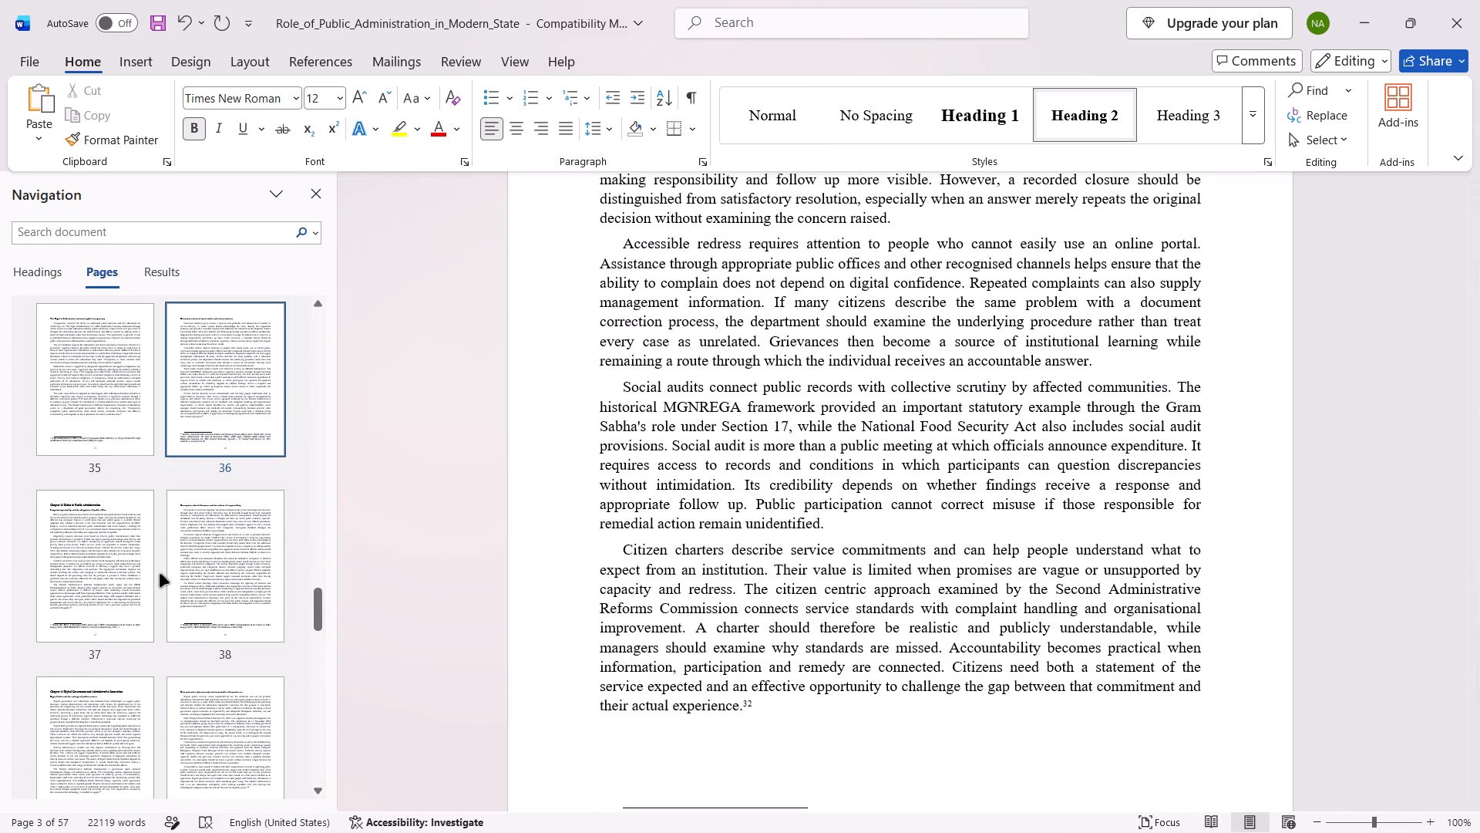
pyautogui.click(115, 575)
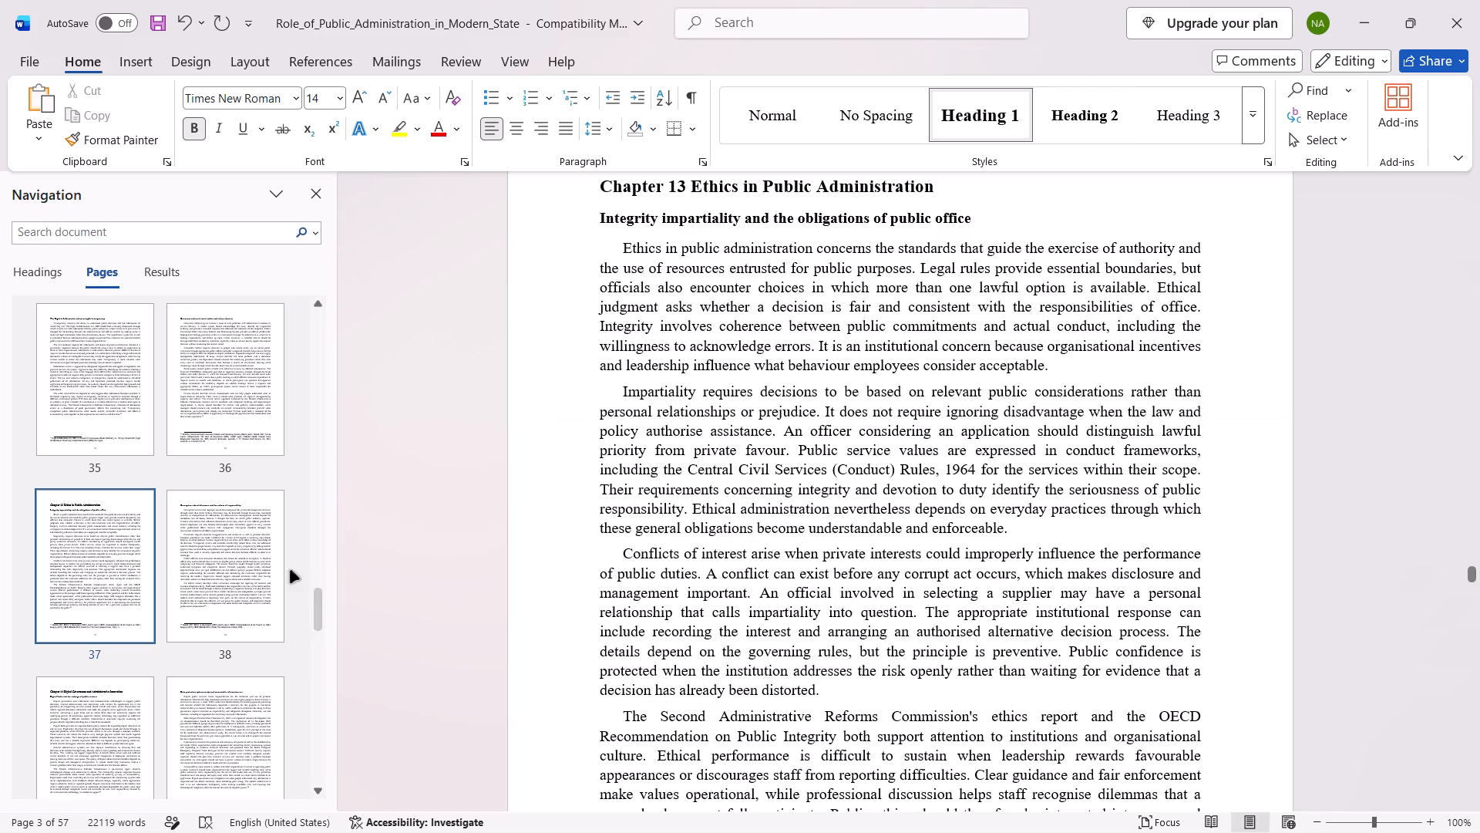
pyautogui.click(253, 576)
# Return to the table of contents on page 3 and set the row 13 page range to 37-38.
pyautogui.scroll(15, 236, 444)
pyautogui.click(67, 570)
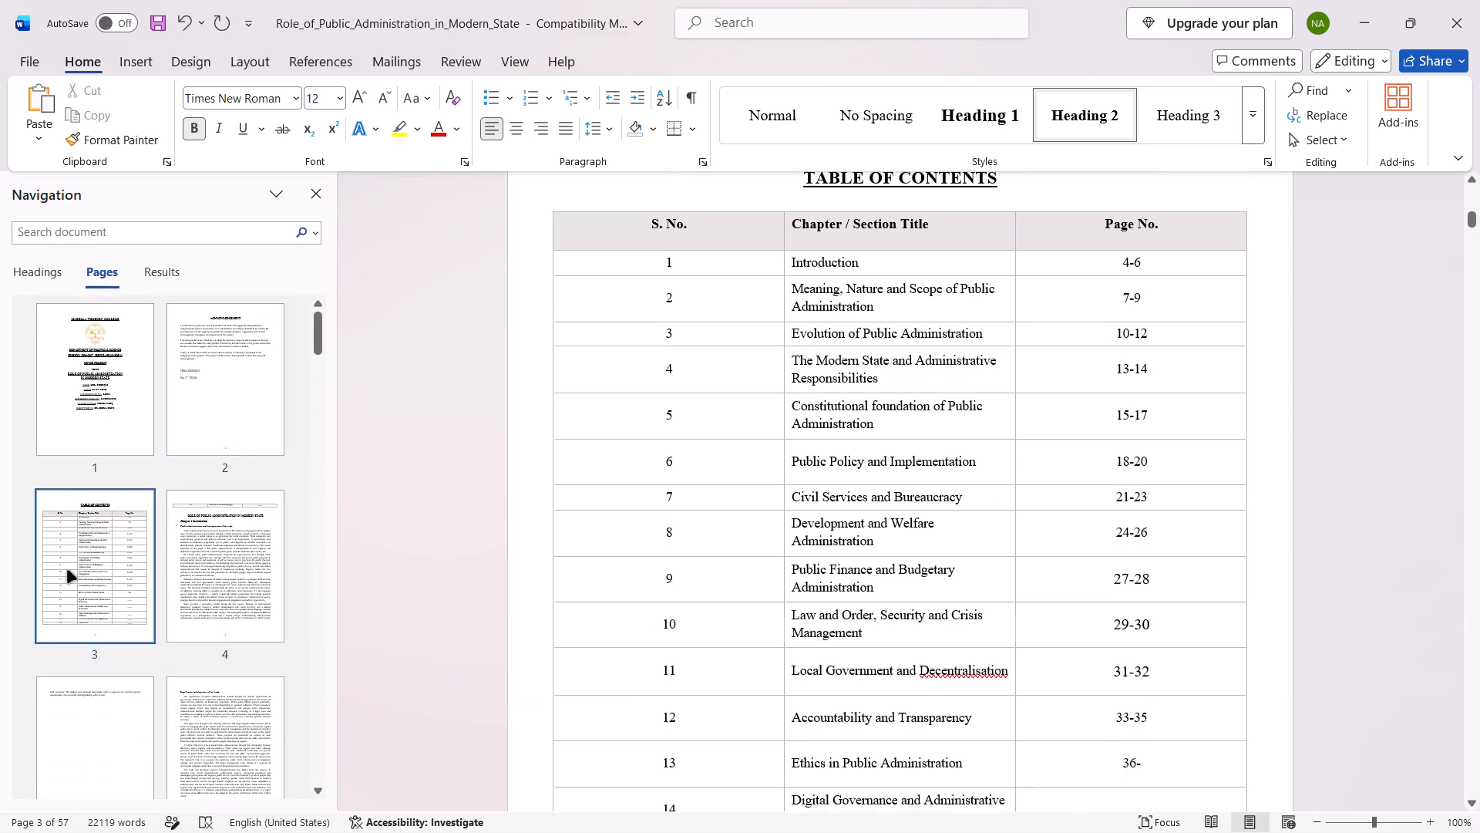
pyautogui.scroll(-1, 1168, 745)
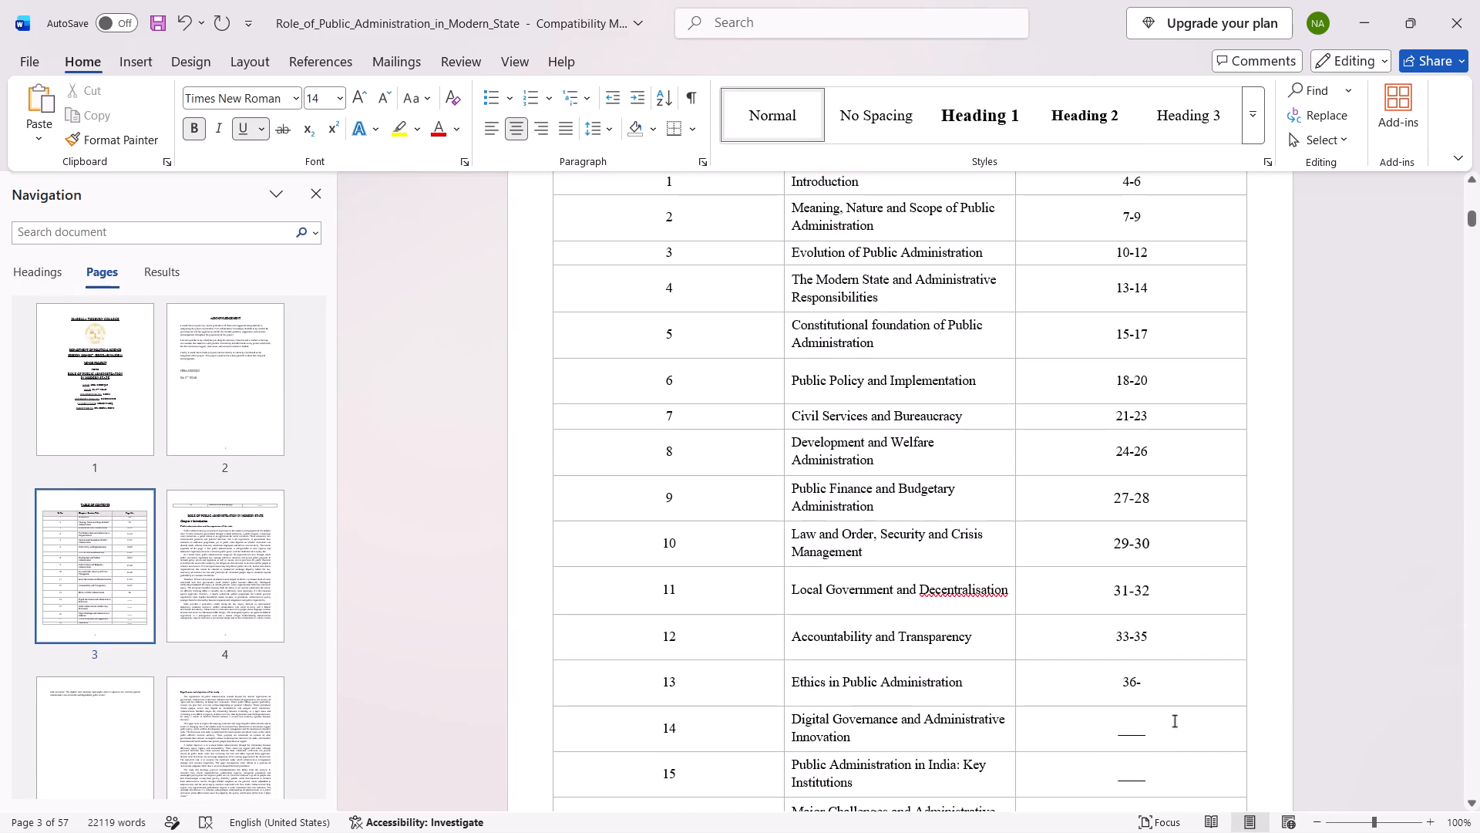
pyautogui.click(1158, 685)
pyautogui.press('BackSpace')
pyautogui.press('BackSpace')
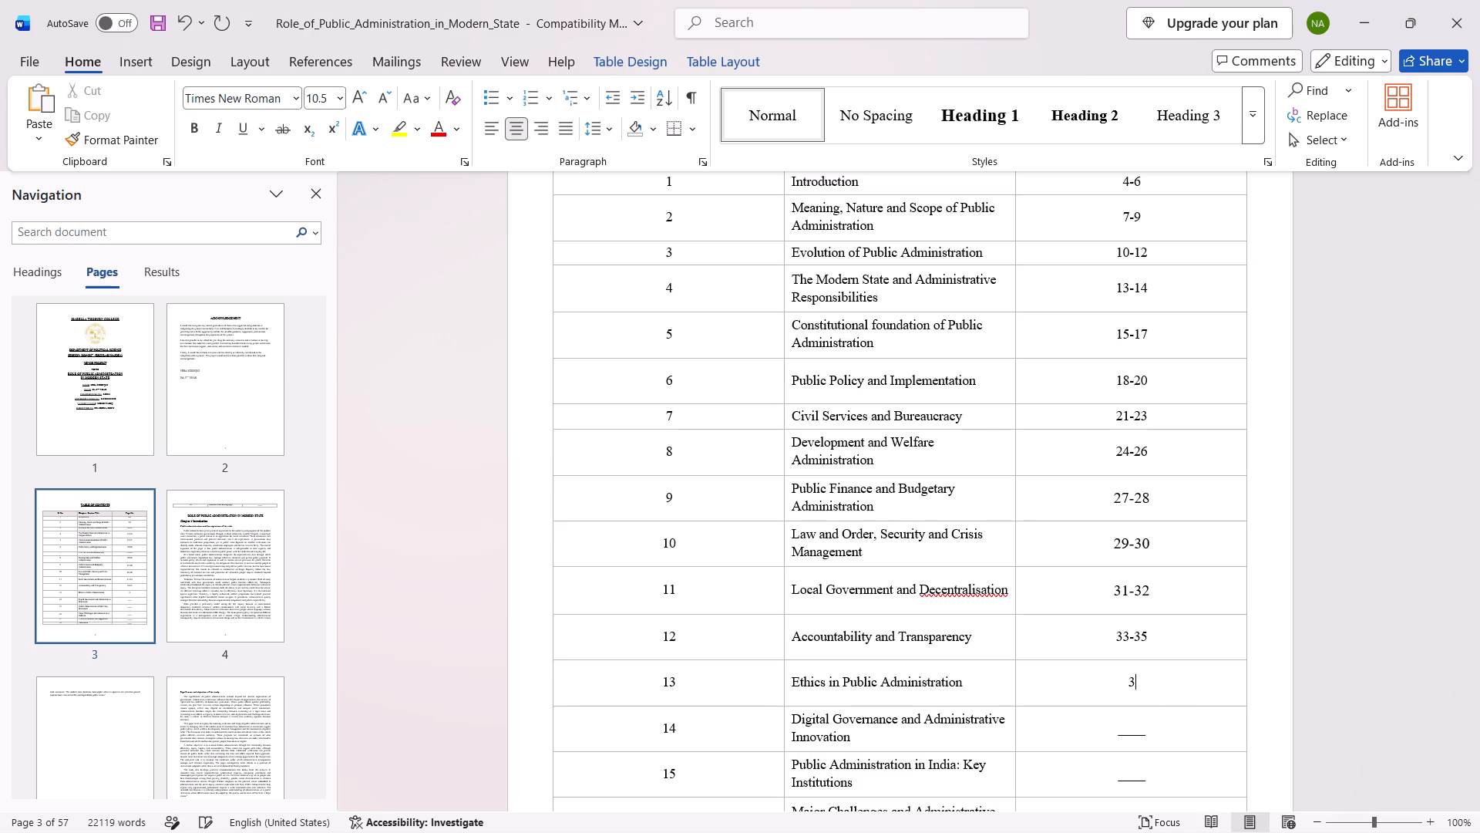
pyautogui.write('7-38')
# Change the end page of the row 12 range, Accountability and Transparency, to 36.
pyautogui.click(1164, 642)
pyautogui.press('BackSpace')
pyautogui.press('6')
# Go through pages 32 to 37 to check the starting pages of Chapters 11, 12 and 13.
pyautogui.scroll(-1, 220, 636)
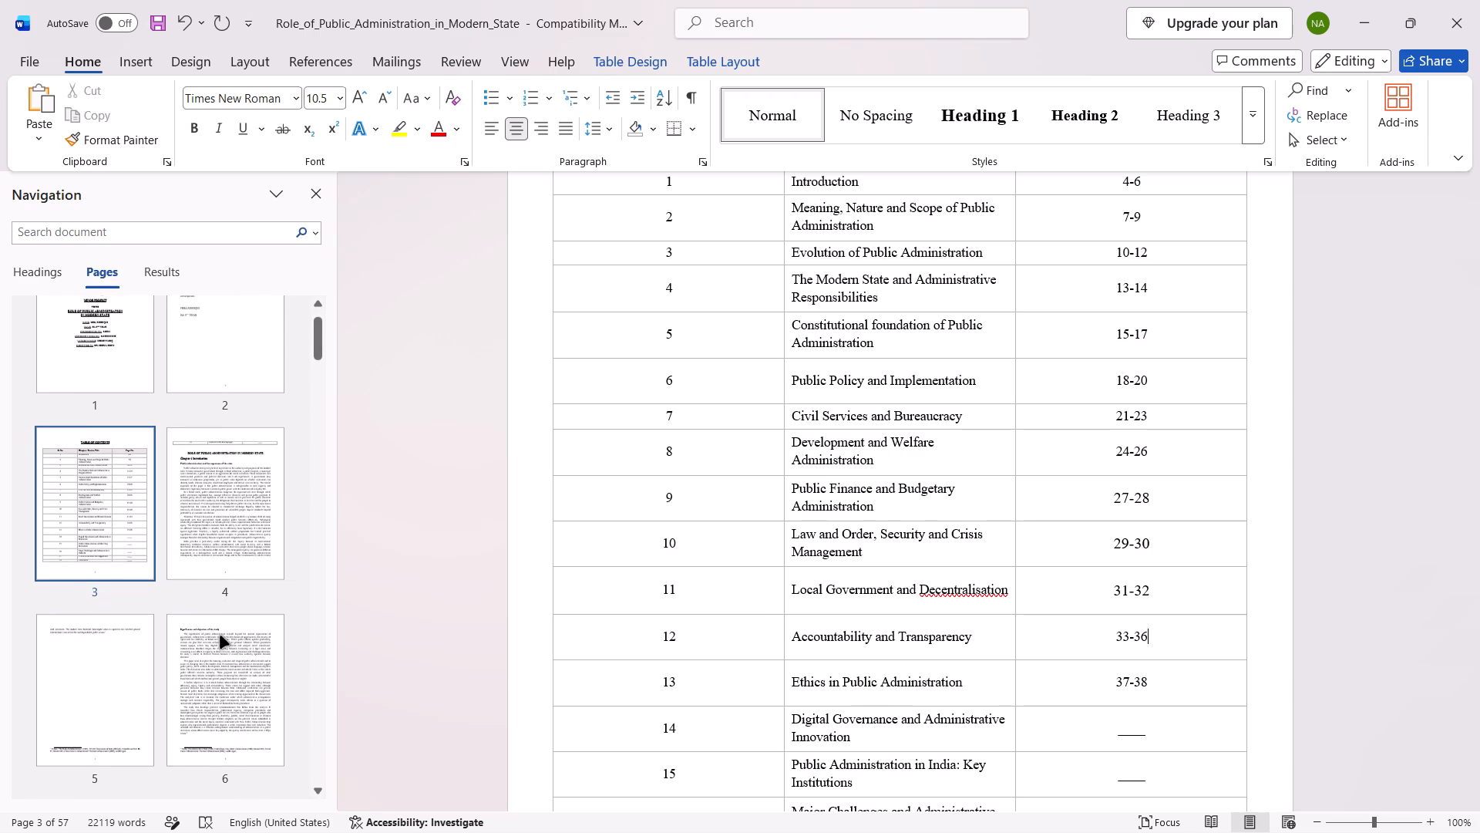
pyautogui.scroll(-2, 220, 636)
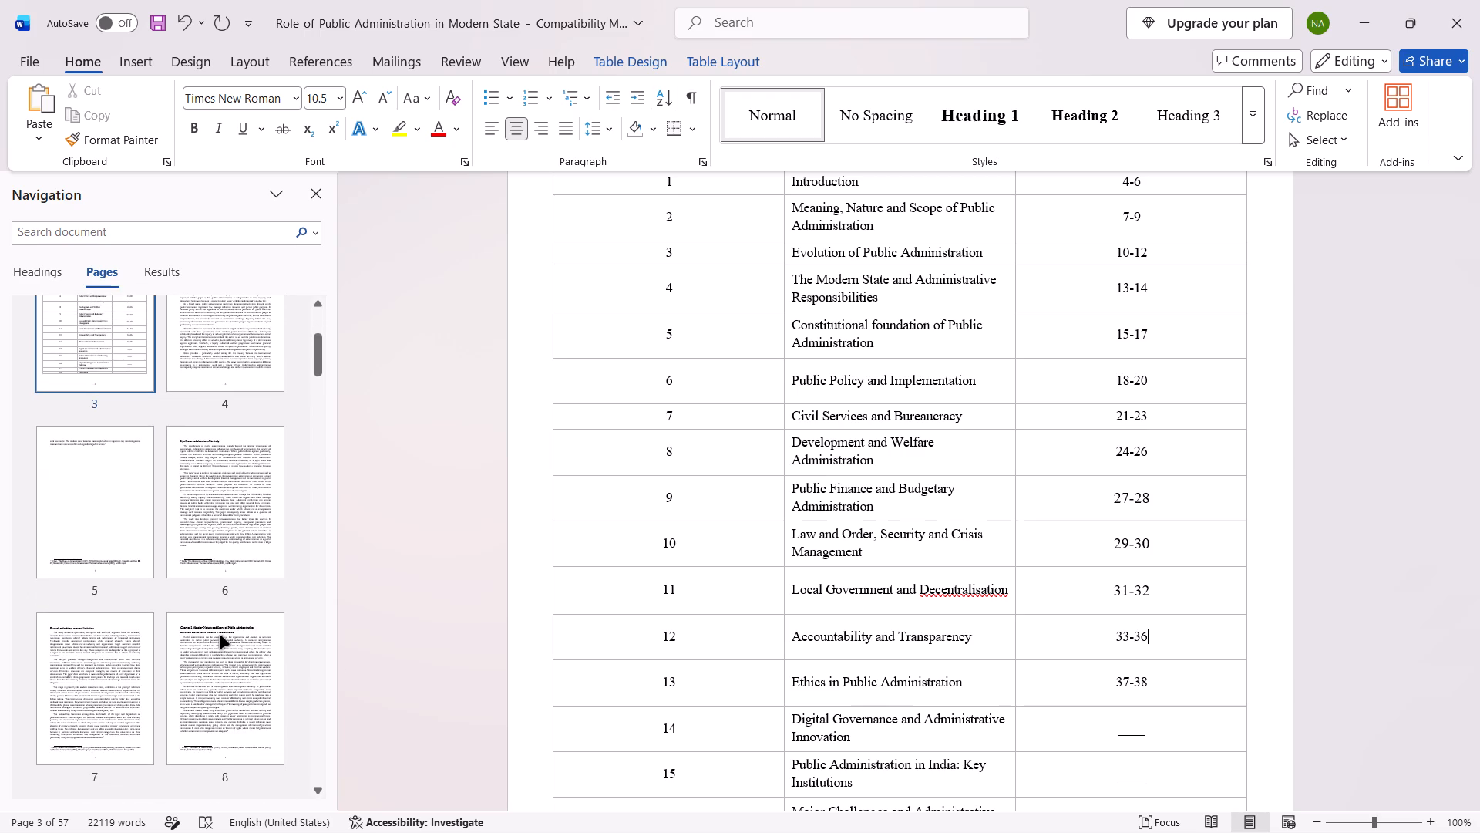
pyautogui.scroll(-18, 220, 636)
pyautogui.scroll(4, 220, 636)
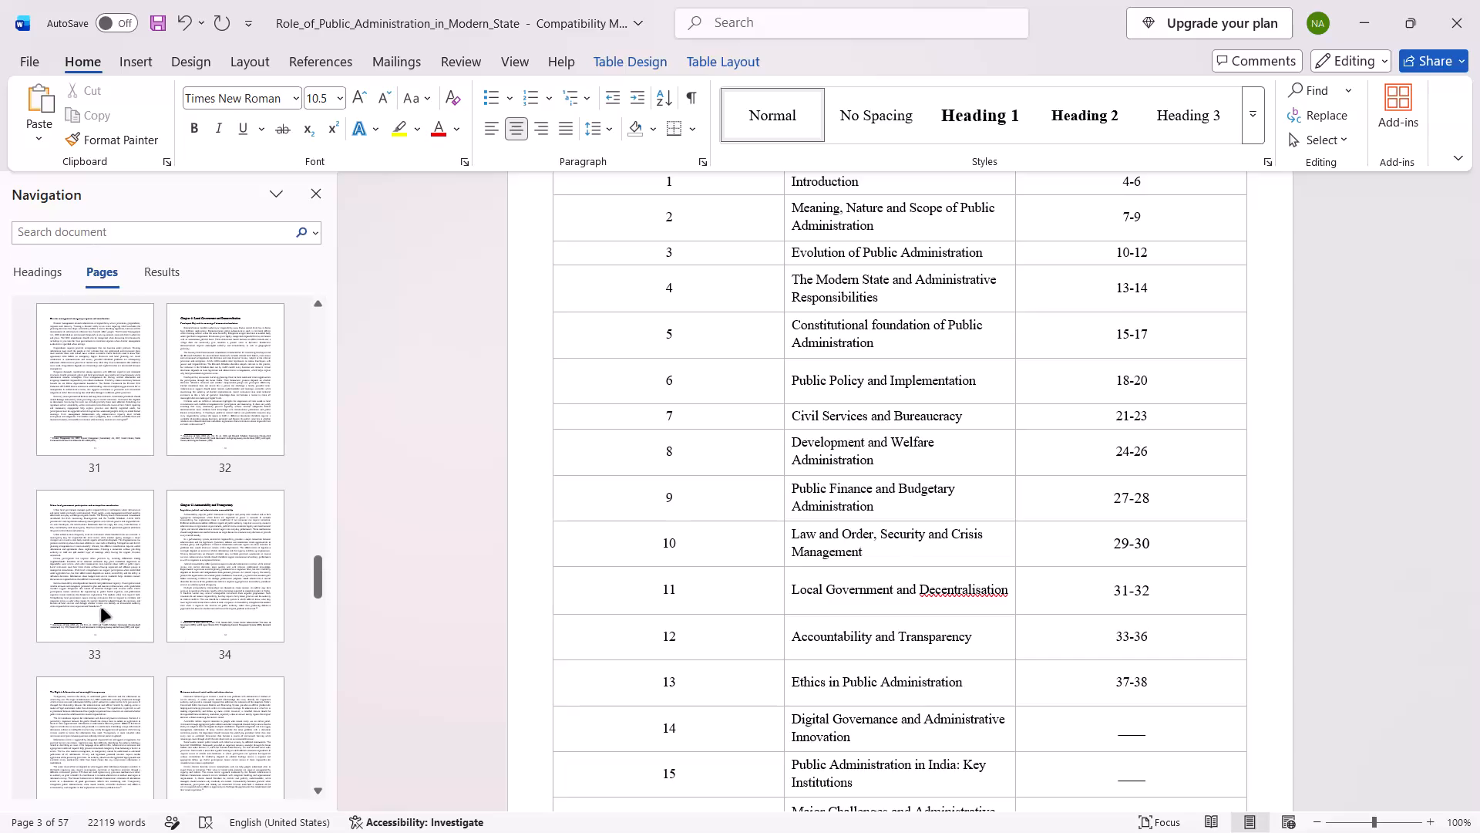
pyautogui.click(101, 609)
pyautogui.click(243, 413)
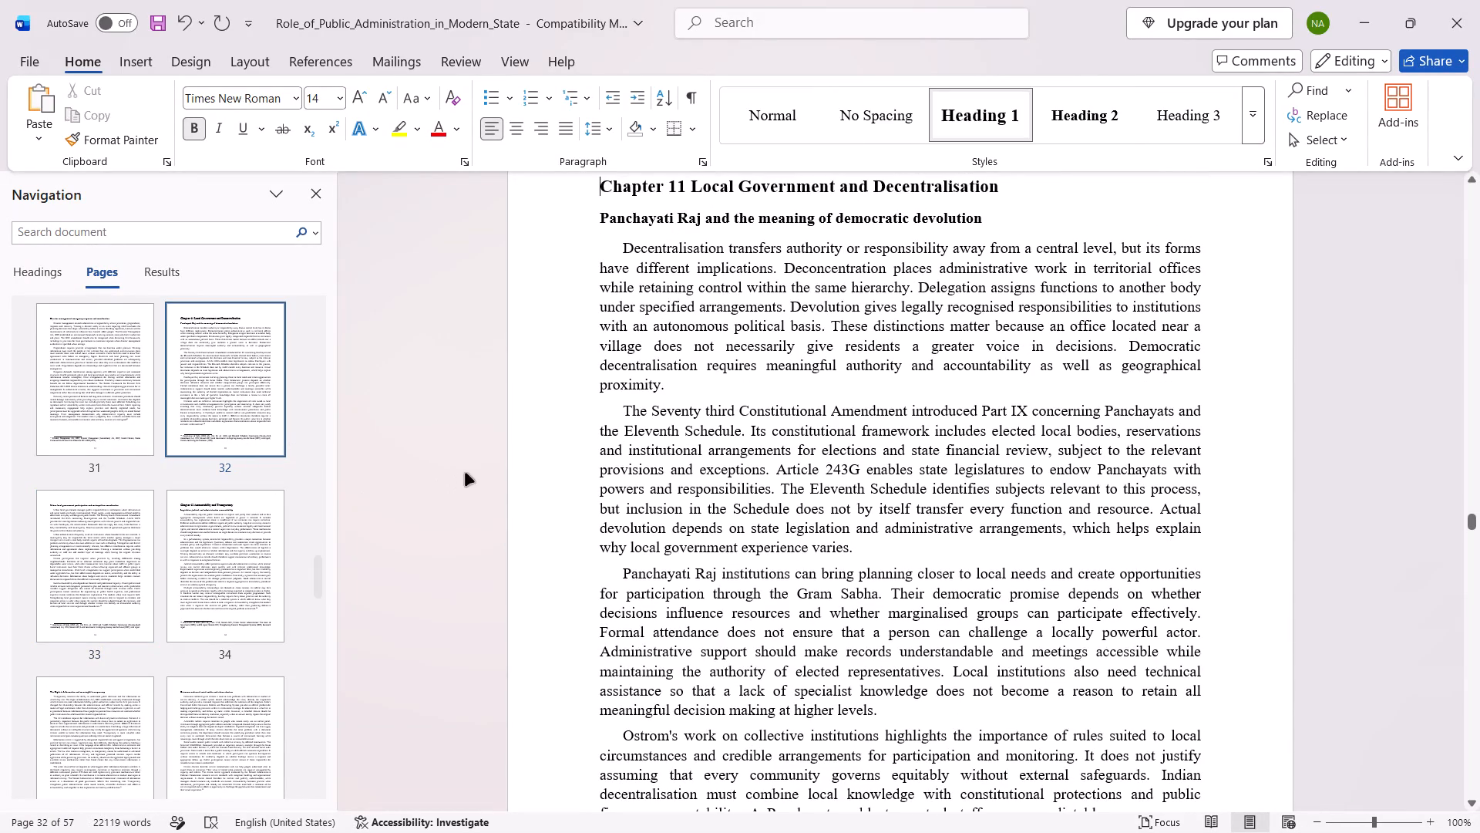
pyautogui.click(117, 583)
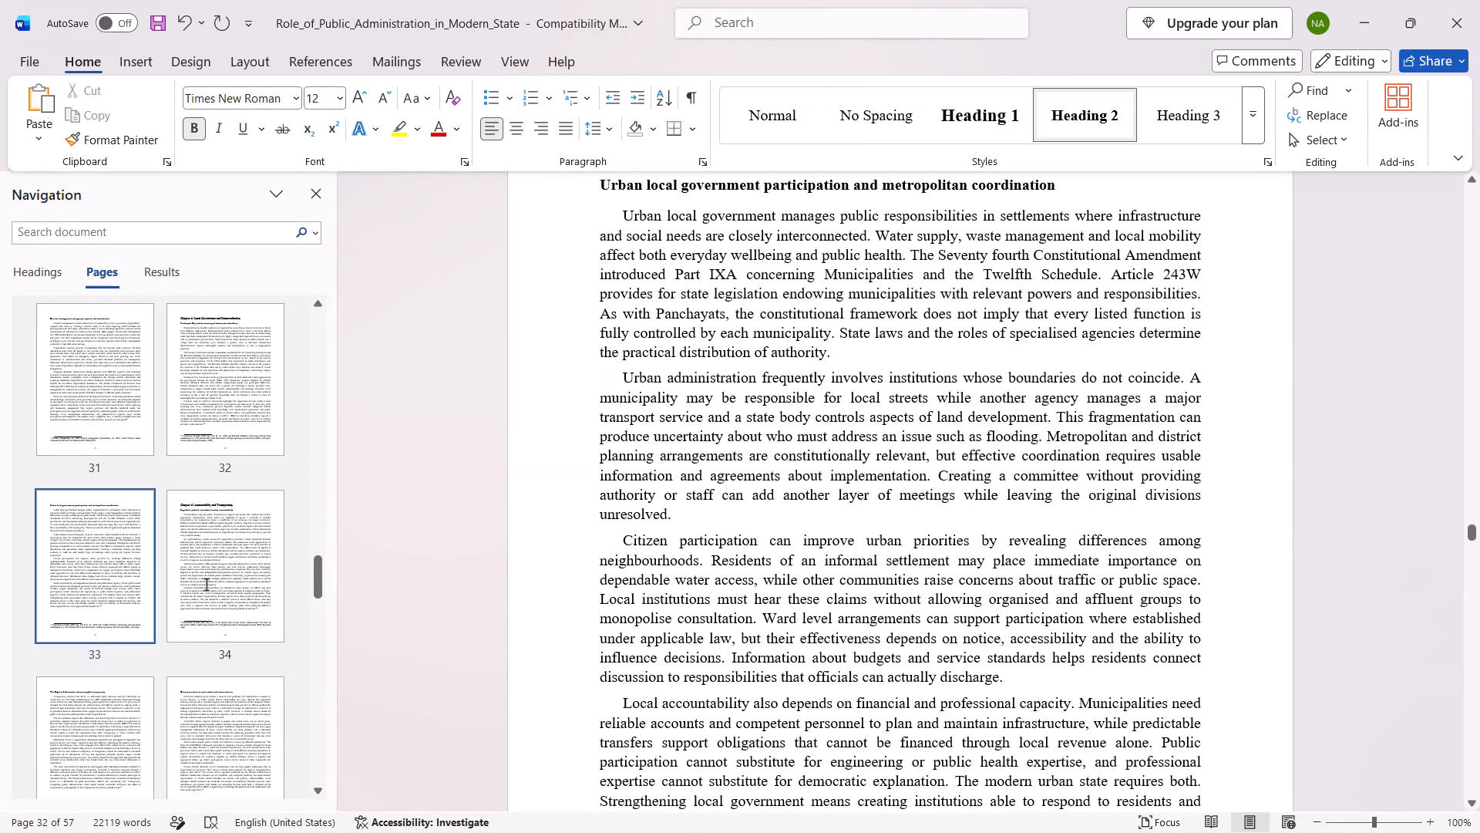
pyautogui.click(206, 584)
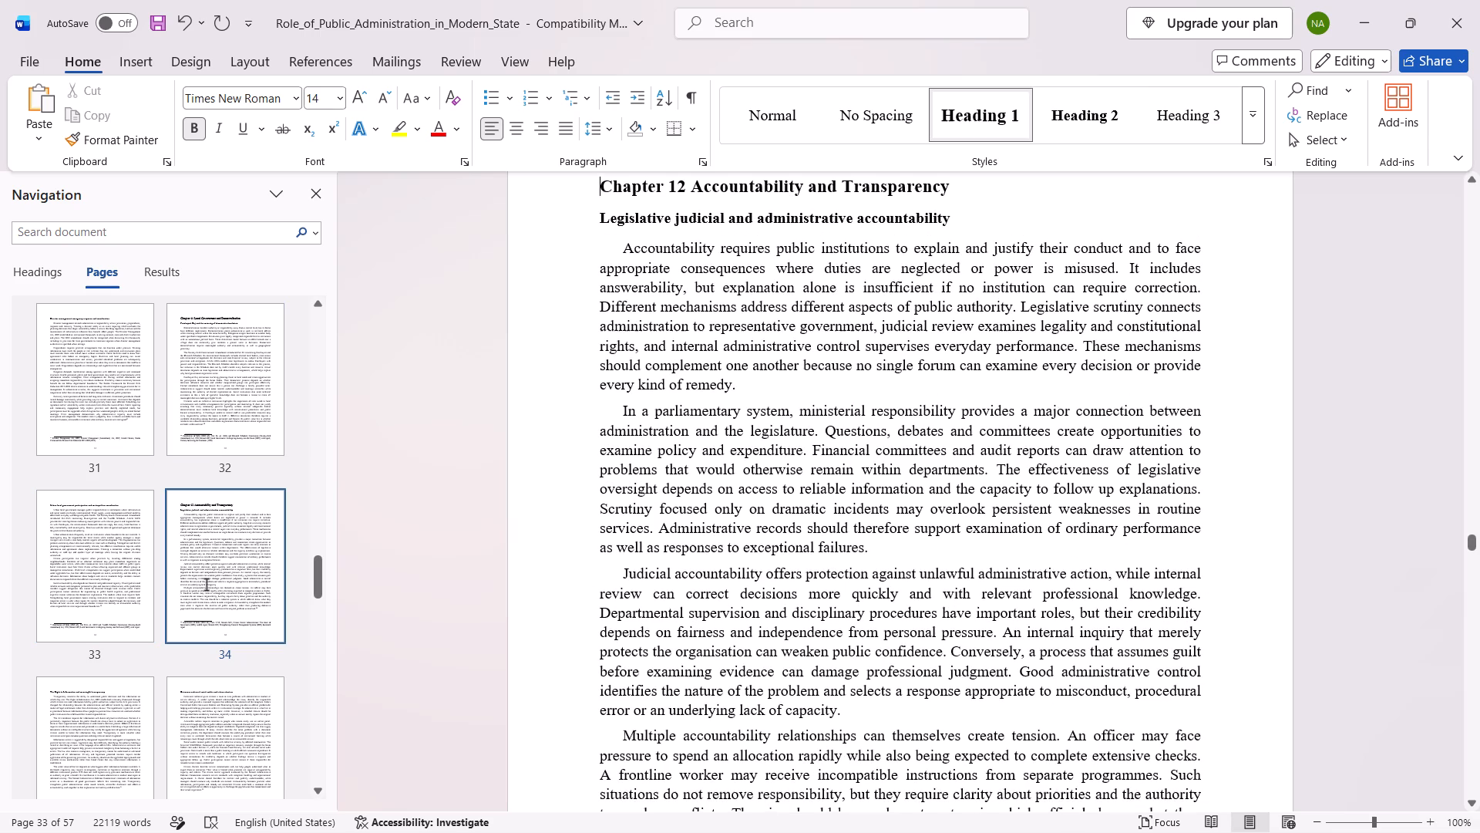
pyautogui.scroll(-1, 82, 690)
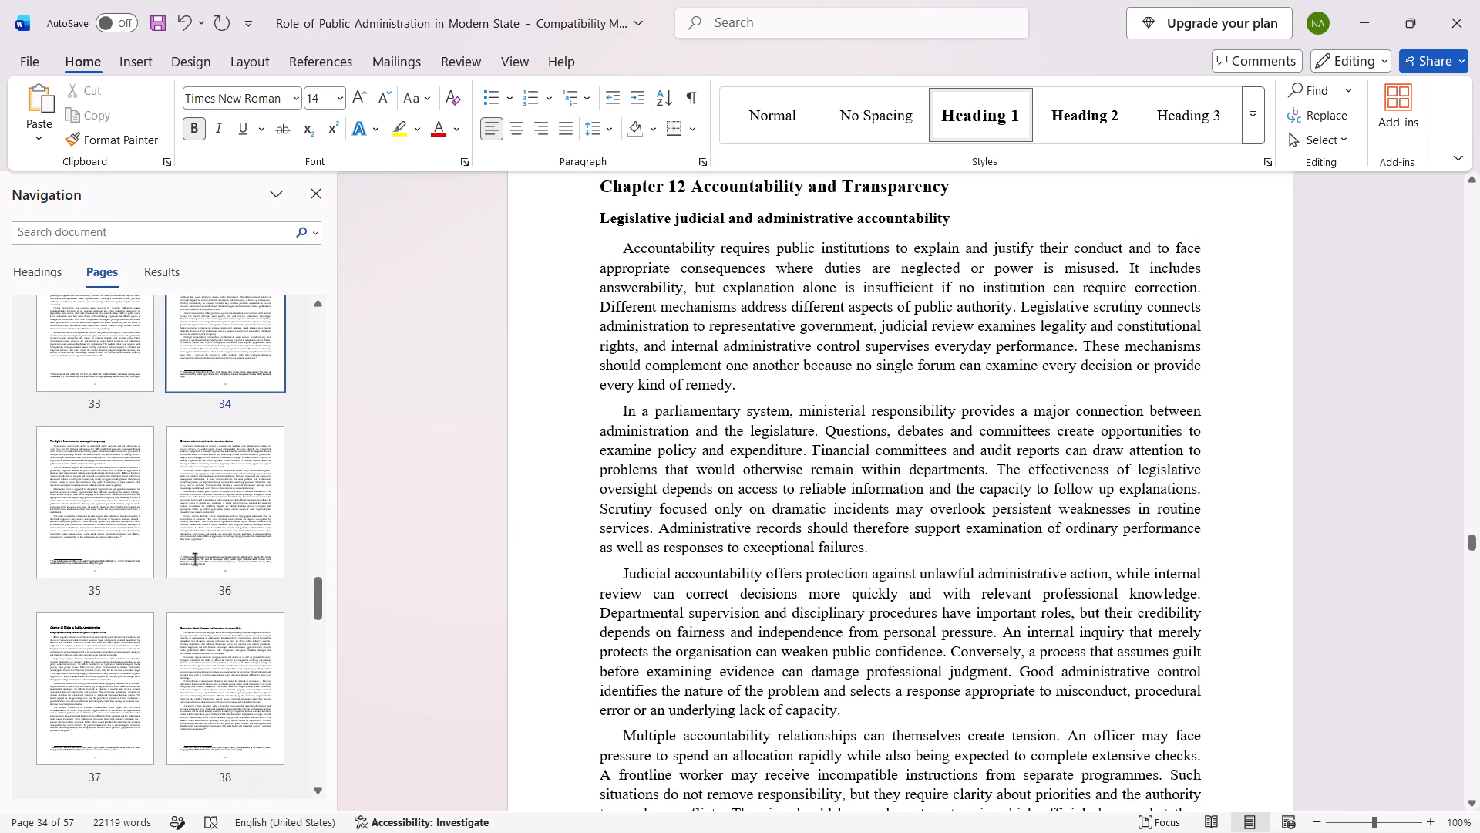
pyautogui.click(194, 558)
pyautogui.click(115, 671)
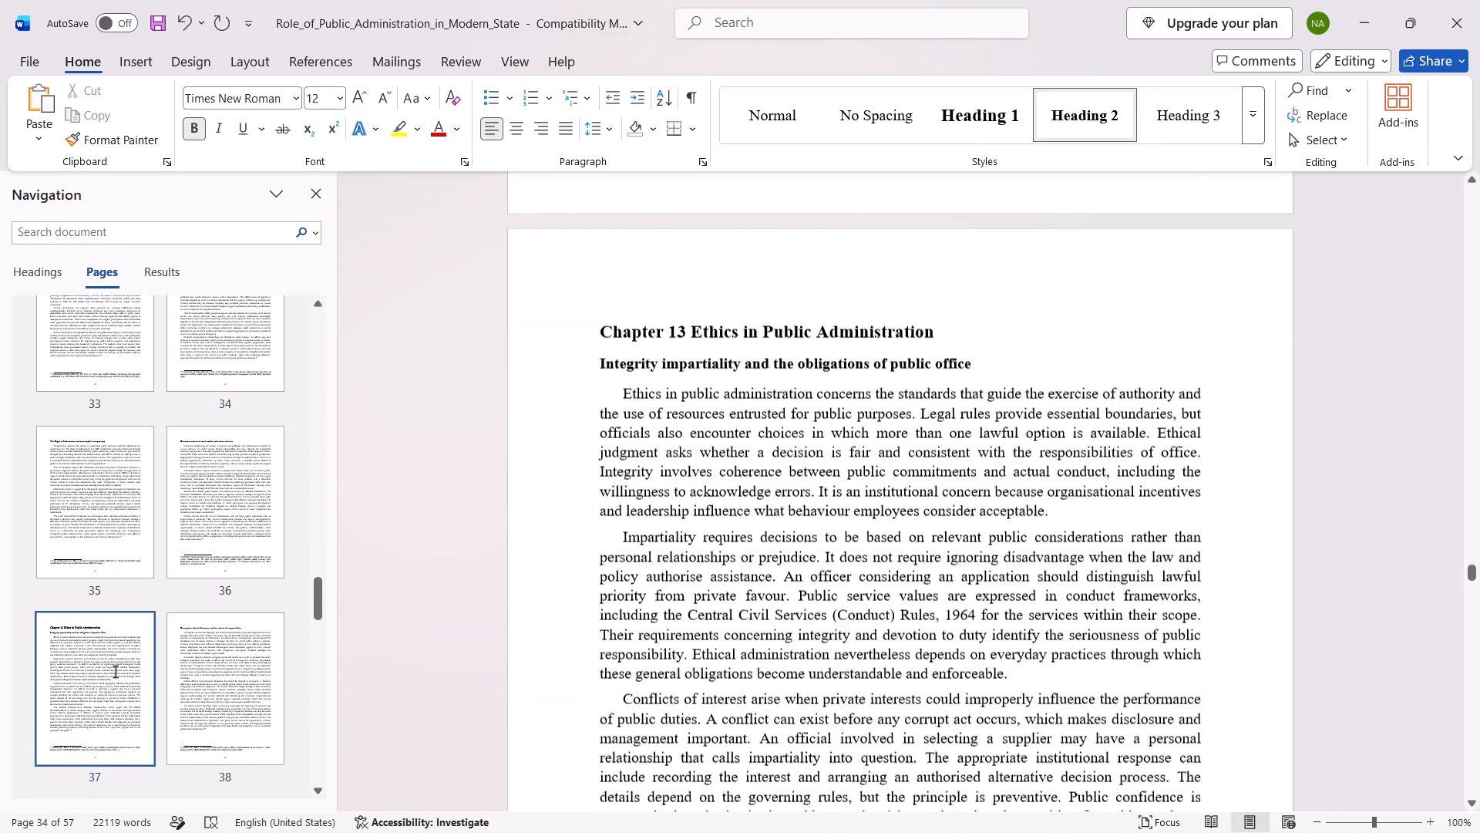
# Return to the table of contents on page 3 and change the start page of the row 12 range to 34.
pyautogui.scroll(8, 115, 671)
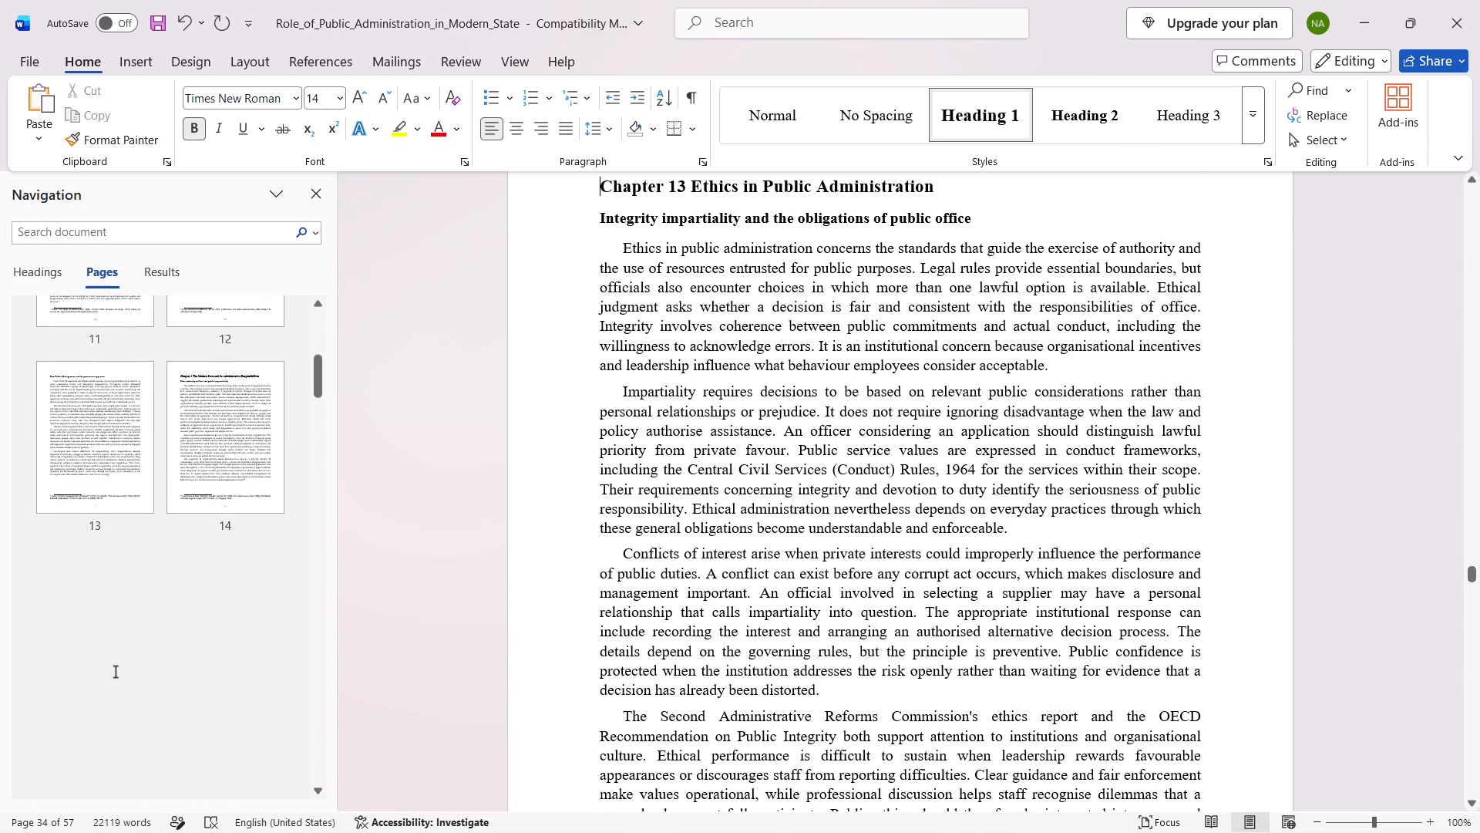
pyautogui.scroll(1, 115, 671)
pyautogui.scroll(2, 99, 553)
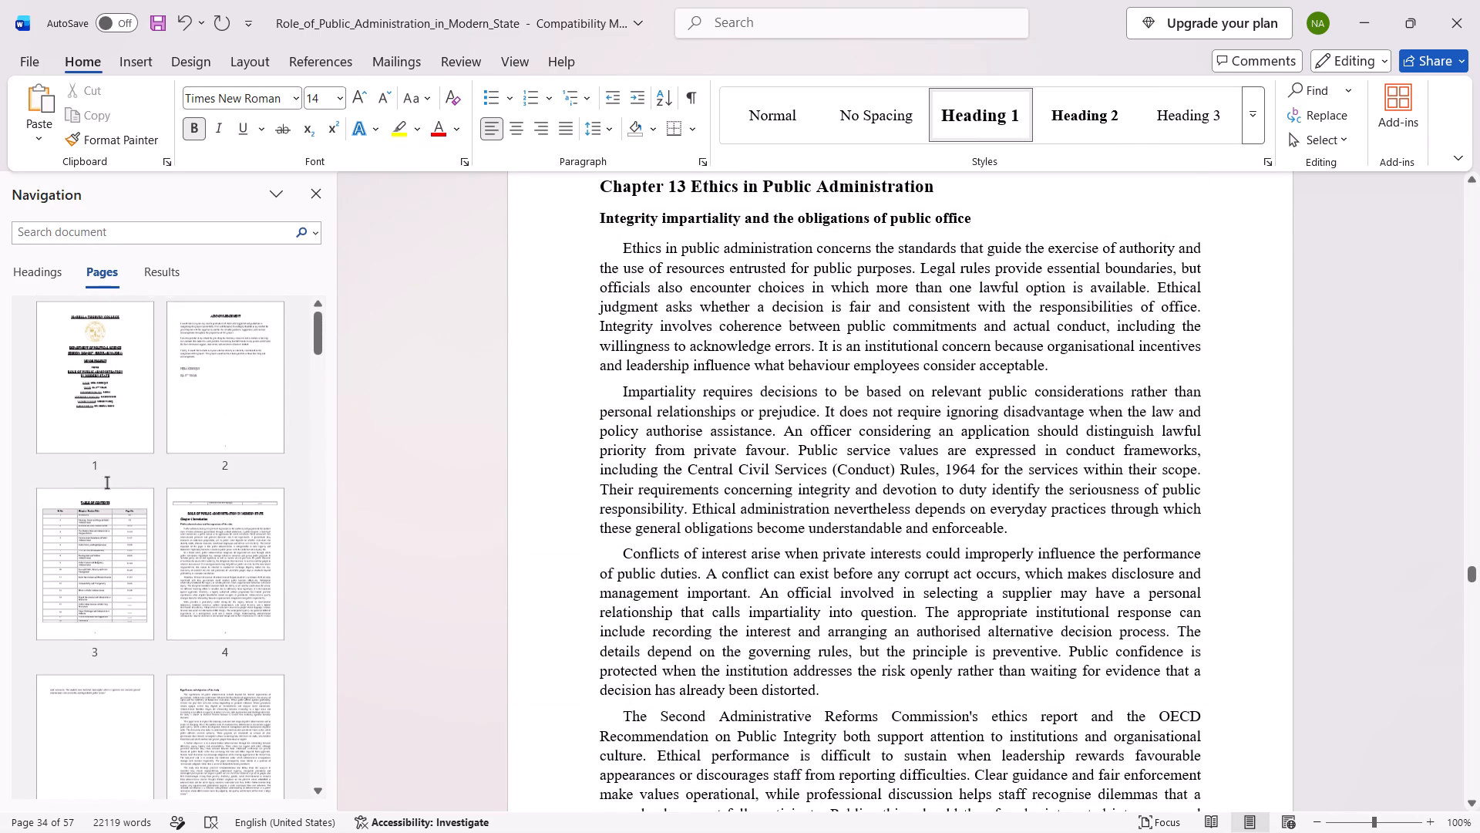
pyautogui.click(96, 592)
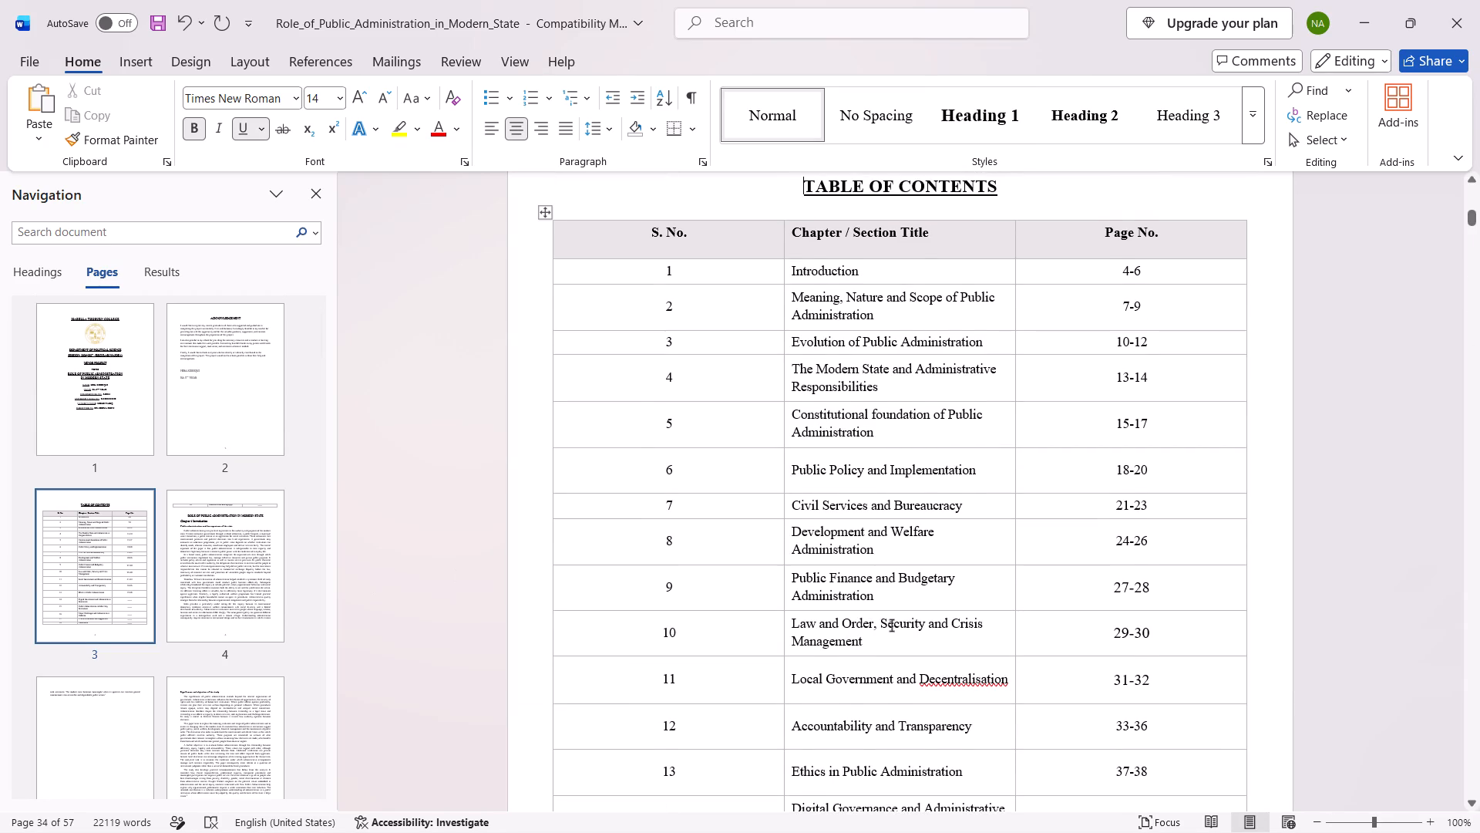
pyautogui.scroll(-1, 891, 625)
pyautogui.click(1135, 686)
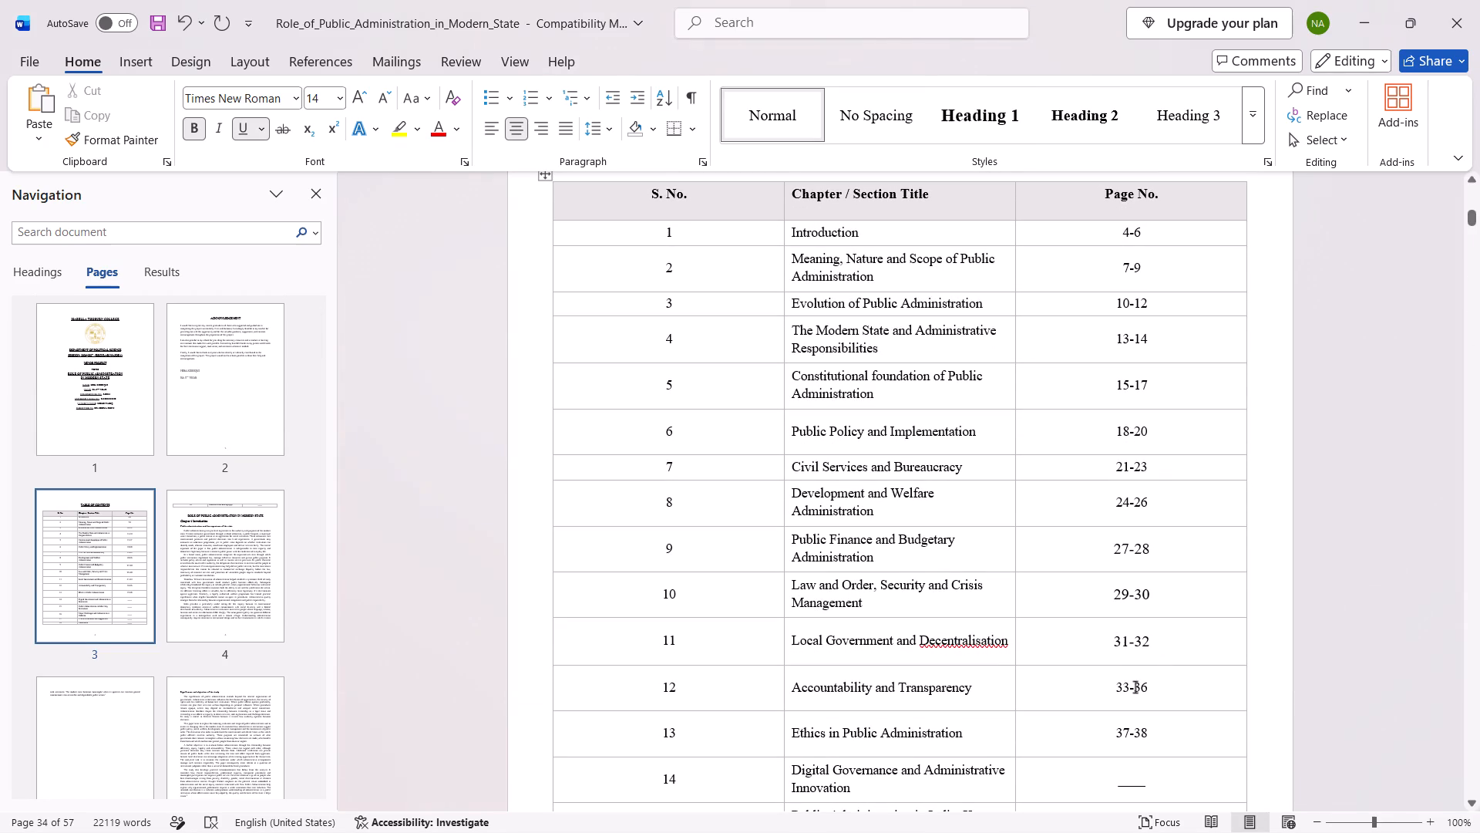
pyautogui.press('Left')
pyautogui.press('BackSpace')
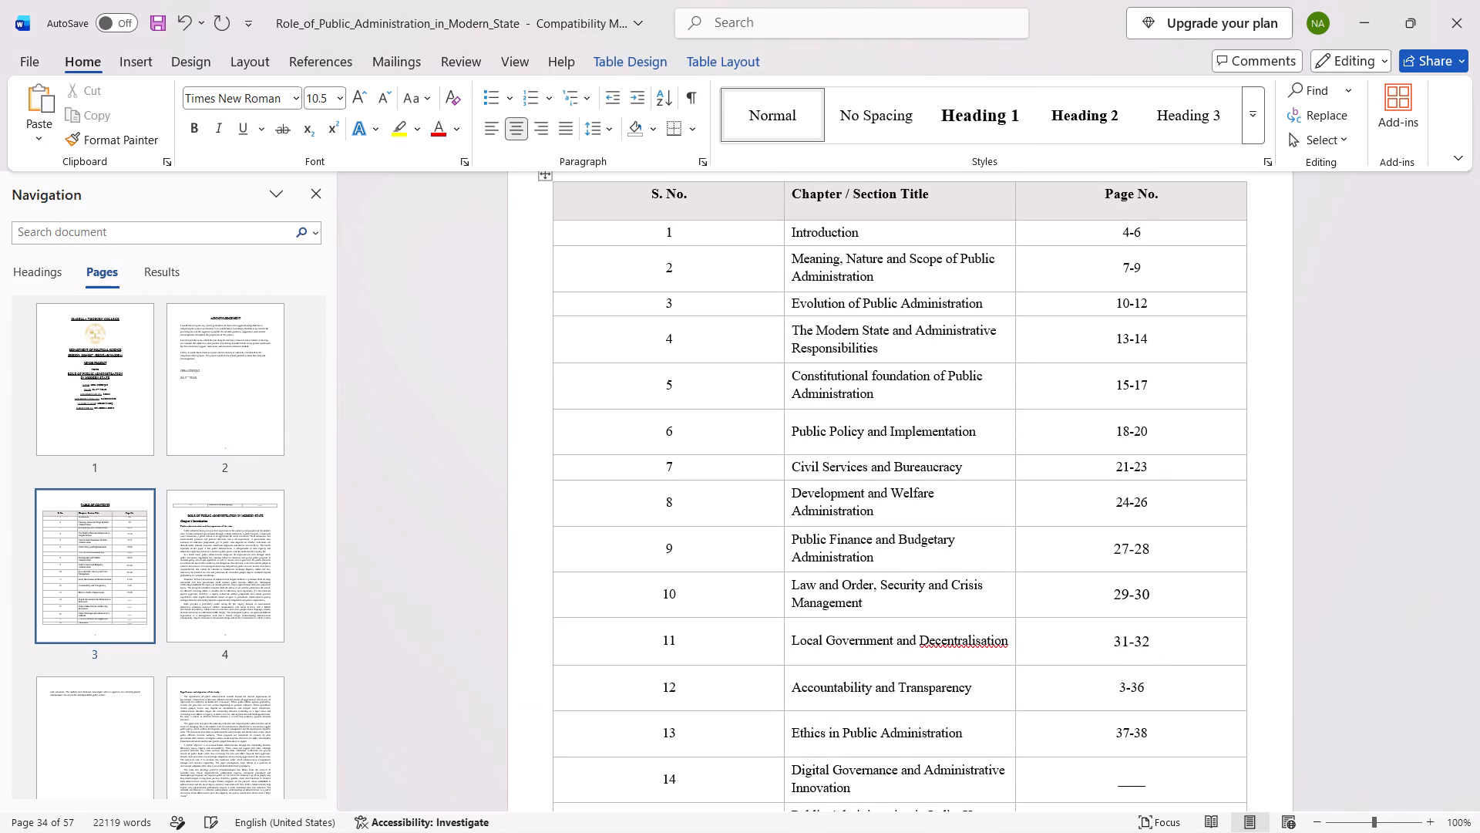
pyautogui.press('4')
# Go through pages 29 to 31 to check where Chapter 9 ends and where Chapter 10 starts and ends.
pyautogui.scroll(-1, 1069, 696)
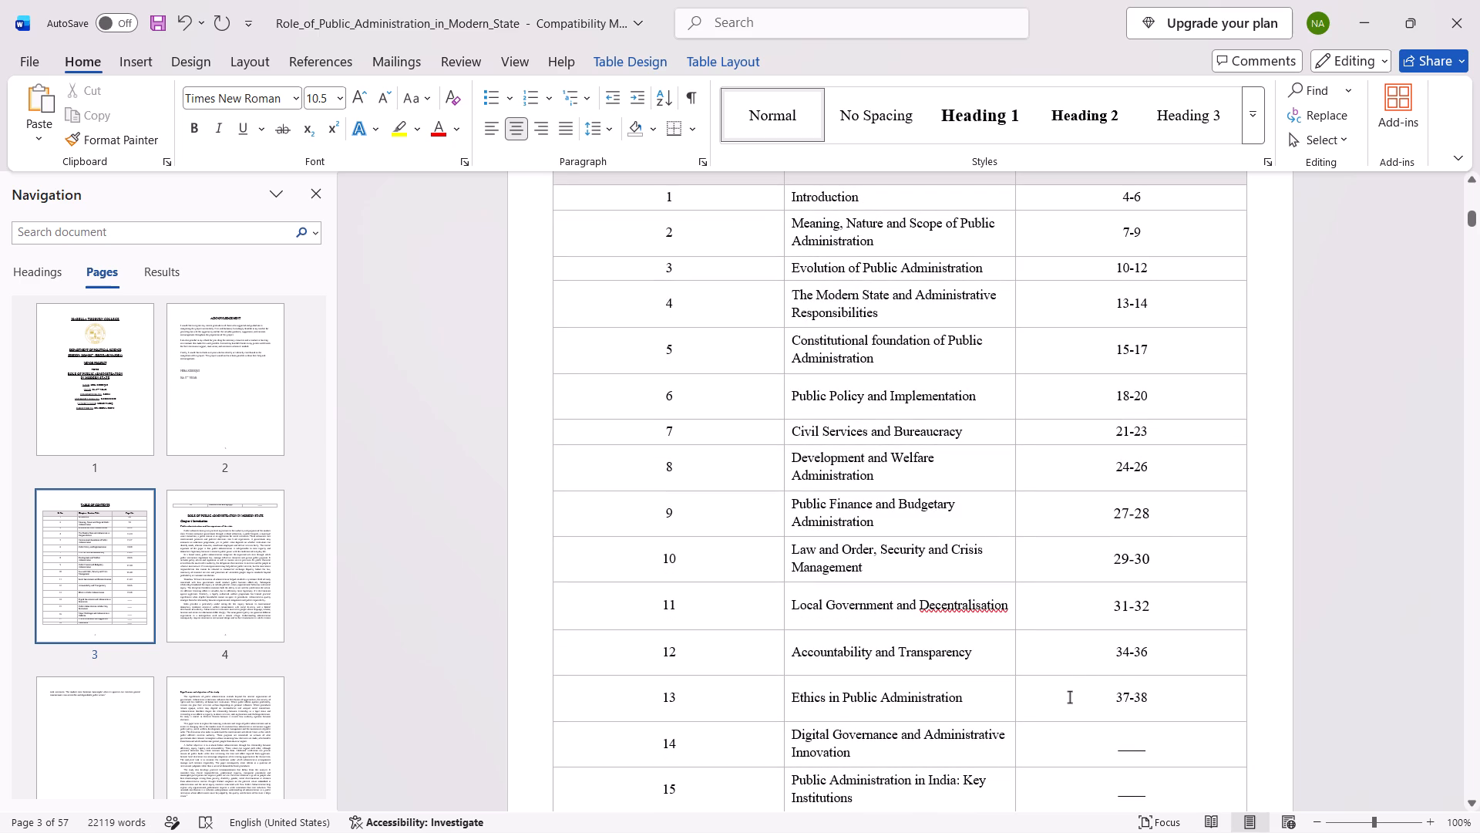
pyautogui.scroll(-7, 341, 605)
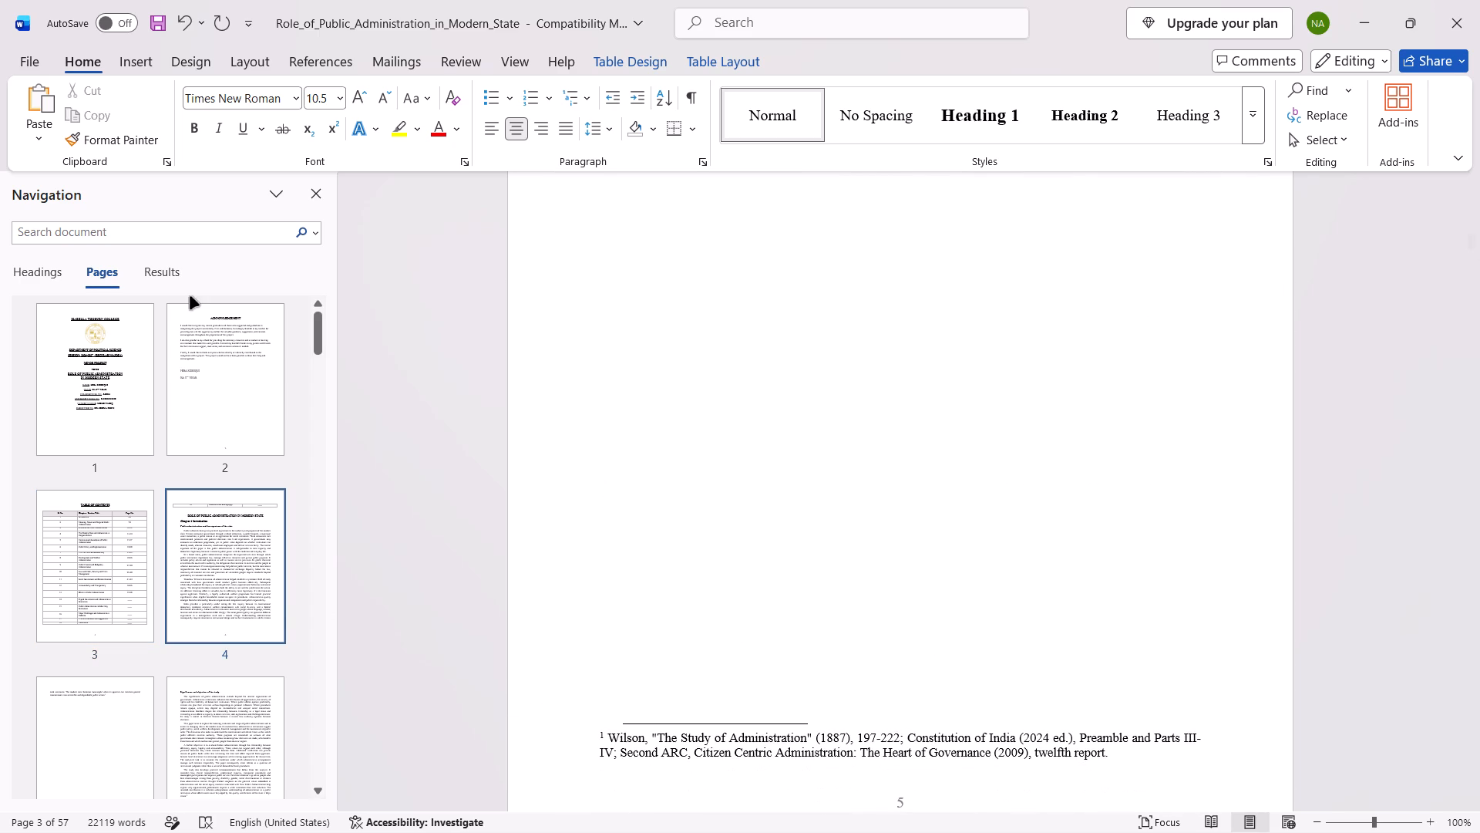
pyautogui.scroll(-20, 206, 465)
pyautogui.scroll(-20, 206, 465)
pyautogui.scroll(-3, 206, 465)
pyautogui.scroll(1, 206, 465)
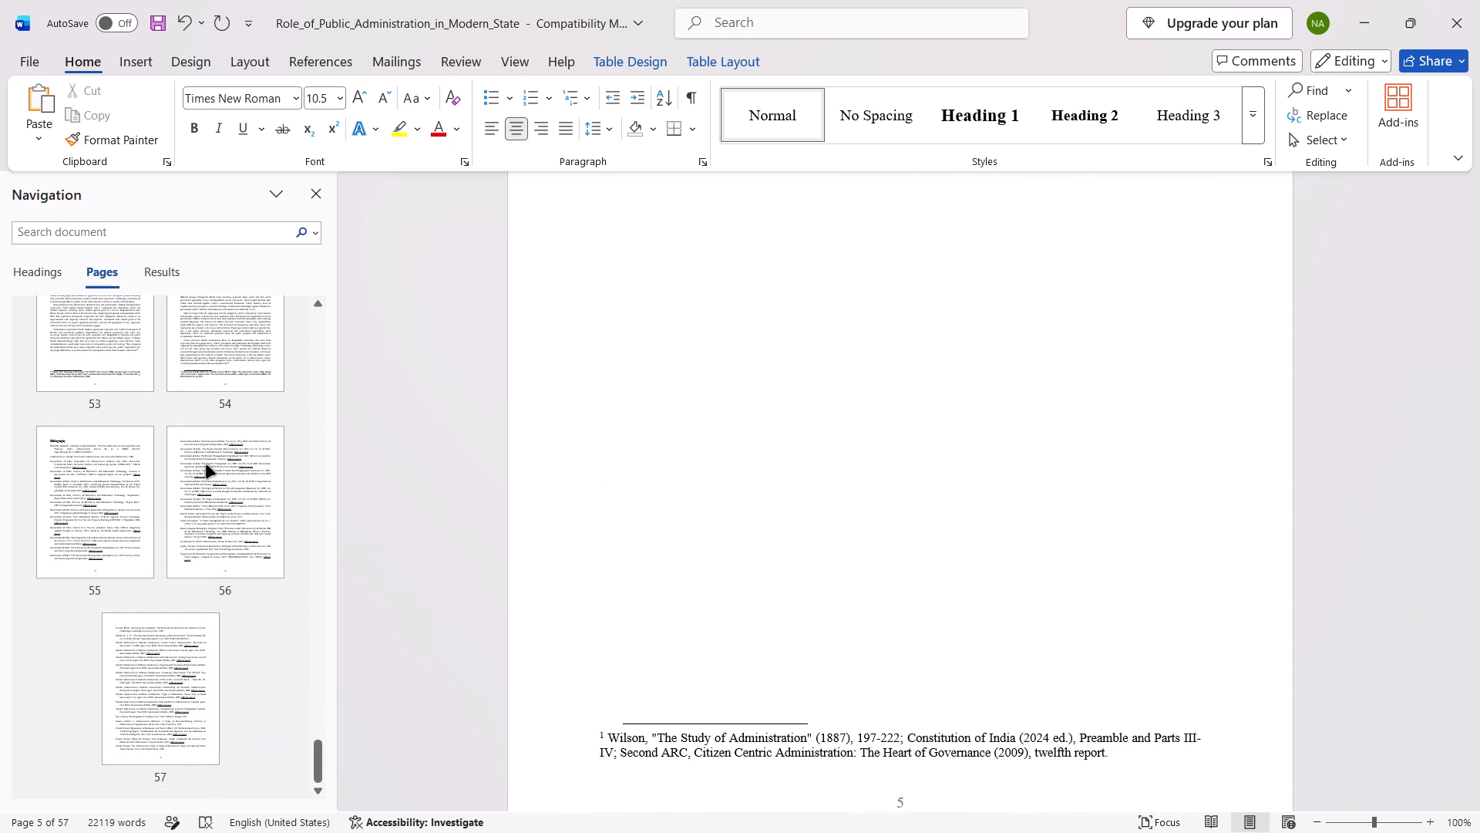
pyautogui.scroll(3, 206, 465)
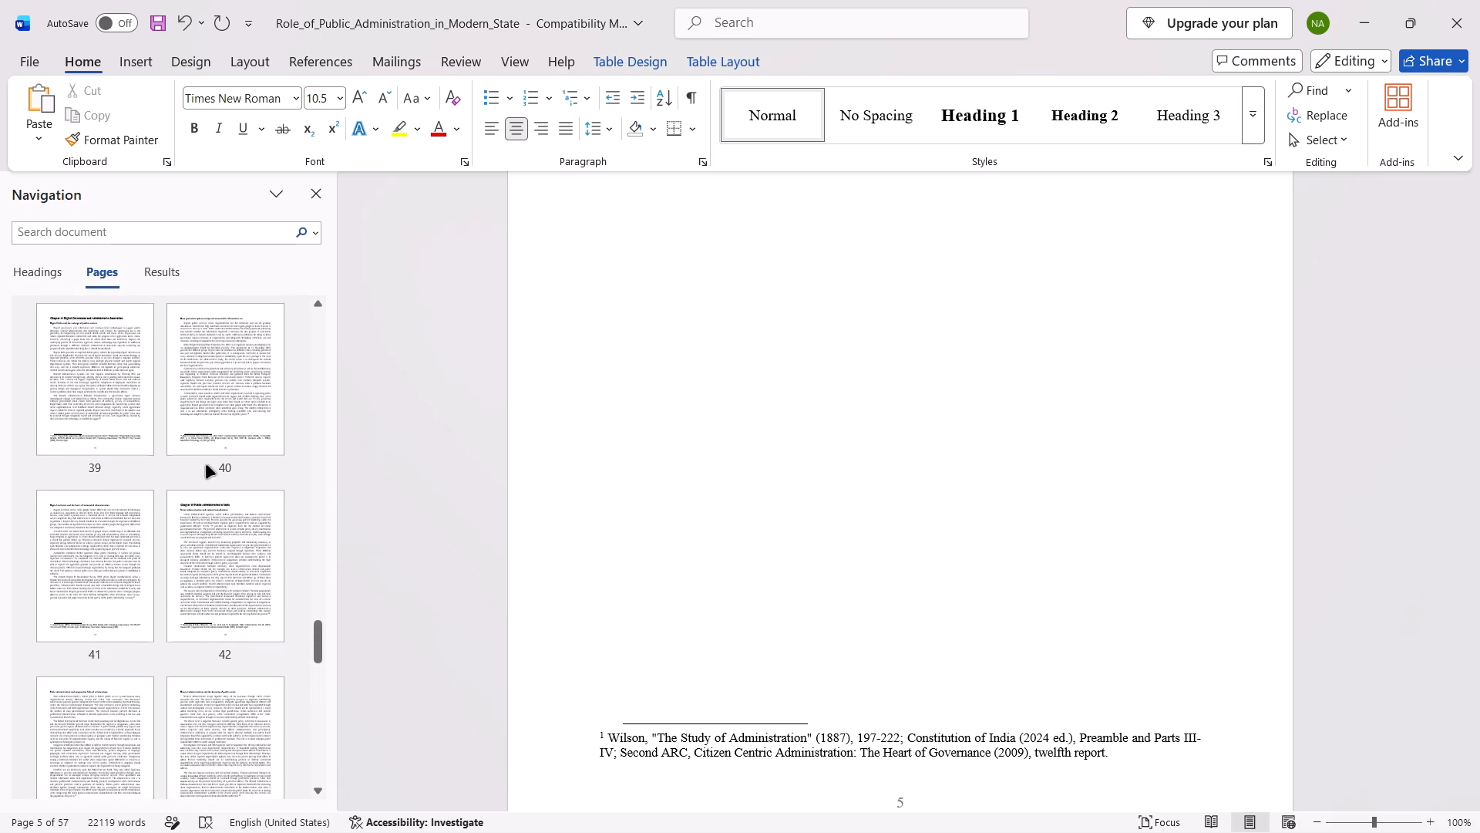
pyautogui.scroll(2, 206, 465)
pyautogui.click(102, 406)
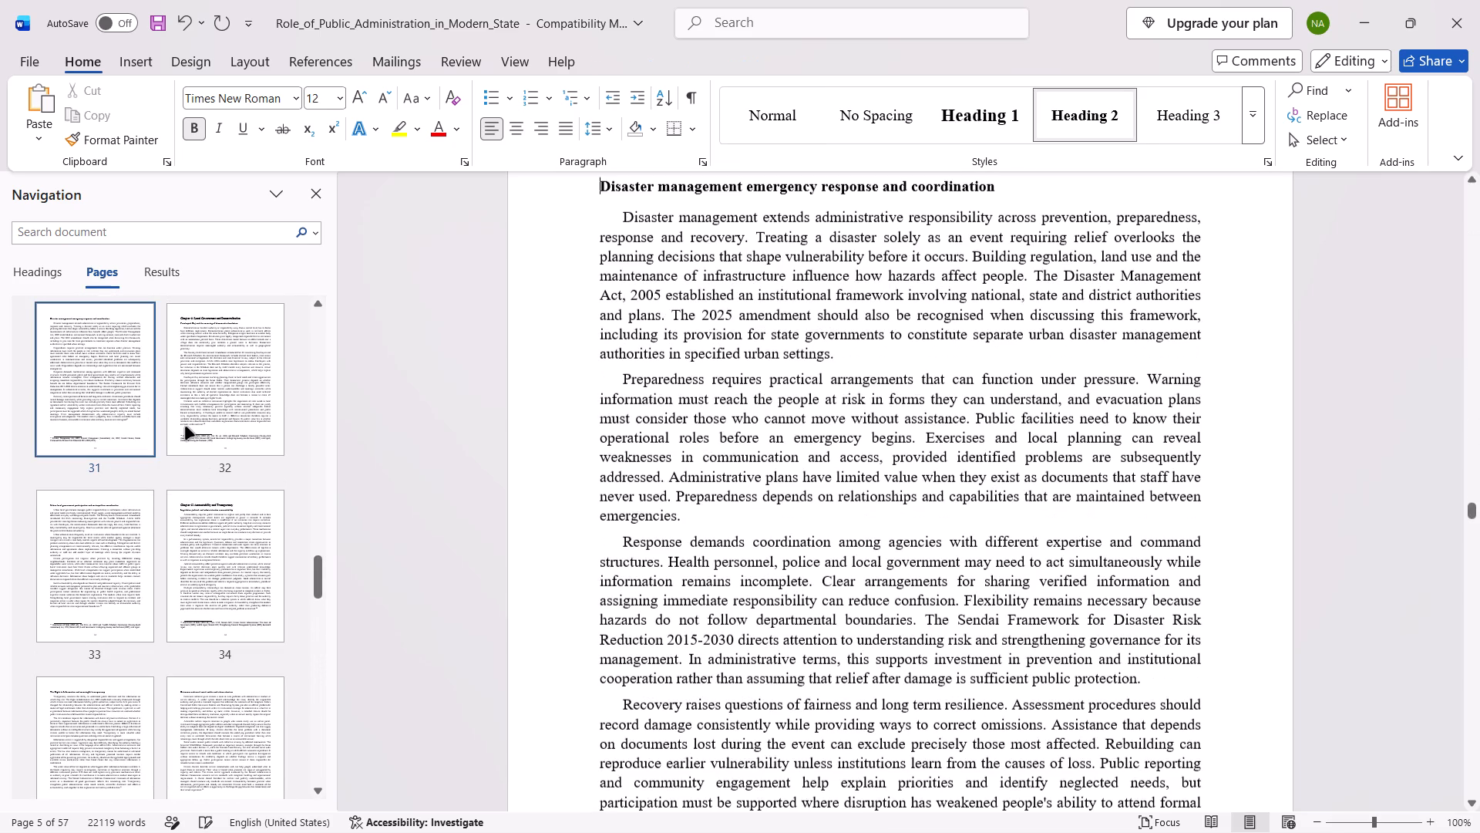
pyautogui.scroll(1, 185, 427)
pyautogui.click(222, 410)
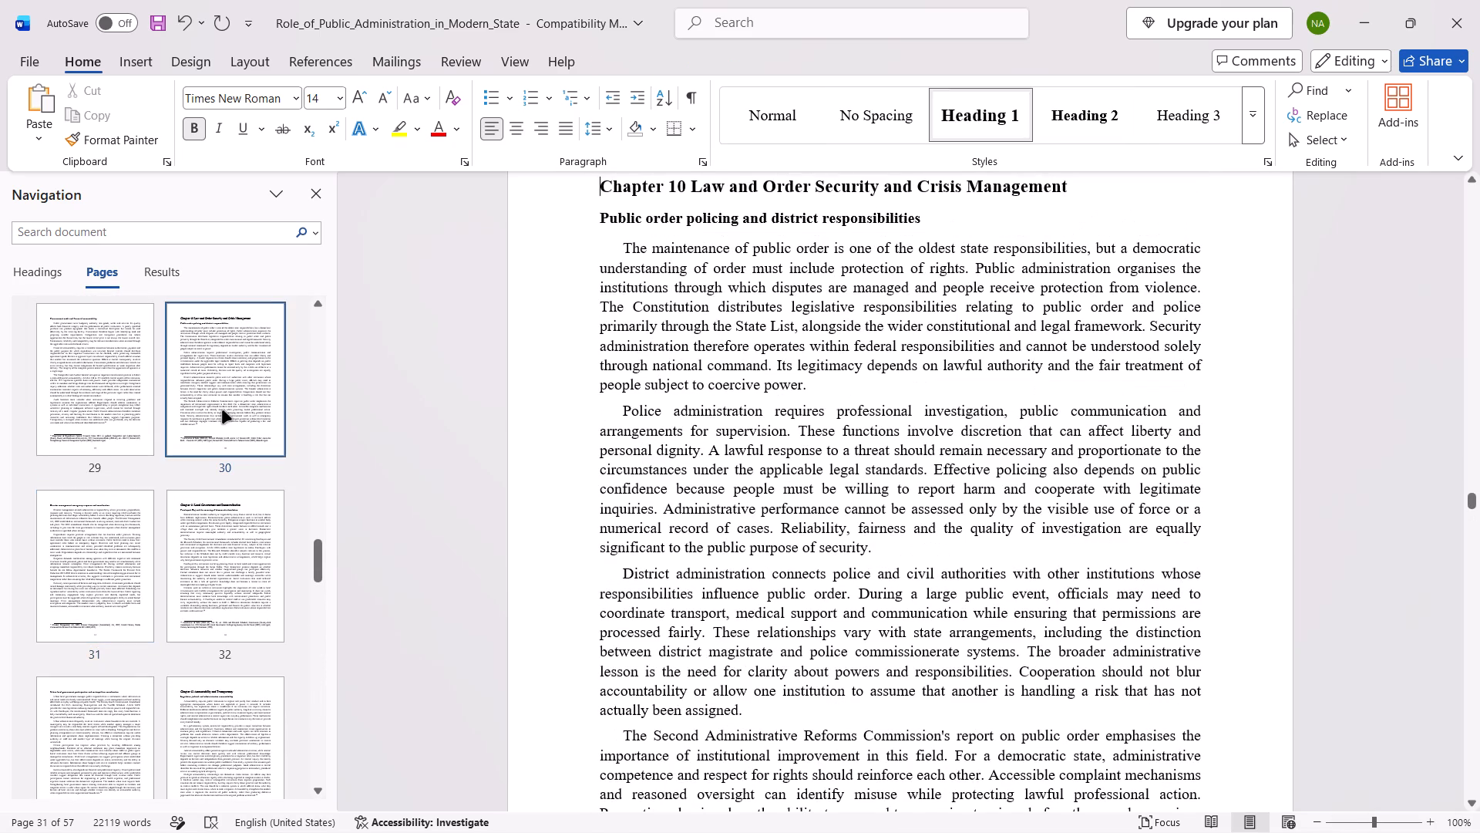
pyautogui.scroll(-2, 222, 410)
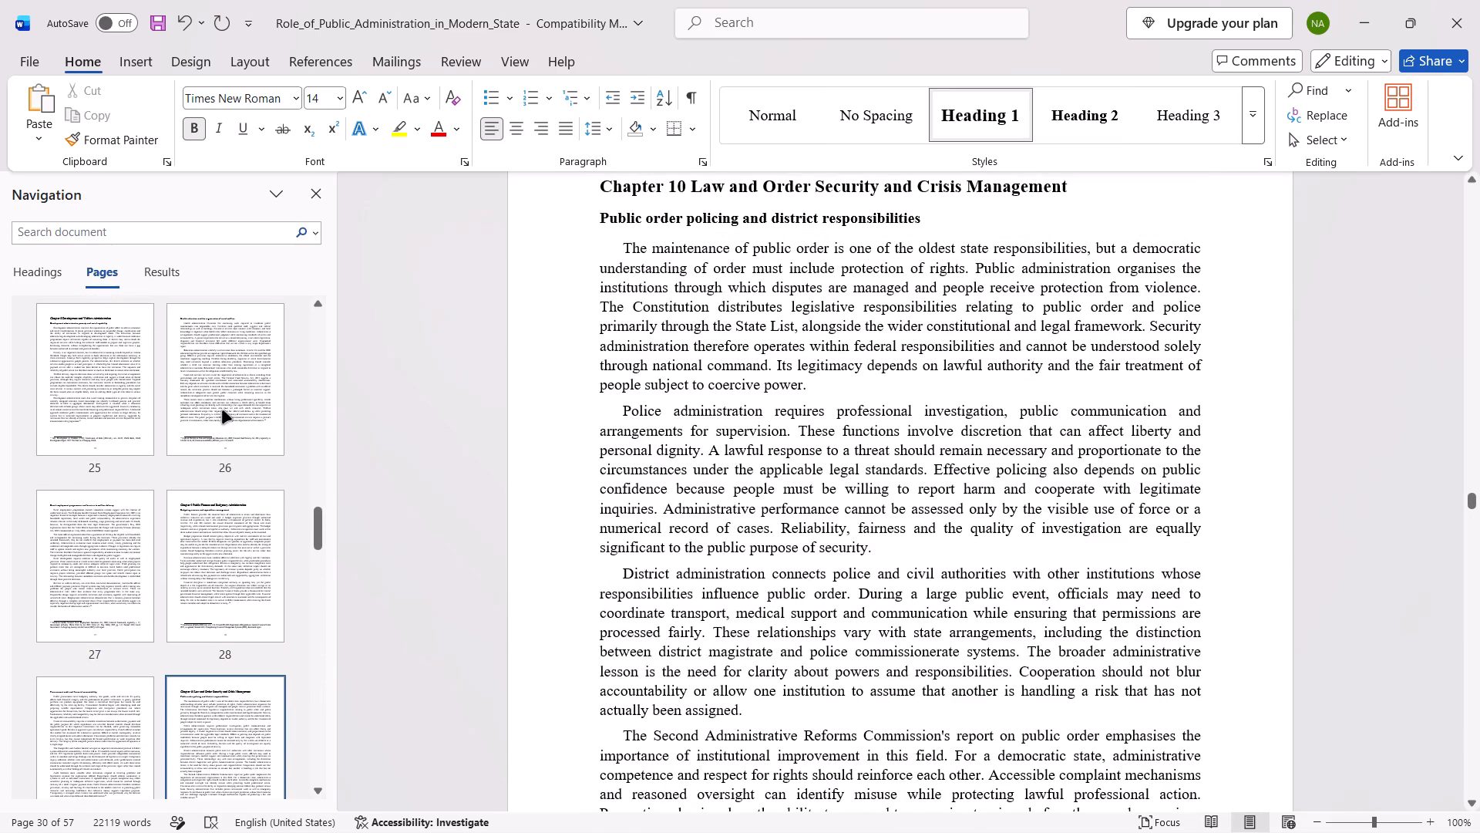
pyautogui.scroll(-2, 222, 410)
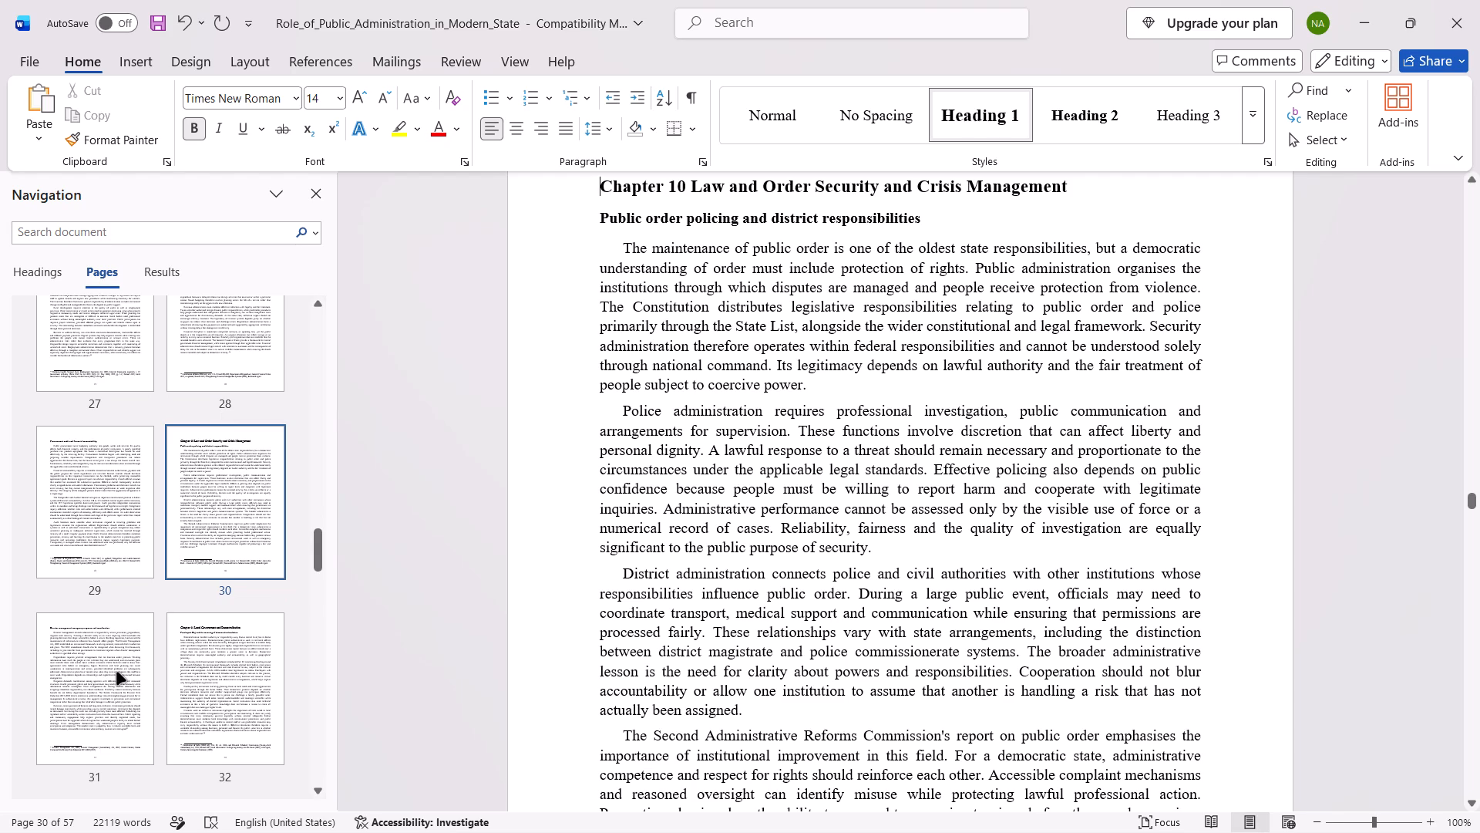
pyautogui.click(116, 672)
pyautogui.click(260, 496)
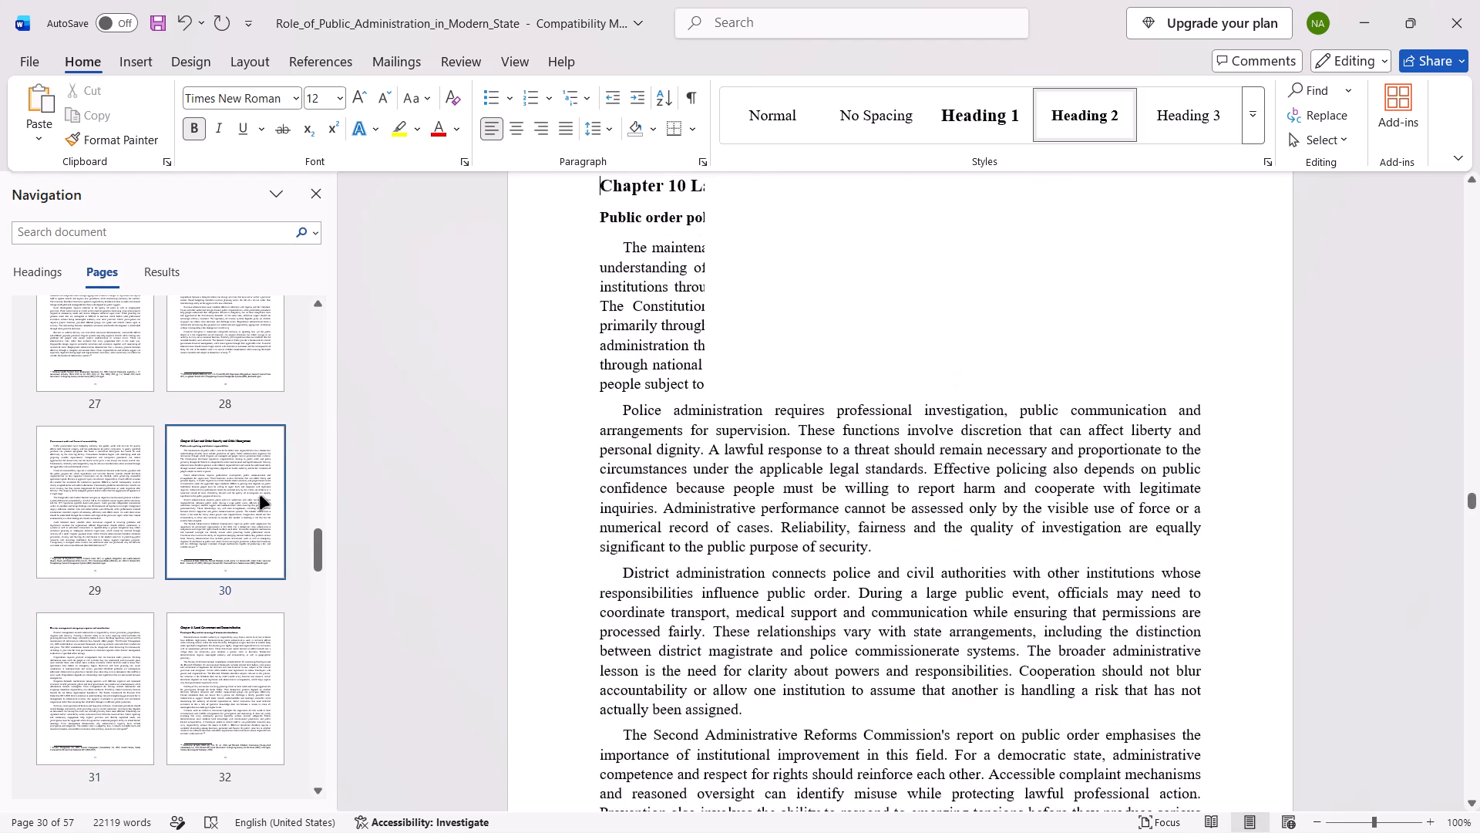
pyautogui.scroll(3, 409, 460)
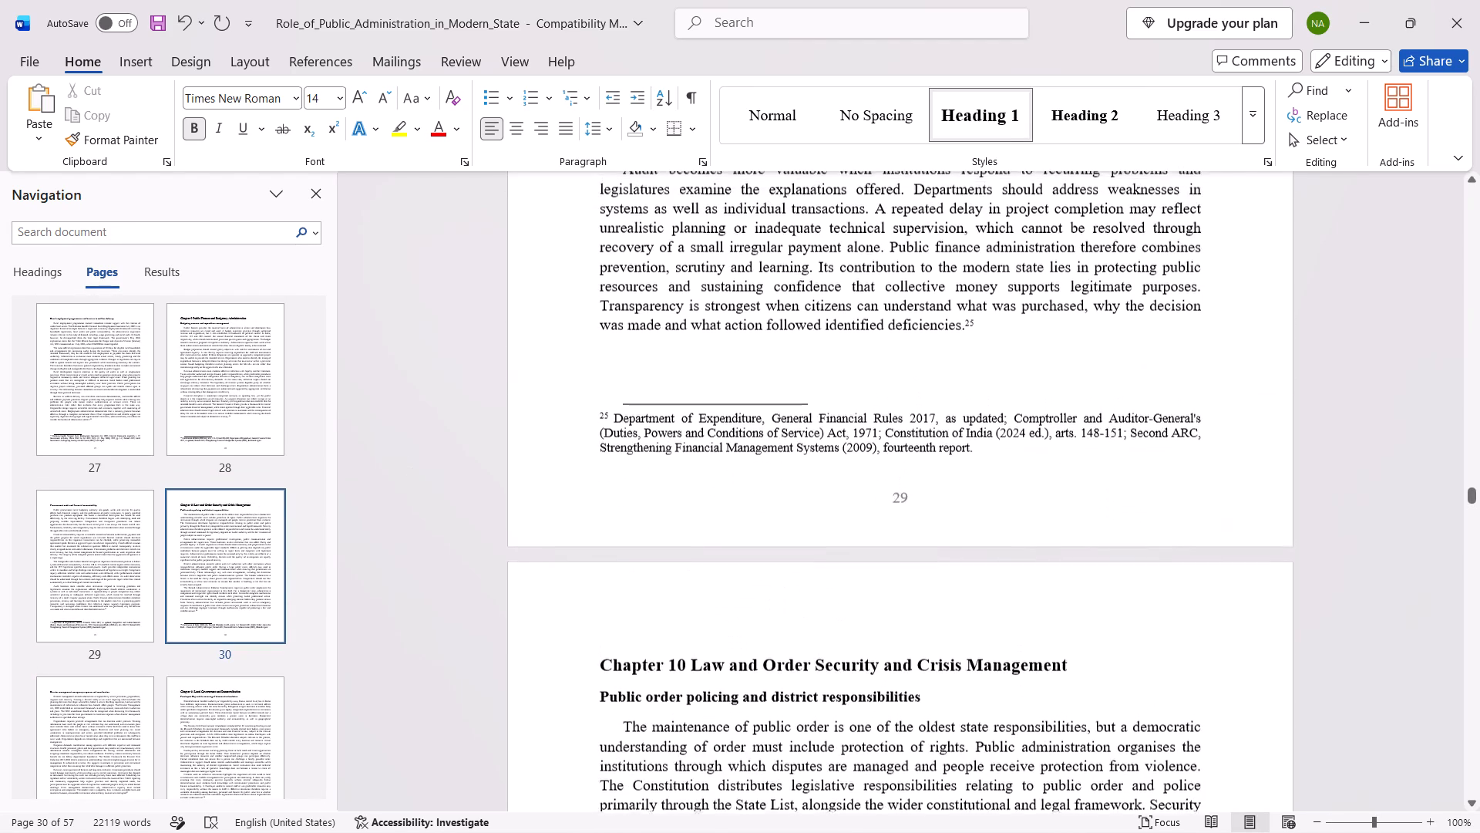
pyautogui.scroll(3, 409, 460)
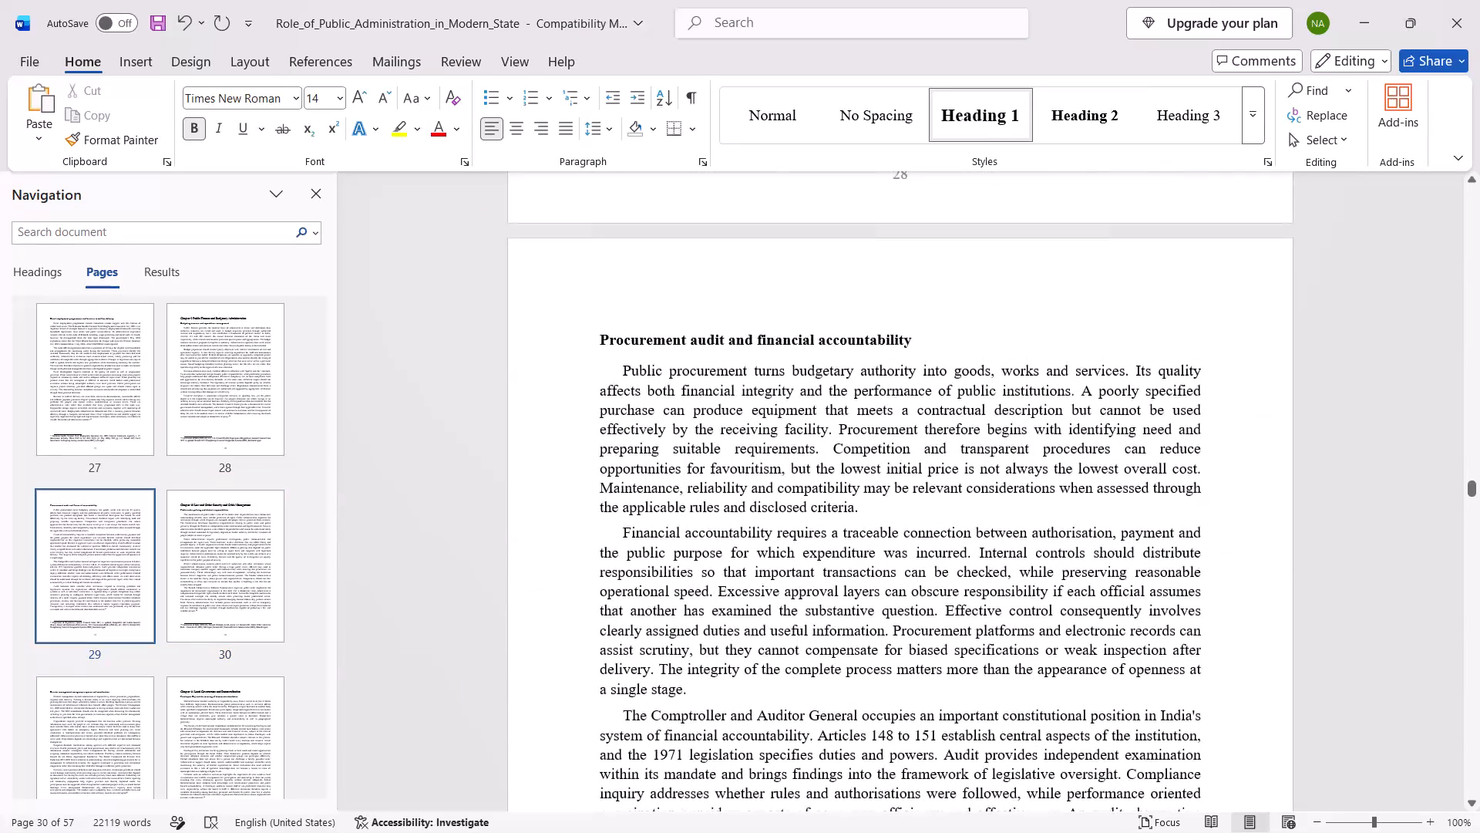
pyautogui.scroll(20, 154, 521)
pyautogui.scroll(20, 154, 521)
pyautogui.scroll(5, 154, 521)
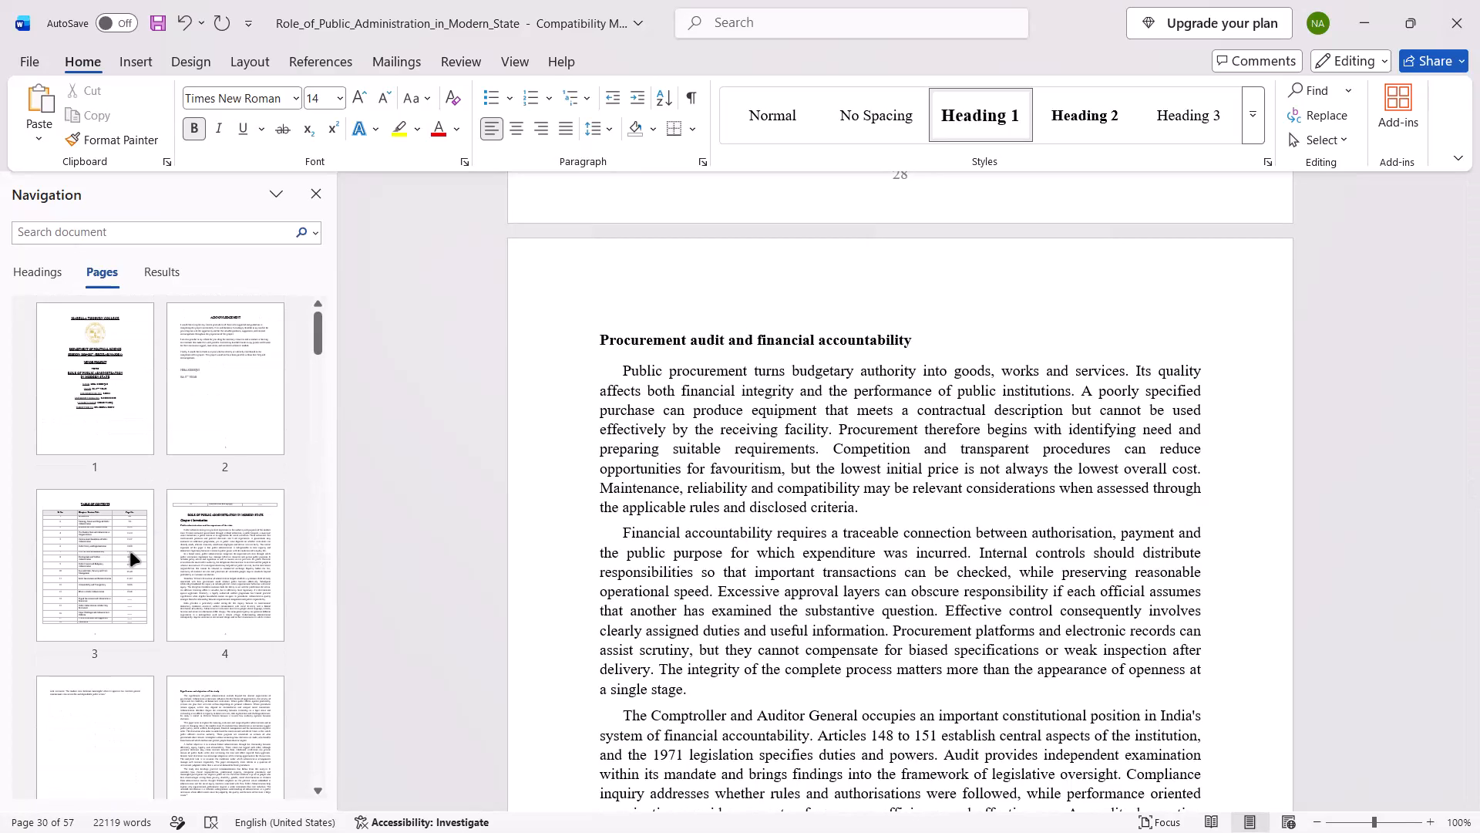
# Examine the table of contents on page 3 and how it and the Introduction text run across pages 4 and 5.
pyautogui.click(130, 553)
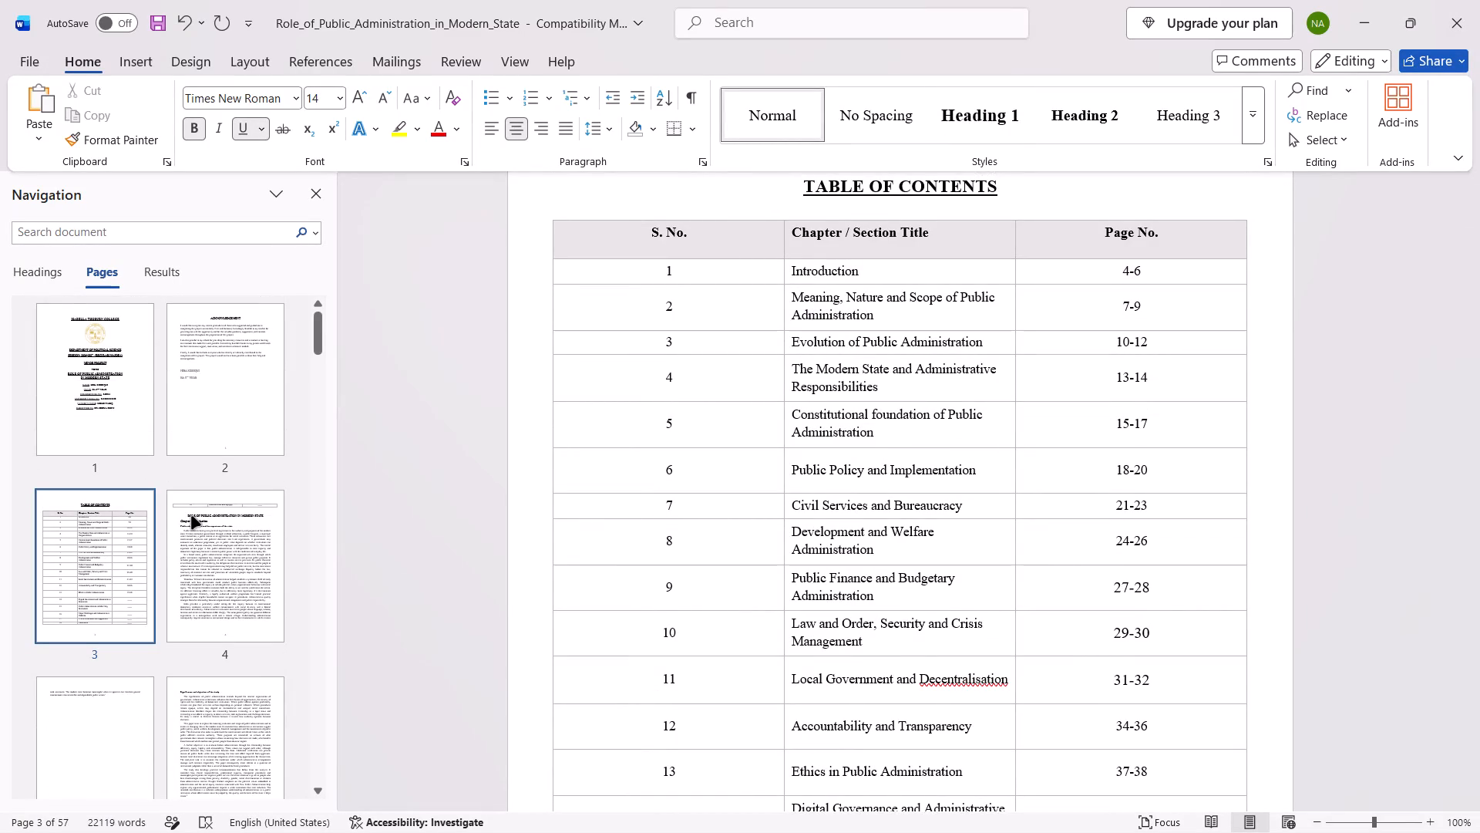
pyautogui.scroll(-2, 191, 516)
pyautogui.scroll(-1, 388, 545)
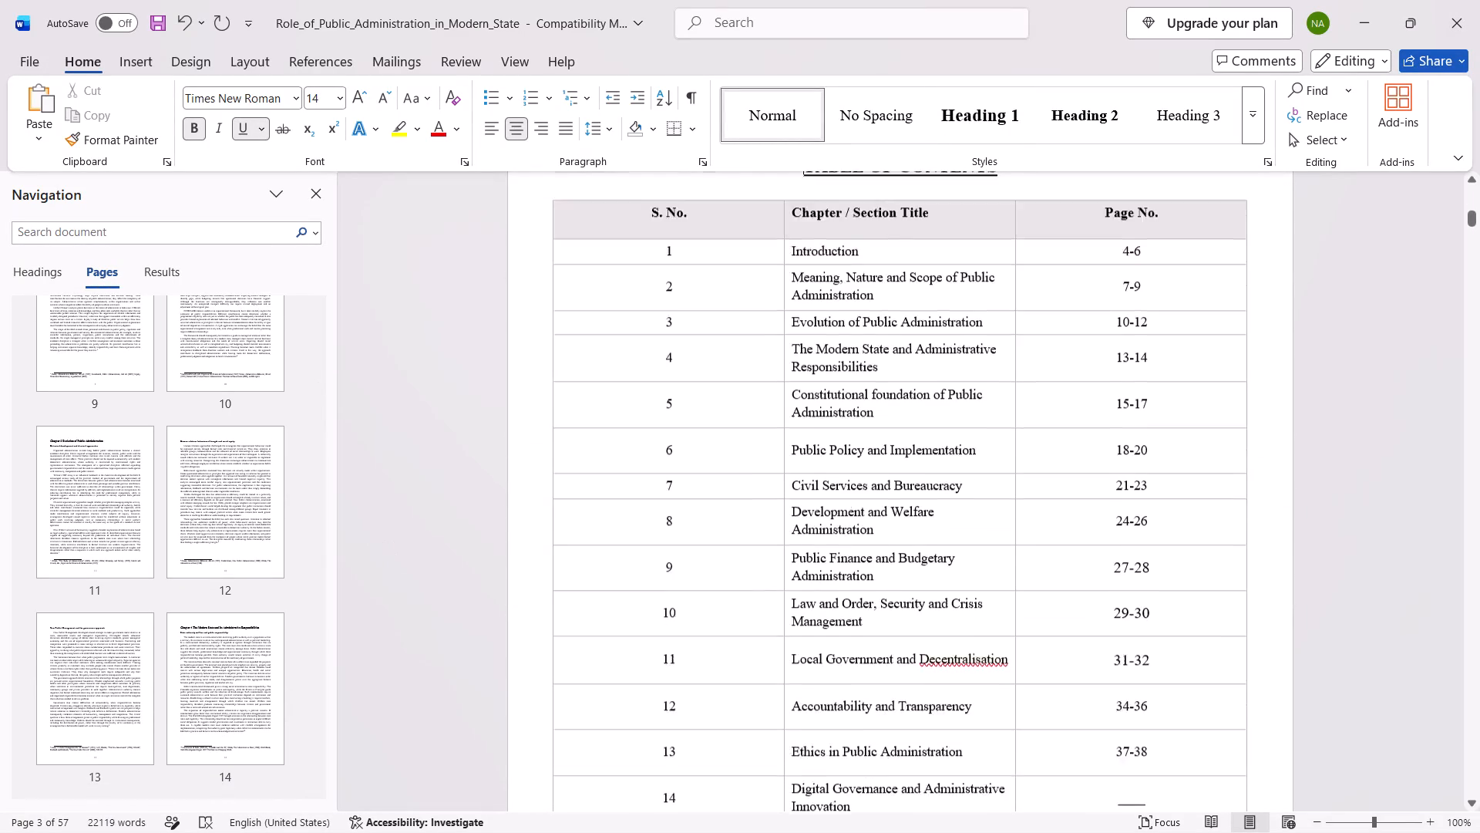
pyautogui.scroll(-4, 388, 545)
pyautogui.scroll(1, 388, 545)
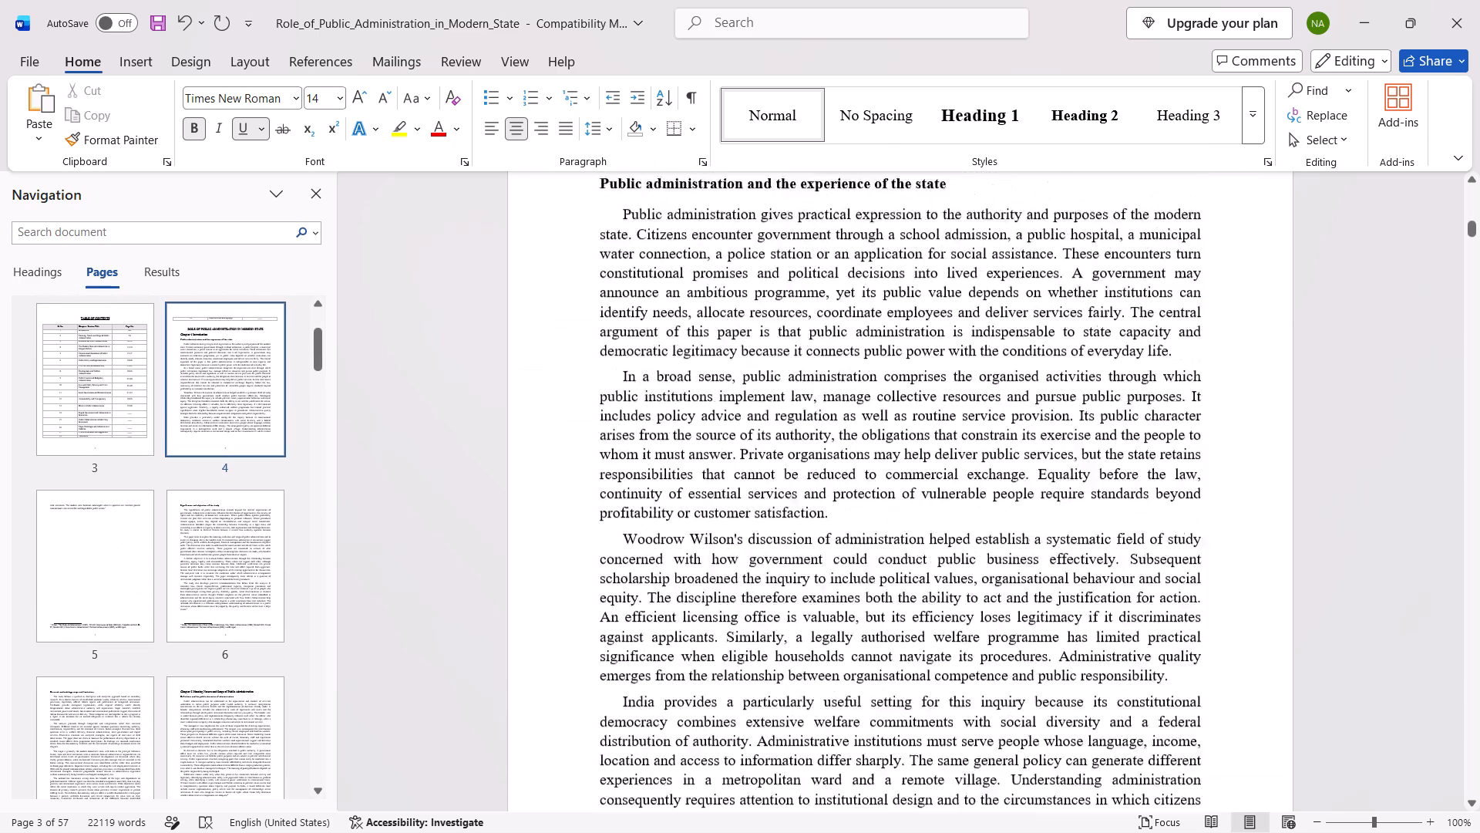
pyautogui.scroll(3, 388, 545)
pyautogui.scroll(-1, 388, 545)
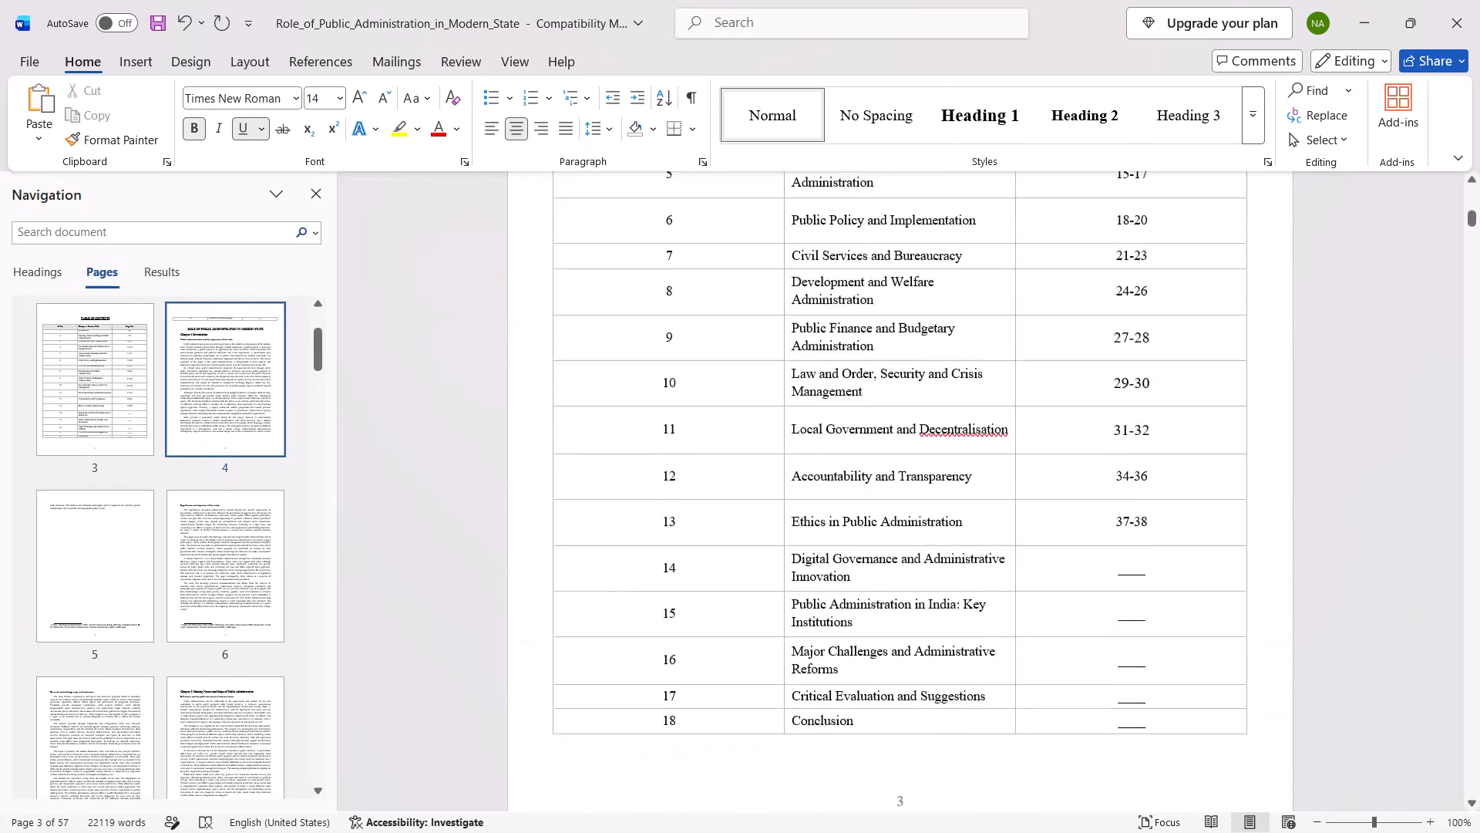
pyautogui.scroll(-1, 388, 545)
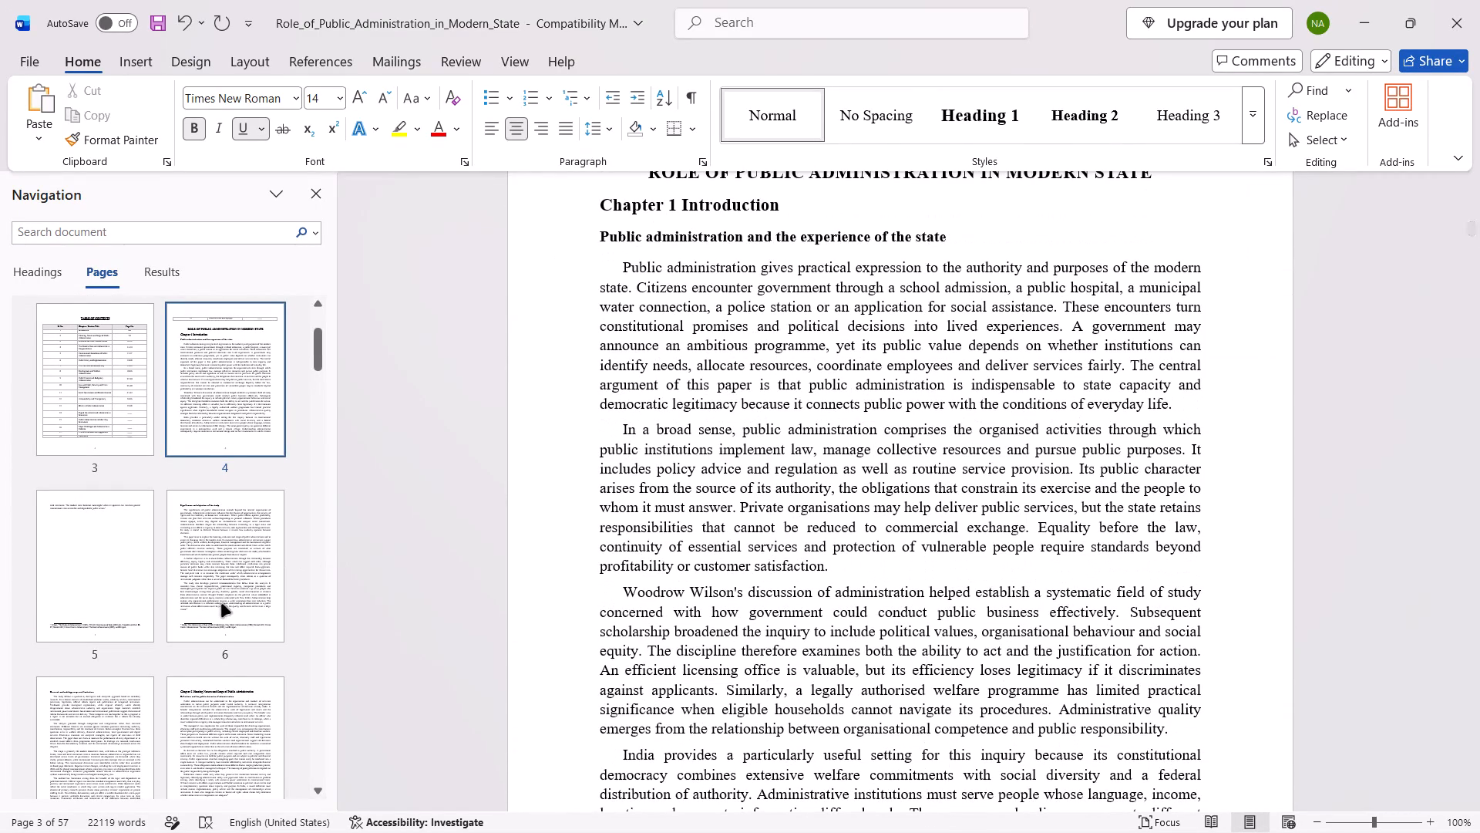
pyautogui.click(127, 594)
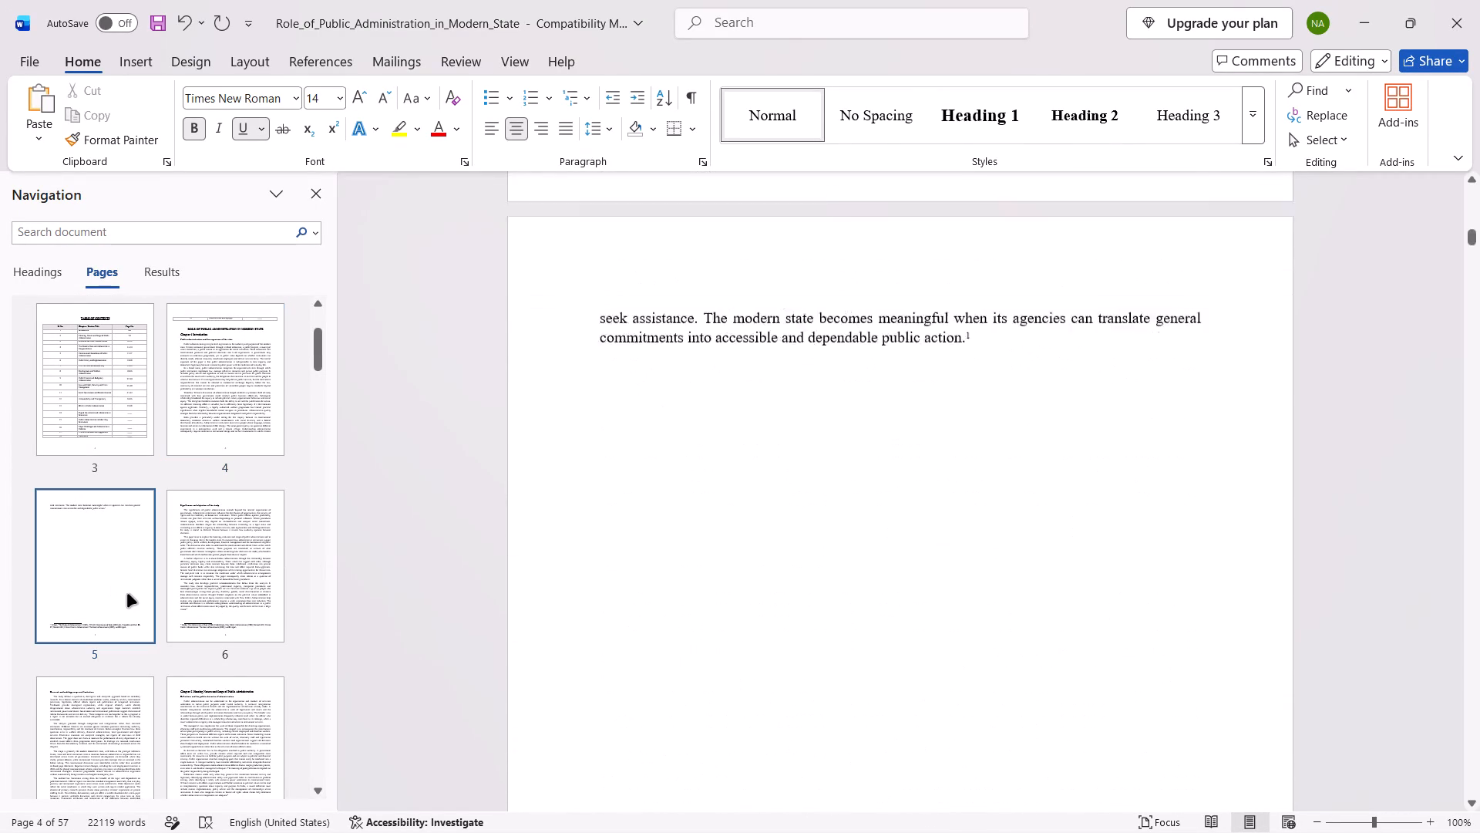
pyautogui.scroll(1, 493, 462)
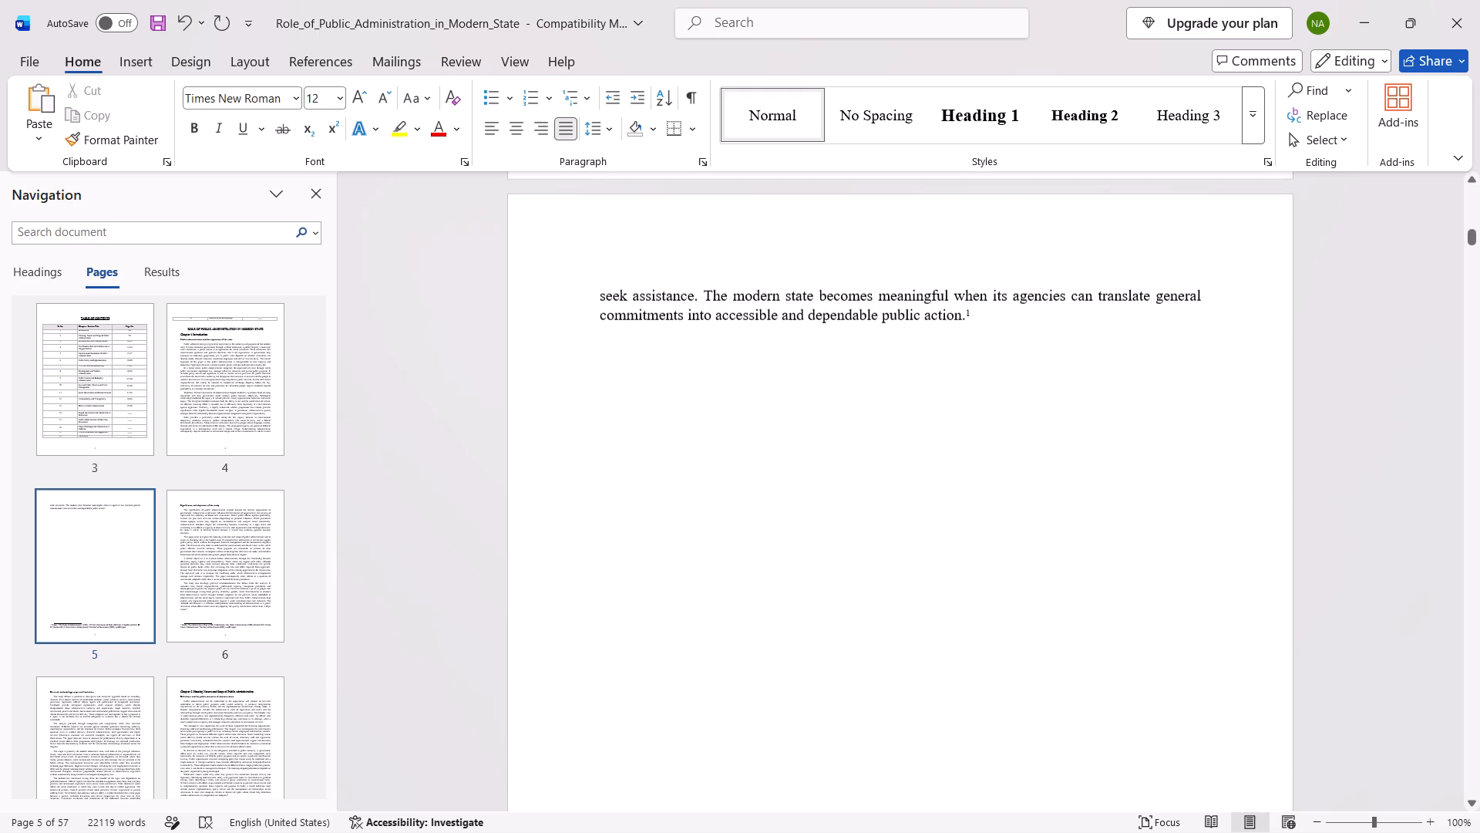
pyautogui.scroll(4, 493, 462)
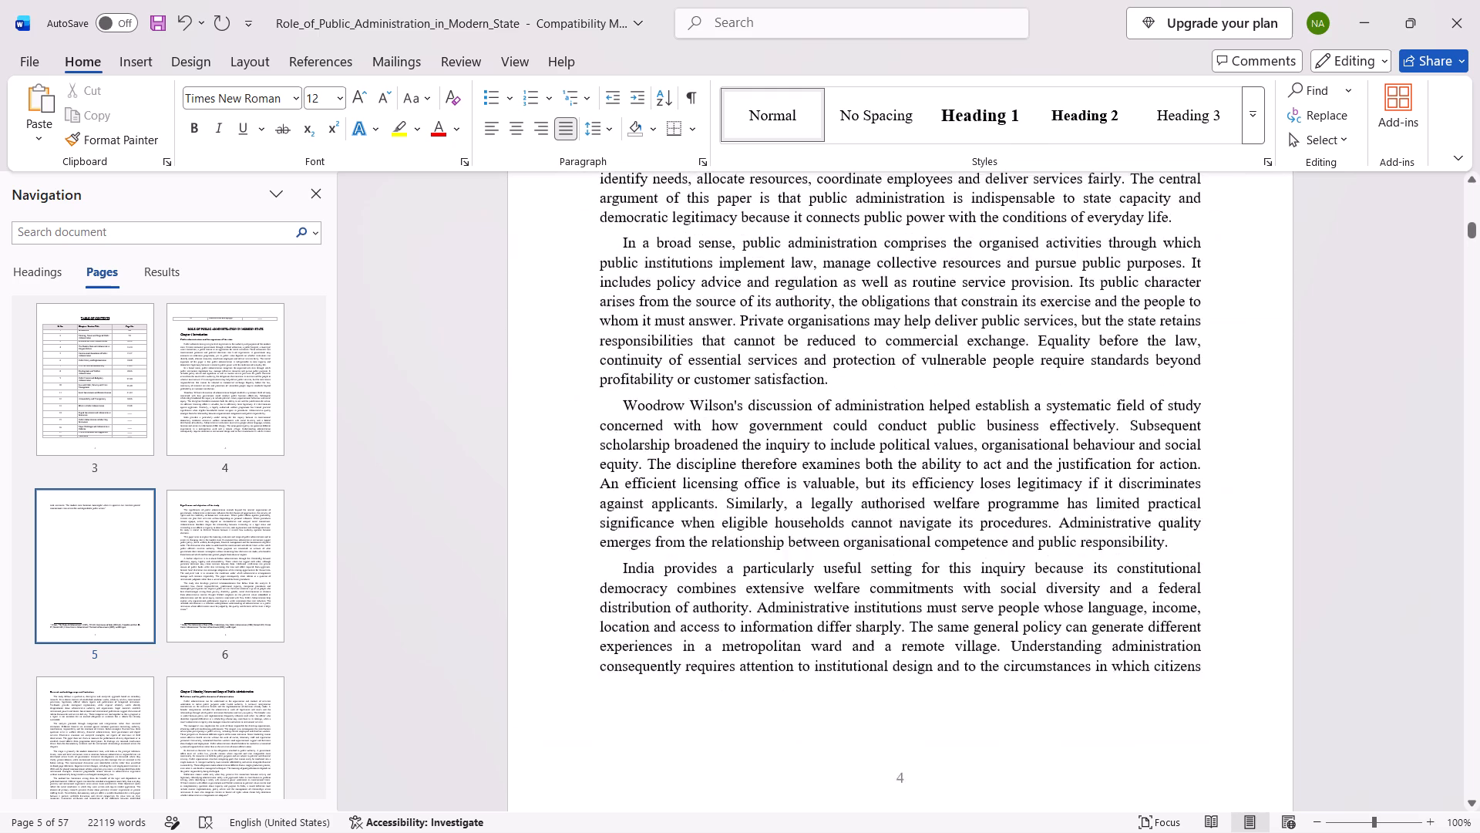
pyautogui.scroll(4, 493, 462)
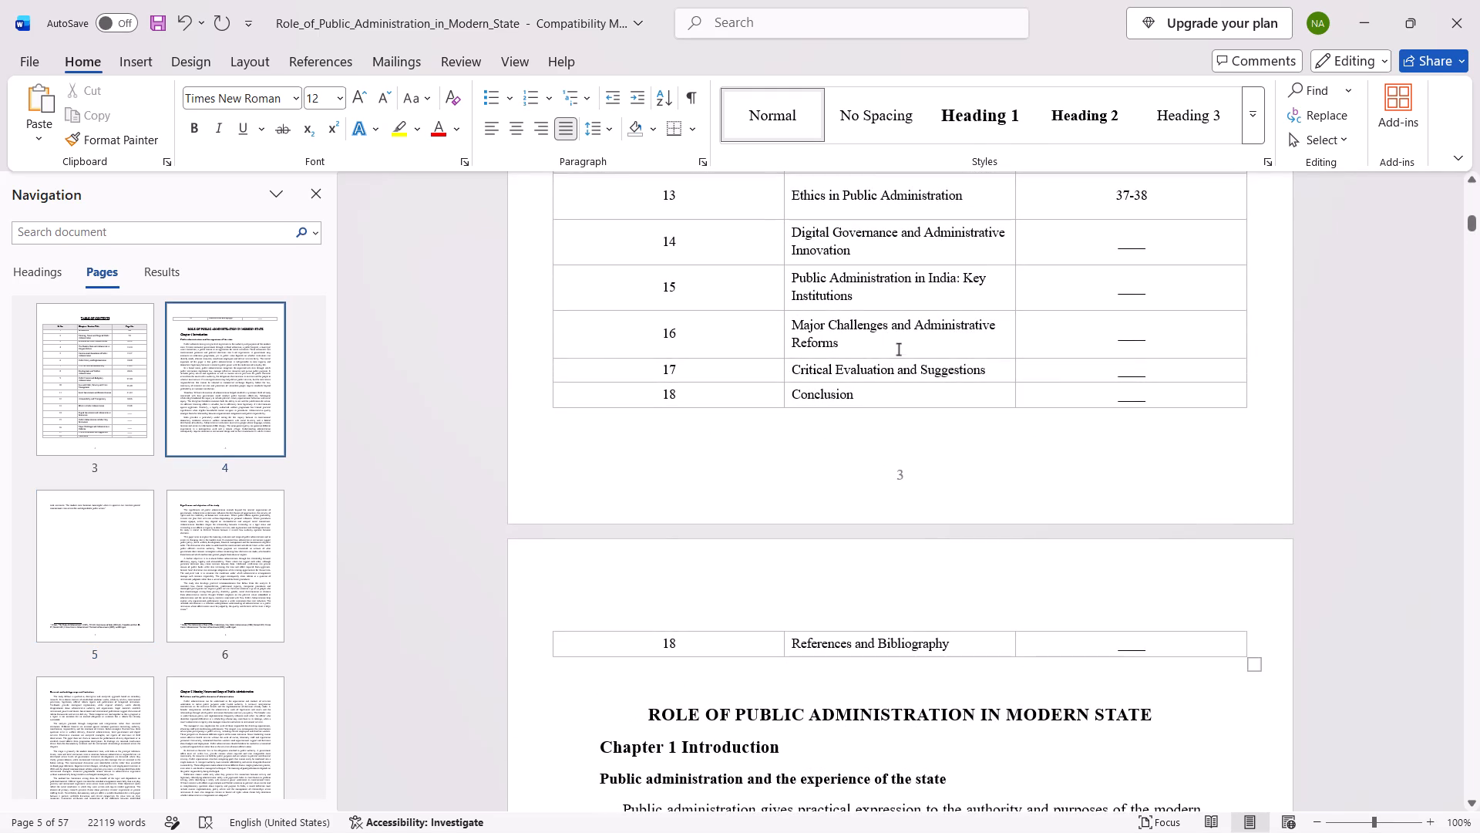
# Shrink the table of contents slightly so that its References and Bibliography row fits on page 3.
pyautogui.keyDown('ctrl'); pyautogui.scroll(-1, 900, 352); pyautogui.keyUp('ctrl')
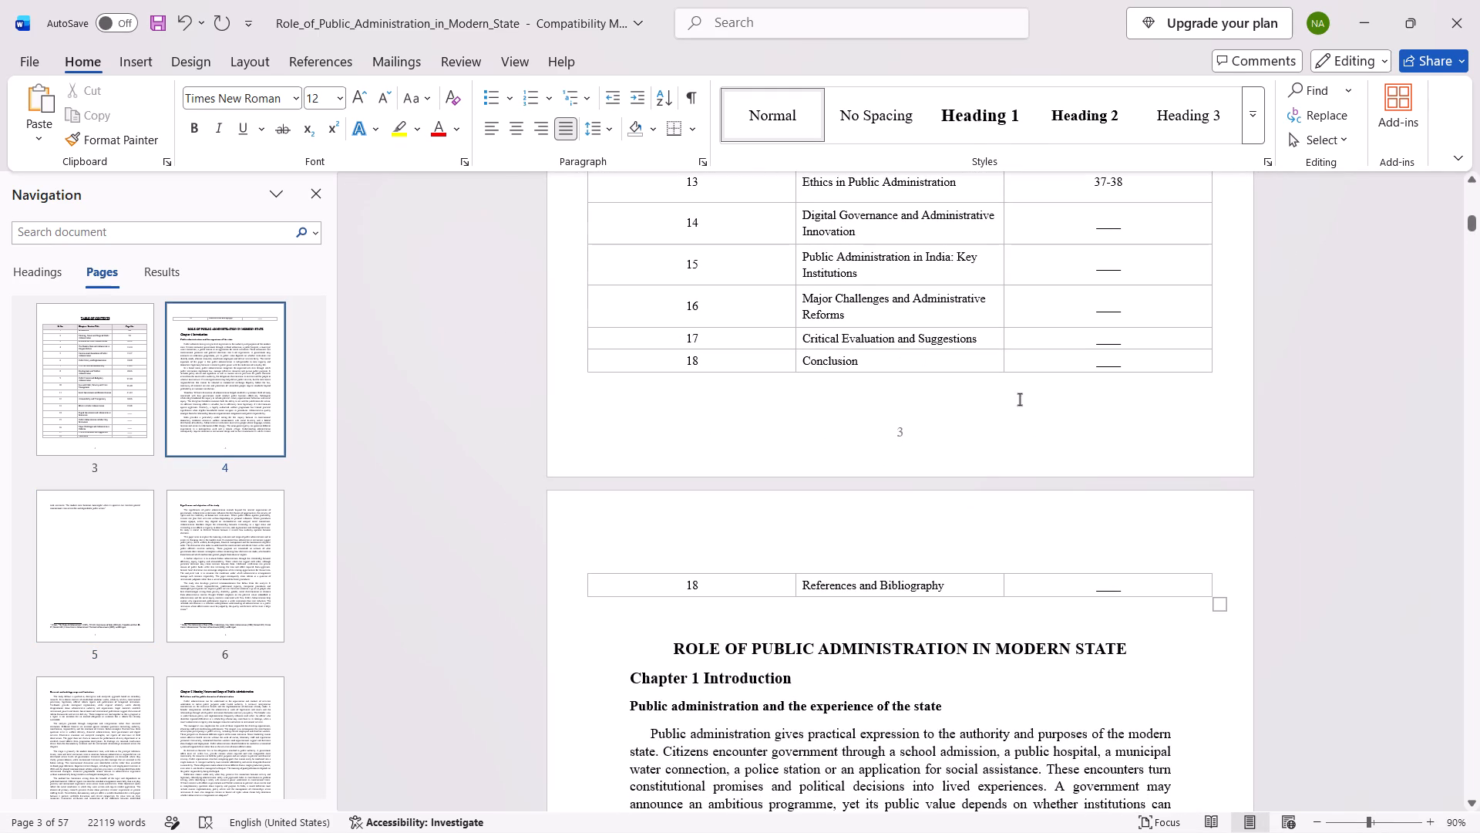
pyautogui.moveTo(1217, 602); pyautogui.dragTo(1206, 585)
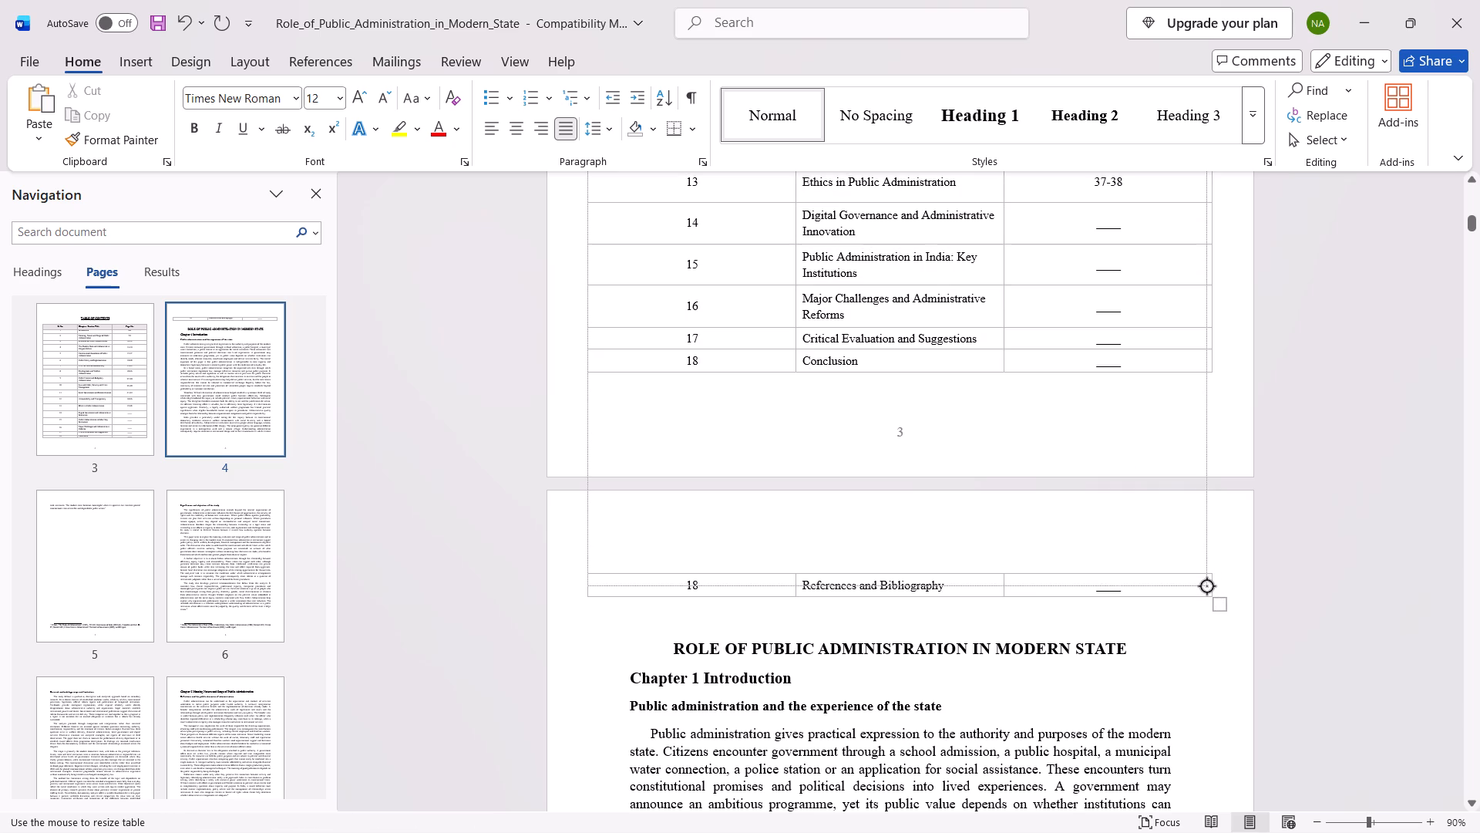
pyautogui.moveTo(1206, 585); pyautogui.dragTo(1206, 585)
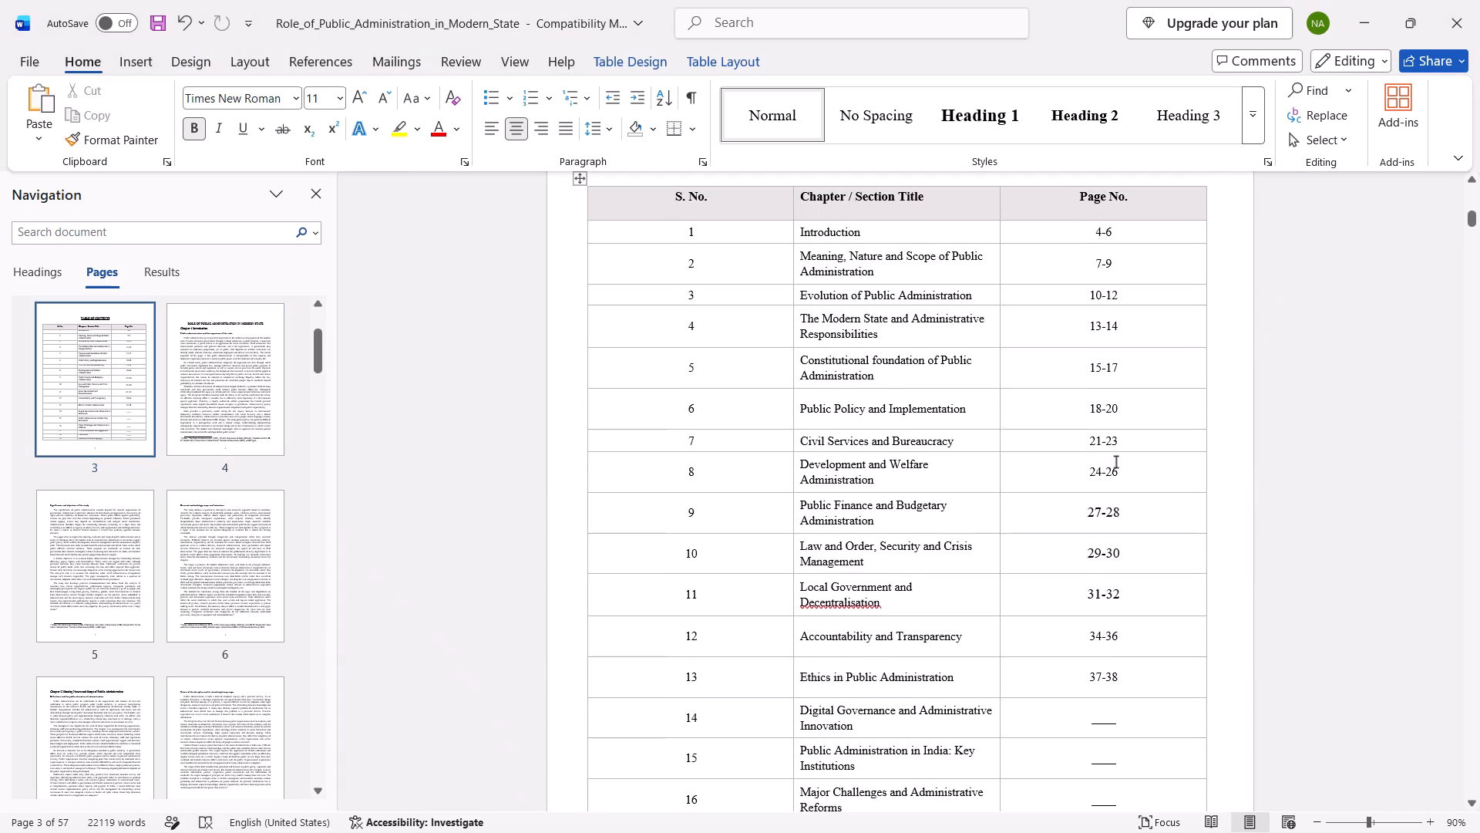
pyautogui.scroll(-1, 523, 571)
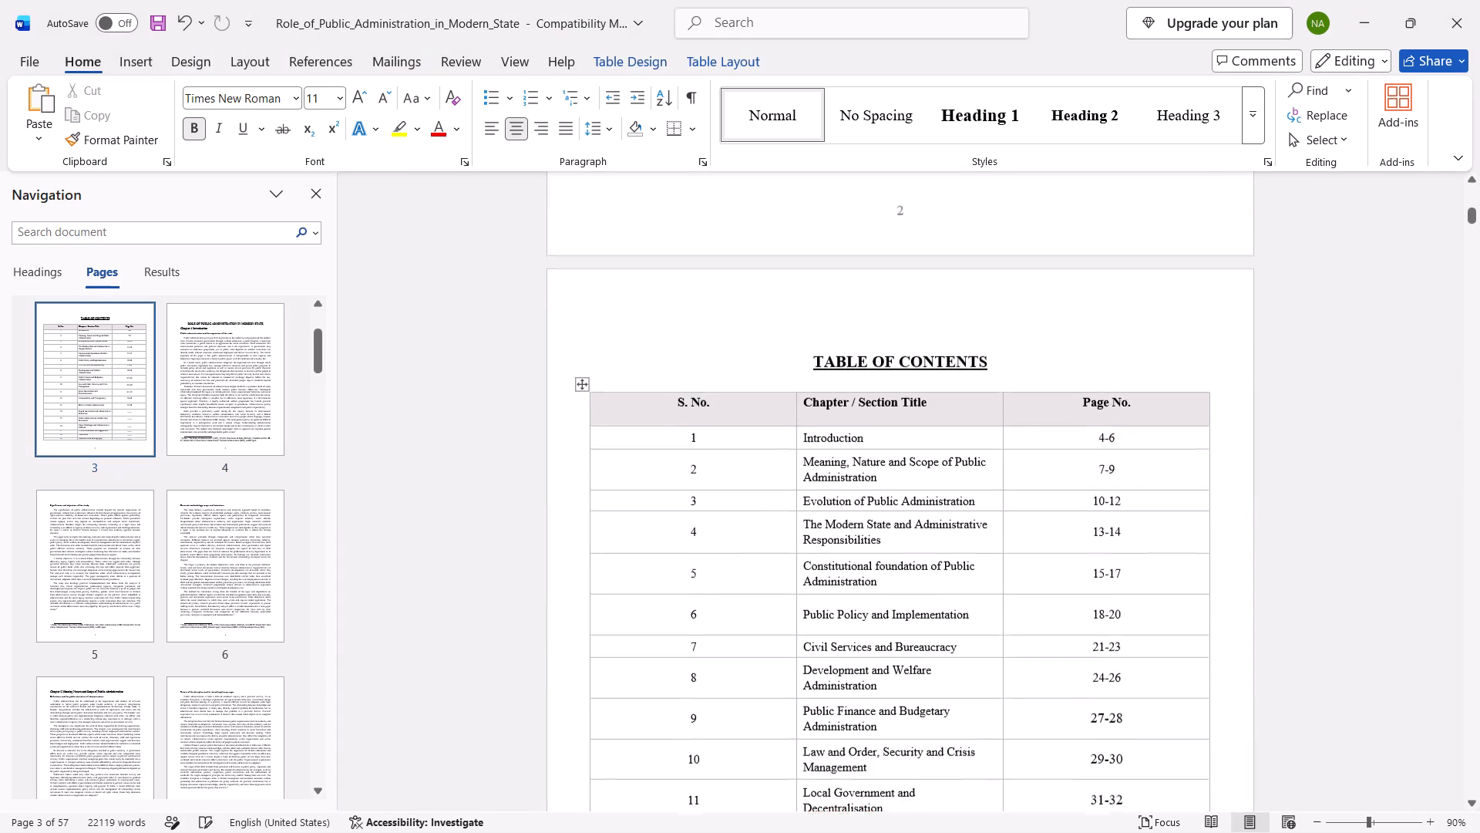
pyautogui.scroll(-1, 523, 571)
pyautogui.scroll(2, 523, 571)
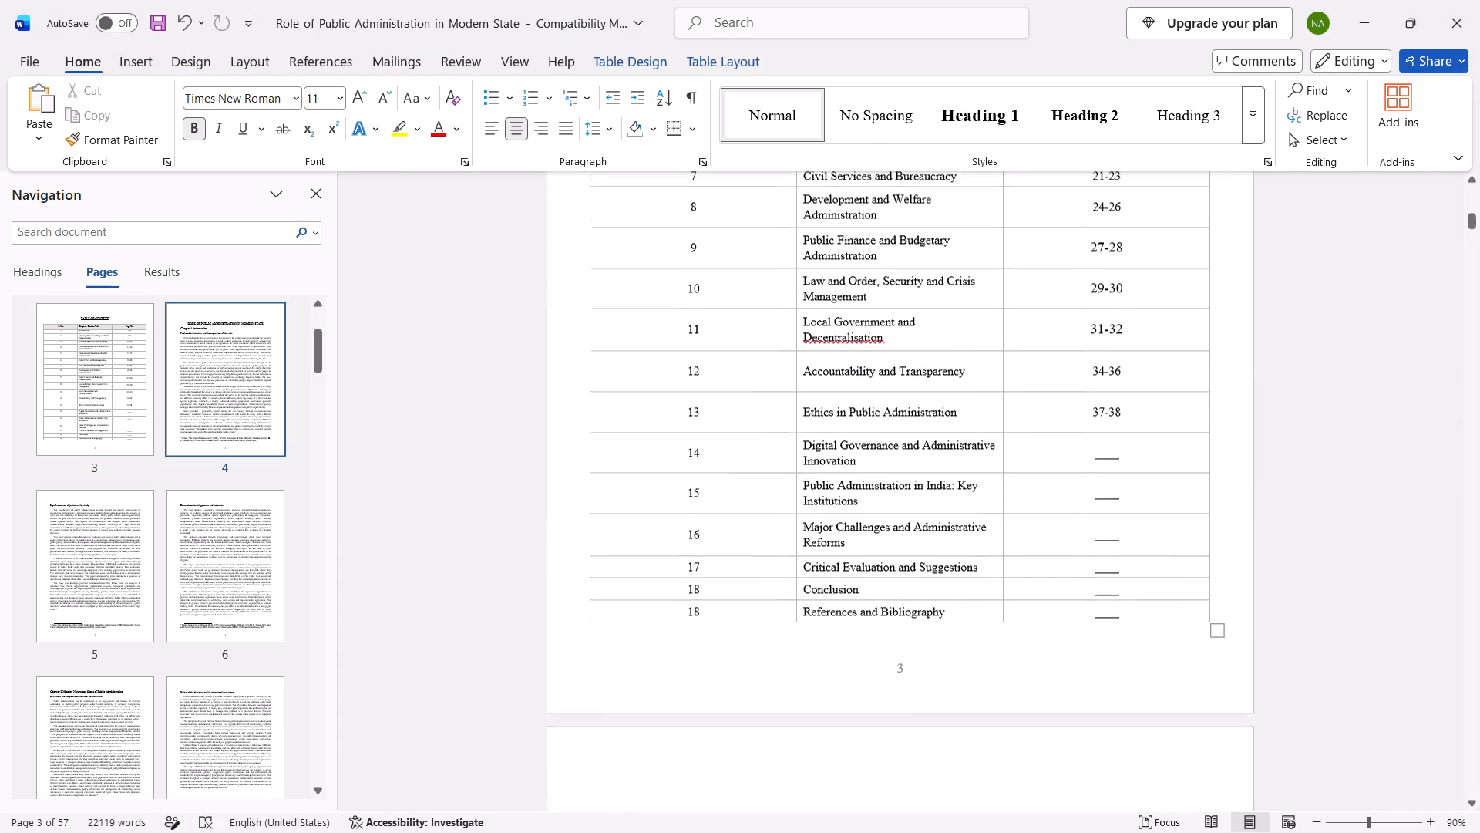
pyautogui.scroll(1, 523, 571)
# Check pages 33, 35 and 36 for the page span of Chapter 12 and the start of Chapter 13.
pyautogui.scroll(-2, 140, 566)
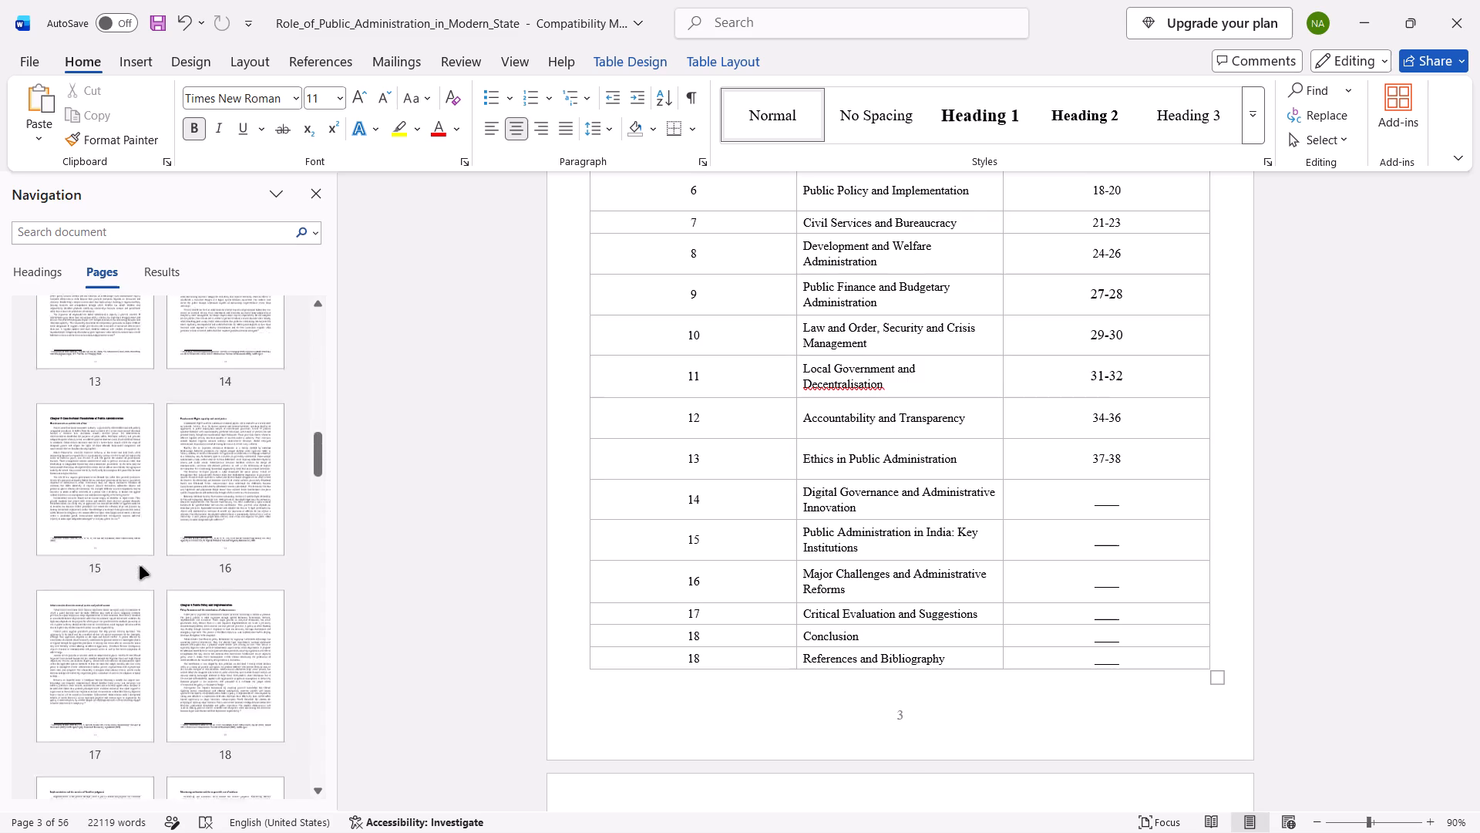
pyautogui.scroll(-3, 140, 566)
pyautogui.scroll(1, 140, 566)
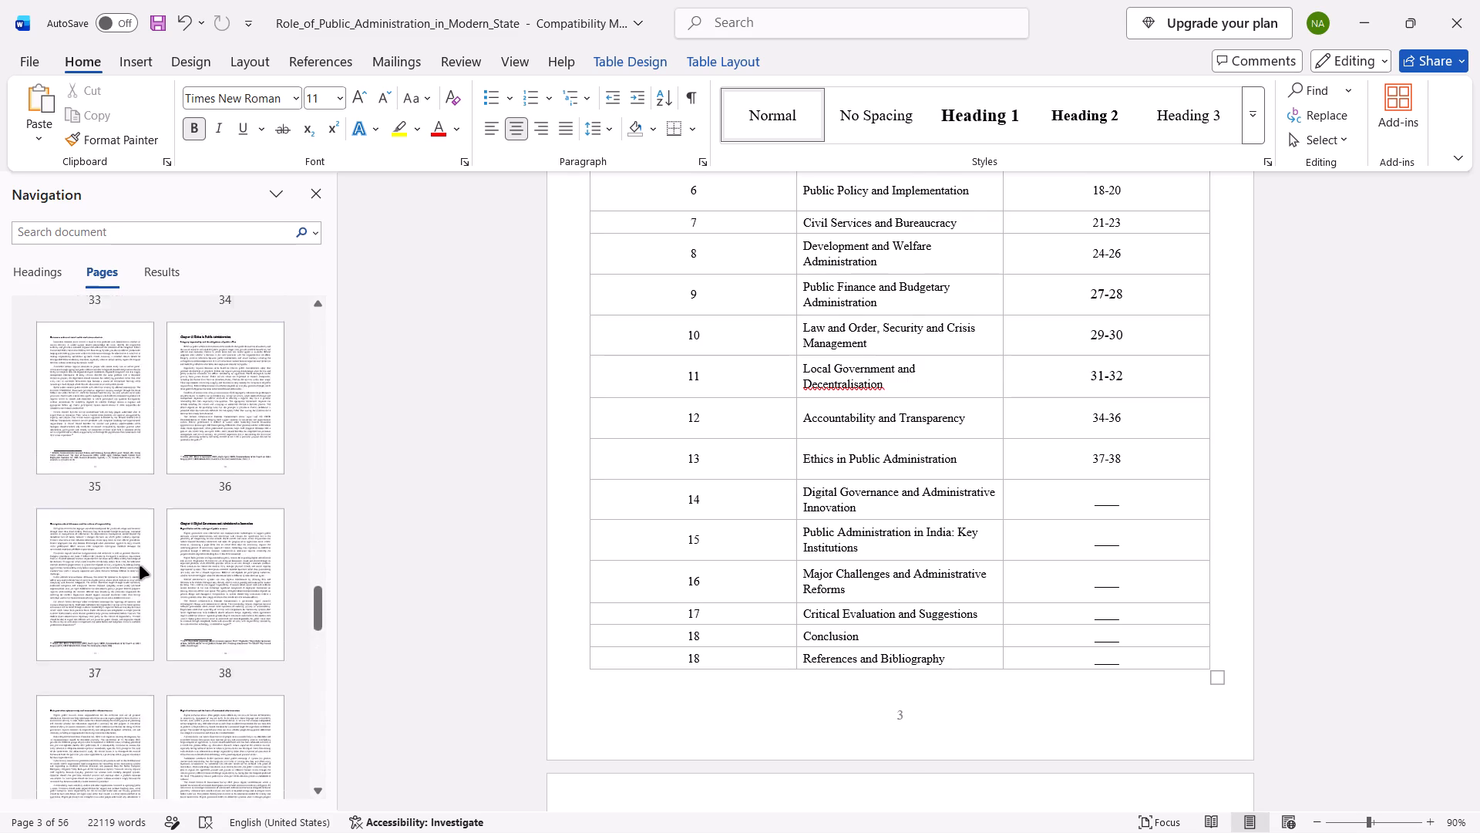
pyautogui.scroll(1, 140, 566)
pyautogui.scroll(-1, 140, 566)
pyautogui.click(240, 682)
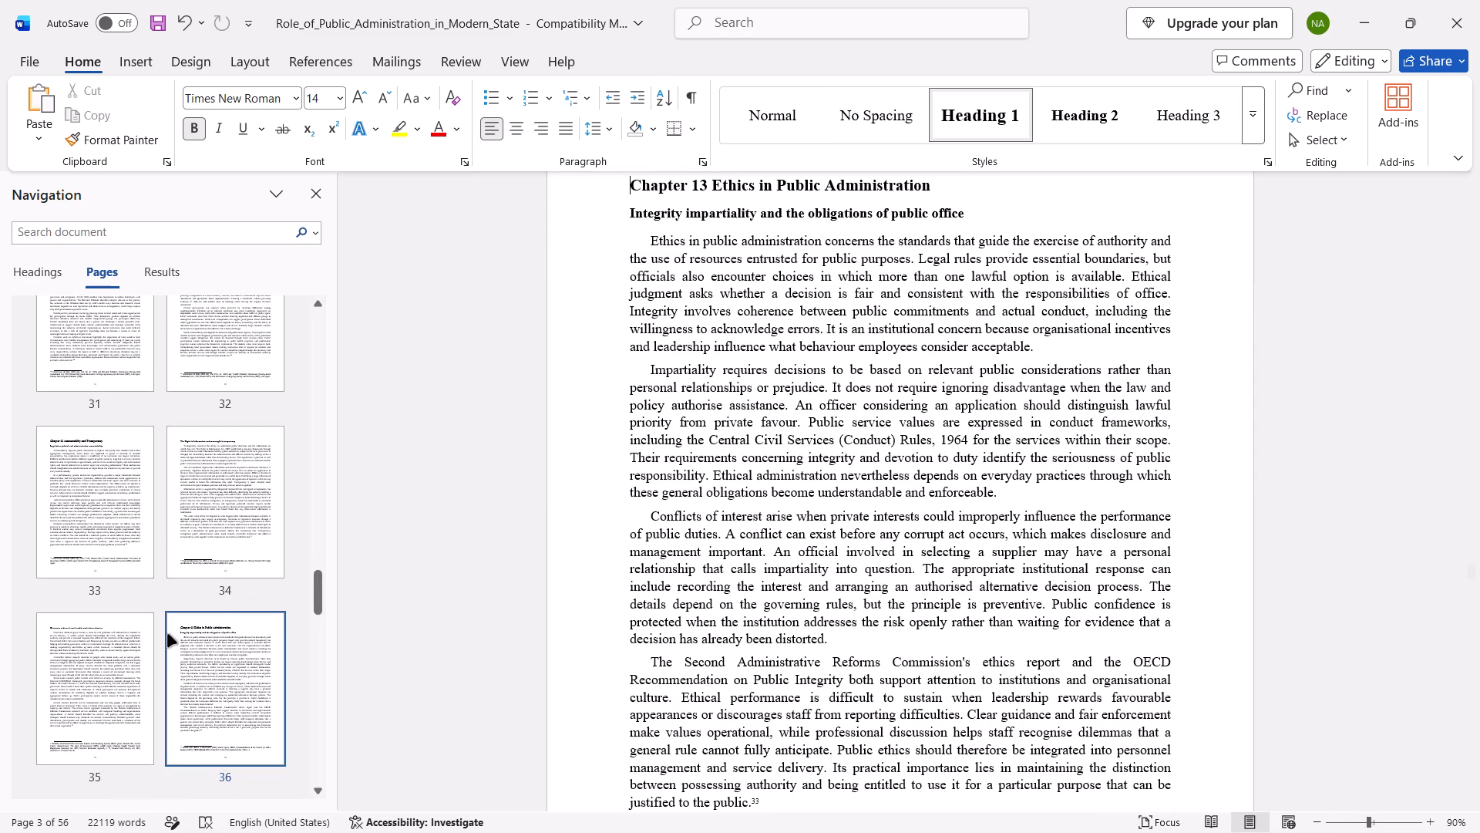
pyautogui.click(130, 651)
pyautogui.click(92, 547)
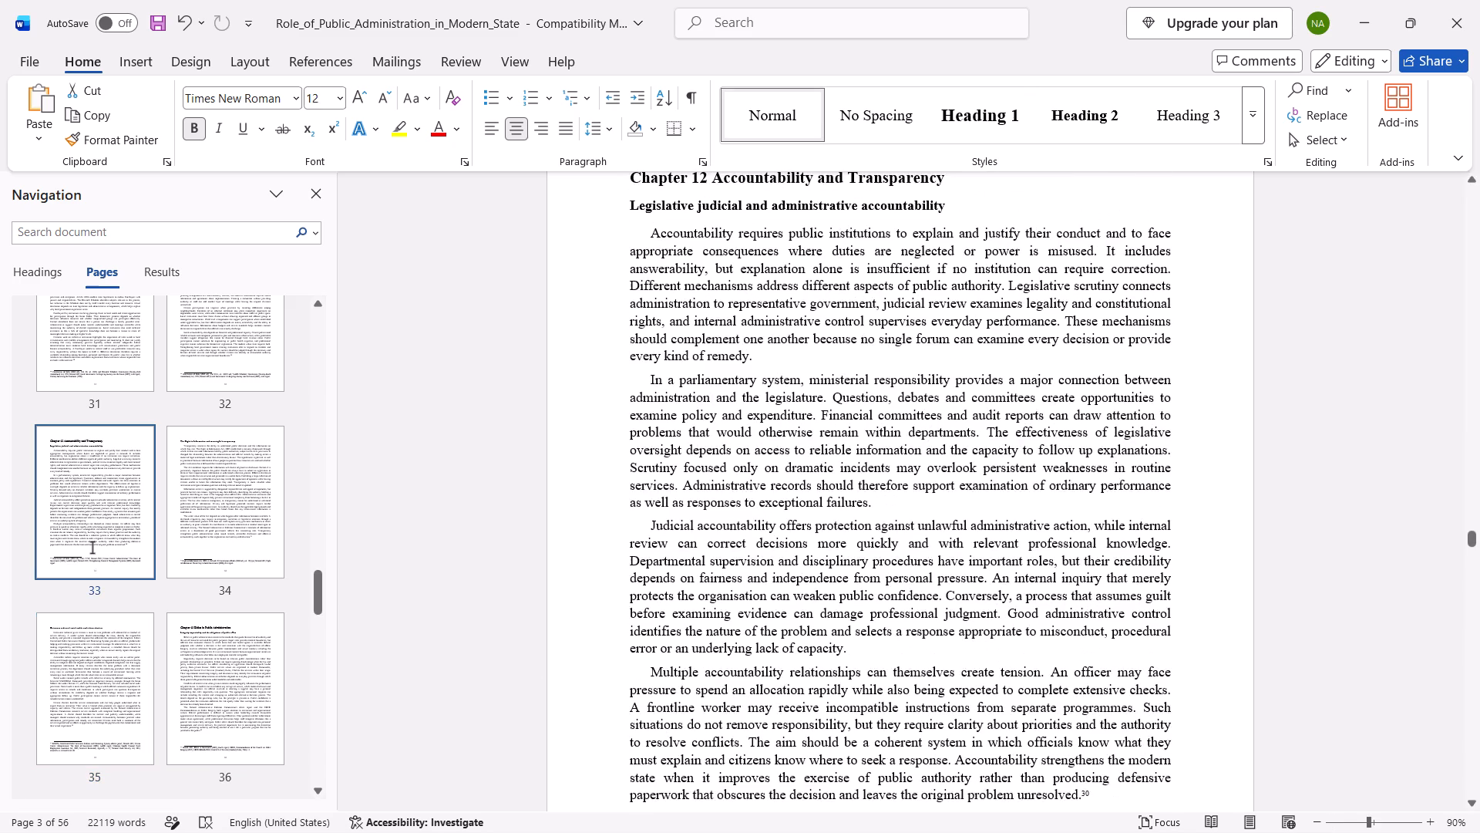
pyautogui.click(92, 734)
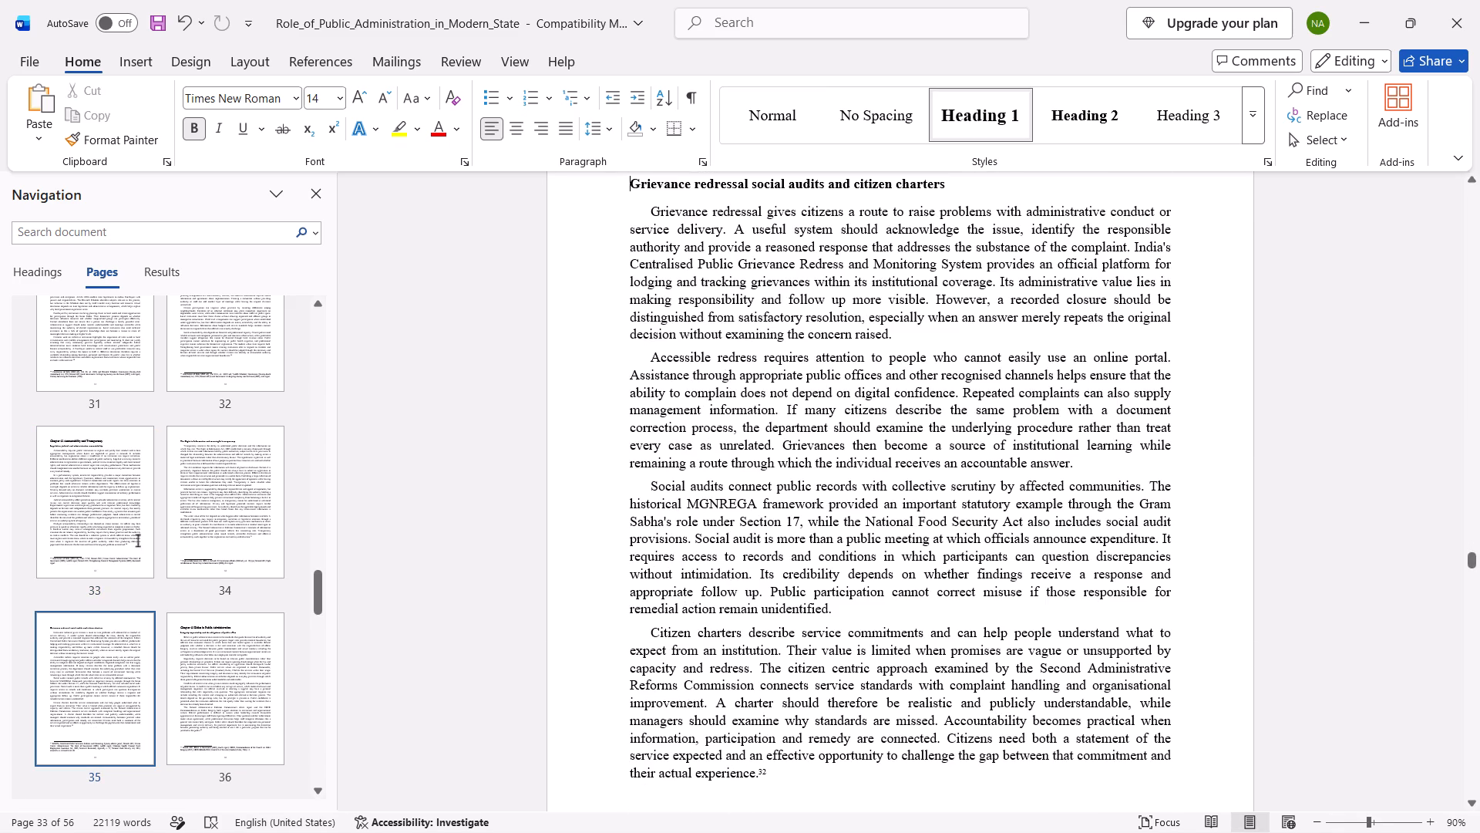
pyautogui.scroll(20, 145, 516)
pyautogui.scroll(10, 145, 516)
# Return to the table of contents on page 3 and set the row 12 page range, Accountability and Transparency, to 33-35.
pyautogui.click(113, 572)
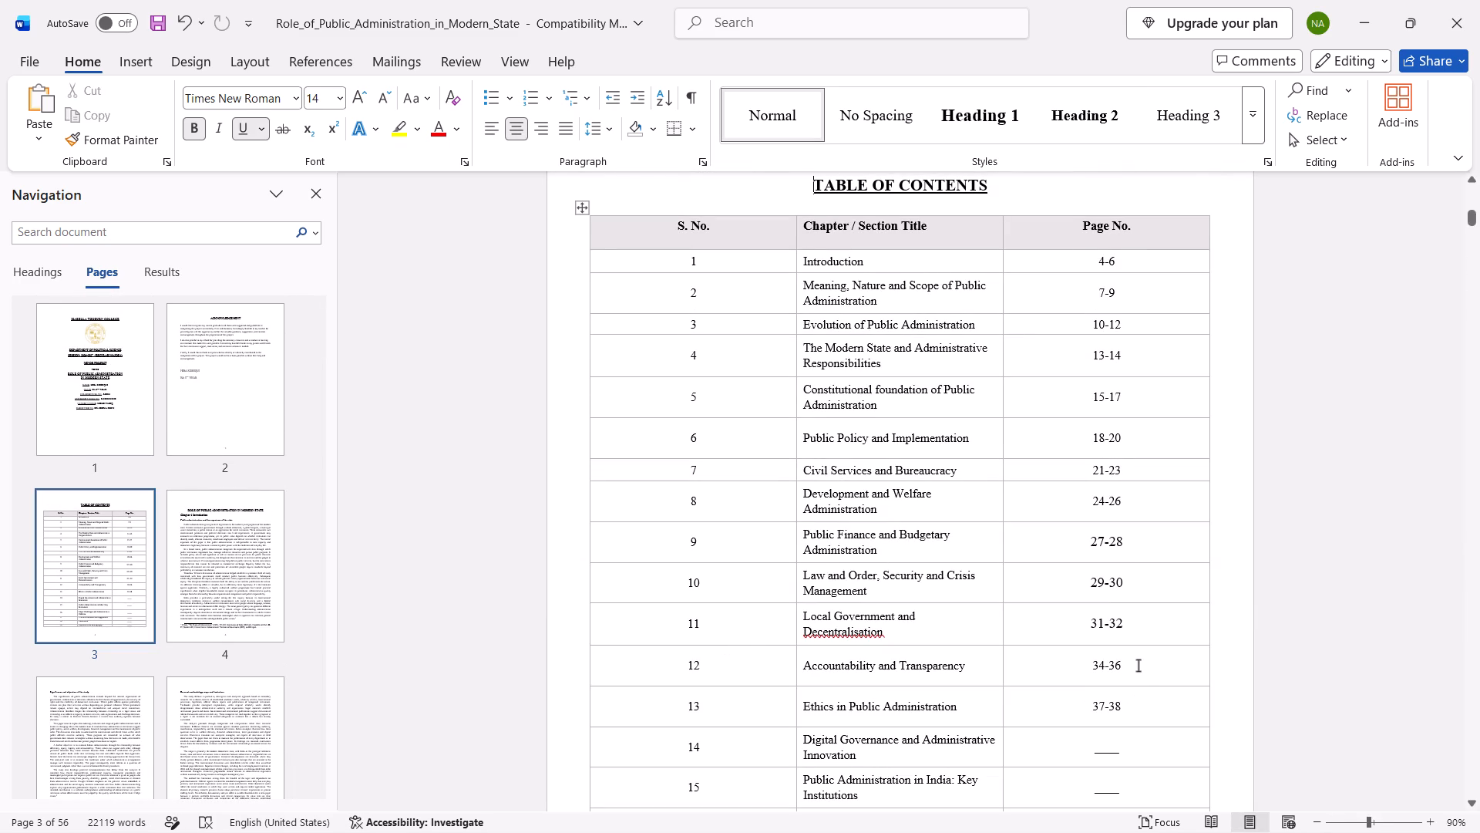
pyautogui.click(1138, 665)
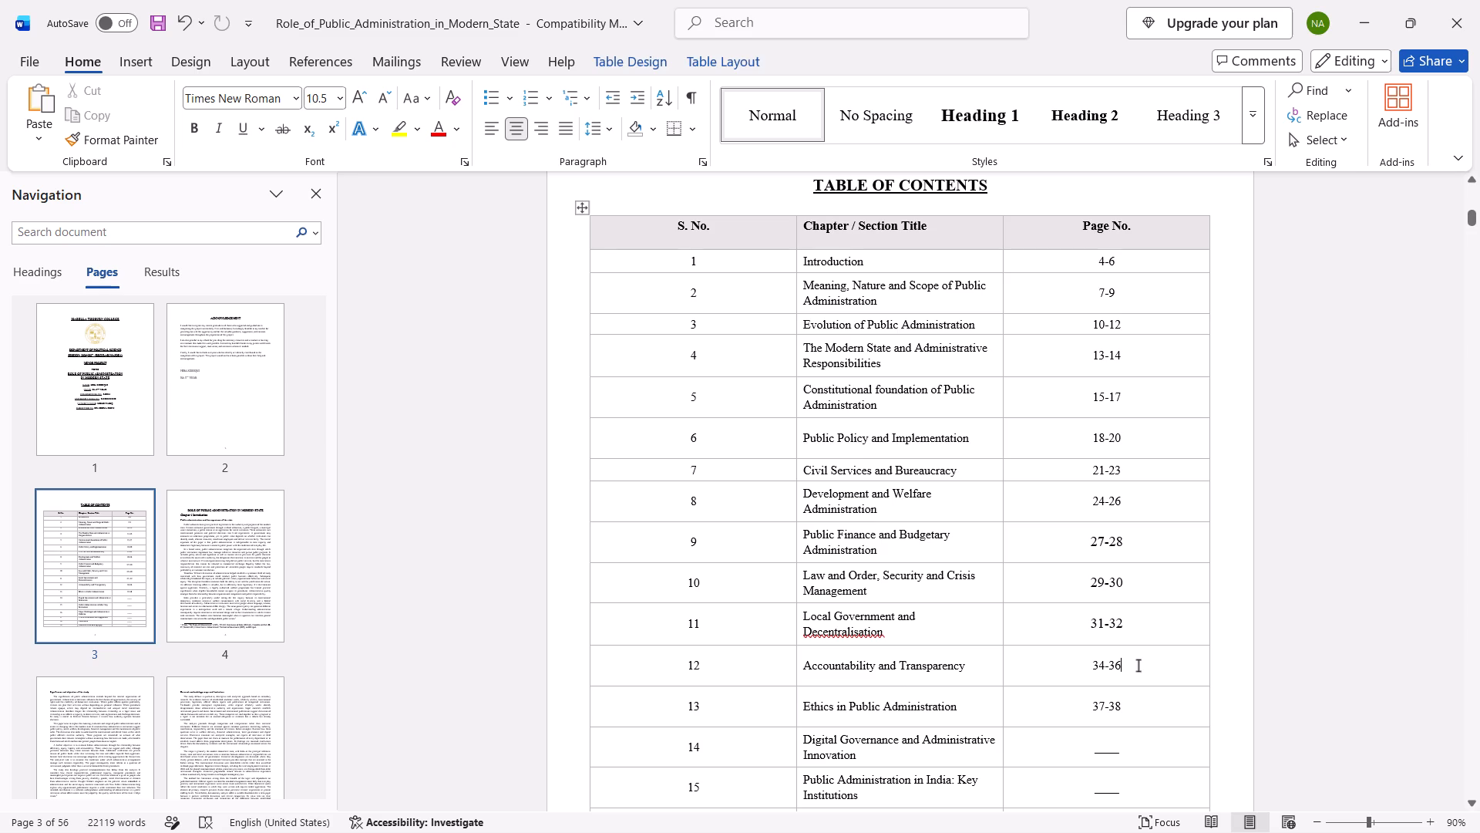
pyautogui.press('BackSpace')
pyautogui.press('BackSpace')
pyautogui.press('BackSpace')
pyautogui.press('BackSpace')
pyautogui.write('3-35')
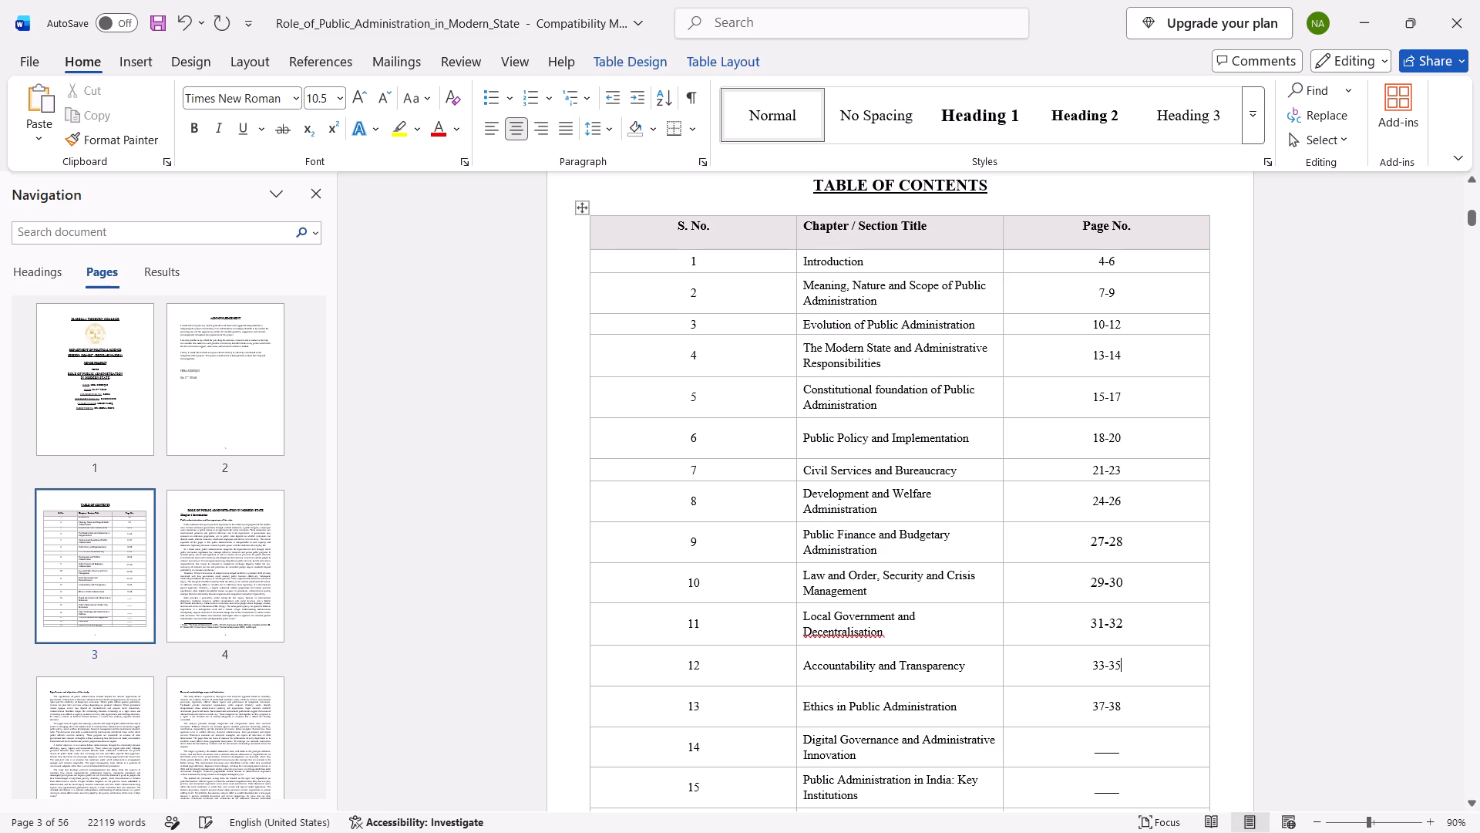
# Set the page range of row 13, Ethics in Public Administration, to 36-37 in the table of contents.
pyautogui.click(1105, 706)
pyautogui.press('BackSpace')
pyautogui.press('6')
pyautogui.press('Right')
pyautogui.press('Right')
pyautogui.press('Right')
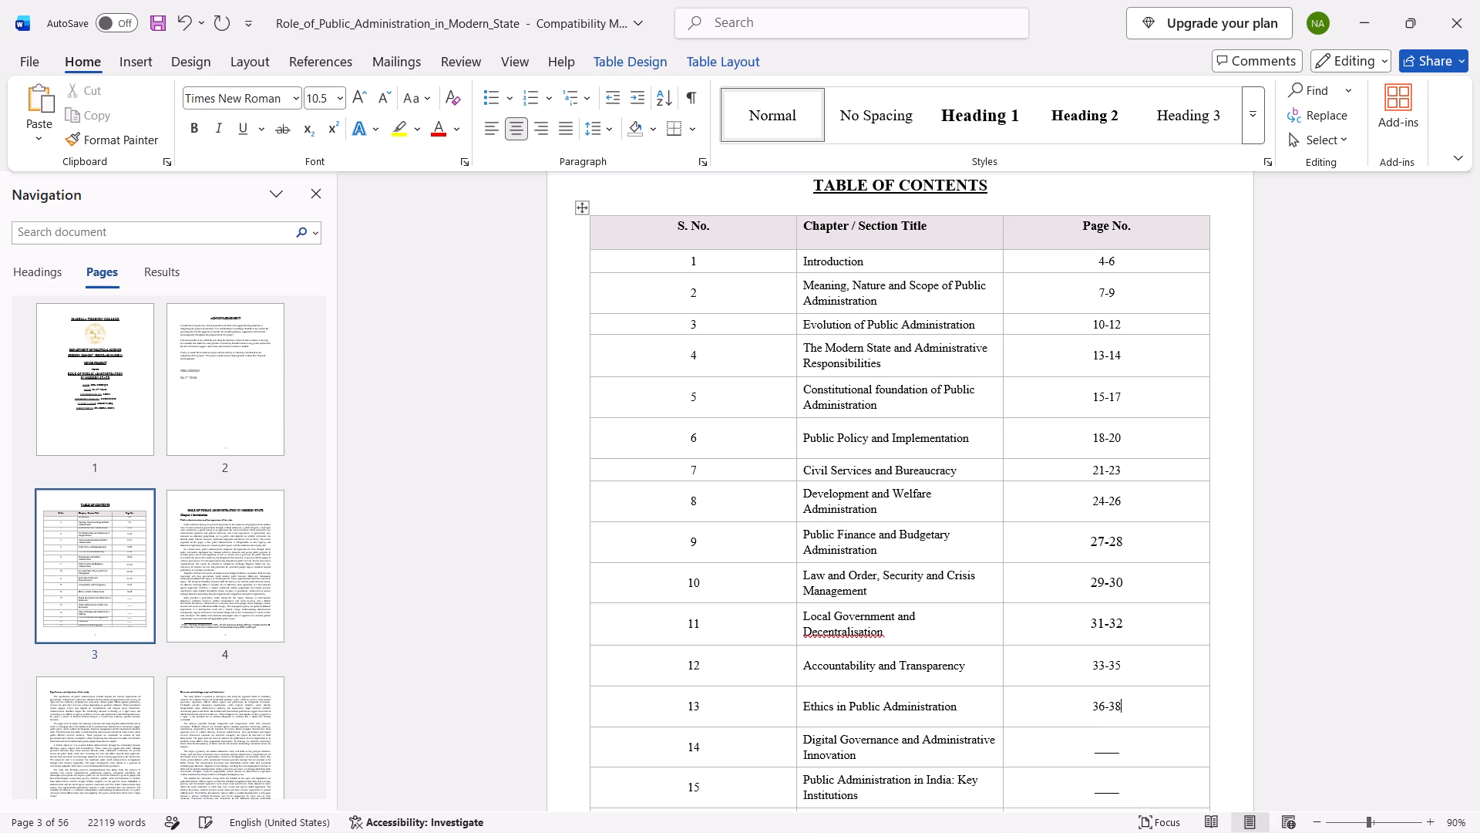
pyautogui.press('BackSpace')
pyautogui.press('7')
# Compare the font sizes of the page ranges in rows 7 to 11 of the table of contents.
pyautogui.click(1127, 629)
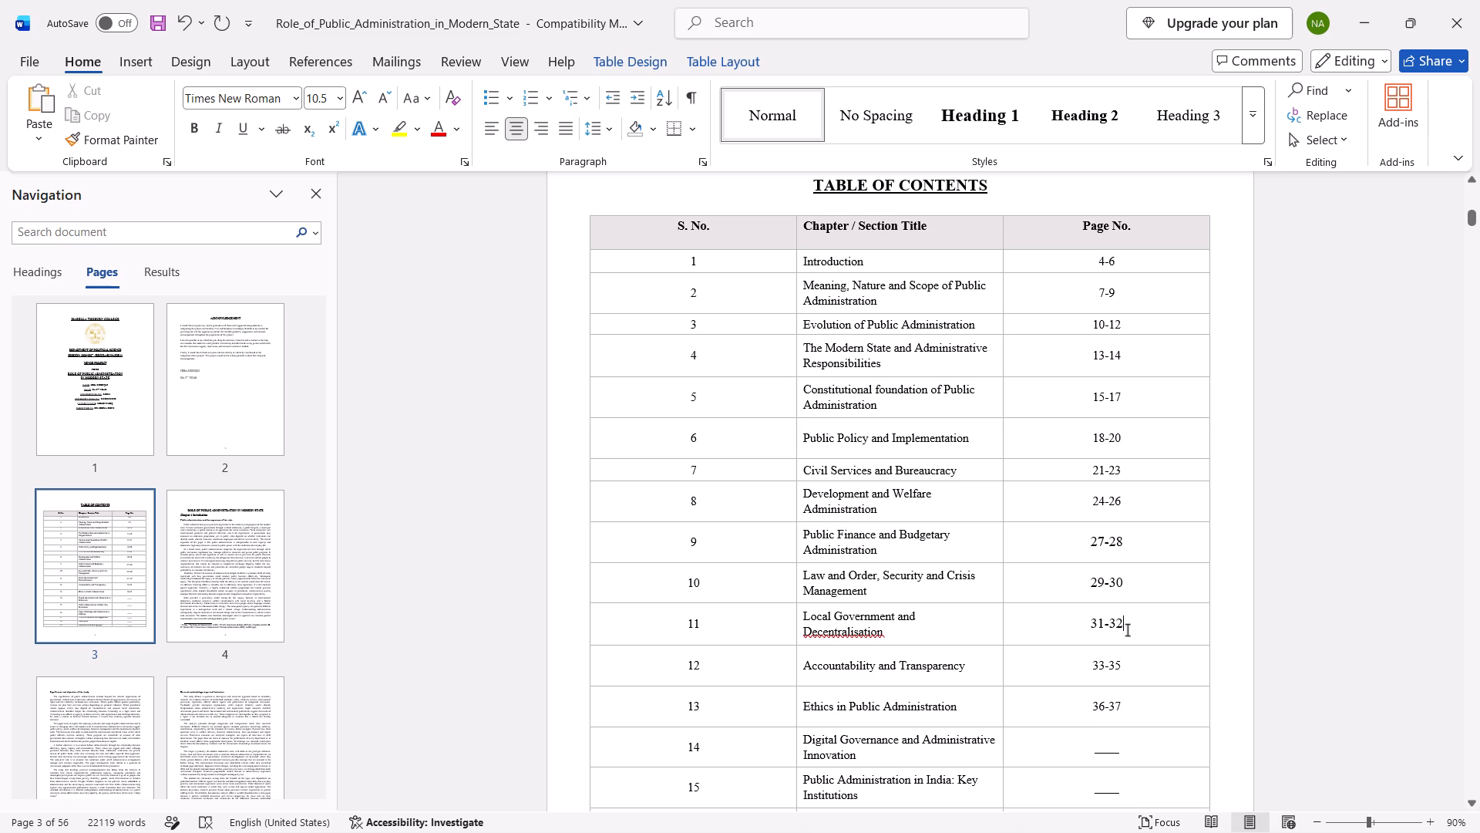
pyautogui.click(1133, 759)
pyautogui.click(1128, 617)
pyautogui.click(1127, 585)
pyautogui.click(935, 584)
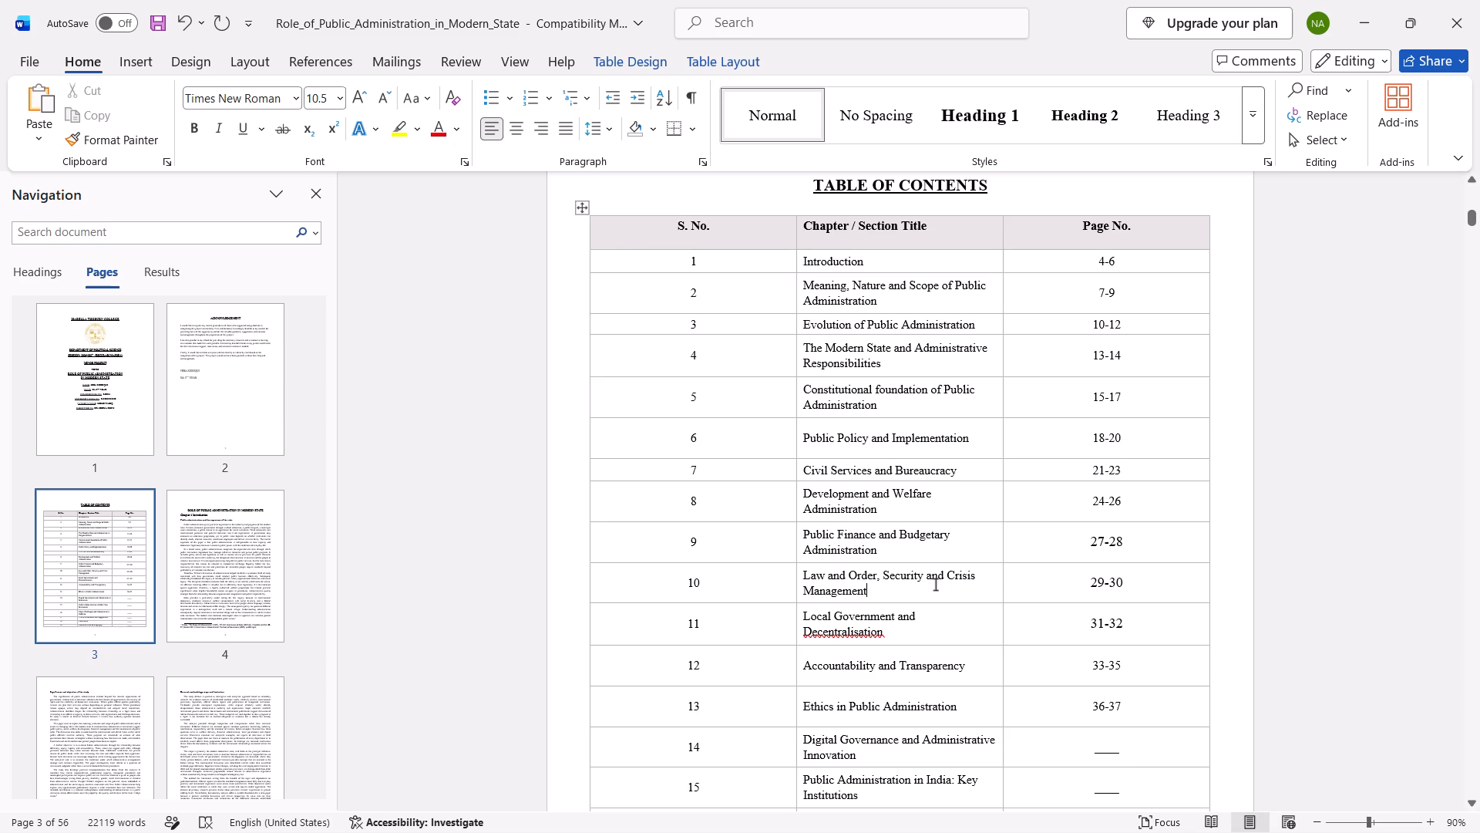
pyautogui.click(1134, 531)
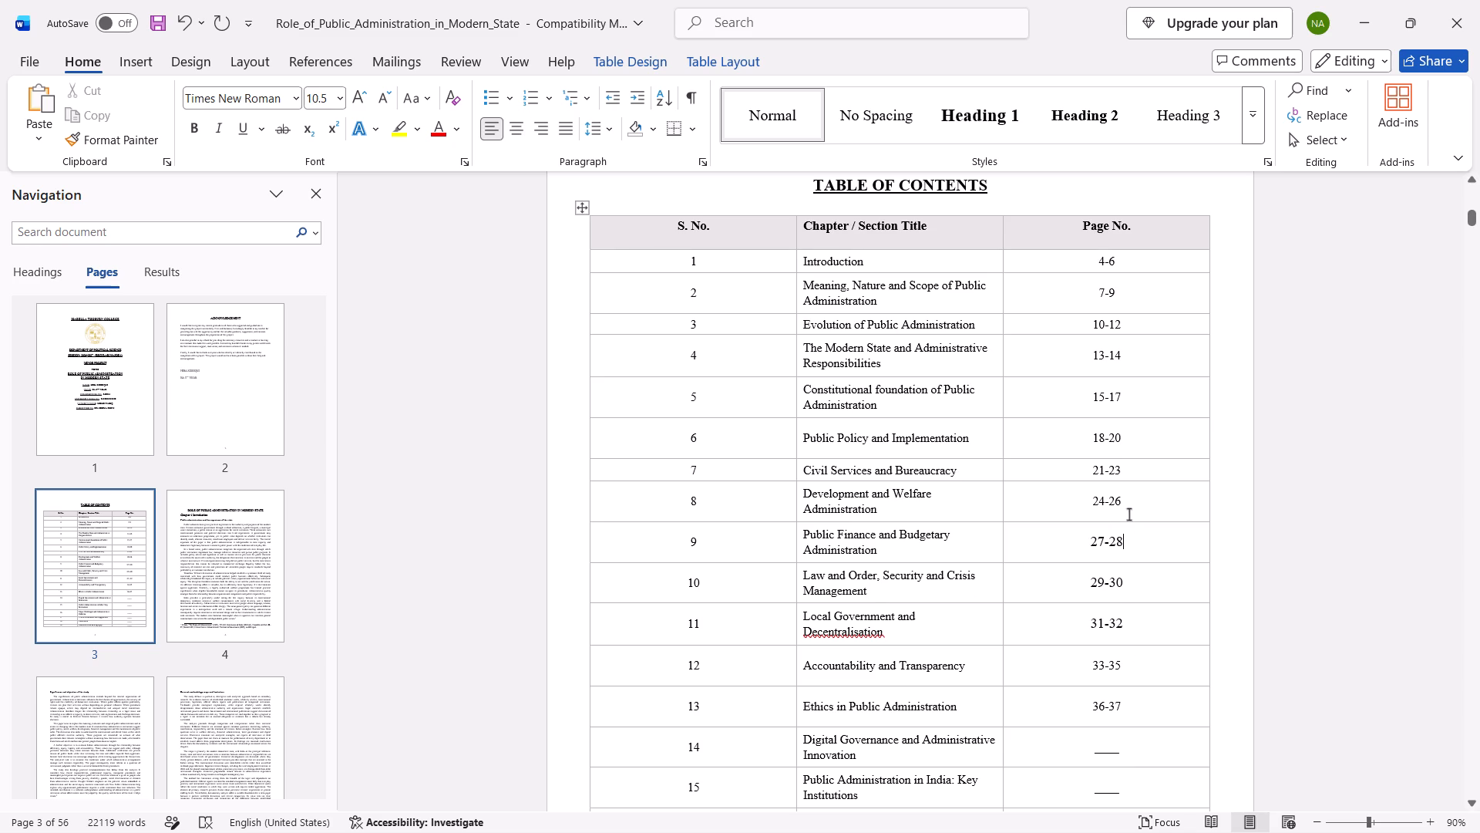
pyautogui.click(1125, 501)
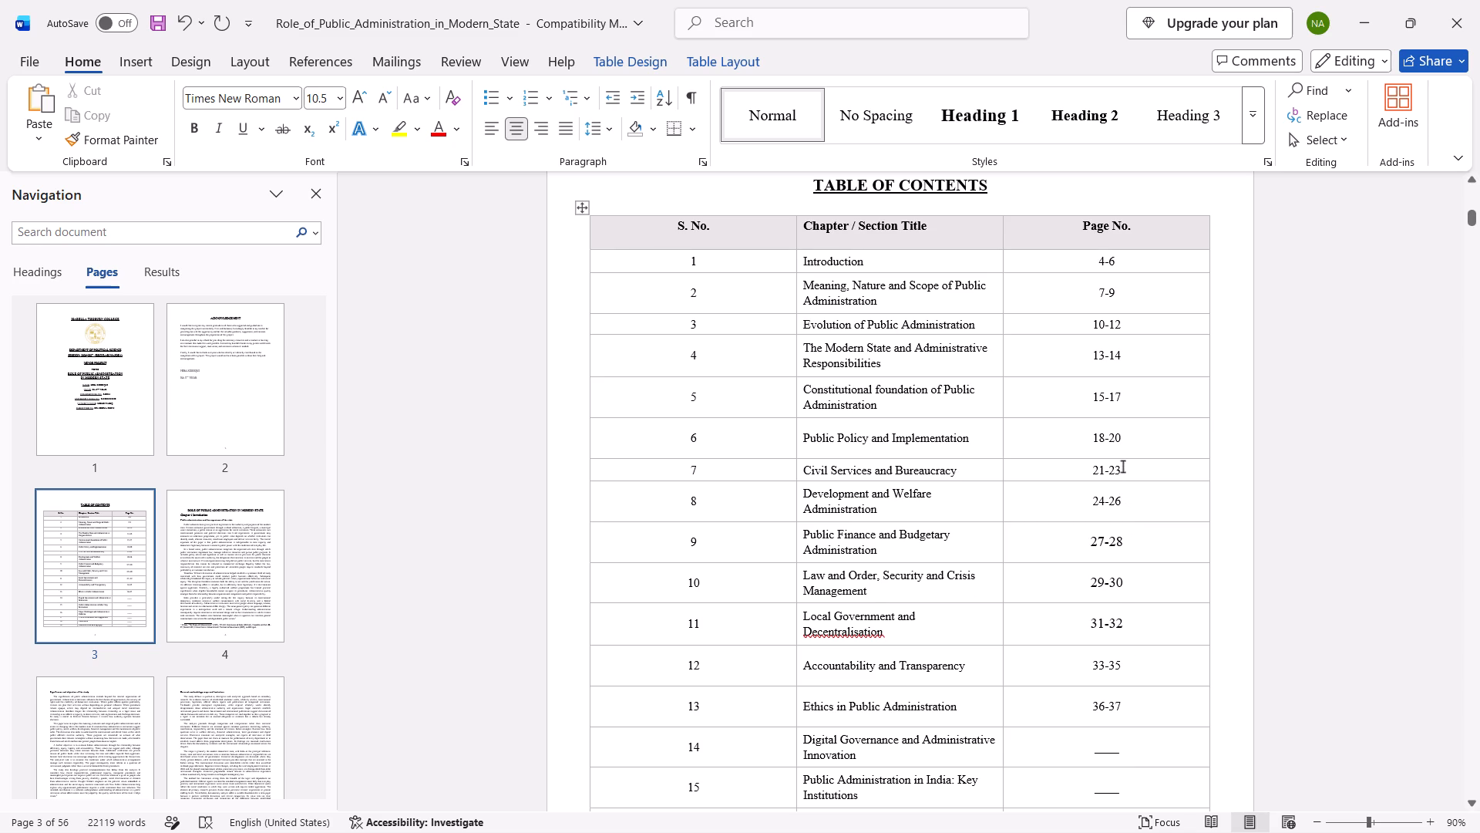
pyautogui.click(1122, 466)
pyautogui.click(1128, 498)
# Set the font size of the row 9 page range, Public Finance and Budgetary Administration, to 10.5.
pyautogui.click(1126, 537)
pyautogui.moveTo(1126, 537); pyautogui.dragTo(1090, 540)
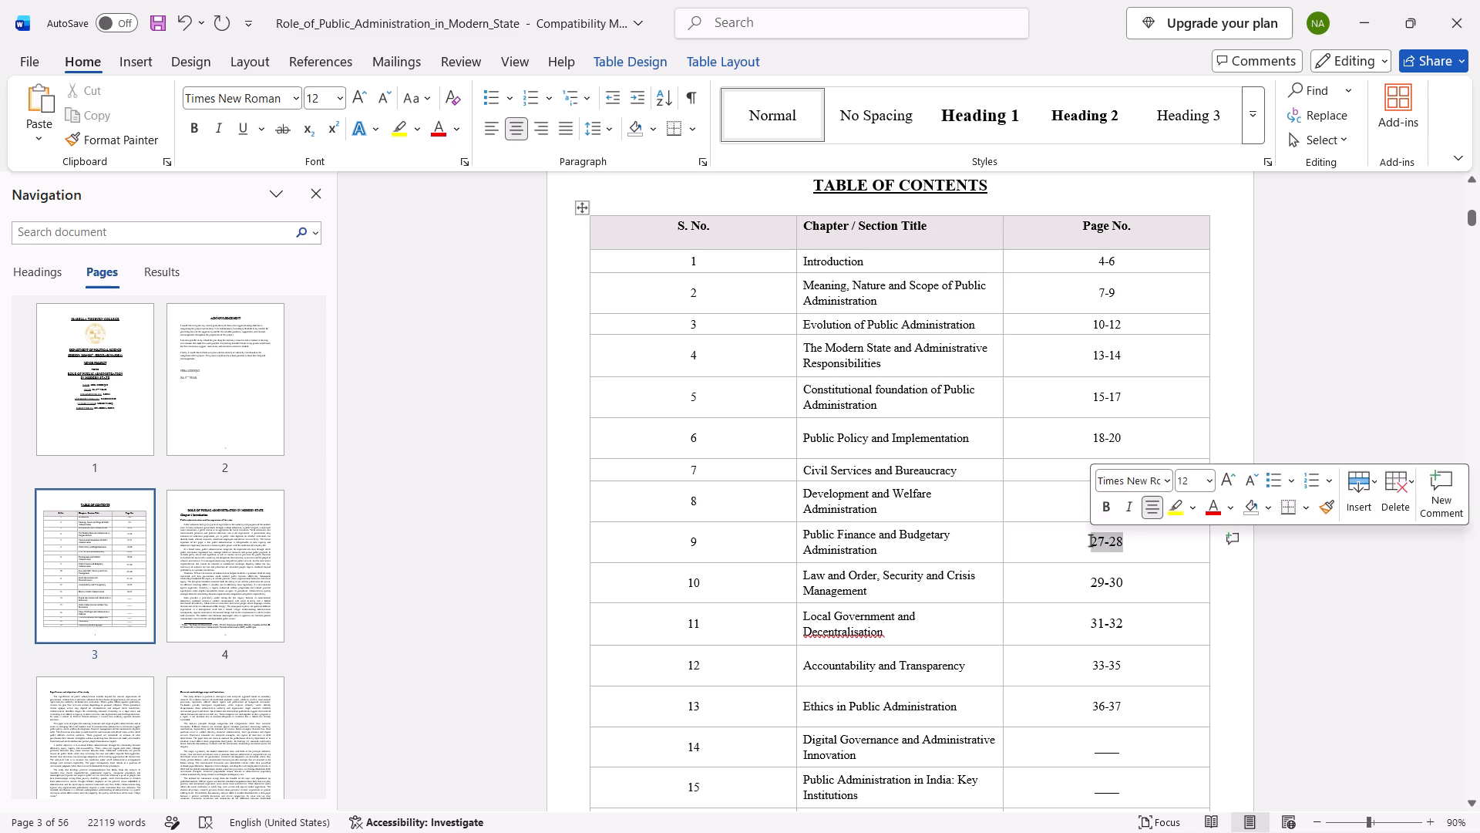
pyautogui.click(330, 100)
pyautogui.write('10.5')
pyautogui.press('Return')
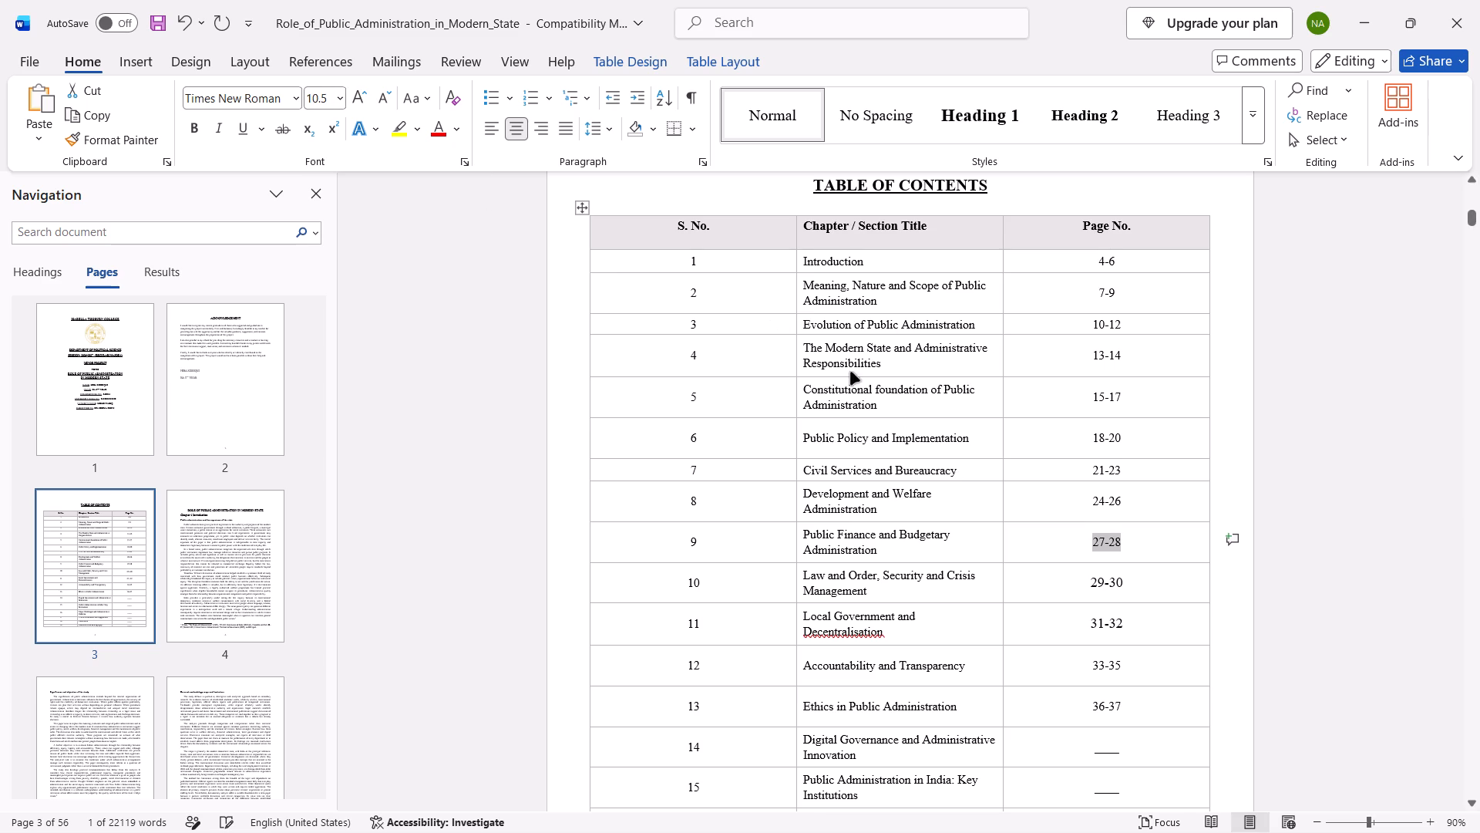
# Set the font size of the row 10 page range, Law and Order, Security and Crisis Management, to 10.5.
pyautogui.click(1143, 587)
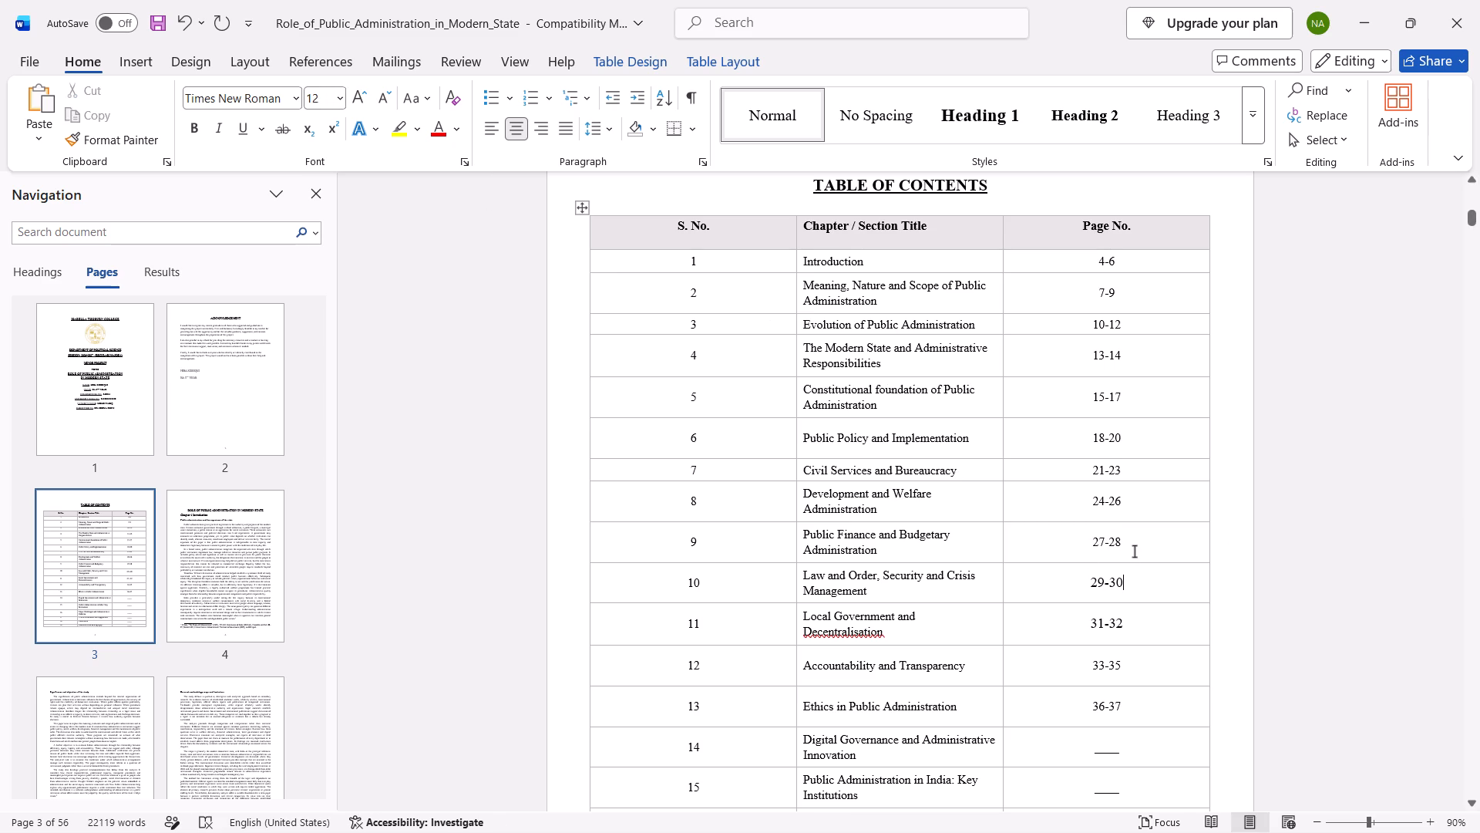
pyautogui.click(1134, 551)
pyautogui.click(1134, 572)
pyautogui.moveTo(1132, 585); pyautogui.dragTo(1088, 585)
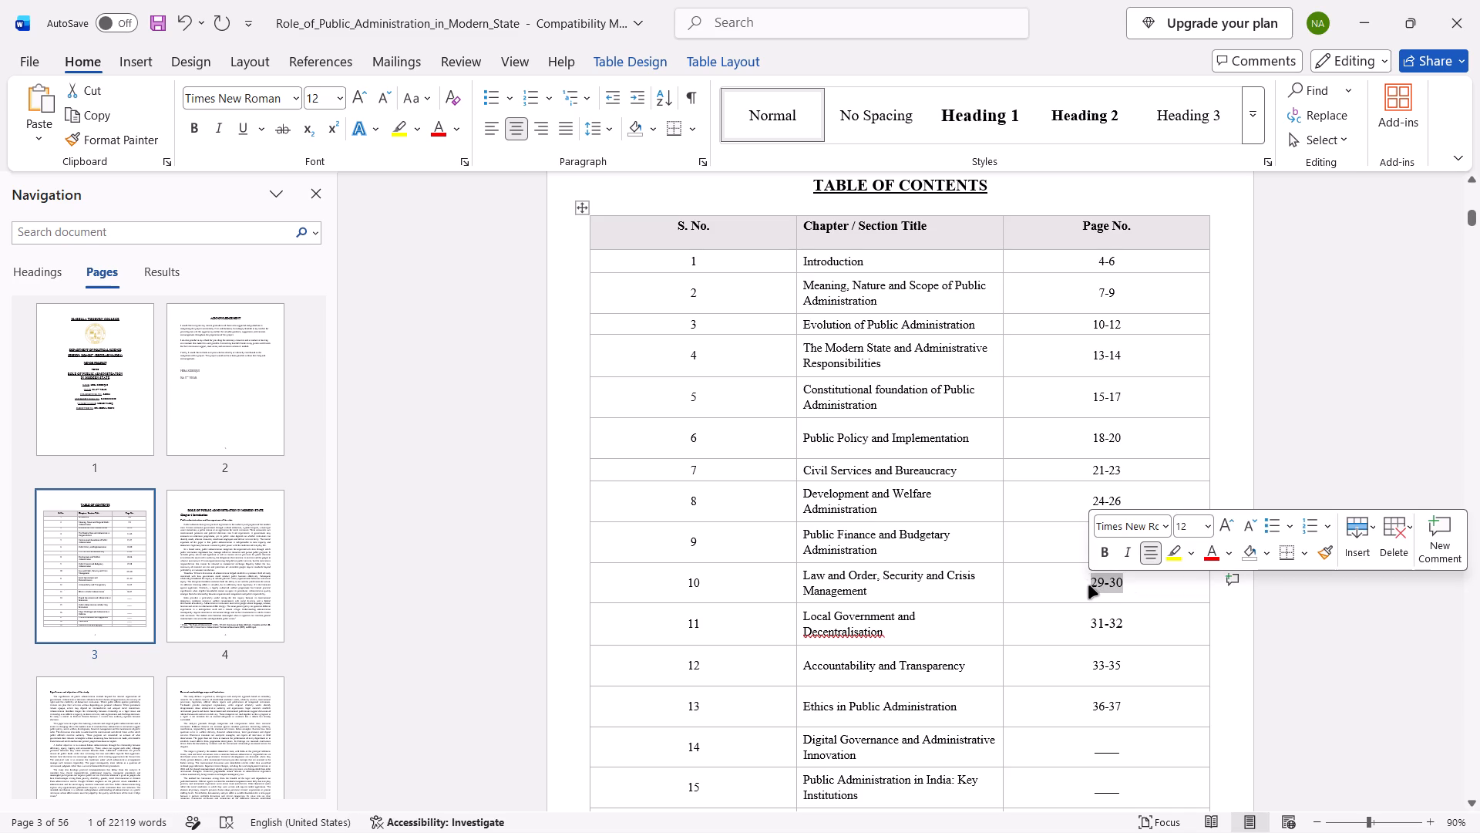
pyautogui.click(325, 100)
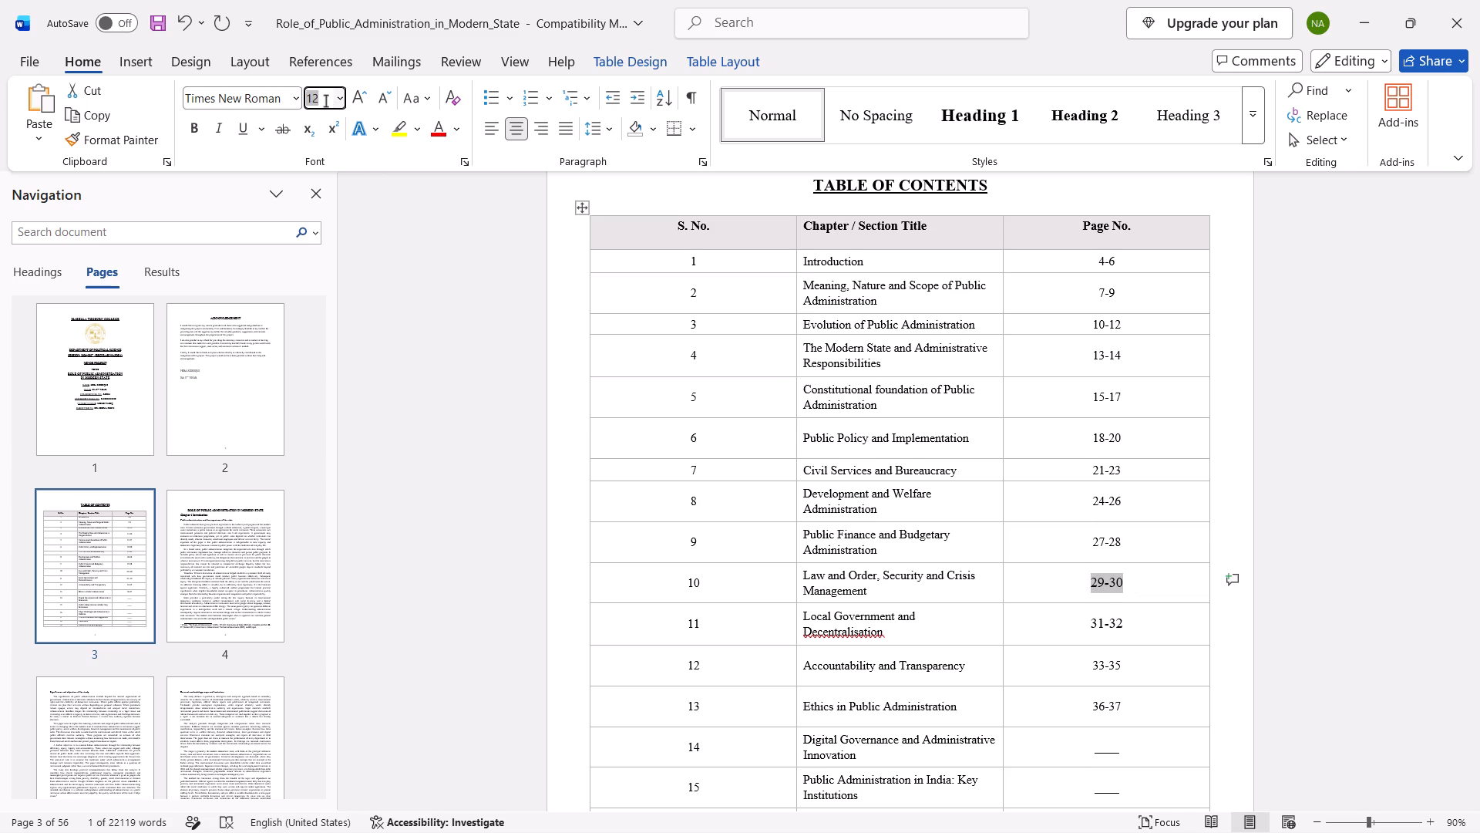
pyautogui.write('10.5')
pyautogui.press('Return')
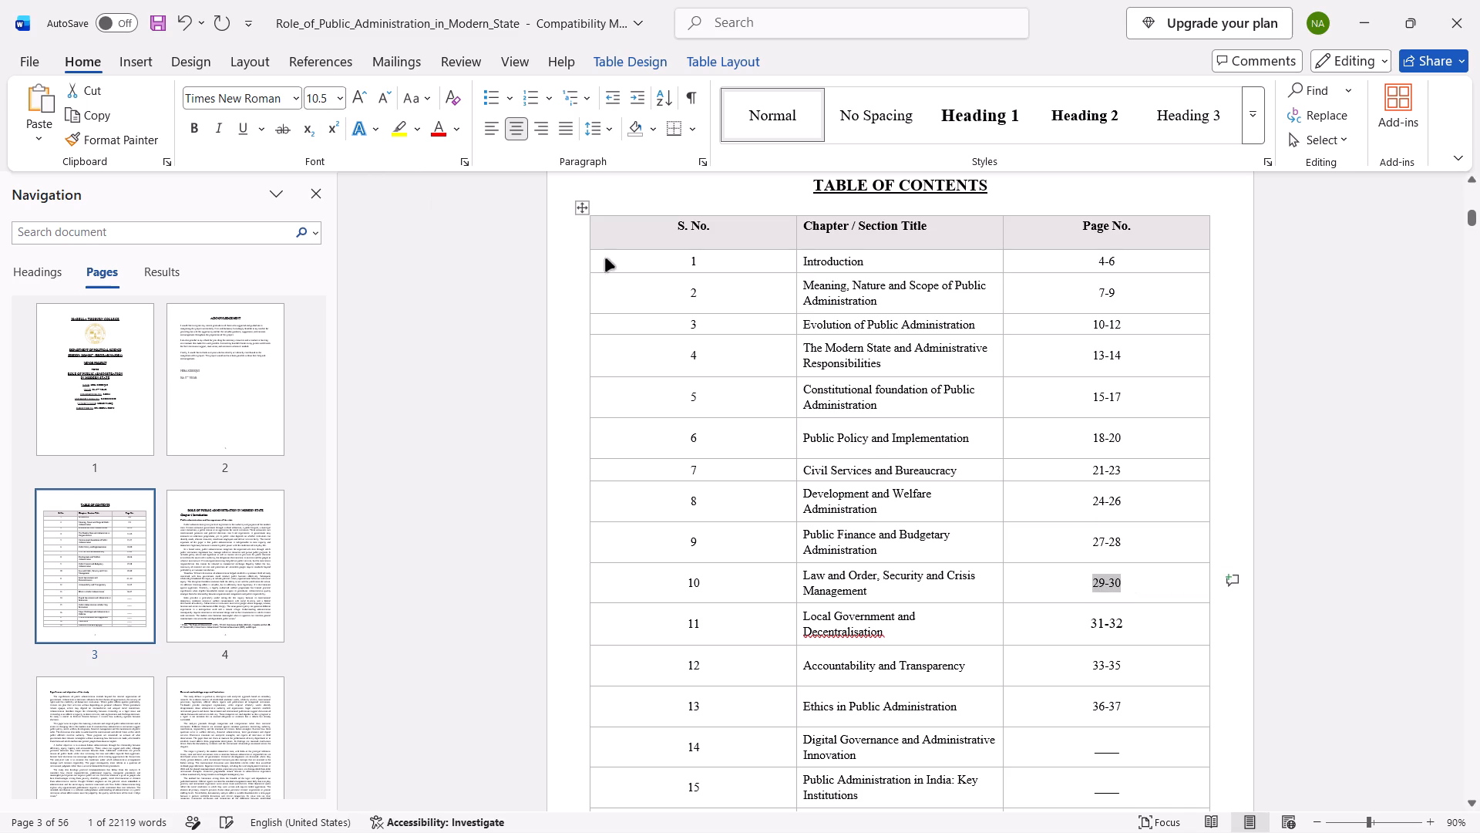
# Set the font size of the row 11 page range, Local Government and Decentralisation, to 10.5.
pyautogui.moveTo(1132, 629); pyautogui.dragTo(1082, 623)
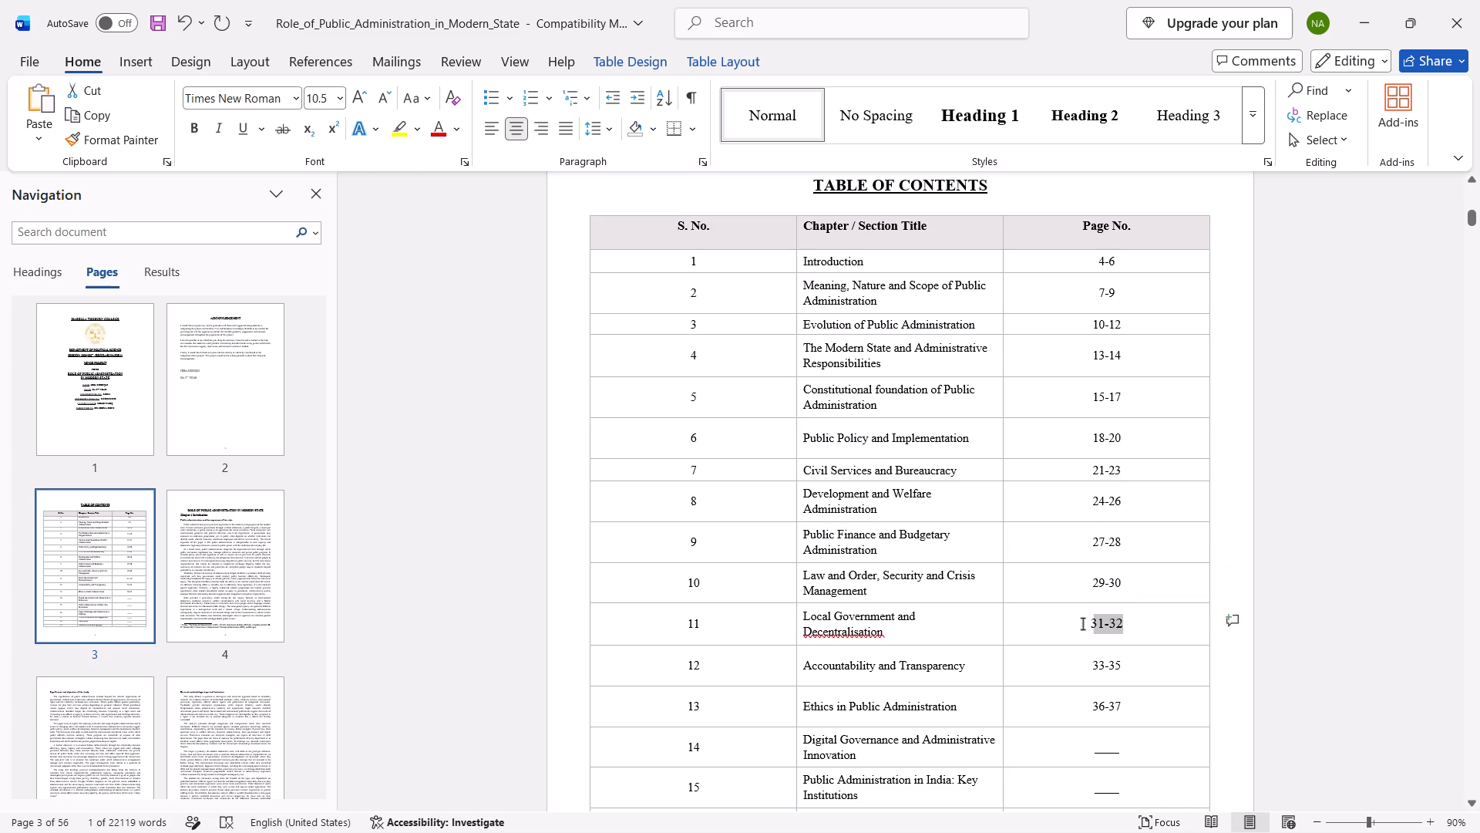
pyautogui.moveTo(1082, 623); pyautogui.dragTo(1078, 623)
pyautogui.click(321, 100)
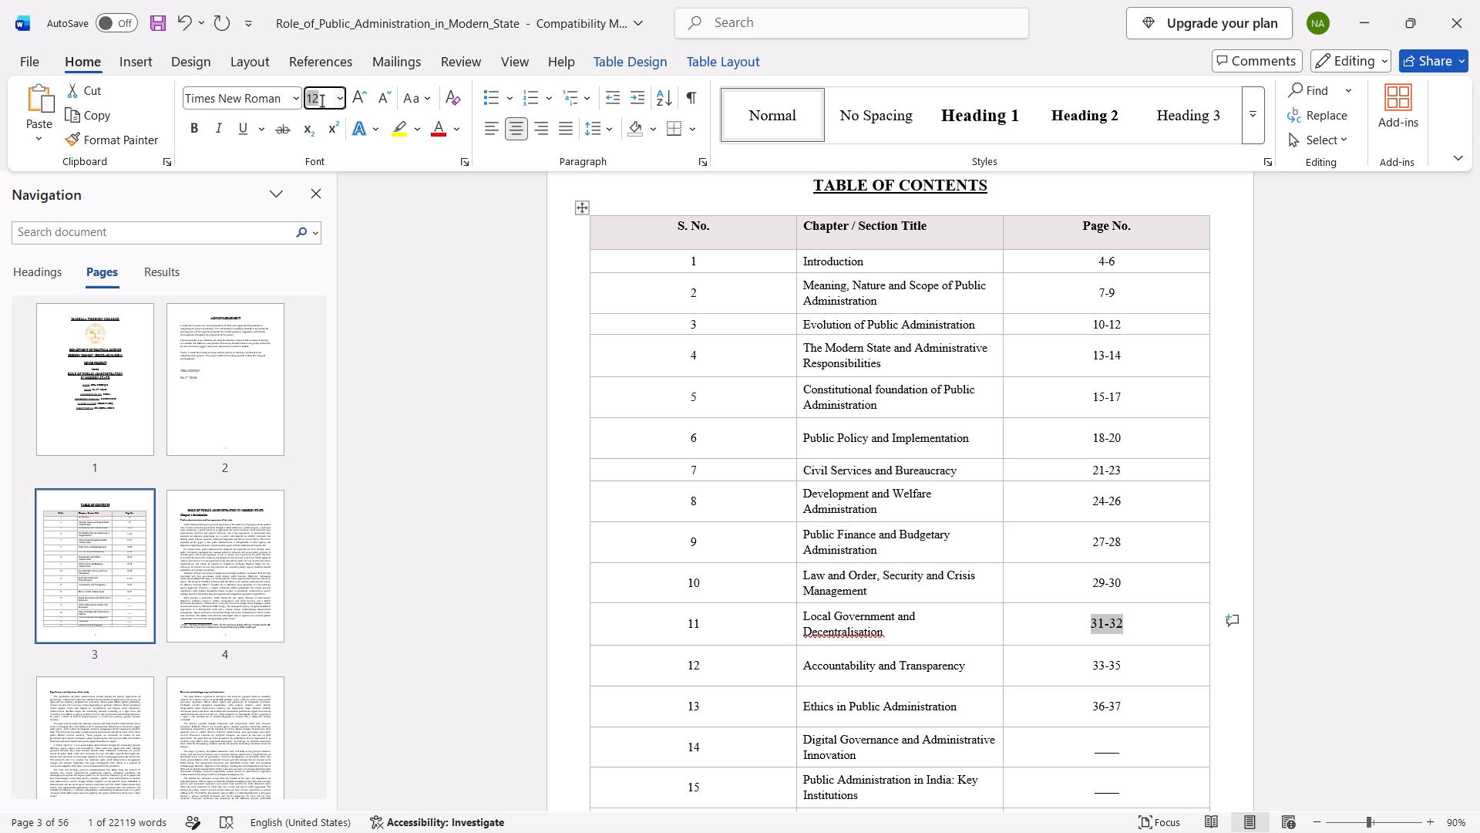
pyautogui.write('10.5')
pyautogui.press('Return')
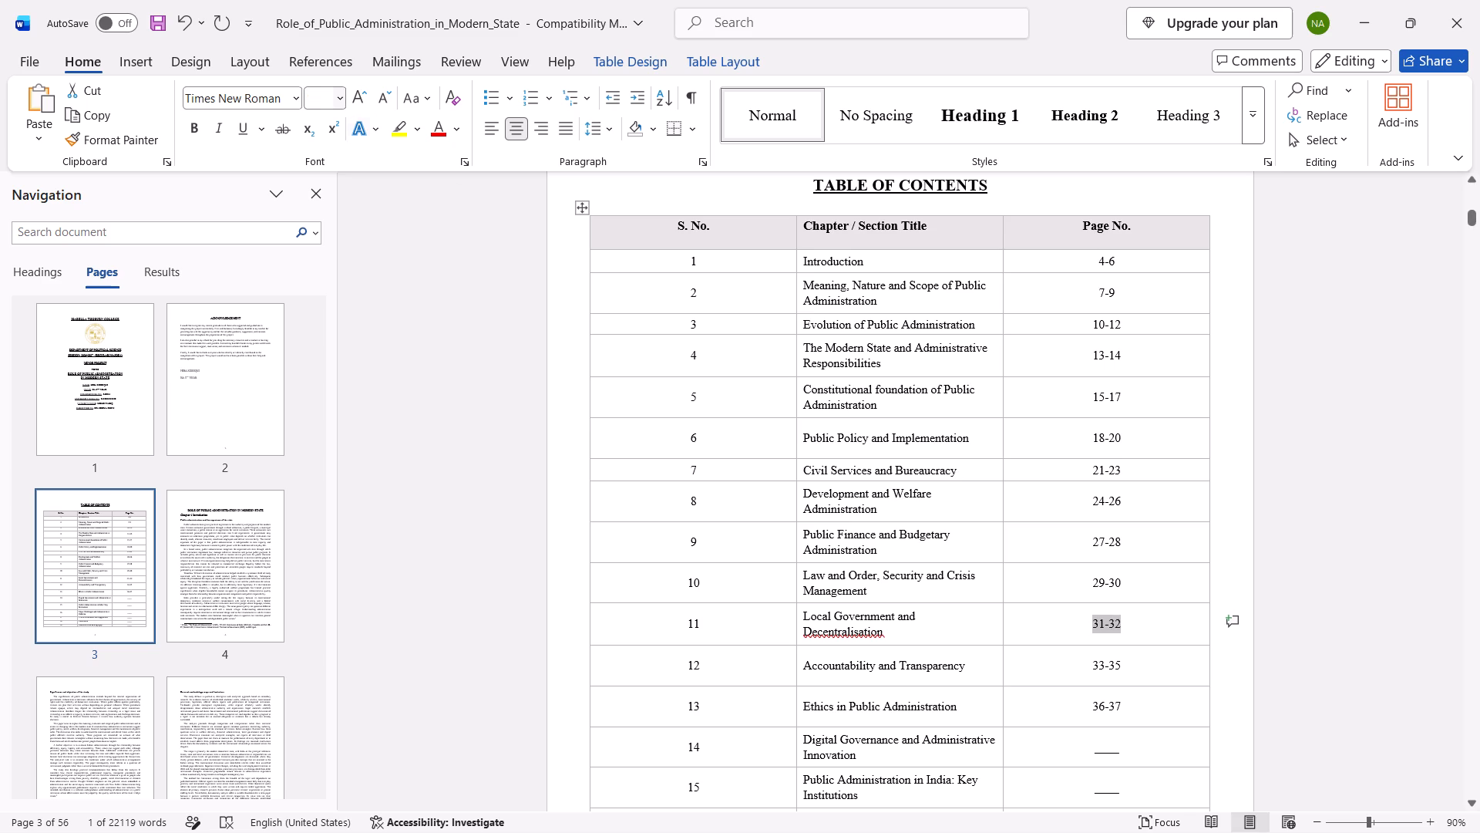
pyautogui.click(1126, 671)
pyautogui.click(1128, 713)
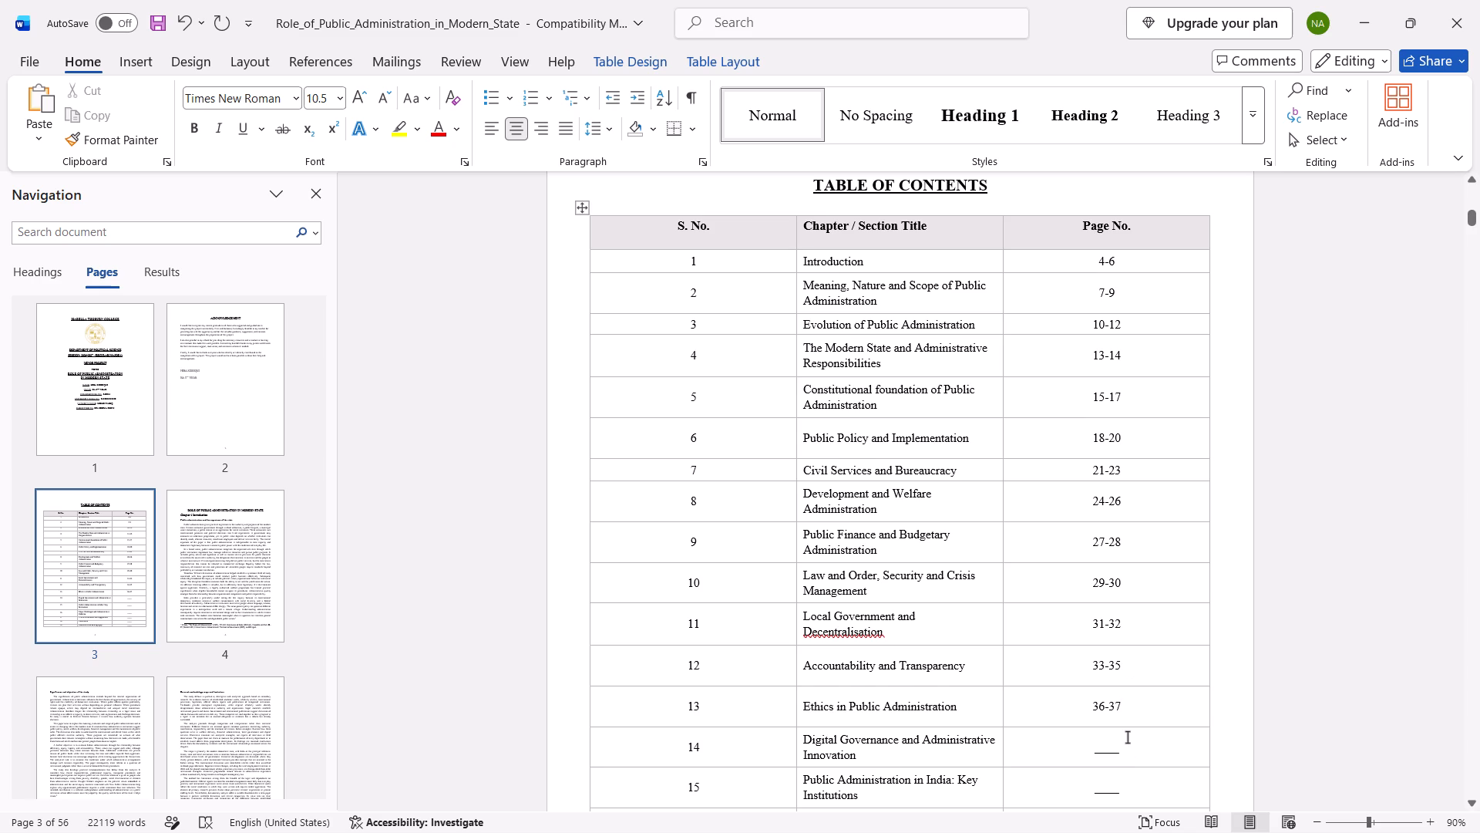
# Renumber the References and Bibliography row at the end of the table of contents as 19.
pyautogui.scroll(-2, 1127, 737)
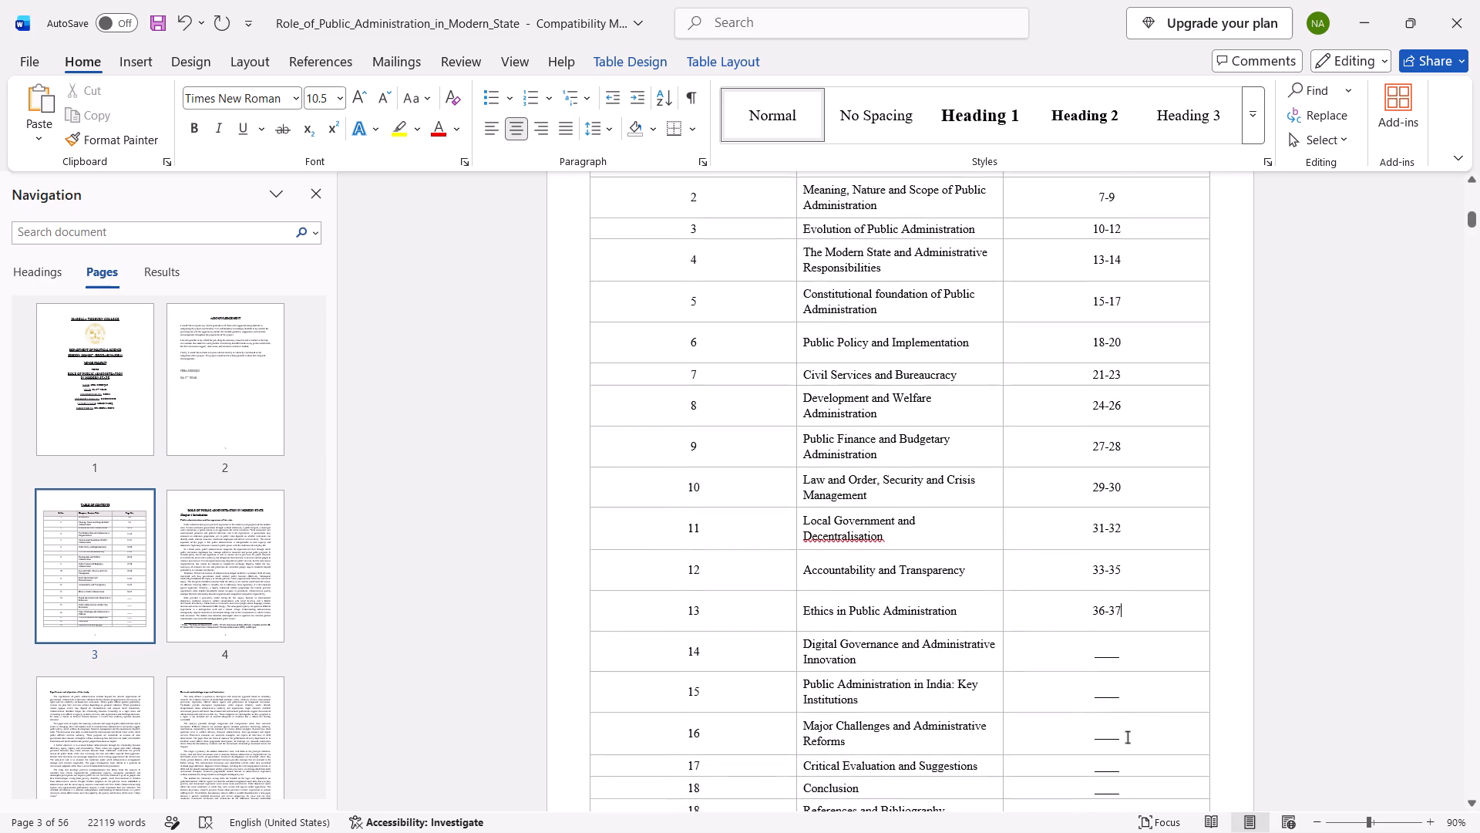
pyautogui.scroll(-1, 1127, 737)
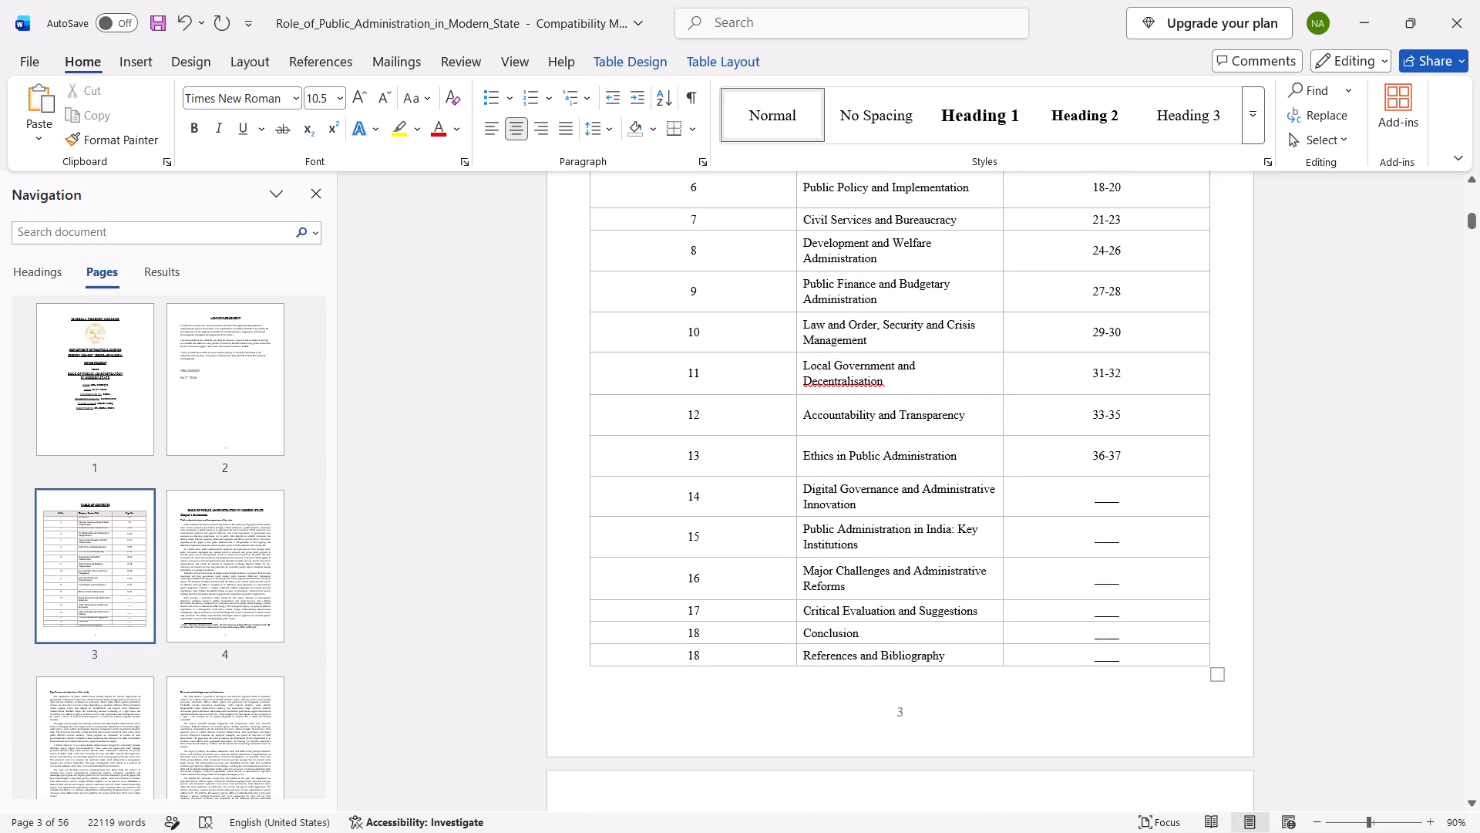
pyautogui.click(711, 652)
pyautogui.press('BackSpace')
pyautogui.press('9')
# Examine pages 35 to 41 to find where Chapter 14, Digital Governance and Administrative Innovation, starts and ends.
pyautogui.click(1143, 491)
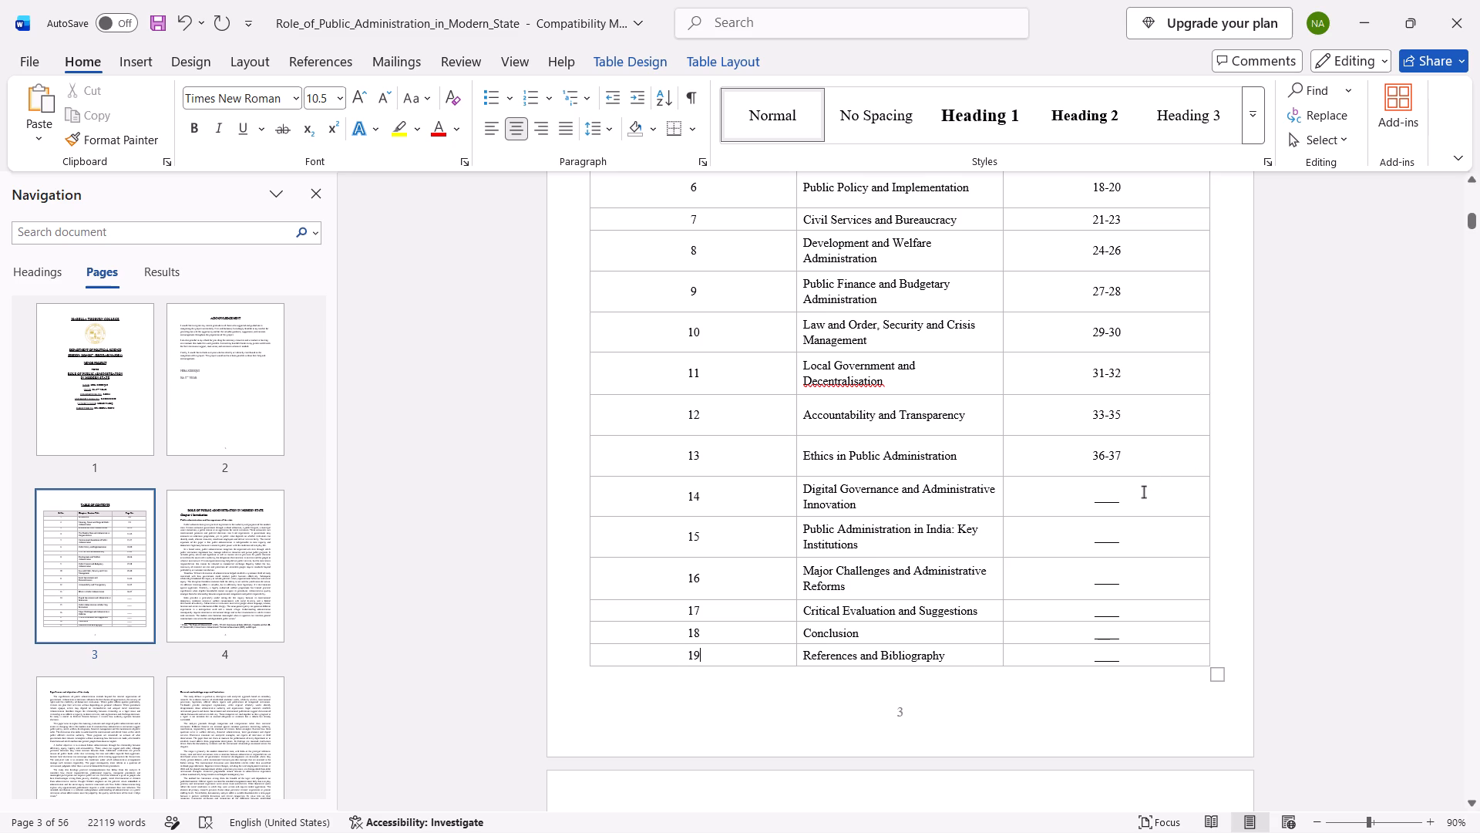
pyautogui.scroll(-7, 105, 522)
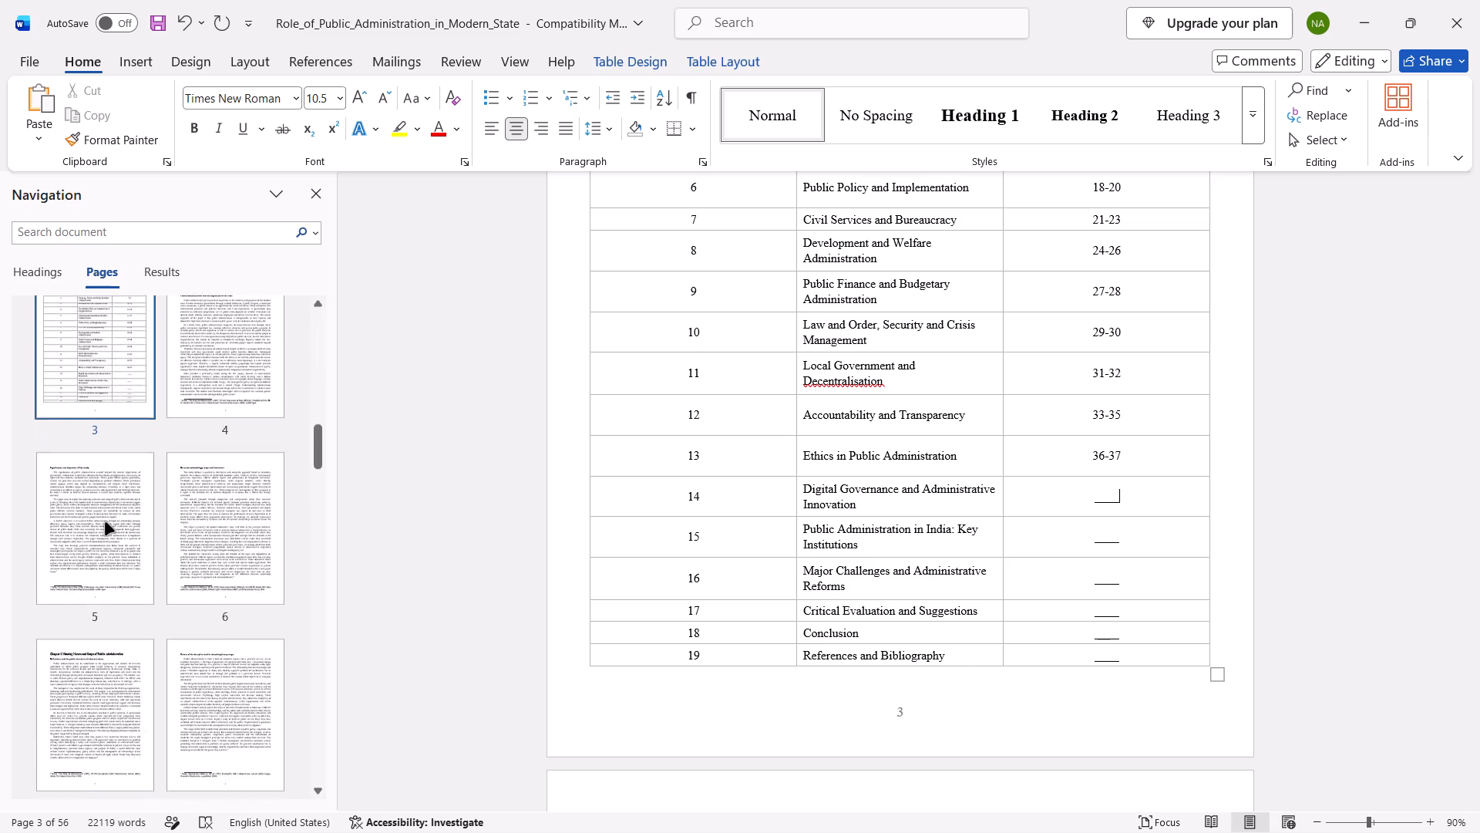
pyautogui.scroll(-11, 105, 522)
pyautogui.scroll(5, 105, 522)
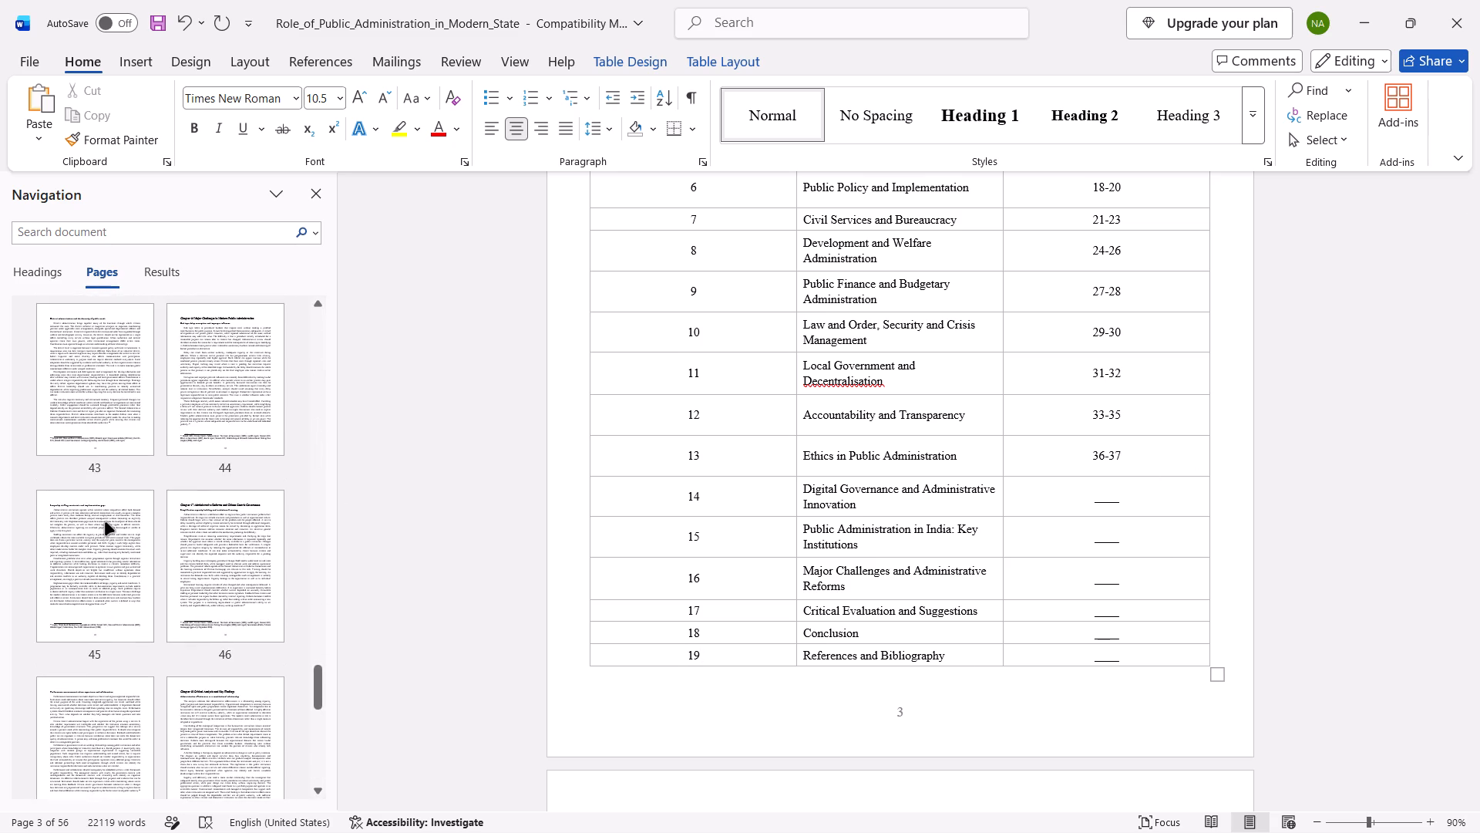
pyautogui.scroll(2, 105, 522)
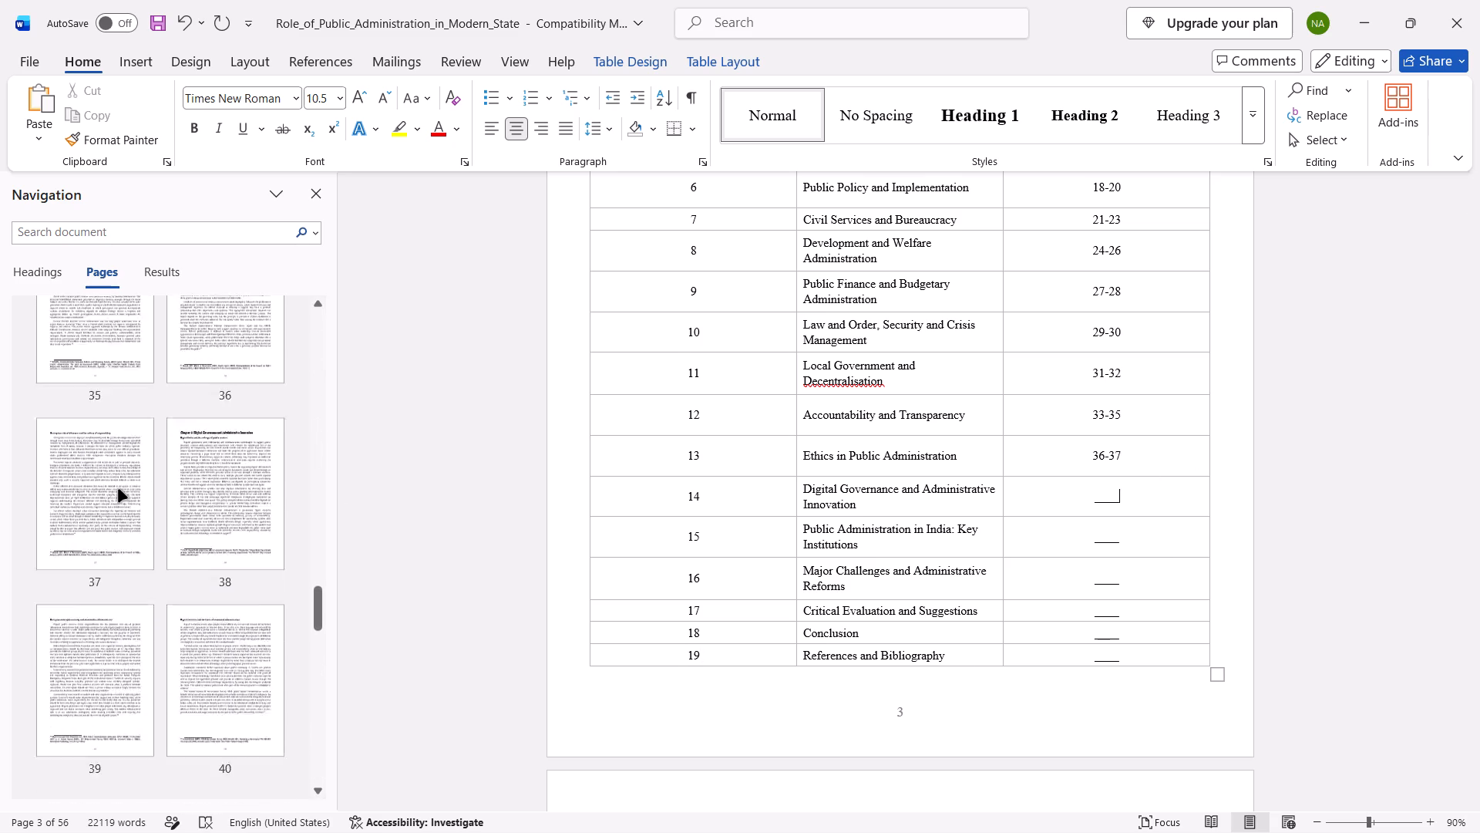
pyautogui.scroll(1, 118, 489)
pyautogui.click(129, 612)
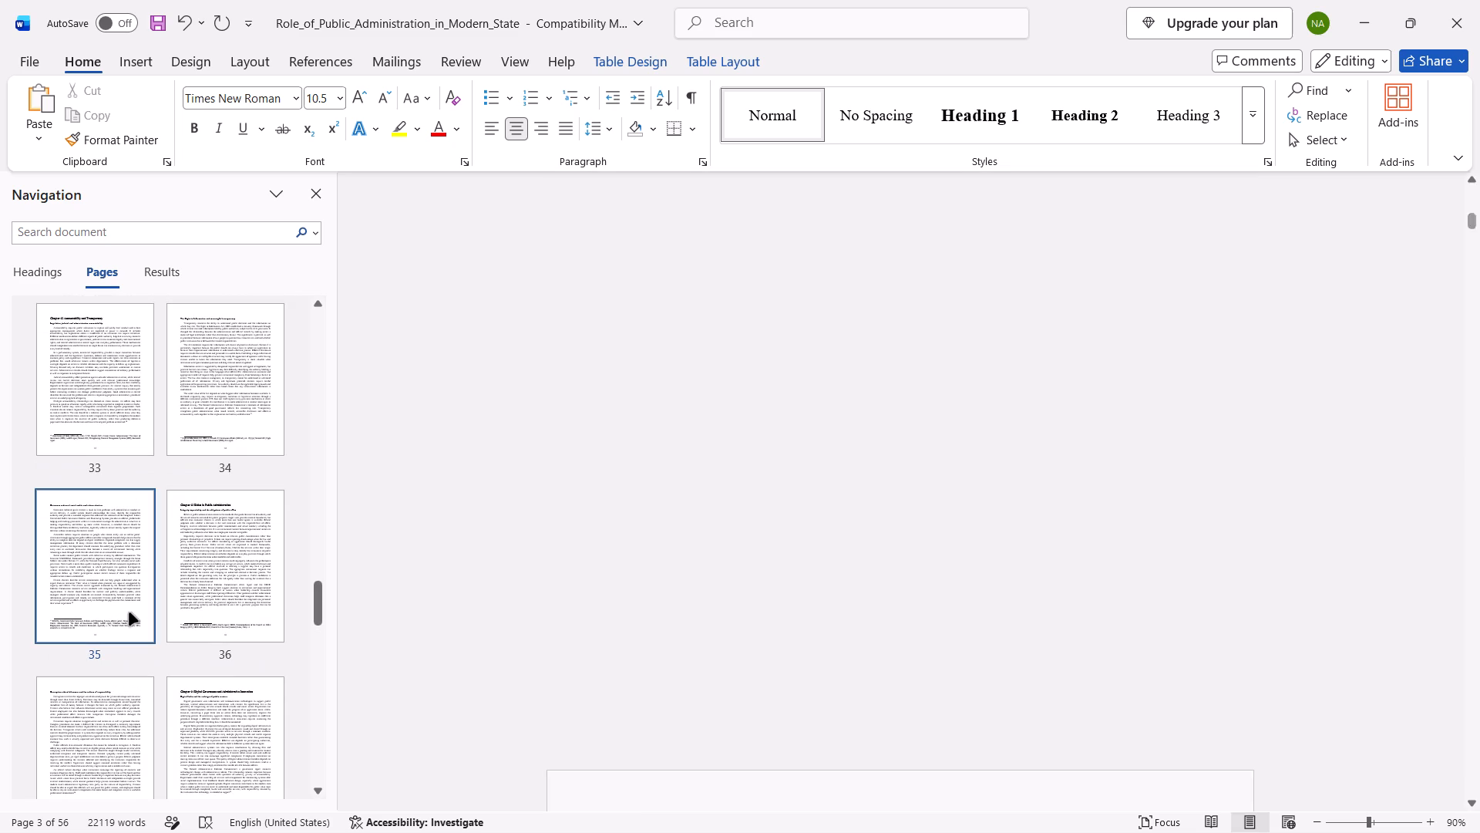
pyautogui.click(207, 599)
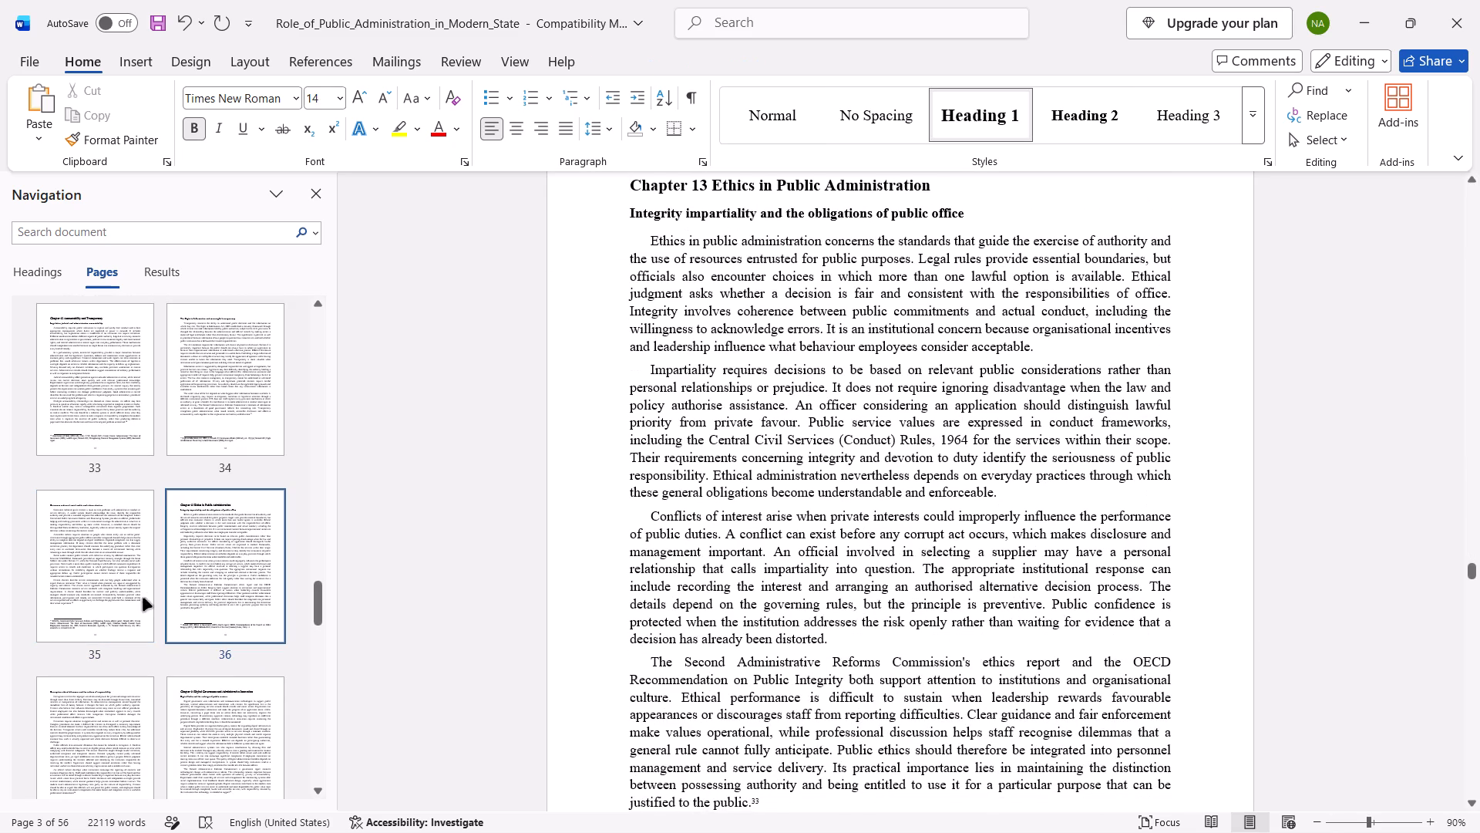
pyautogui.scroll(-1, 135, 588)
pyautogui.click(101, 701)
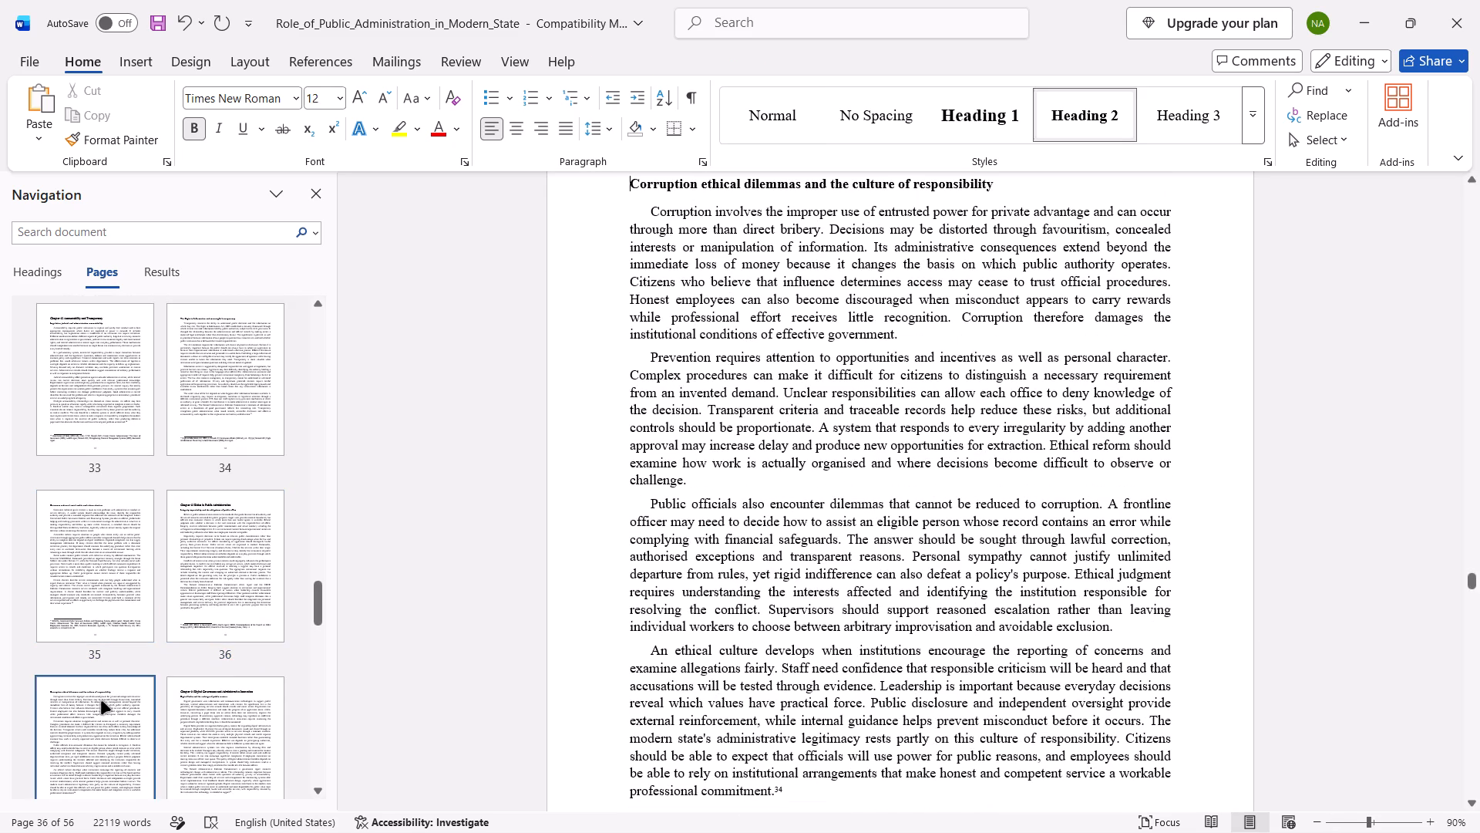
pyautogui.click(197, 717)
pyautogui.scroll(-1, 197, 717)
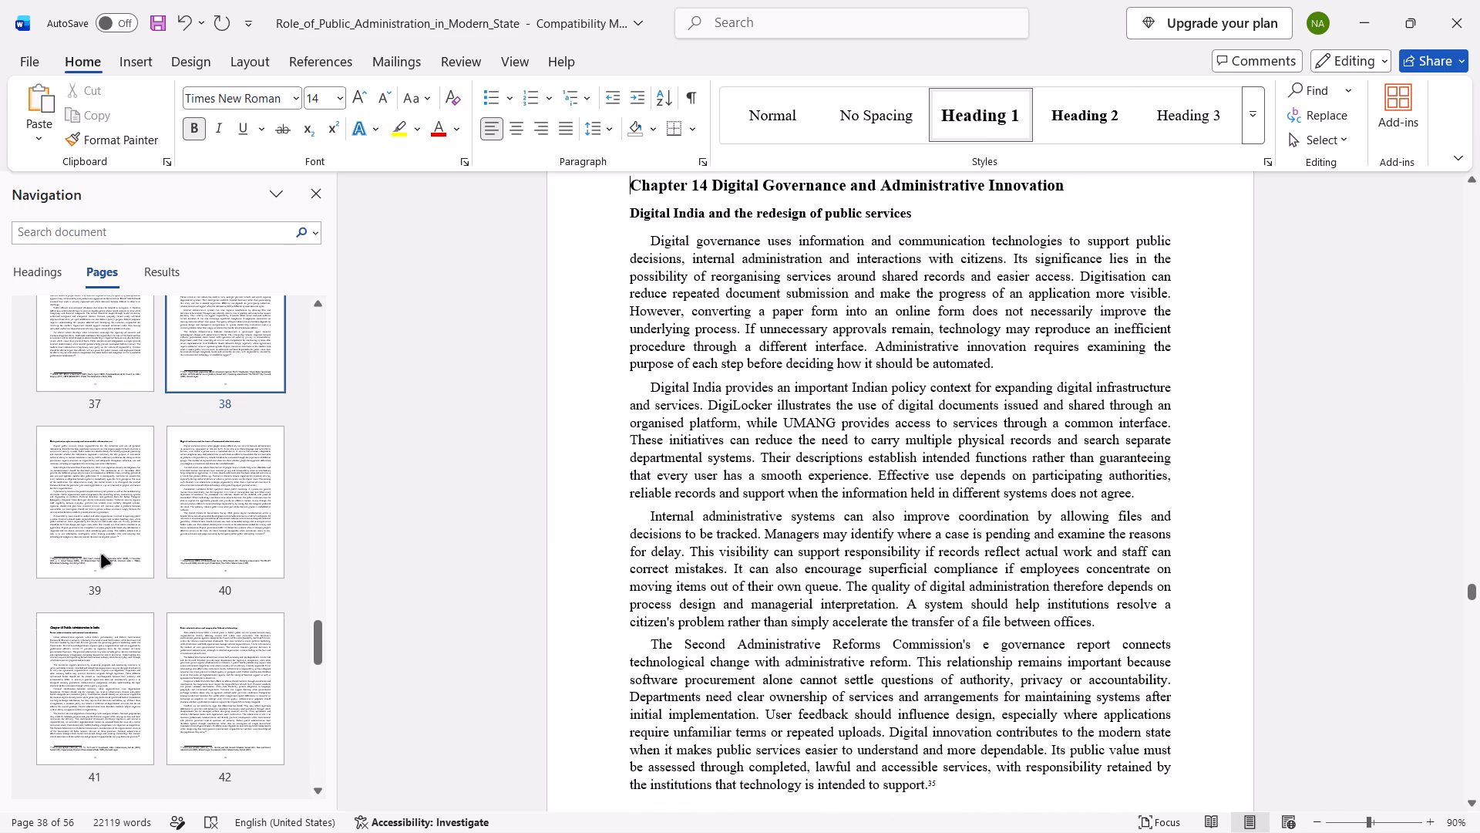
pyautogui.click(101, 555)
pyautogui.click(228, 537)
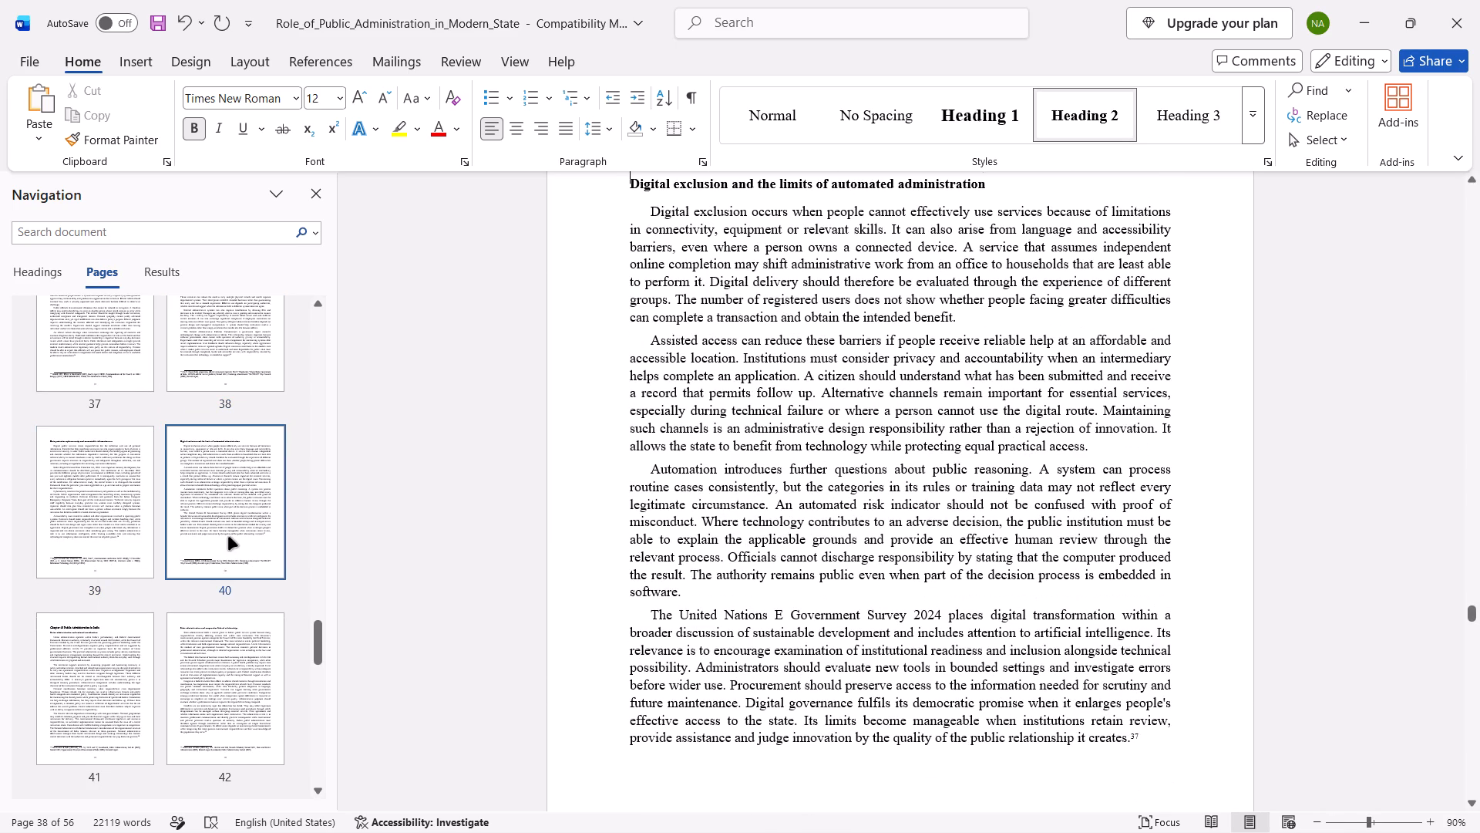
pyautogui.click(131, 667)
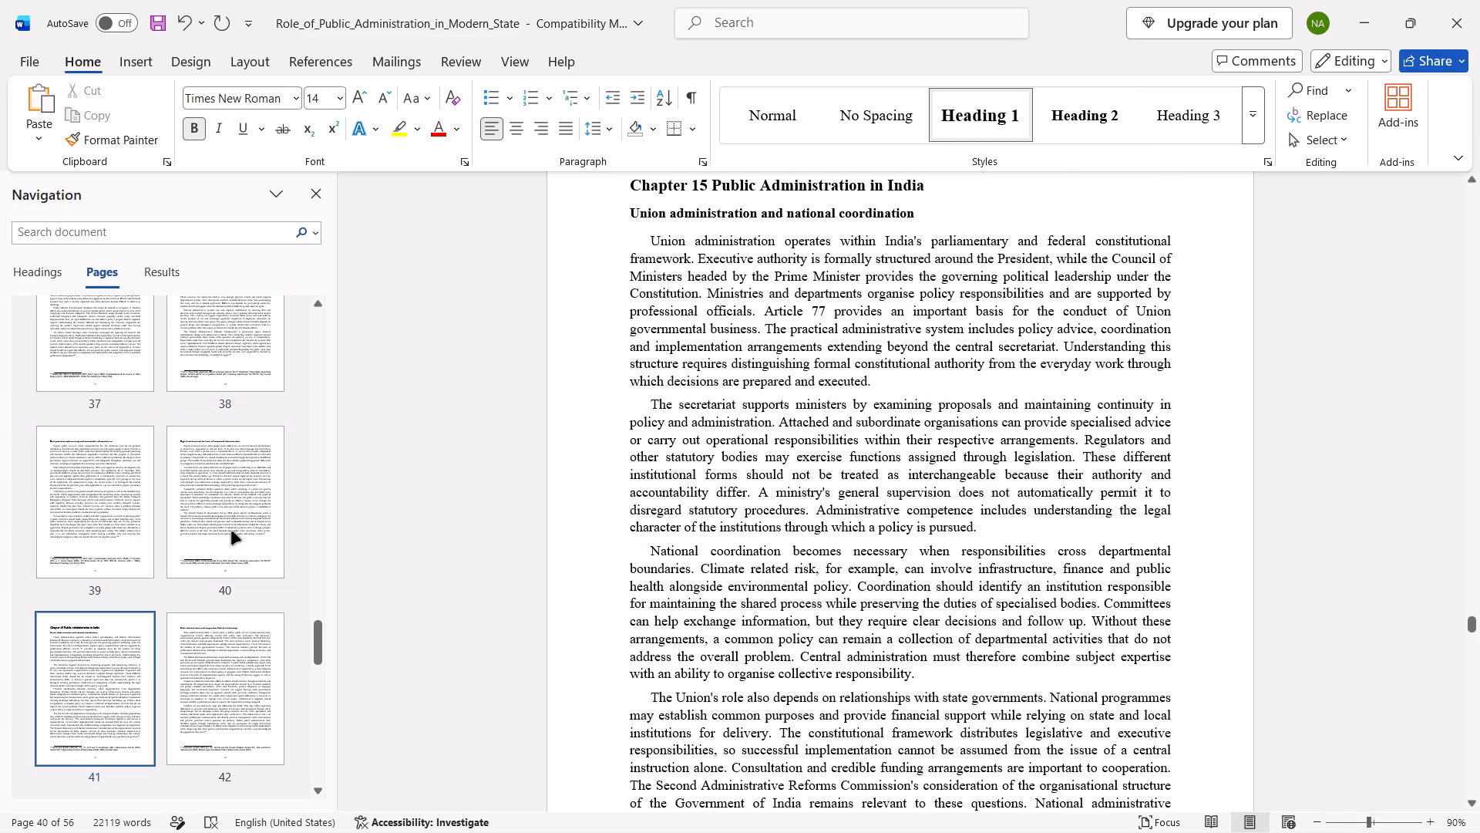
pyautogui.click(227, 380)
pyautogui.click(241, 497)
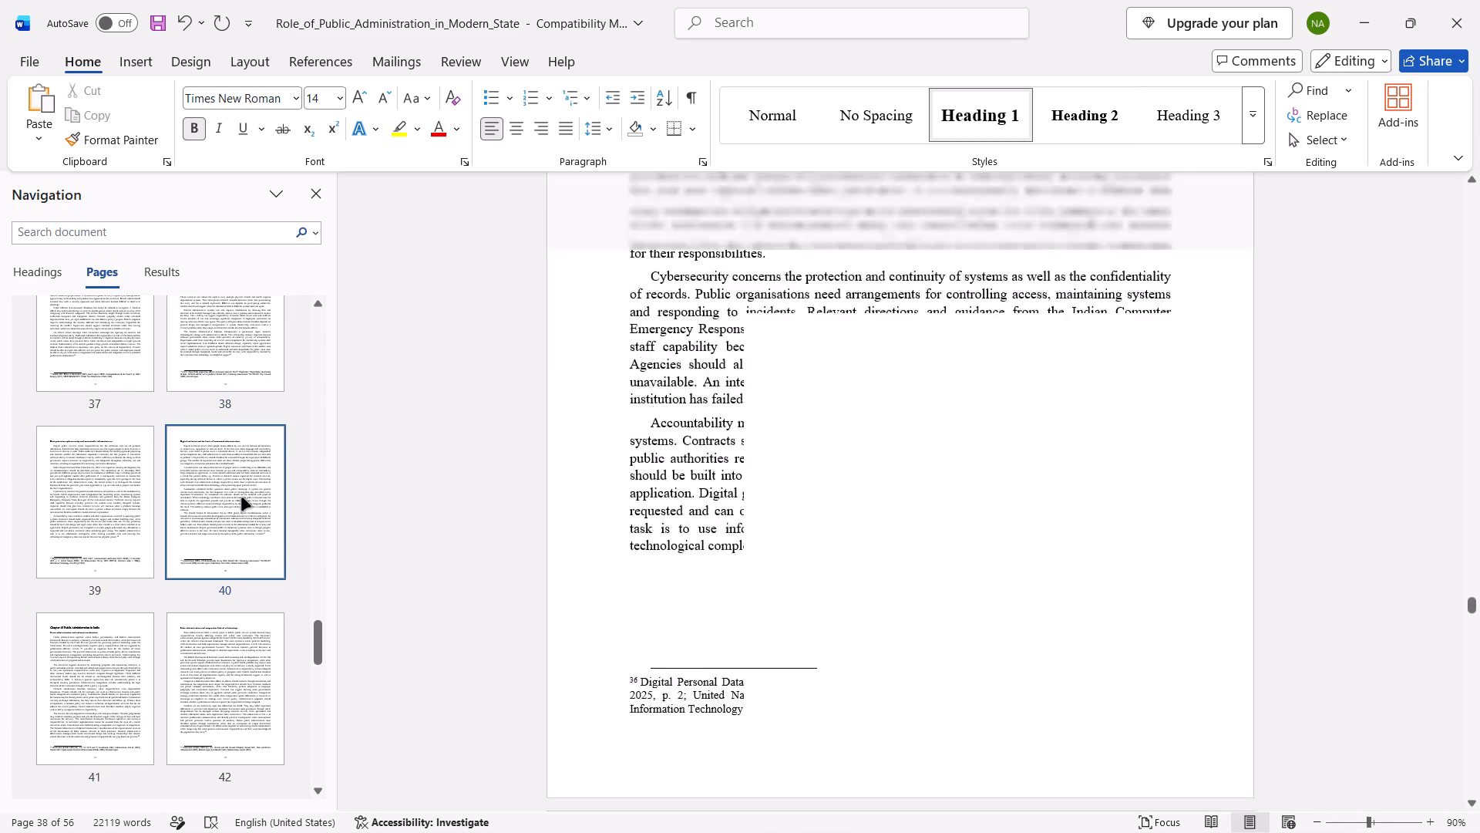
# Replace the row 14 page placeholder, Digital Governance and Administrative Innovation, in the table of contents with 38-40.
pyautogui.scroll(20, 241, 497)
pyautogui.scroll(20, 241, 497)
pyautogui.scroll(6, 241, 497)
pyautogui.click(131, 562)
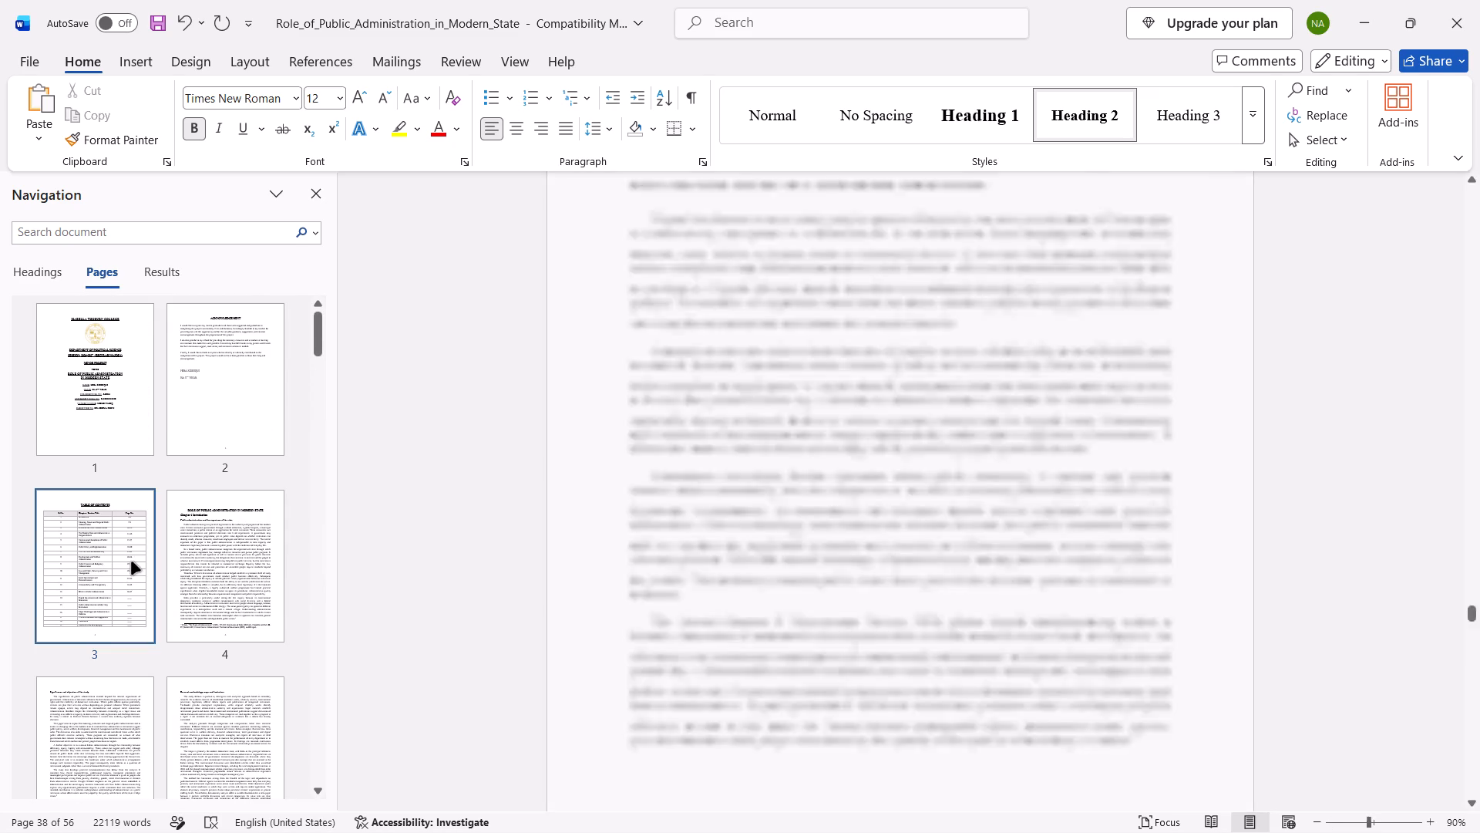
pyautogui.click(1135, 754)
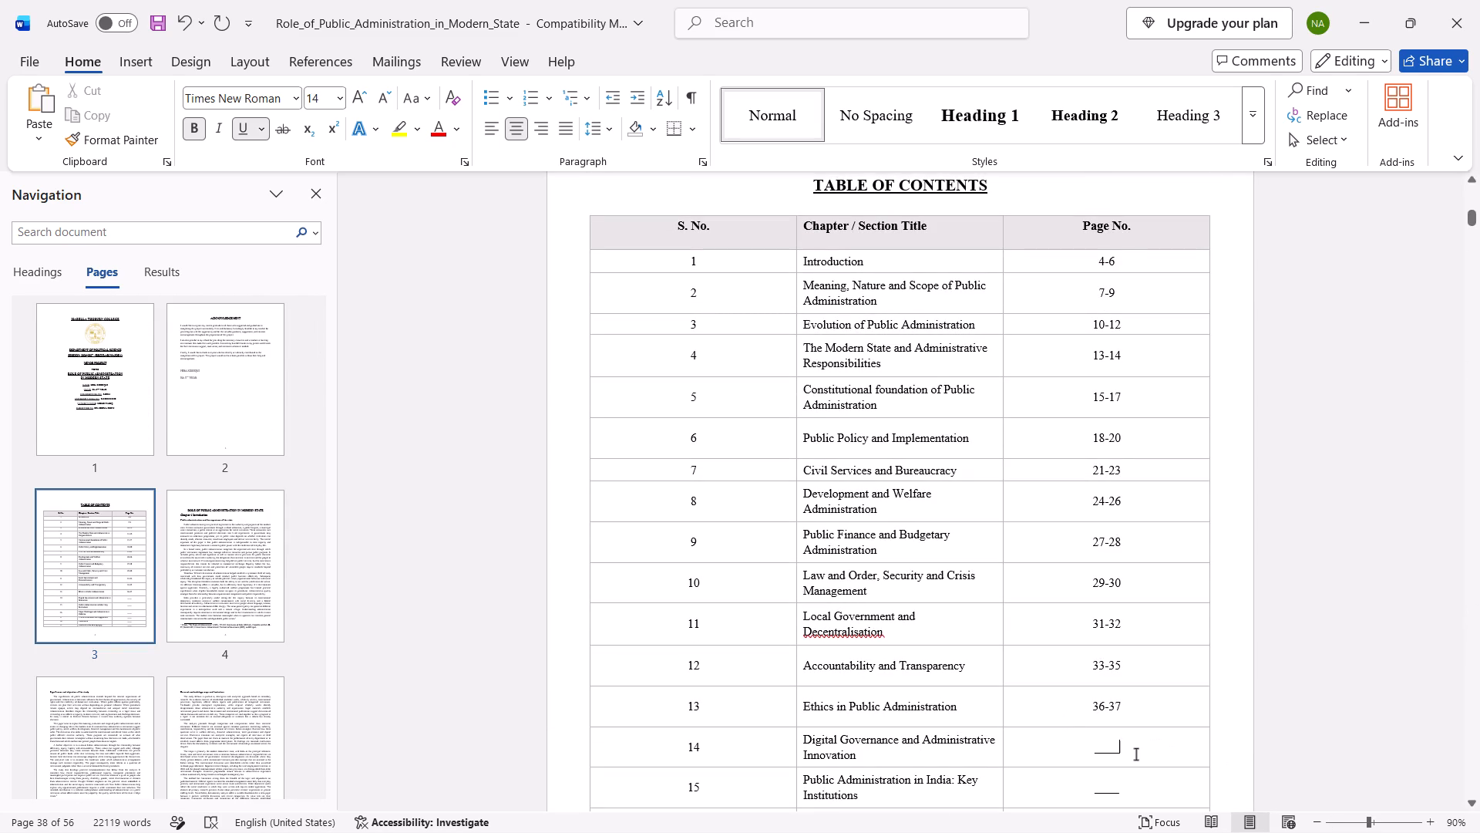
pyautogui.press('BackSpace')
pyautogui.press('BackSpace')
pyautogui.press('BackSpace')
pyautogui.press('BackSpace')
pyautogui.write('38-40')
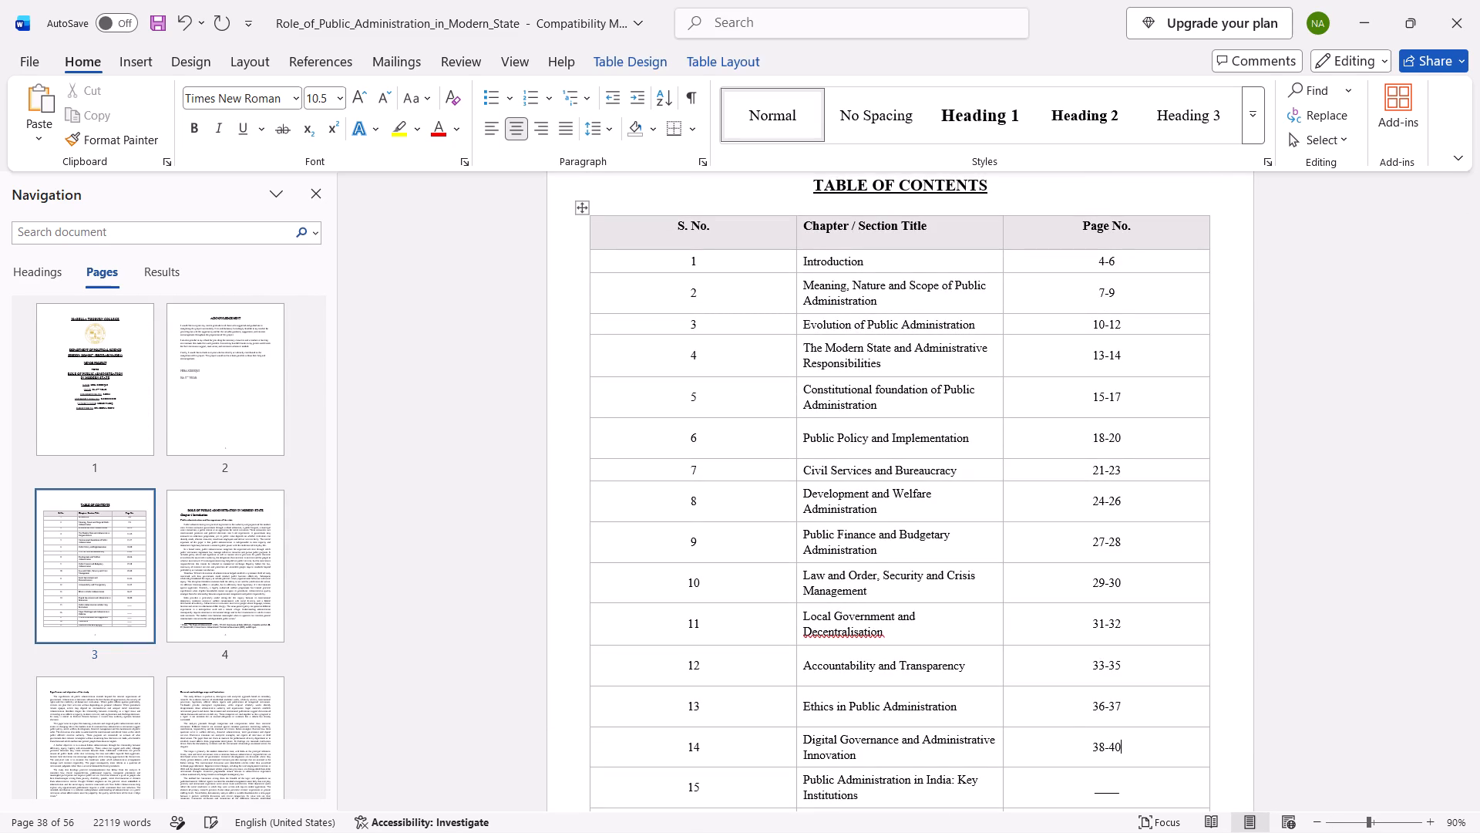
# Examine the pages following Chapter 14 to find where Chapter 15, Public Administration in India, starts and ends.
pyautogui.scroll(-1, 1135, 754)
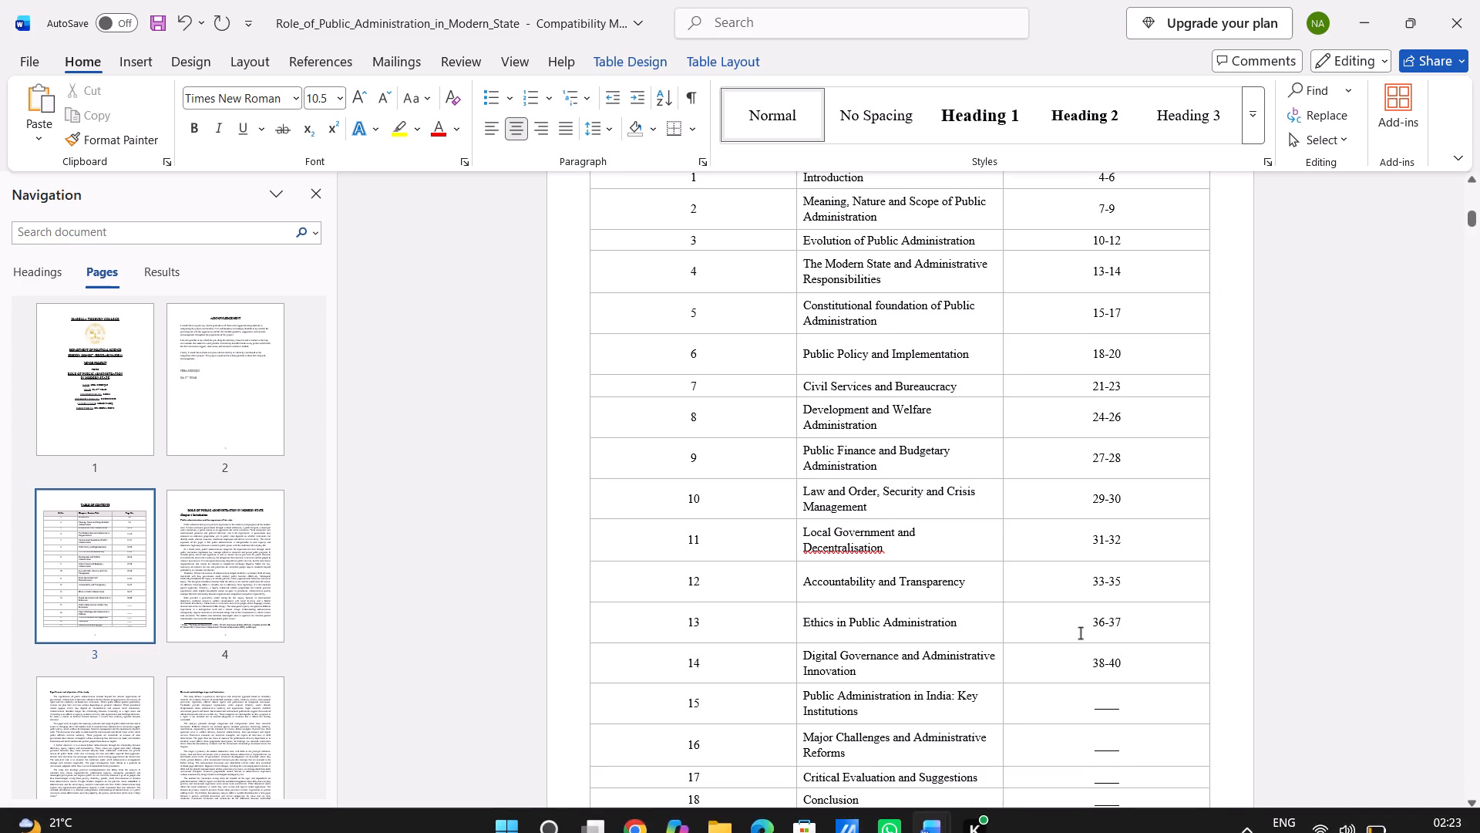
pyautogui.scroll(-1, 981, 595)
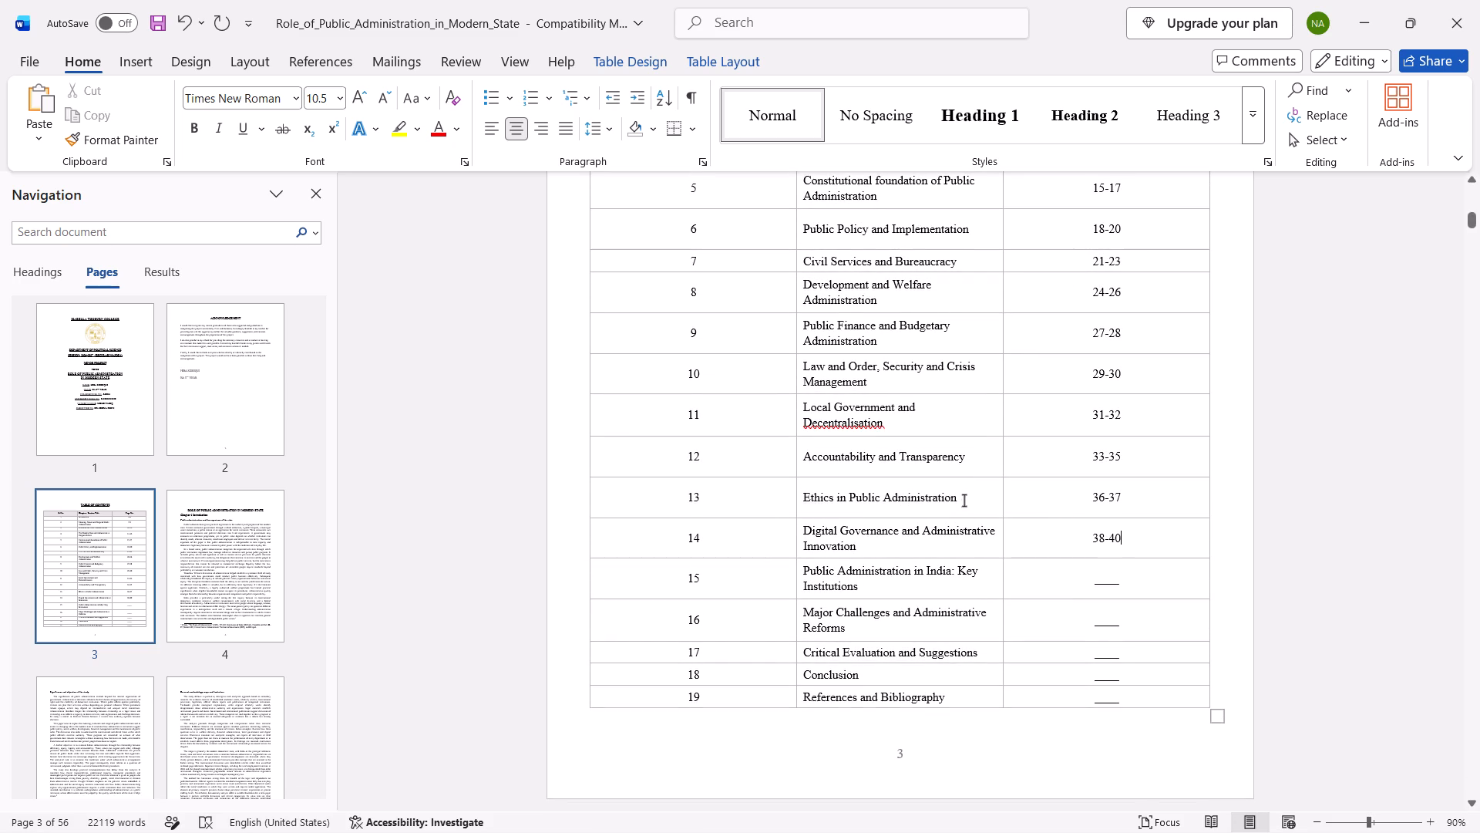
pyautogui.click(964, 500)
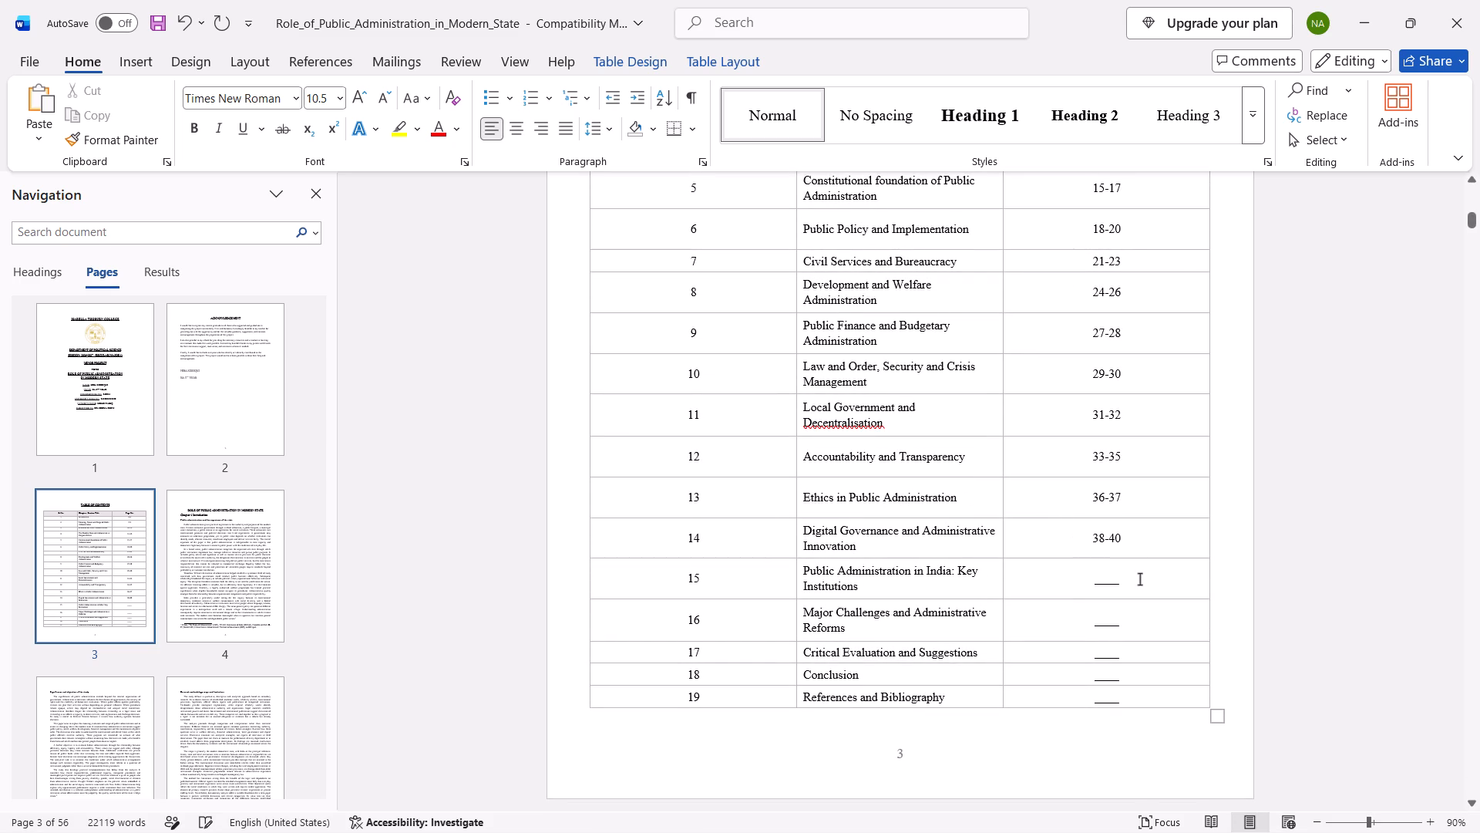
pyautogui.click(1139, 578)
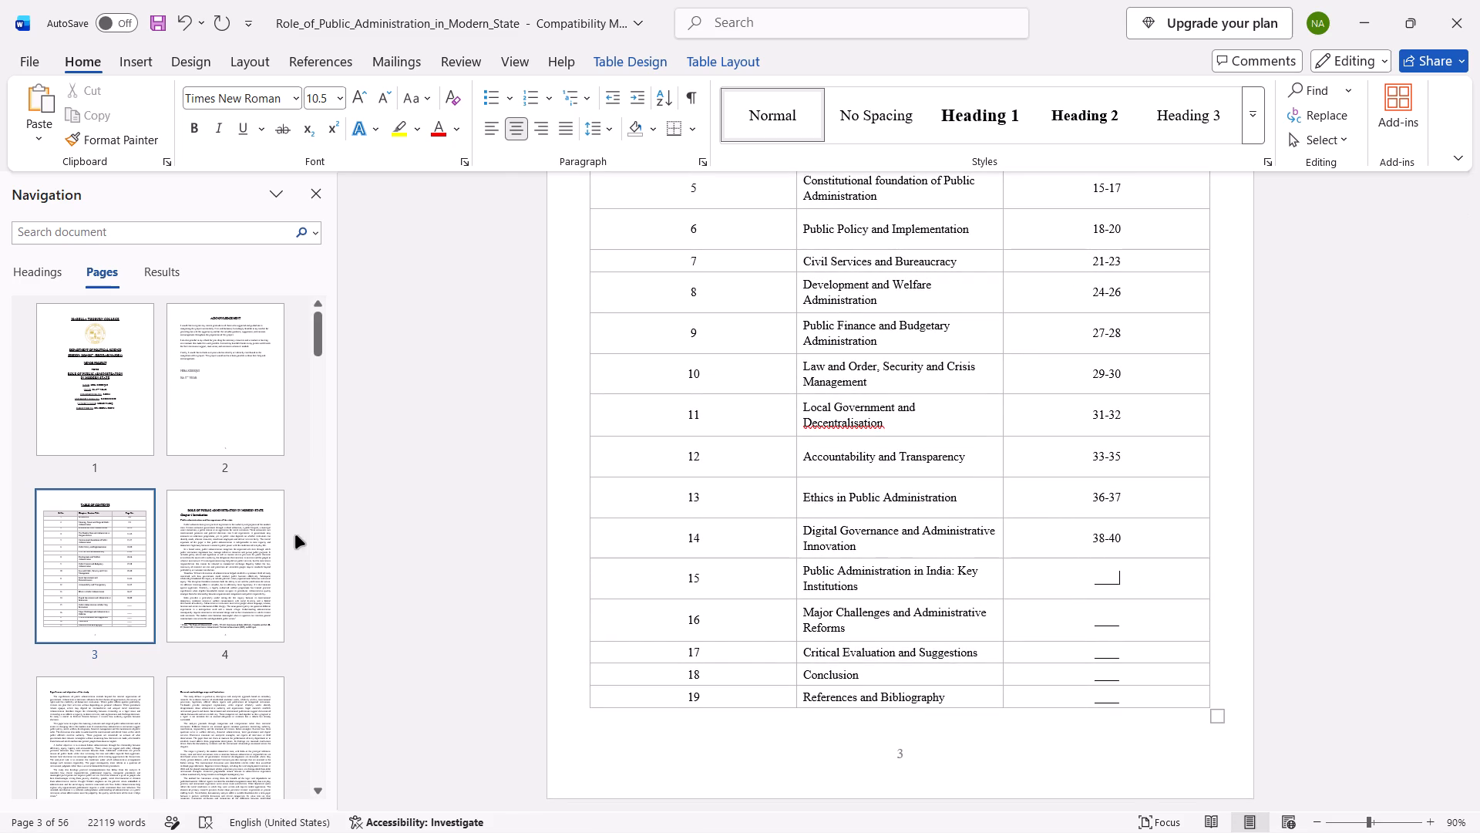
pyautogui.scroll(-5, 192, 551)
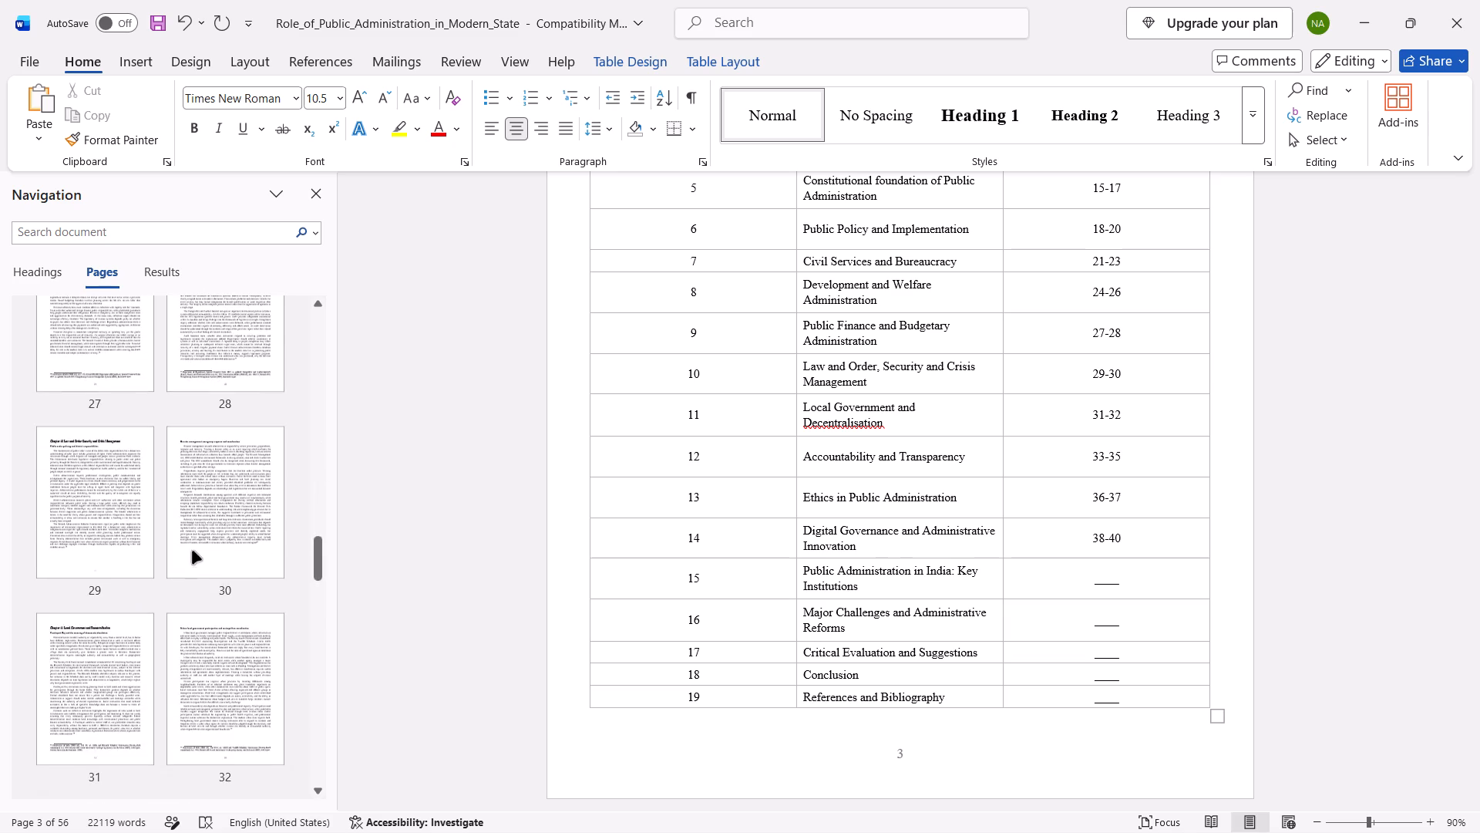
pyautogui.scroll(-2, 192, 551)
pyautogui.scroll(1, 192, 551)
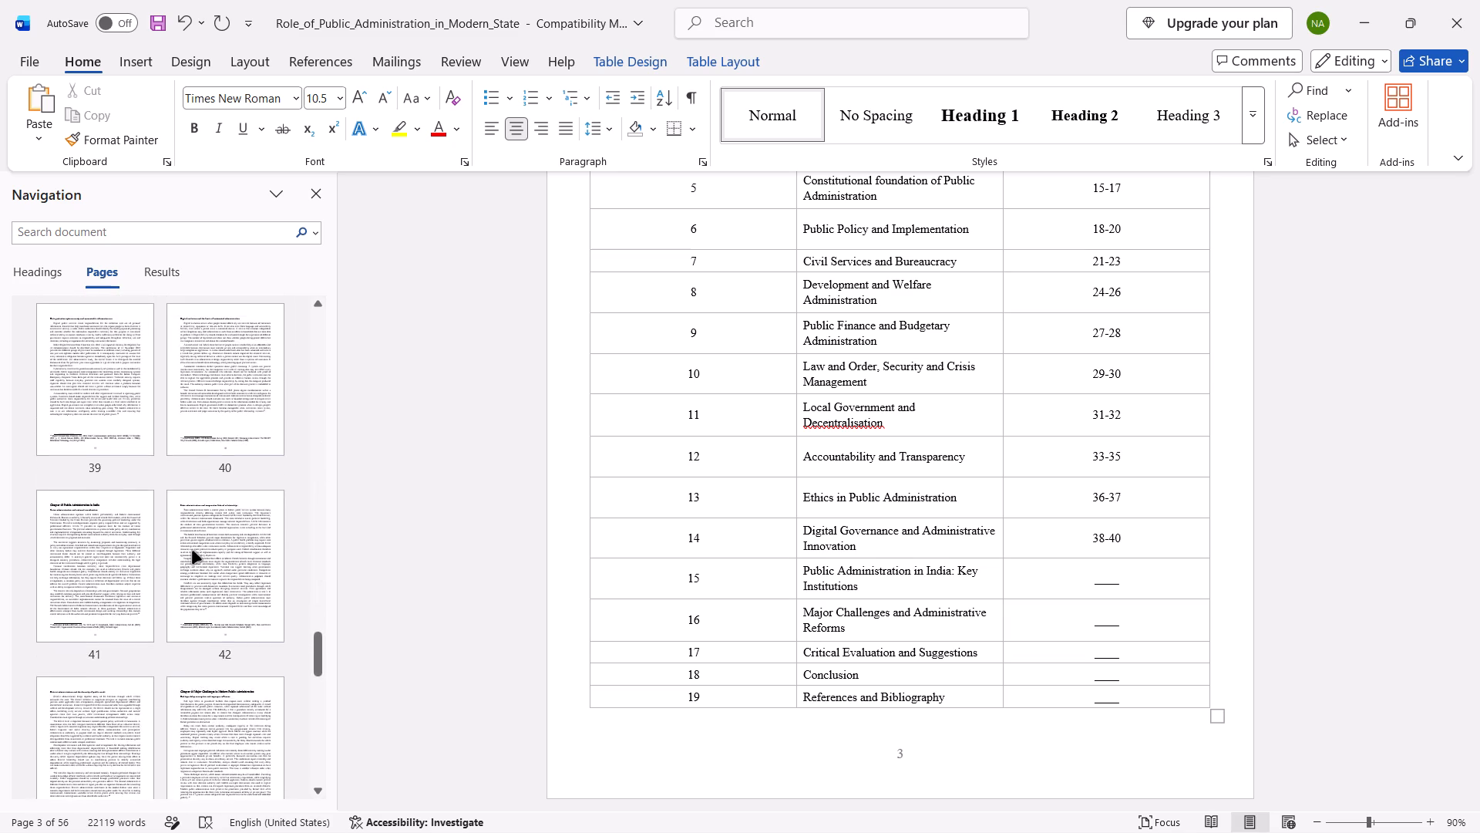
pyautogui.scroll(1, 192, 551)
pyautogui.scroll(-2, 192, 551)
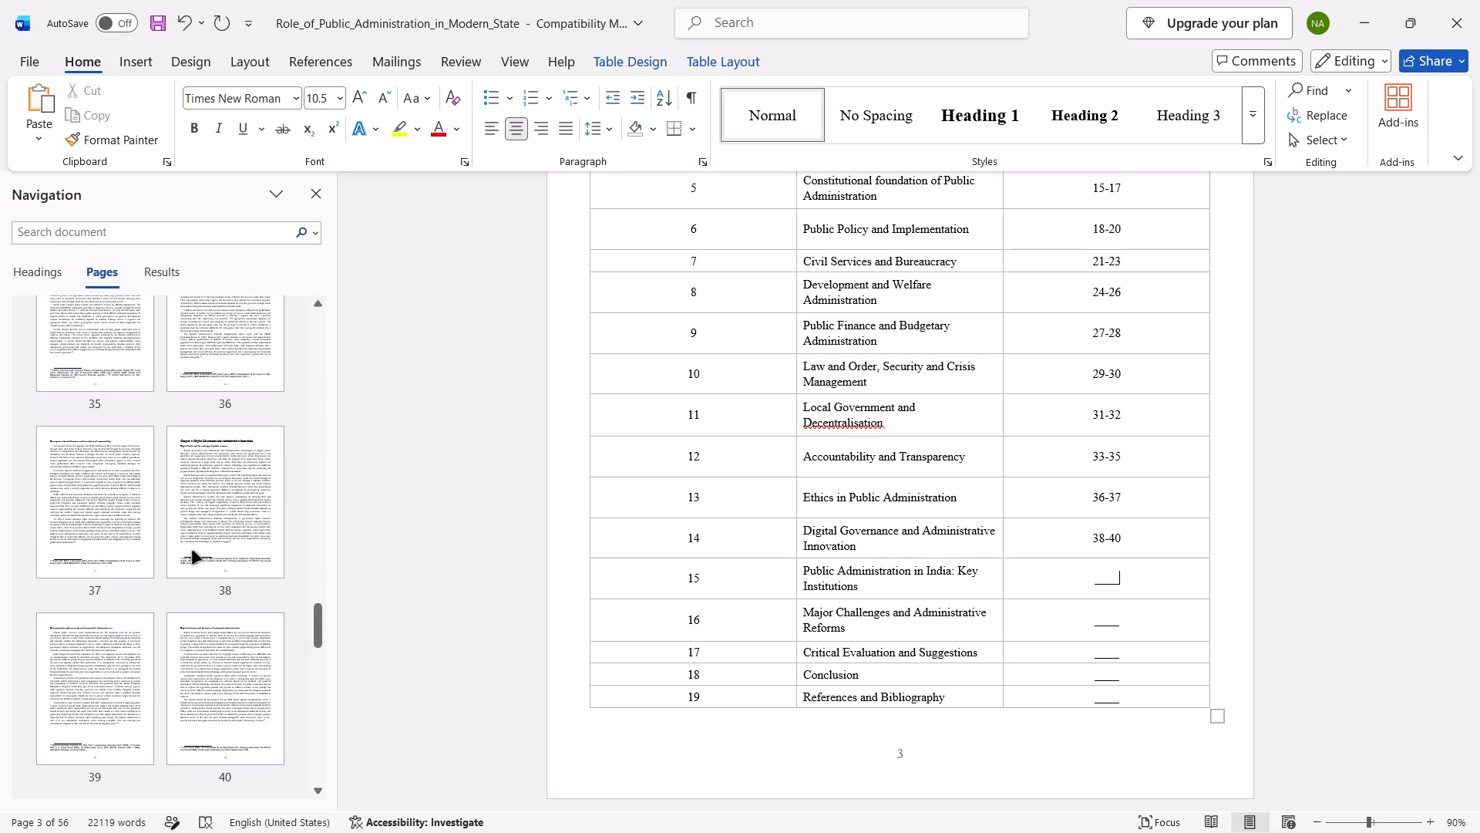
pyautogui.click(210, 532)
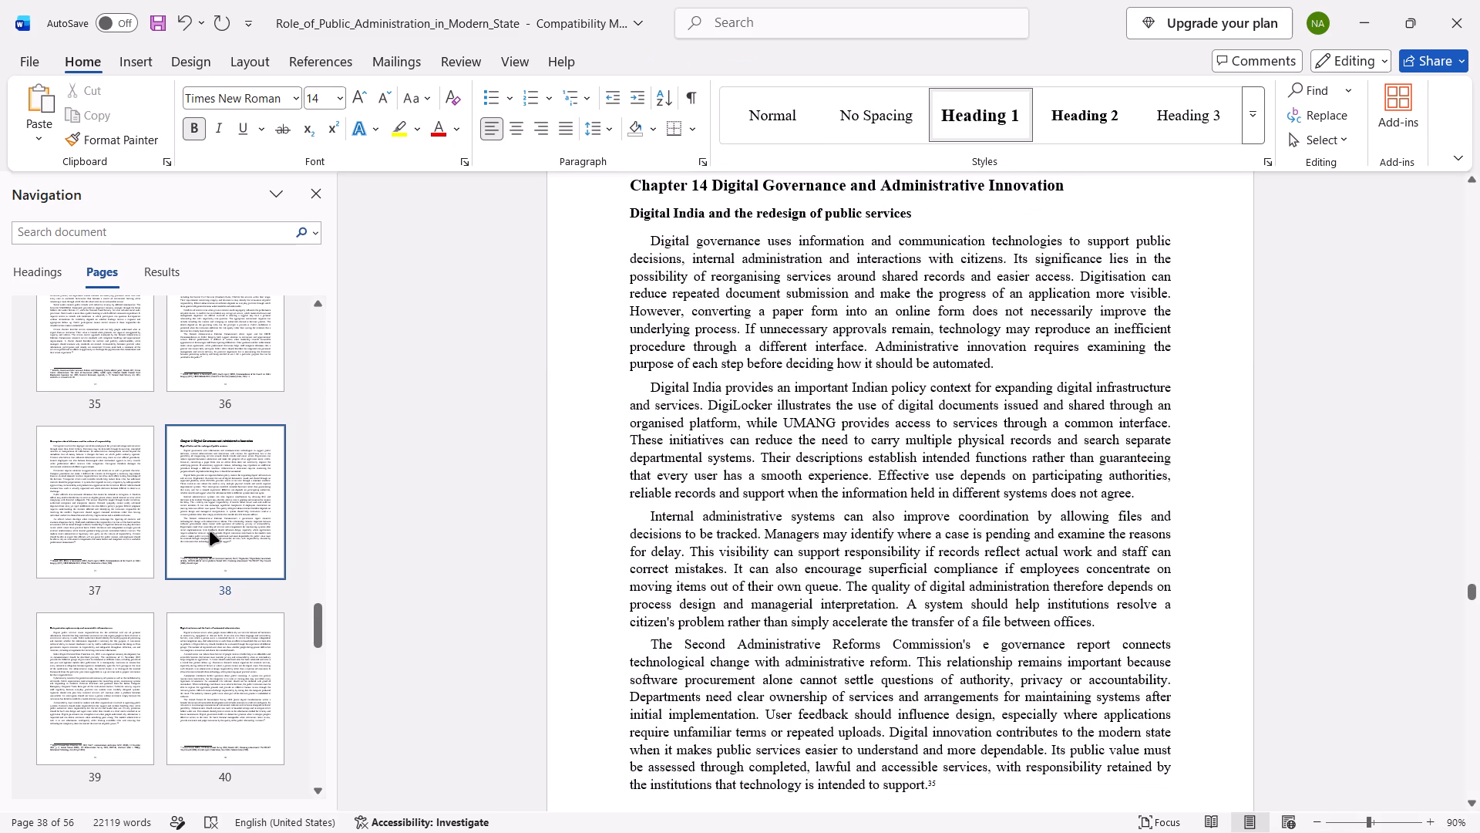
pyautogui.scroll(-4, 210, 532)
pyautogui.click(123, 642)
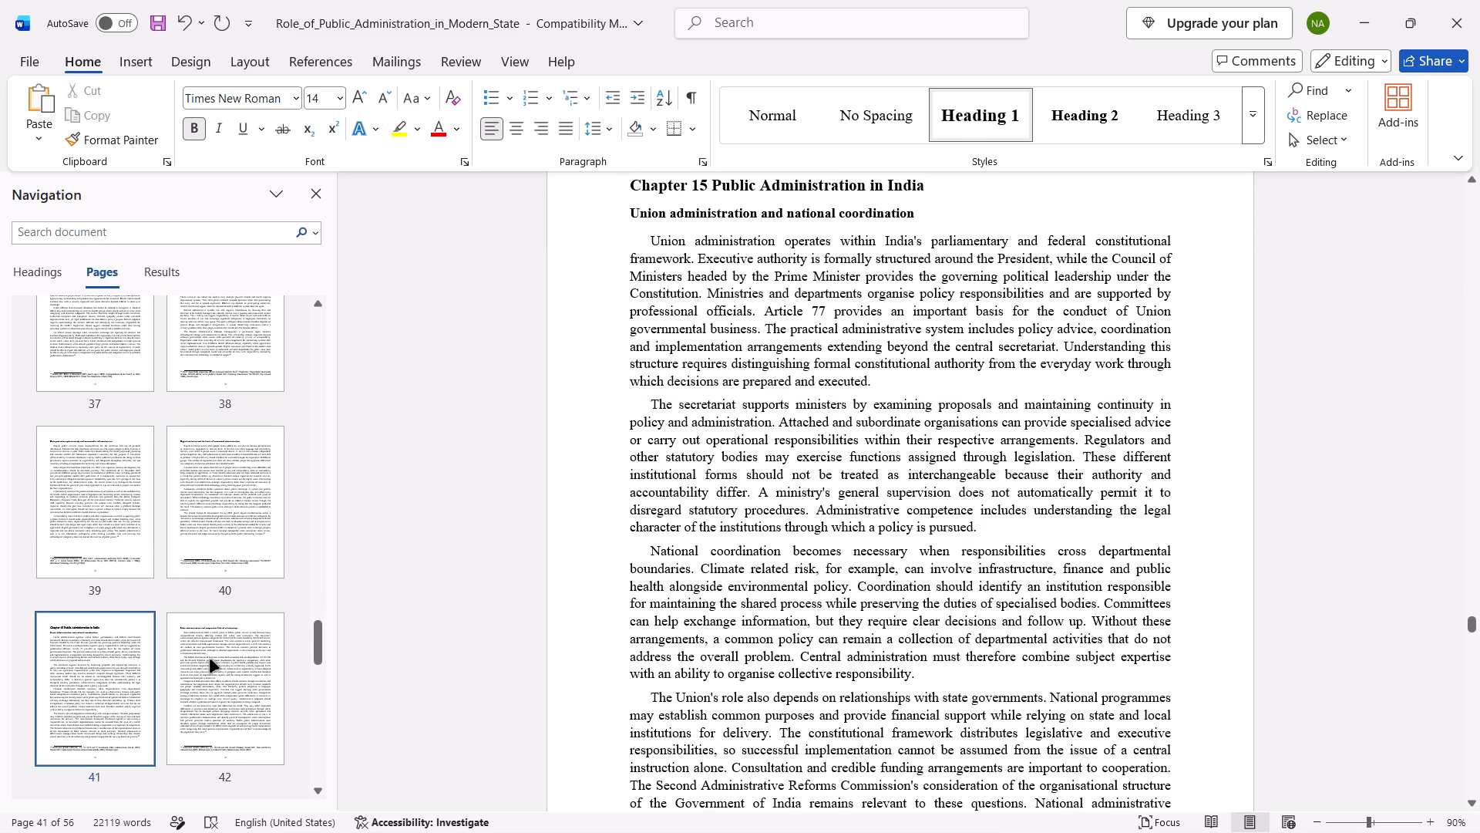
pyautogui.scroll(-2, 210, 659)
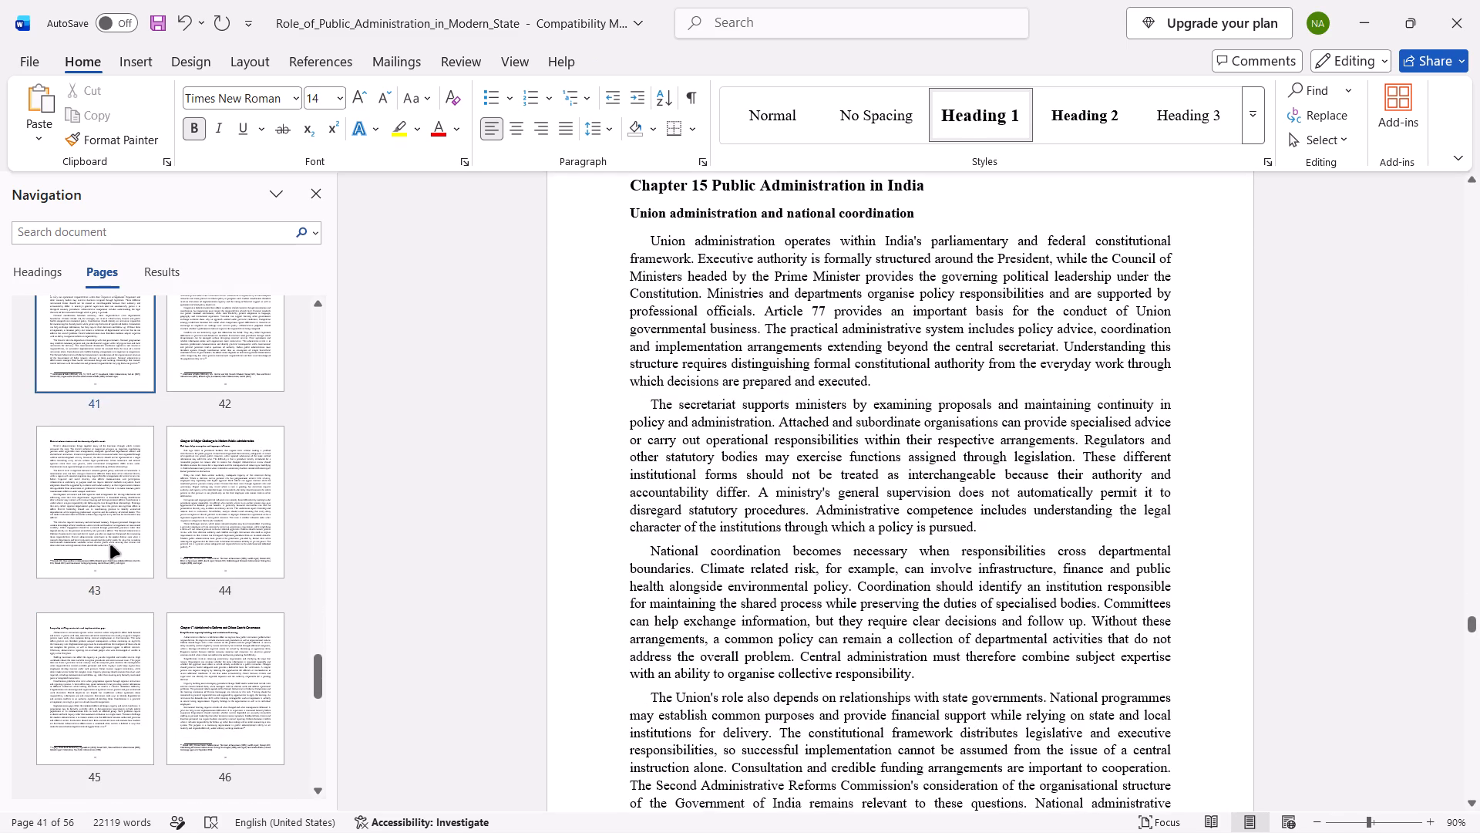
pyautogui.scroll(1, 110, 545)
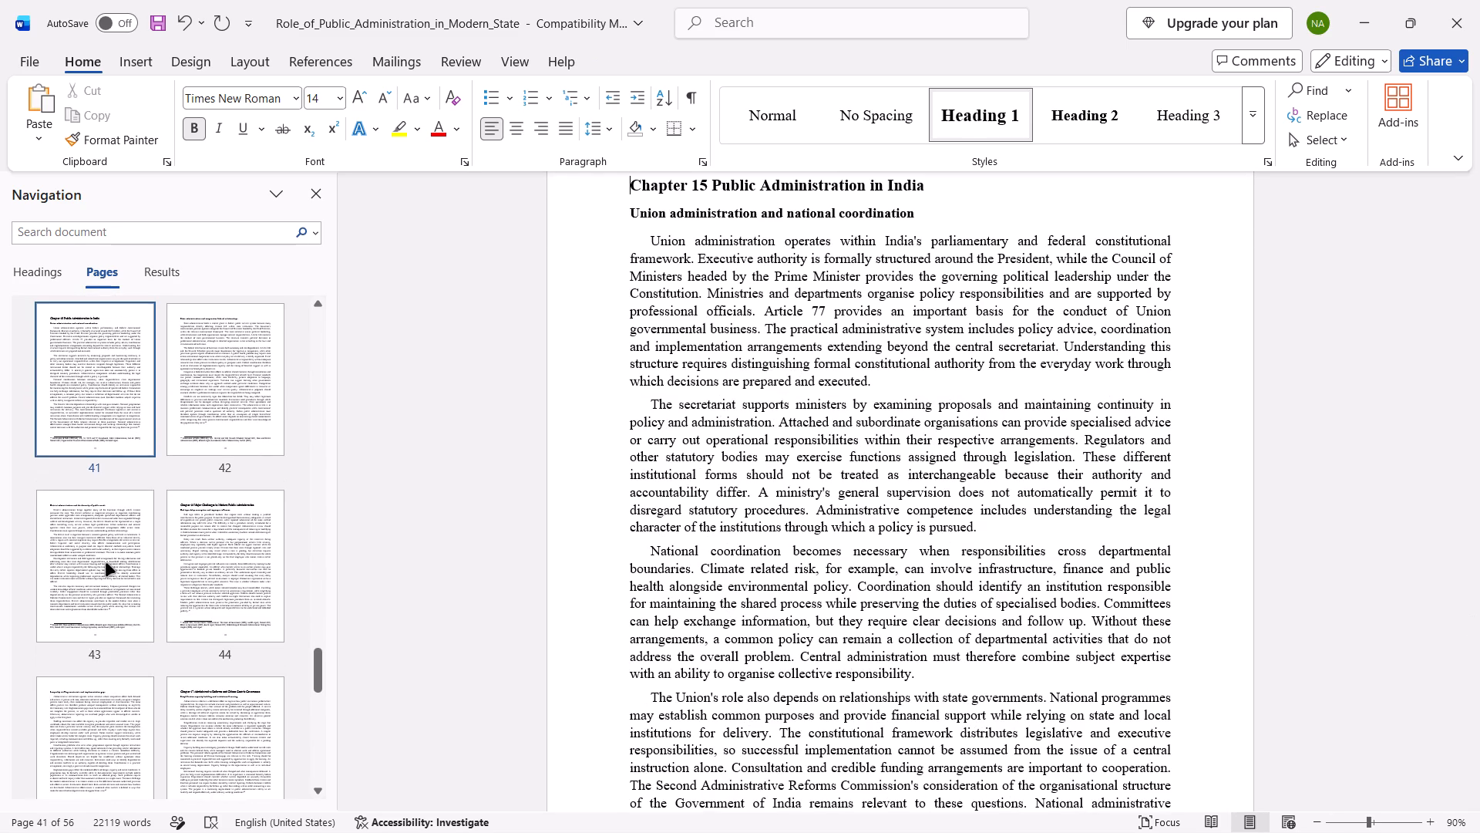
pyautogui.click(106, 563)
# Replace the row 15 page placeholder, Public Administration in India: Key Institutions, in the table of contents with 41-43.
pyautogui.scroll(20, 106, 563)
pyautogui.scroll(4, 106, 563)
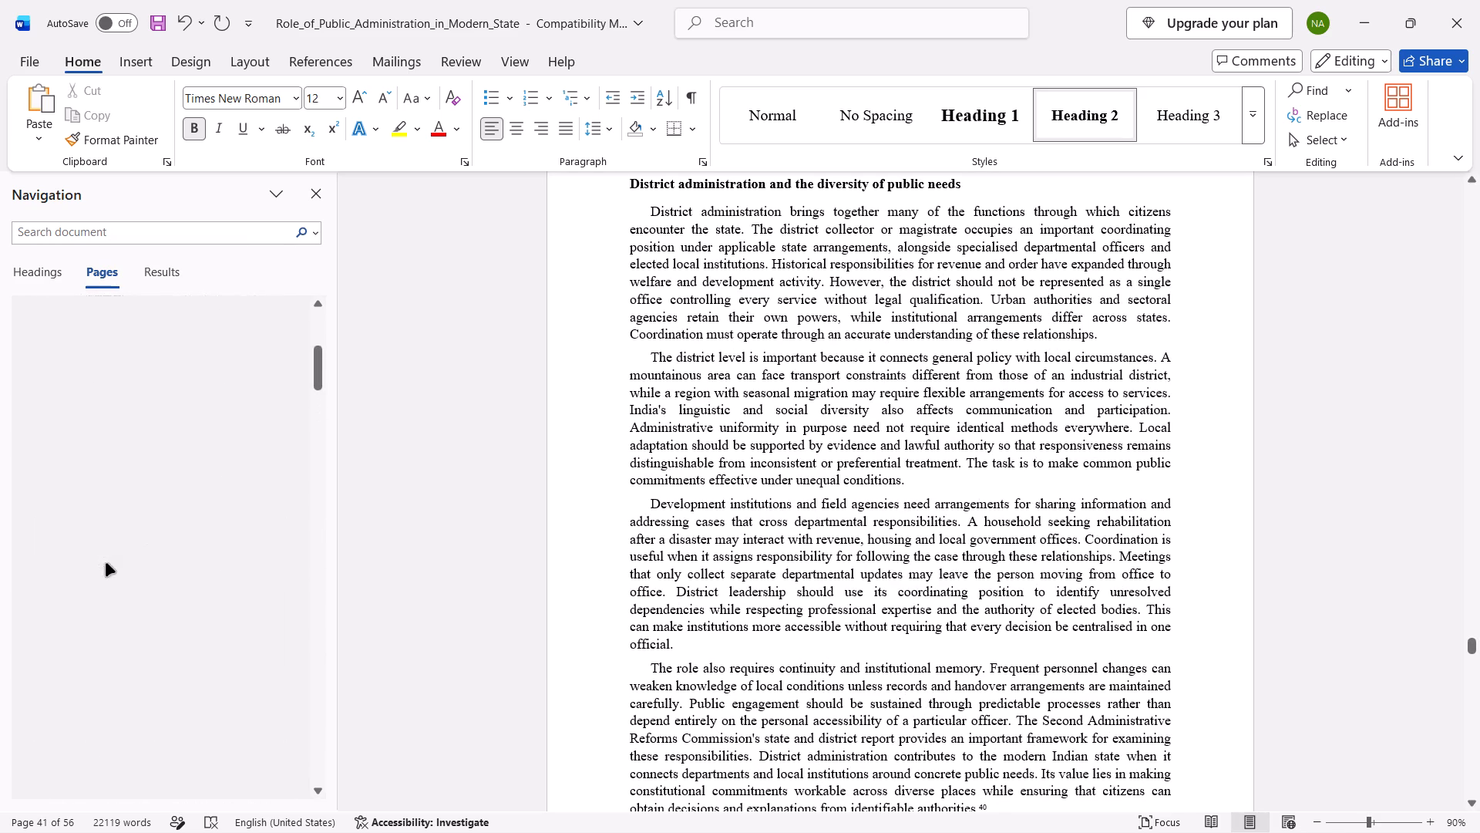
pyautogui.scroll(3, 106, 563)
pyautogui.click(106, 563)
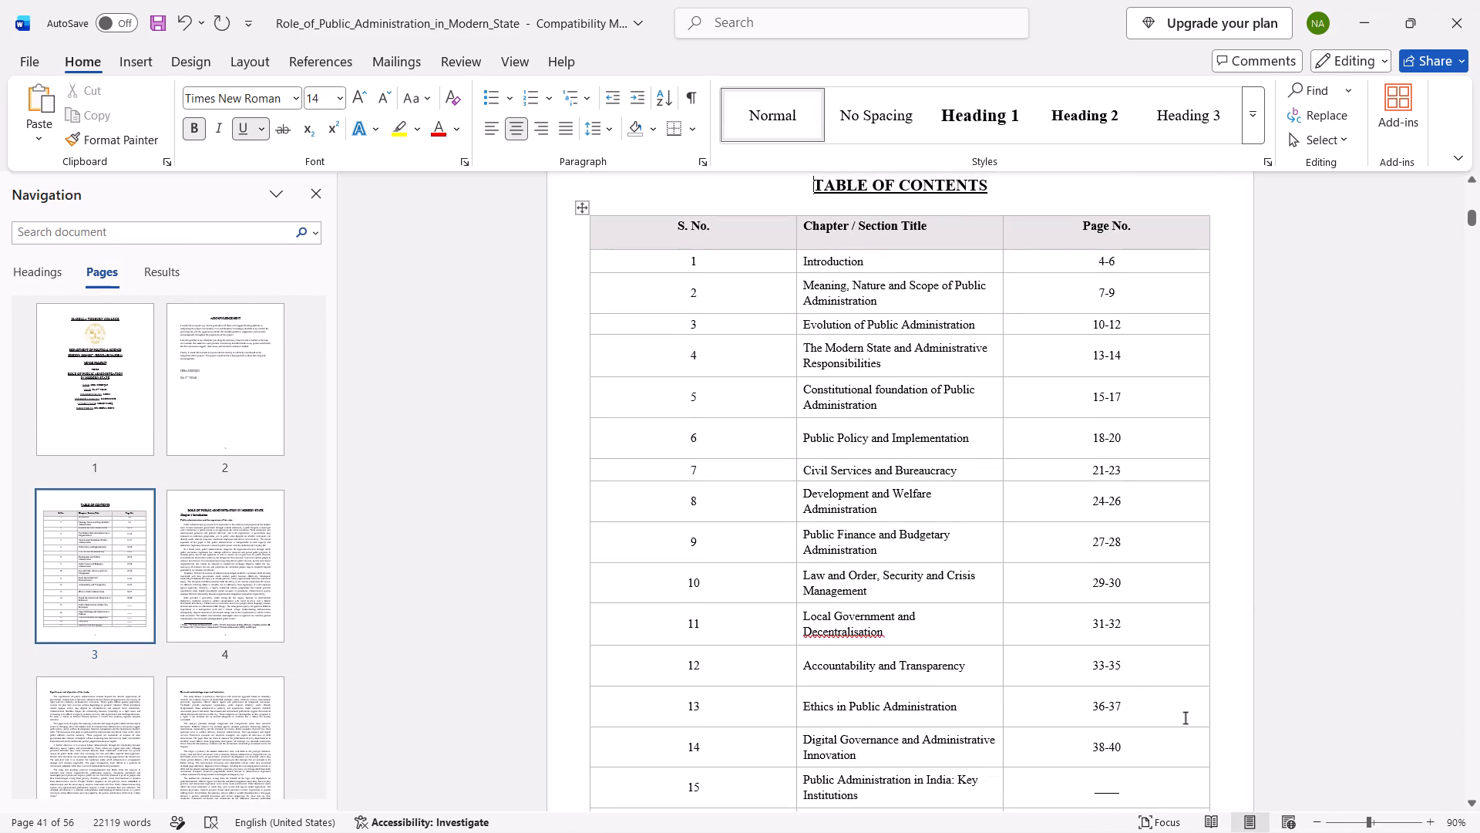
pyautogui.scroll(-1, 1185, 717)
pyautogui.click(1152, 715)
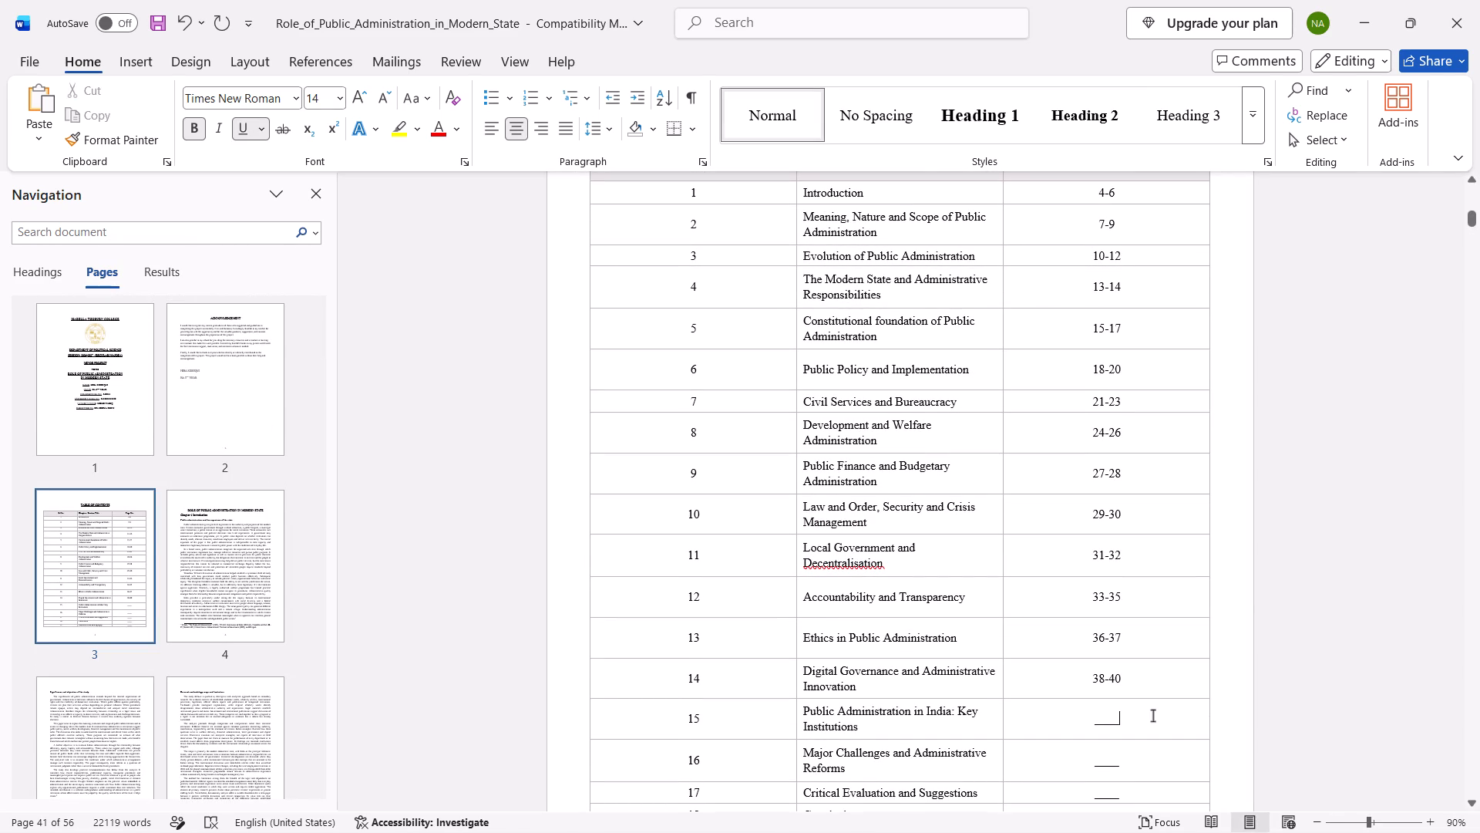
pyautogui.press('BackSpace')
pyautogui.press('BackSpace')
pyautogui.press('BackSpace')
pyautogui.press('BackSpace')
pyautogui.write('41-43')
# Delete the underscore placeholder from the page number cell of row 16, Major Challenges and Administrative Reforms.
pyautogui.scroll(-1, 1152, 715)
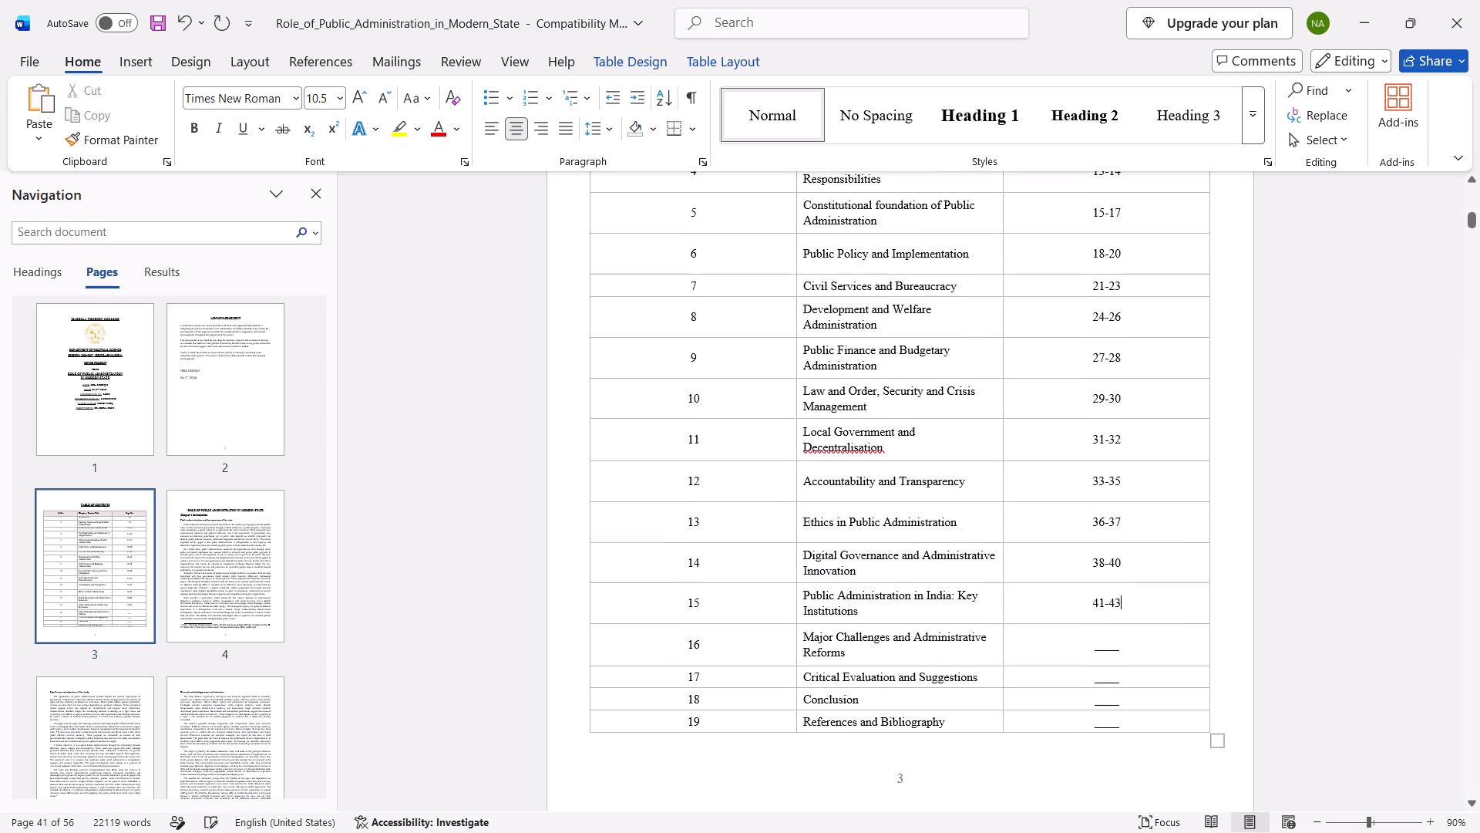
pyautogui.scroll(-1, 1152, 715)
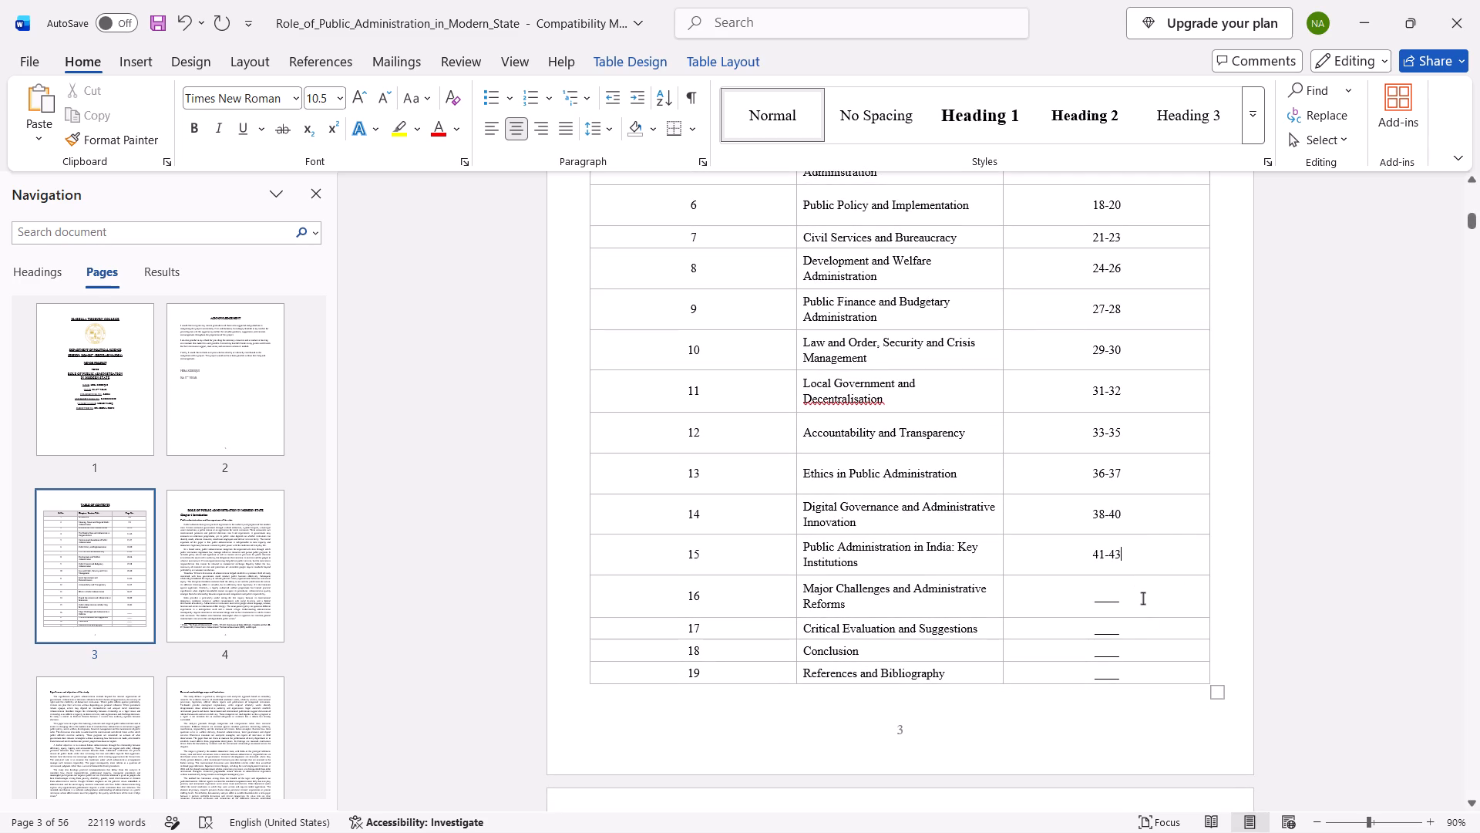
pyautogui.click(1142, 598)
pyautogui.press('BackSpace')
pyautogui.press('BackSpace')
pyautogui.press('BackSpace')
pyautogui.press('BackSpace')
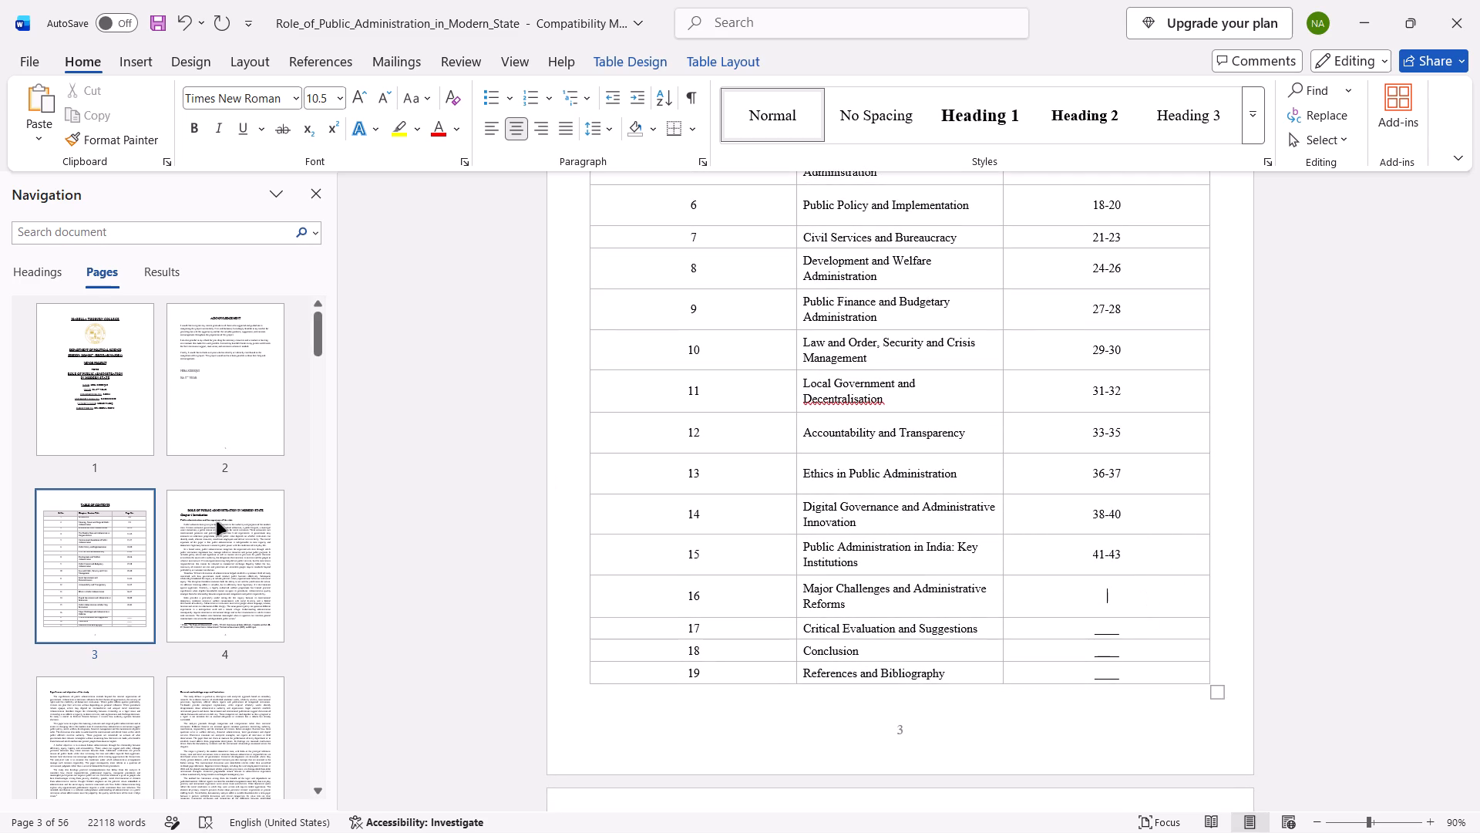
# Examine the pages following Chapter 15 to find where Chapter 16, Major Challenges in Modern Public Administration, starts and ends.
pyautogui.scroll(-20, 217, 522)
pyautogui.scroll(-11, 217, 522)
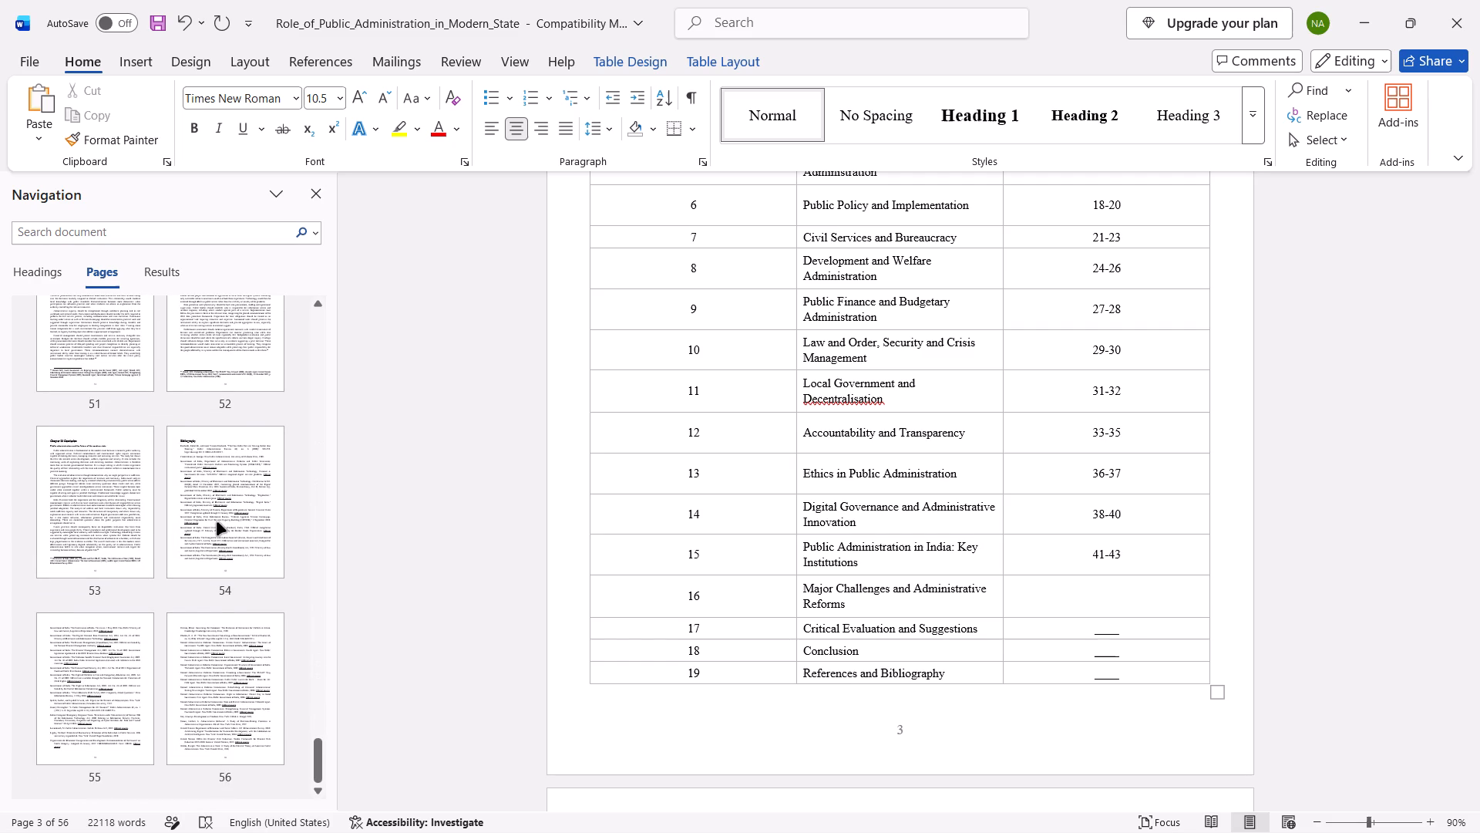
pyautogui.scroll(-2, 217, 522)
pyautogui.scroll(1, 190, 477)
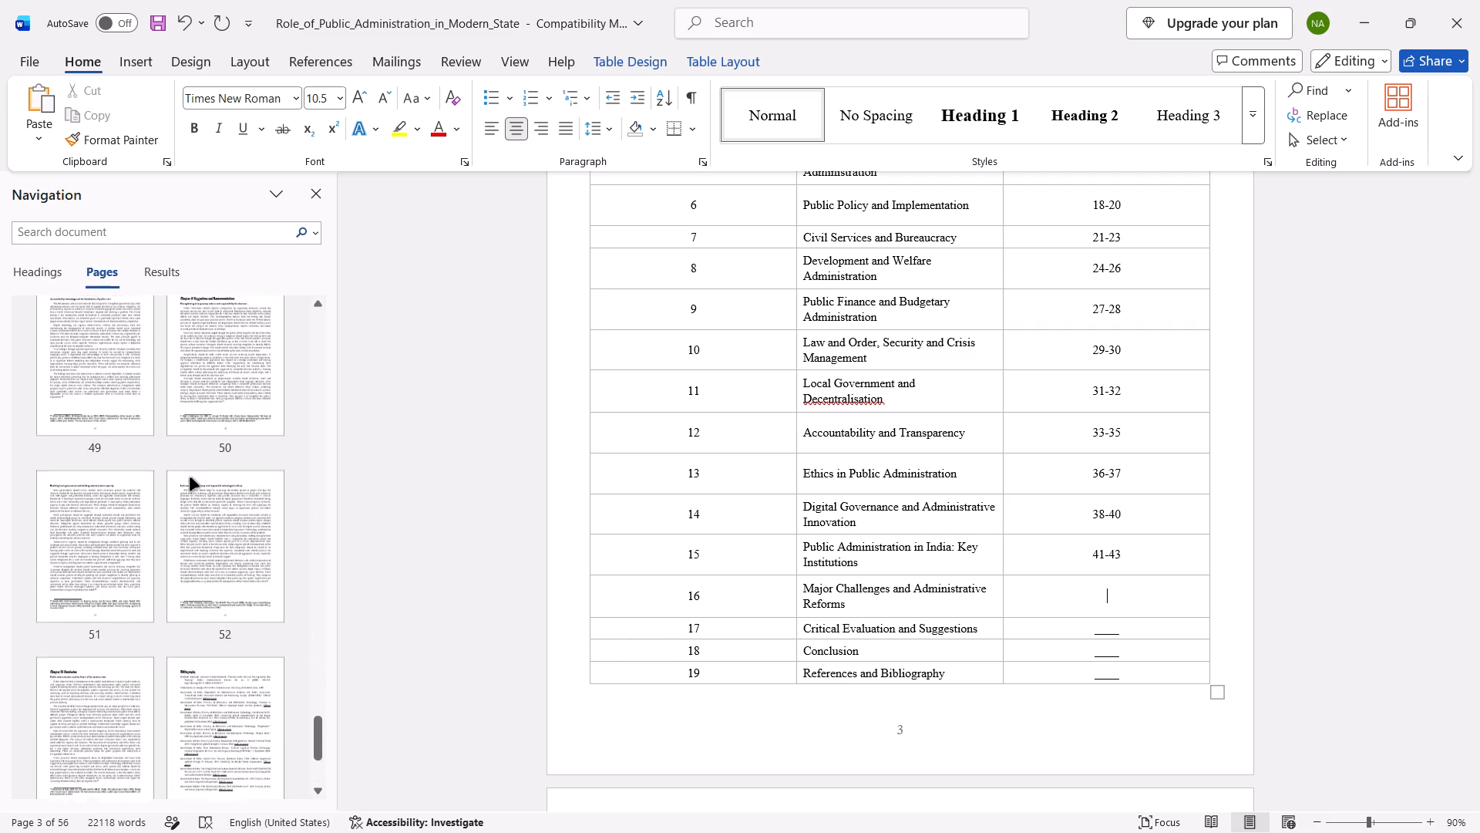
pyautogui.scroll(3, 190, 477)
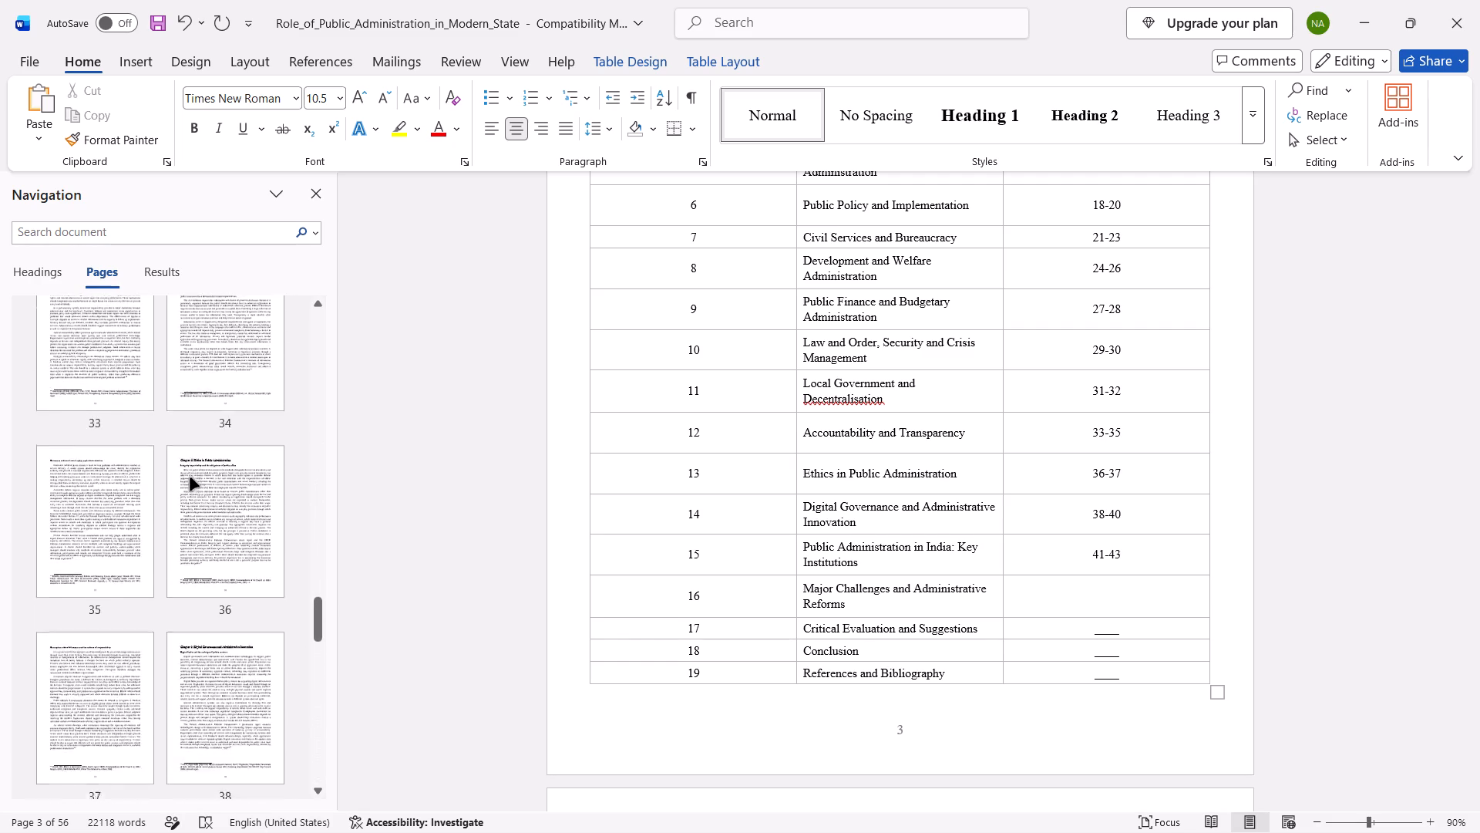
pyautogui.scroll(3, 190, 477)
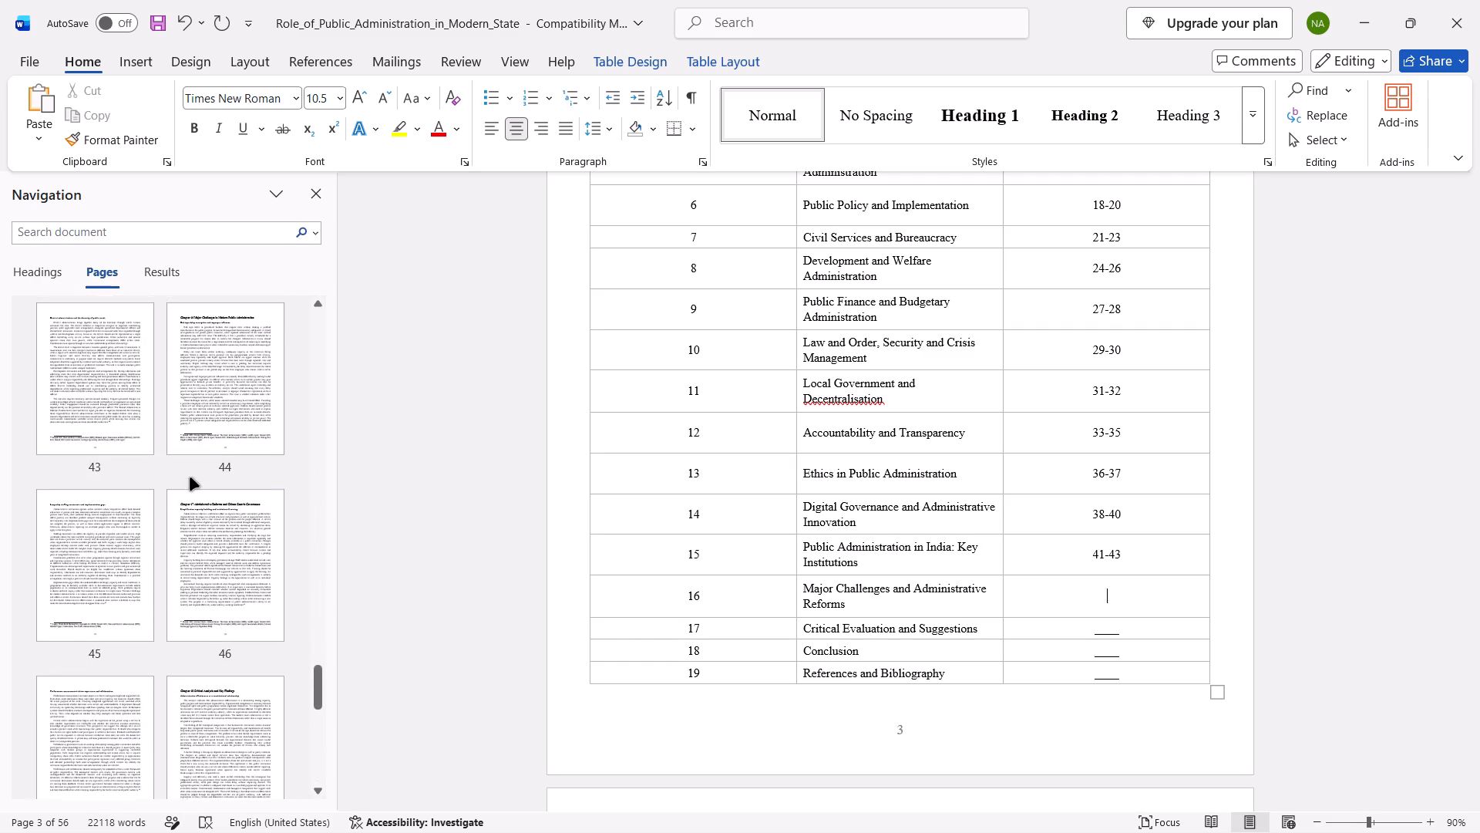
pyautogui.scroll(2, 190, 477)
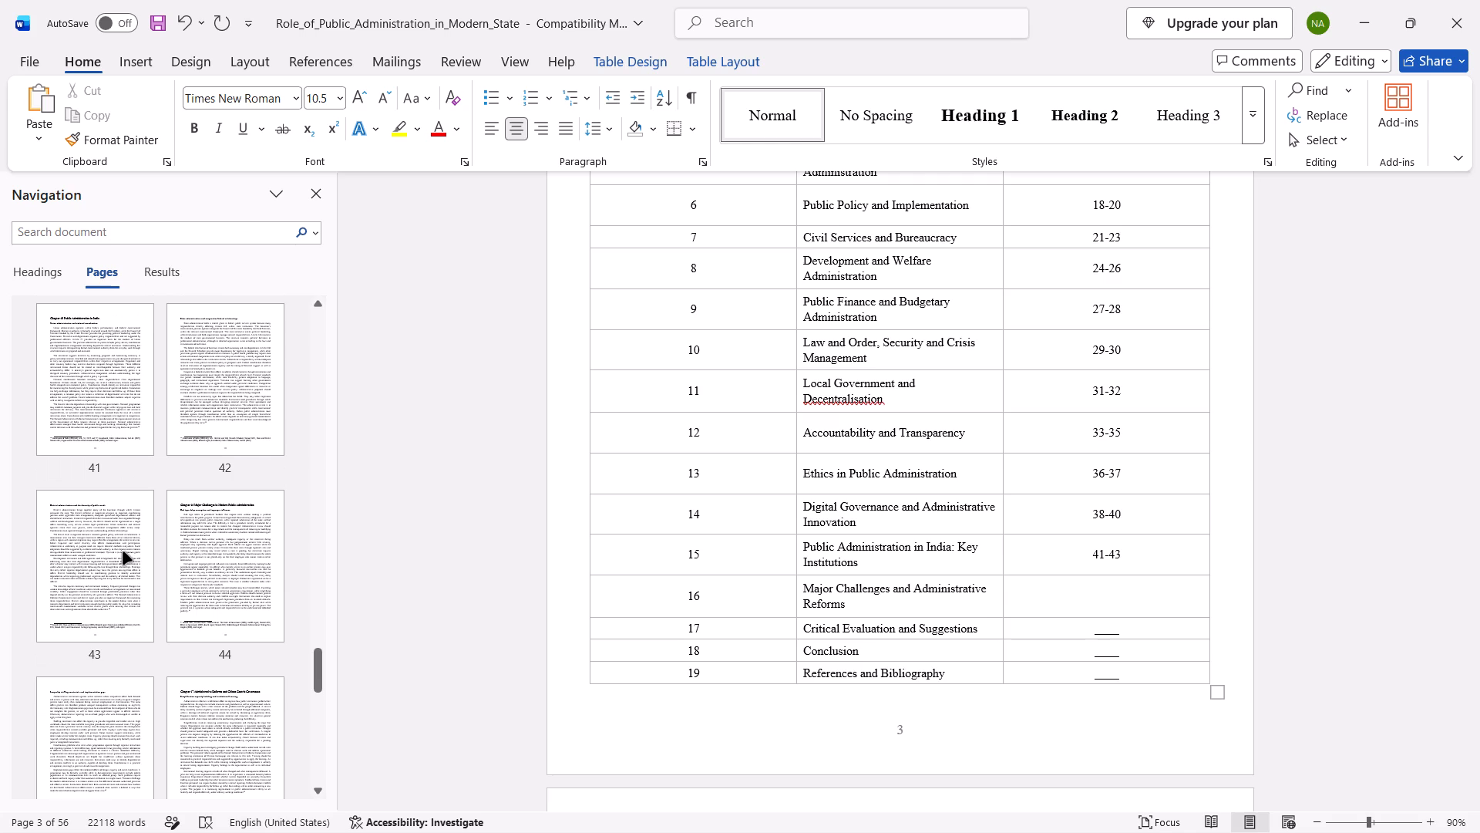
pyautogui.click(123, 551)
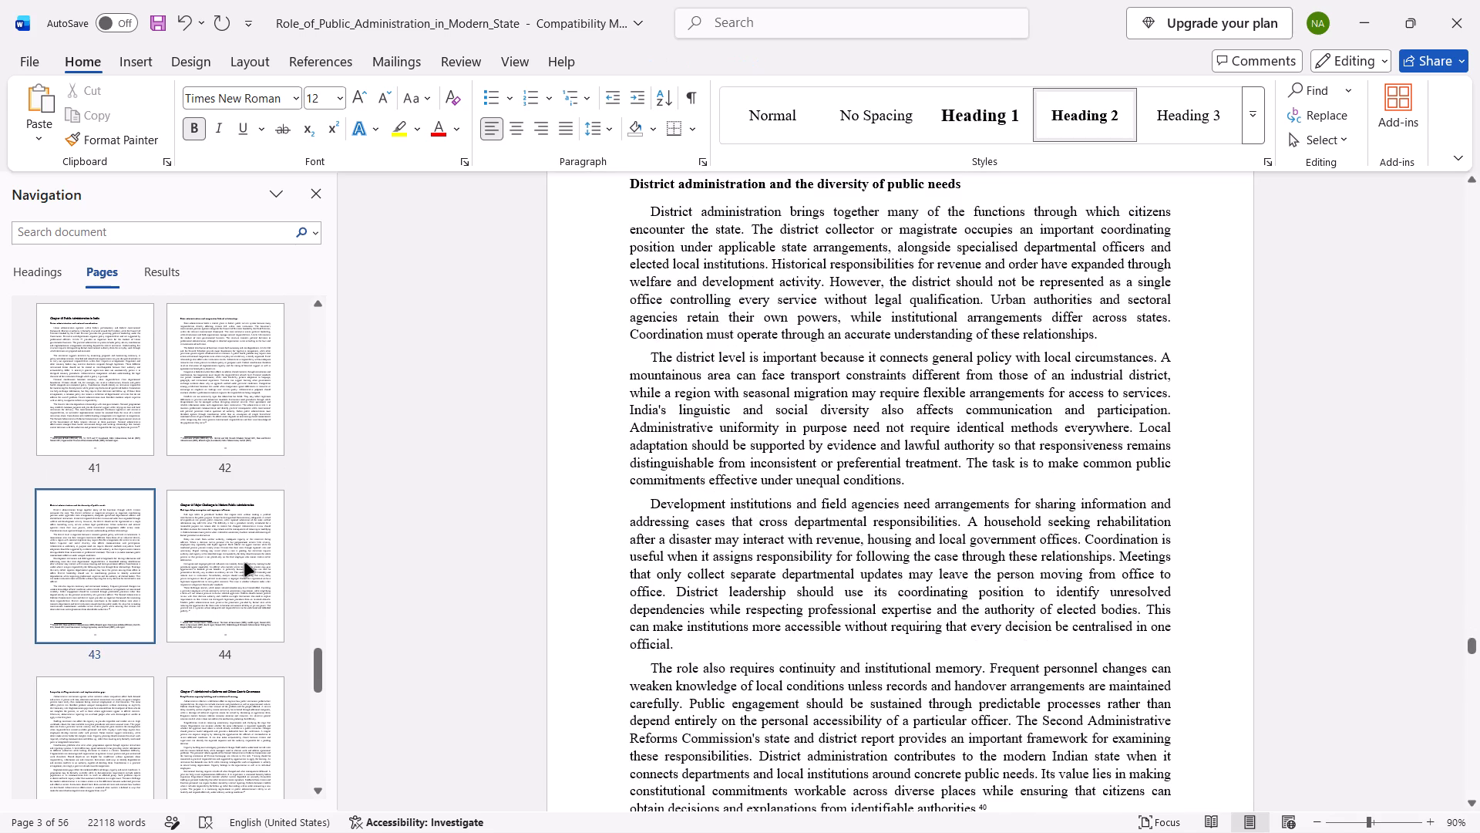
pyautogui.click(244, 563)
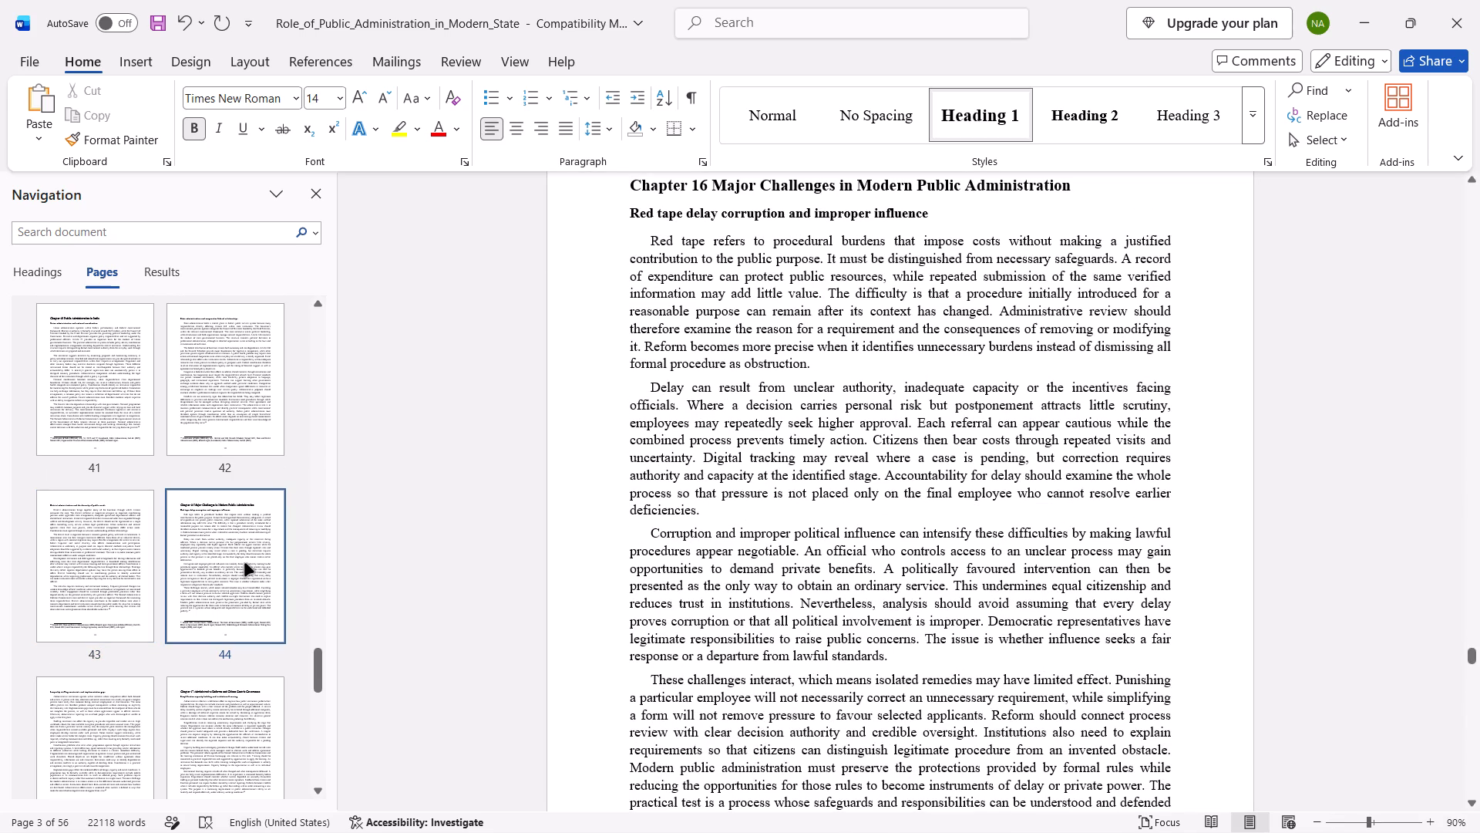
pyautogui.scroll(-1, 244, 563)
pyautogui.click(77, 673)
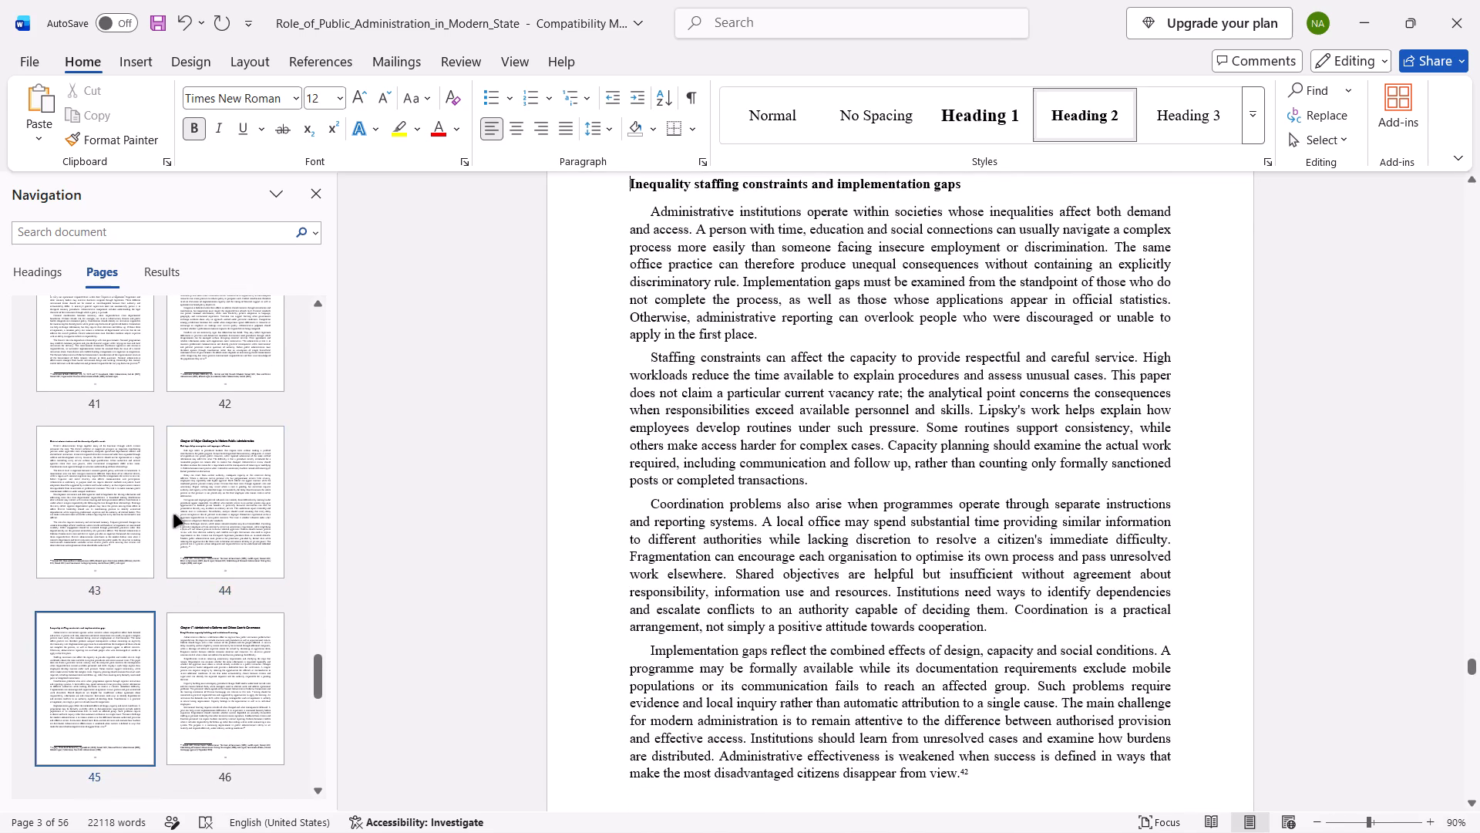
# Enter 44-45 as the page range of row 16, Major Challenges and Administrative Reforms, in the table of contents on page 3.
pyautogui.scroll(20, 193, 462)
pyautogui.scroll(20, 193, 462)
pyautogui.scroll(20, 193, 462)
pyautogui.click(121, 548)
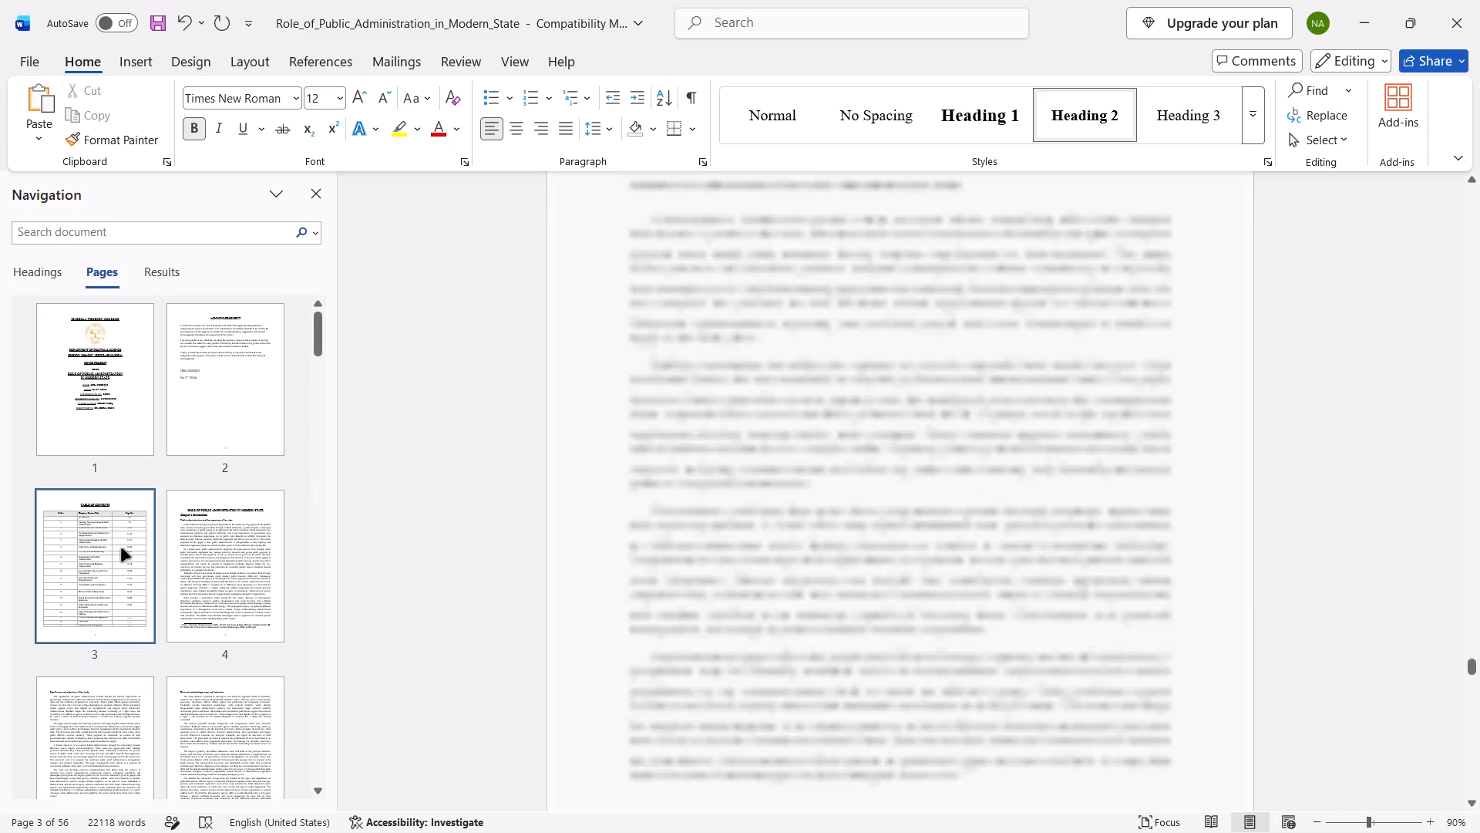
pyautogui.scroll(-1, 1108, 695)
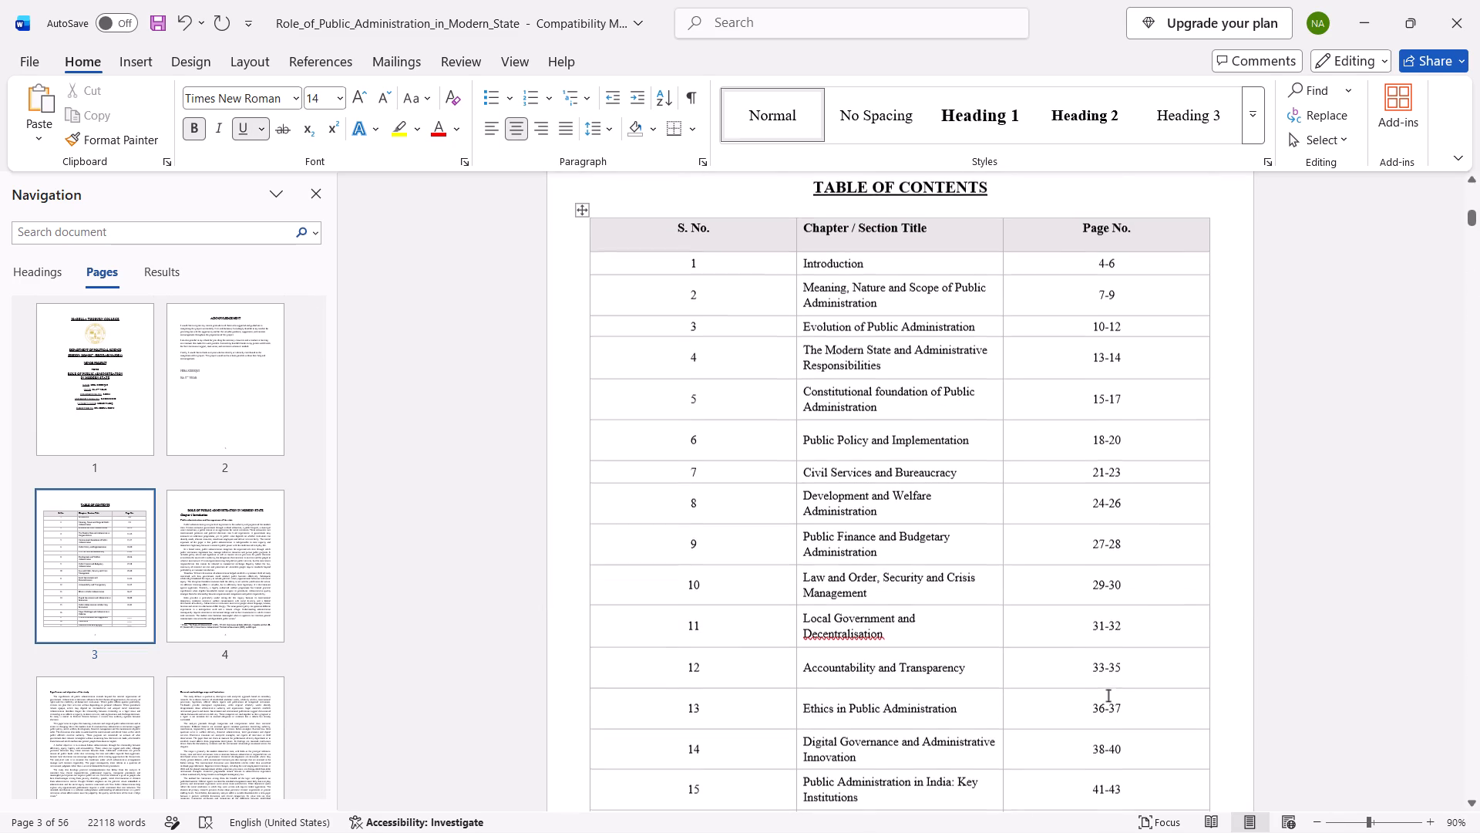
pyautogui.scroll(-2, 1108, 695)
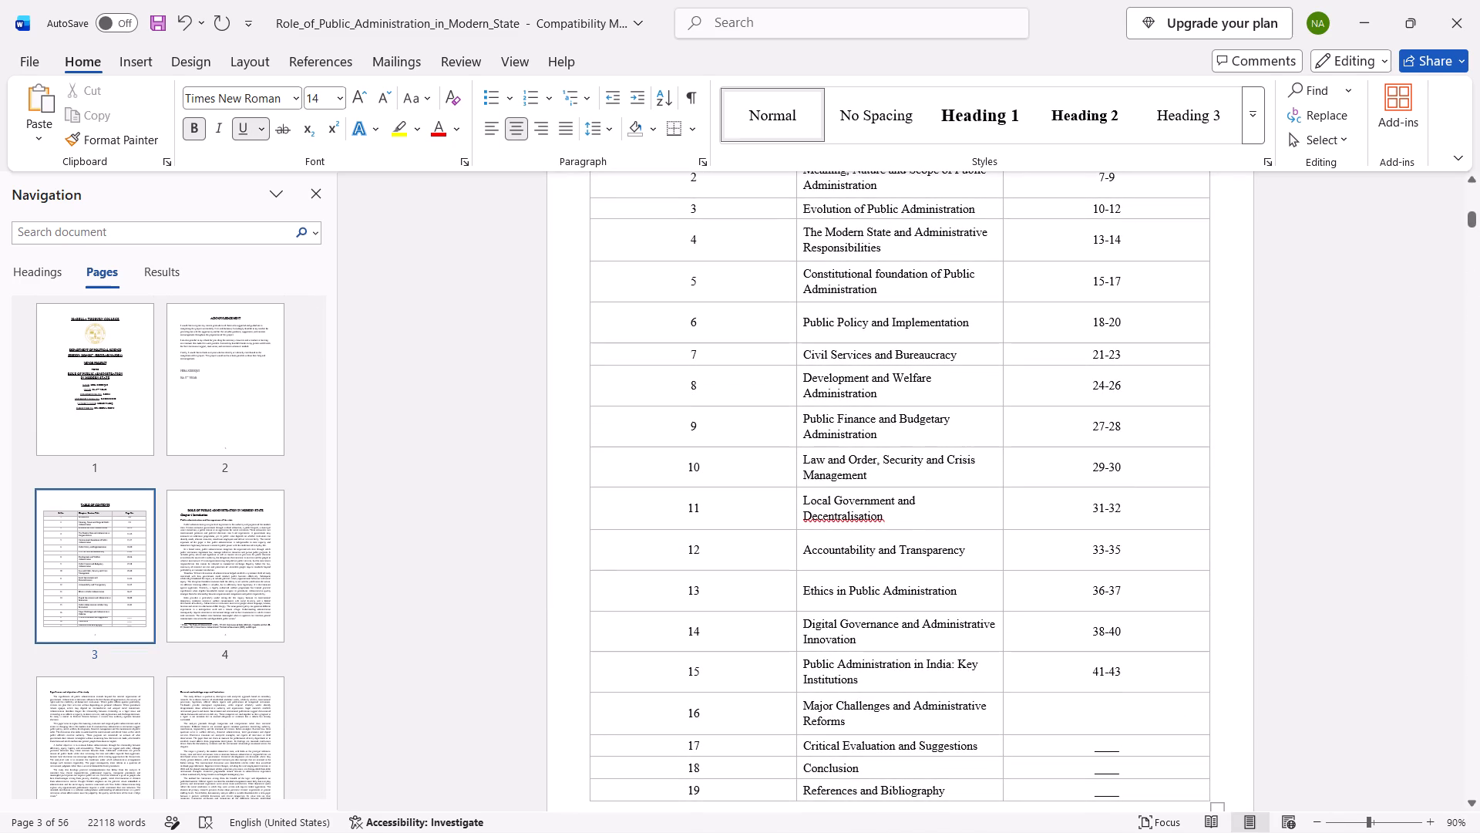
pyautogui.scroll(-3, 1108, 695)
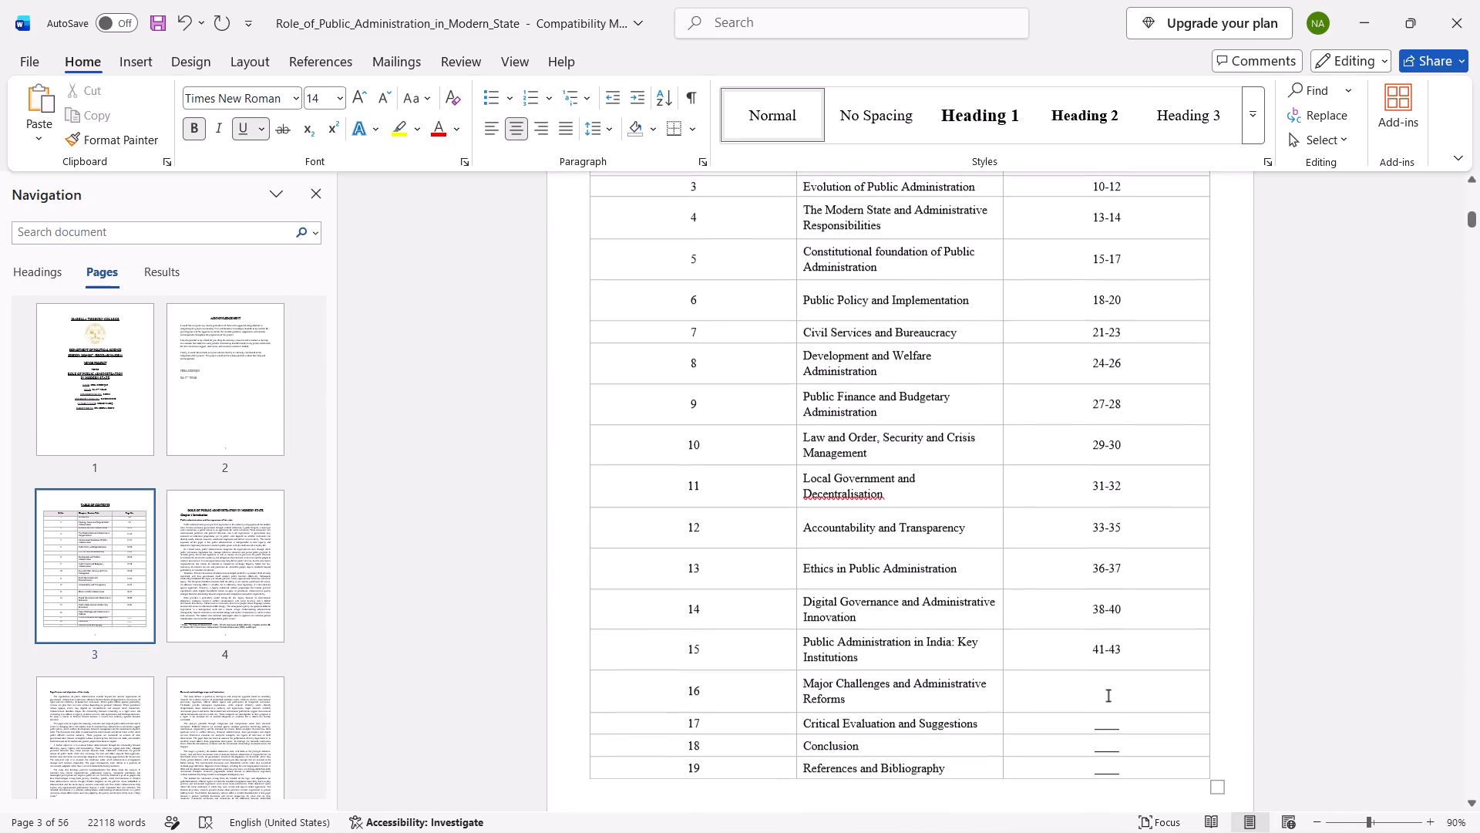
pyautogui.click(1109, 693)
pyautogui.write('44-45')
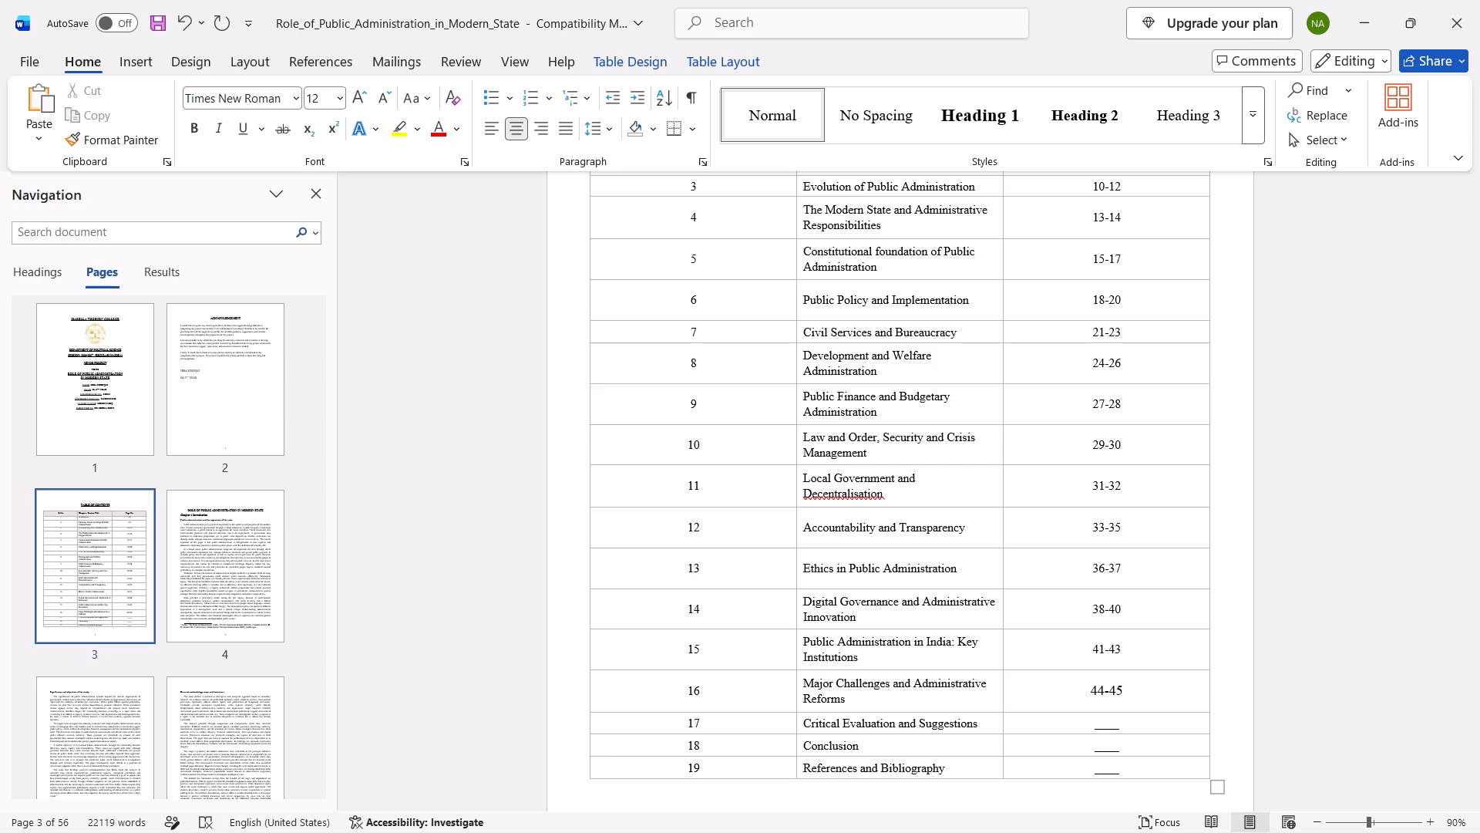
# Set the font size of the row 16 page range 44-45 to 10.5.
pyautogui.click(1135, 728)
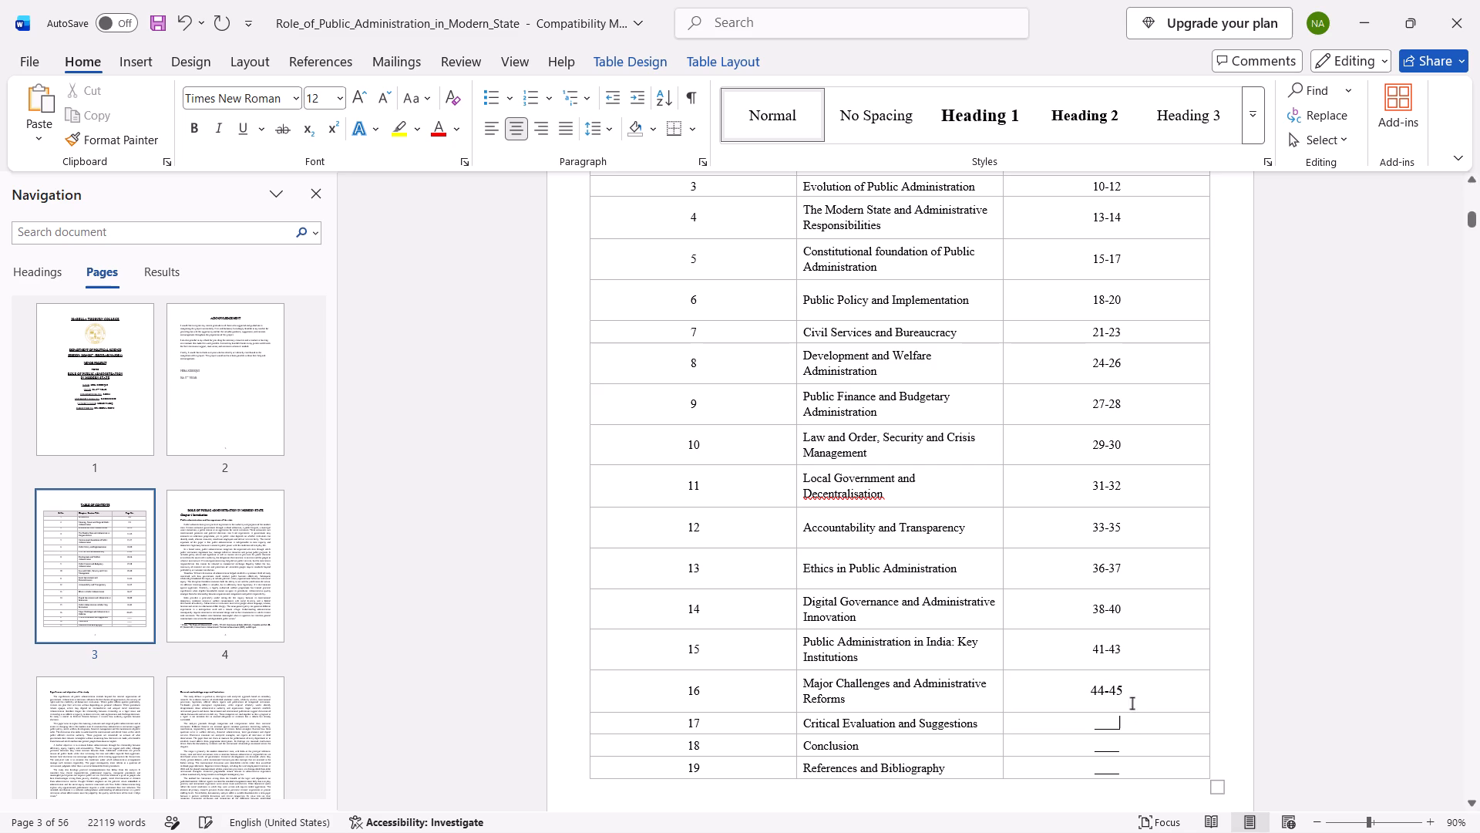
pyautogui.click(1132, 693)
pyautogui.moveTo(1132, 691); pyautogui.dragTo(1109, 693)
pyautogui.moveTo(1109, 693); pyautogui.dragTo(1084, 690)
pyautogui.click(323, 96)
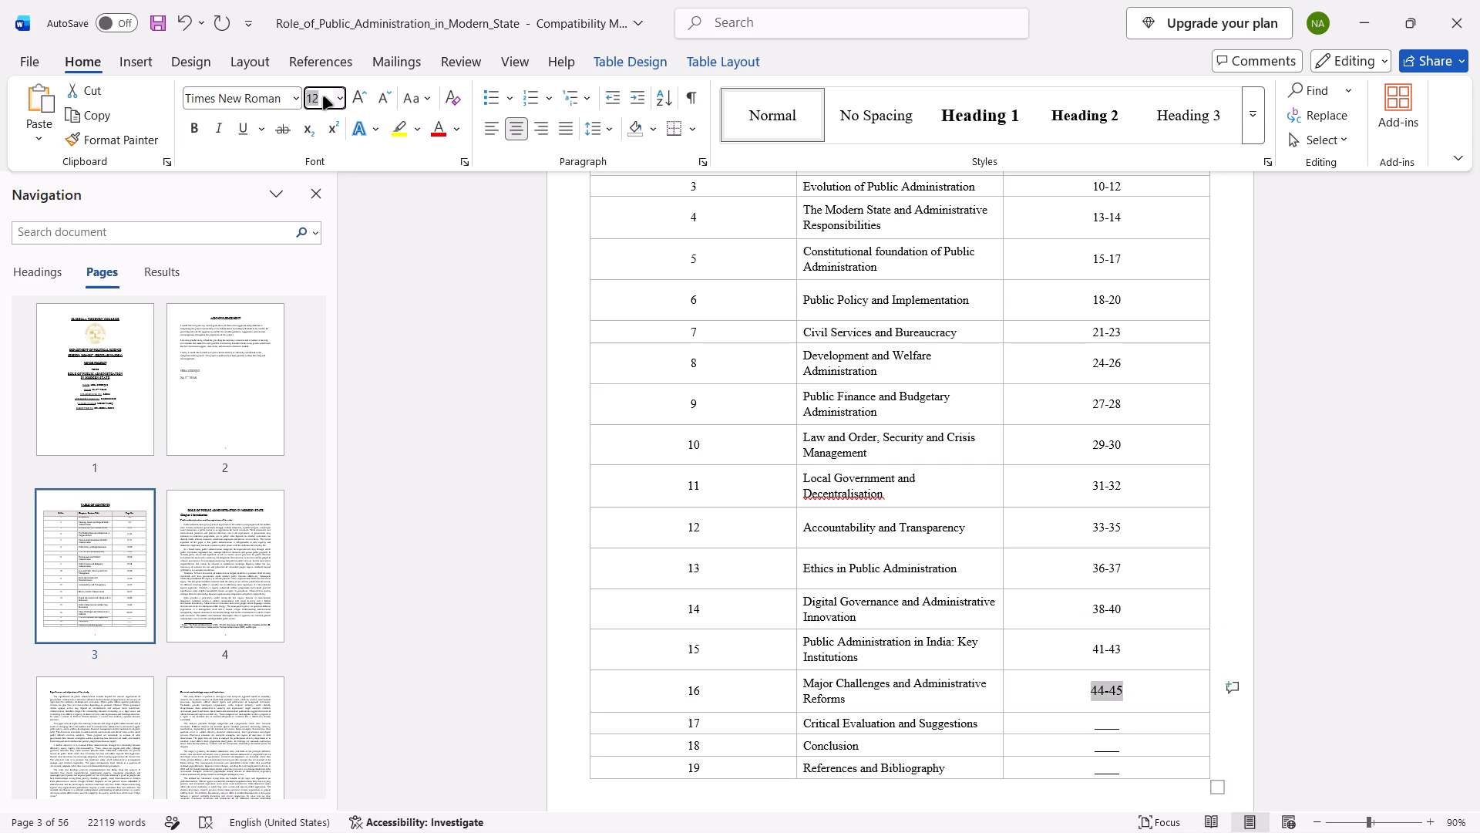
pyautogui.write('10.5')
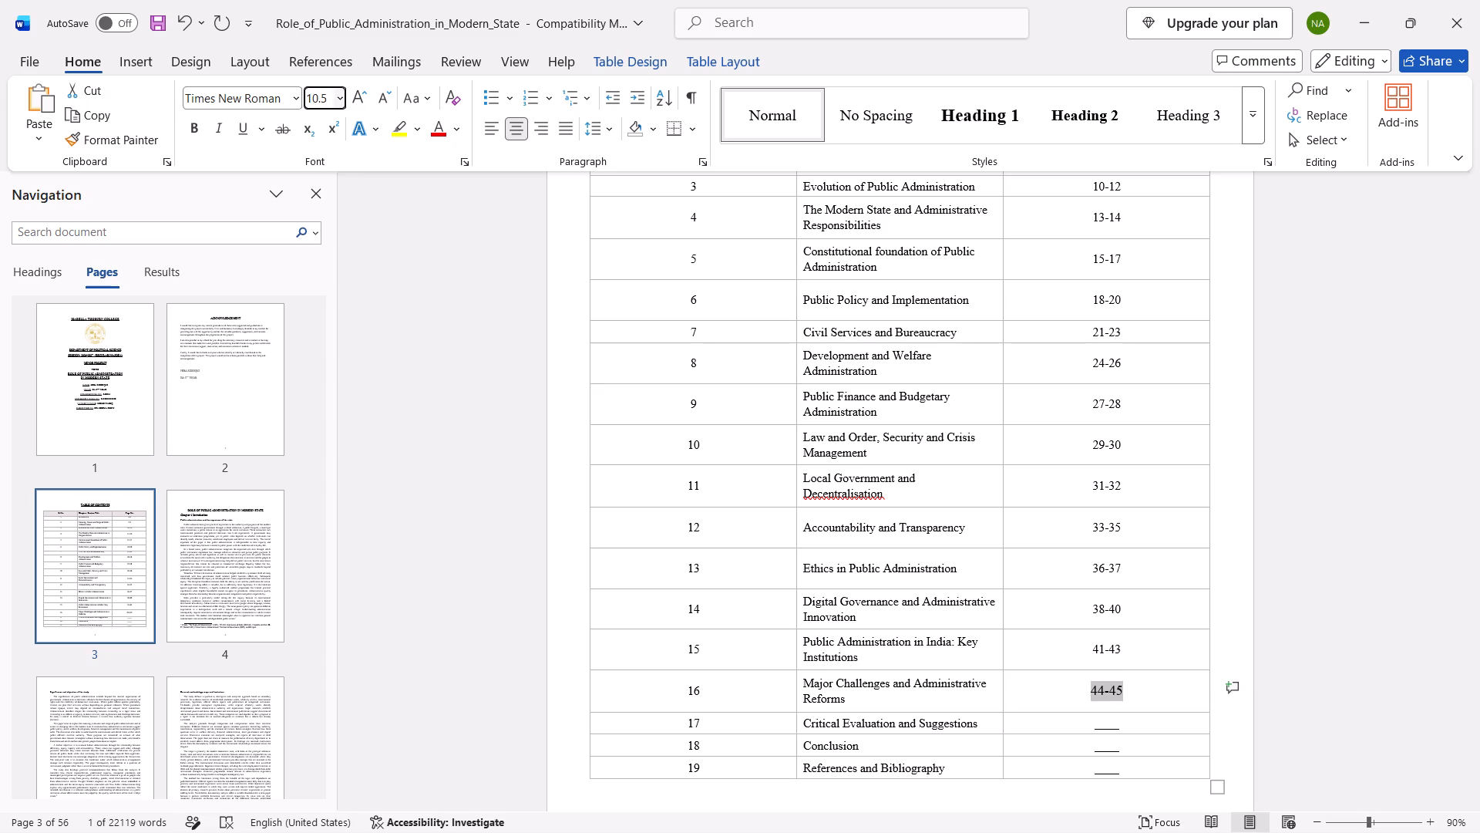
pyautogui.press('Return')
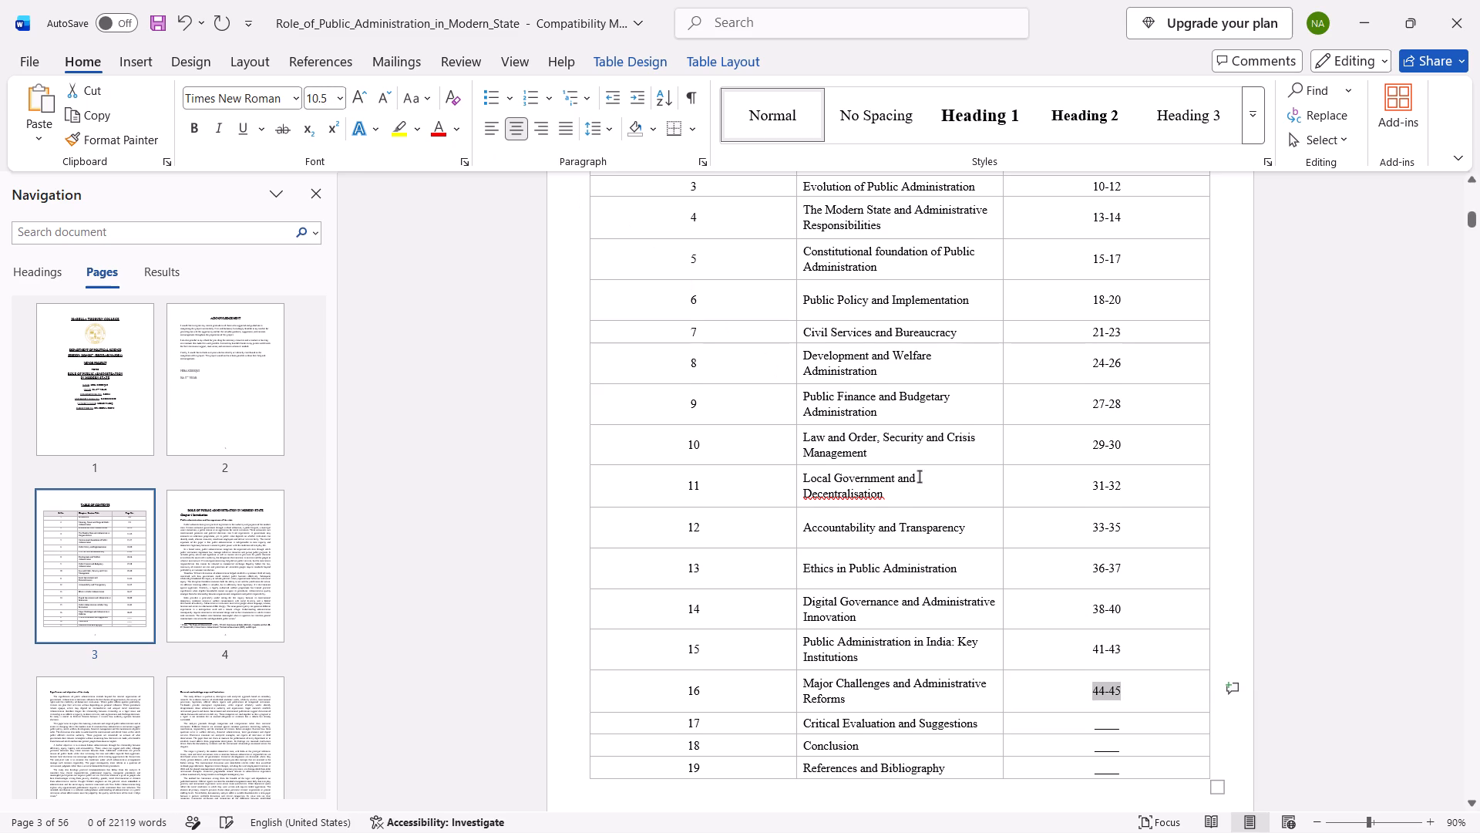
# Examine the pages following Chapter 16 to find where Chapter 17, Administrative Reforms and Citizen Centric Governance, starts and ends.
pyautogui.scroll(-1, 919, 476)
pyautogui.scroll(-3, 147, 525)
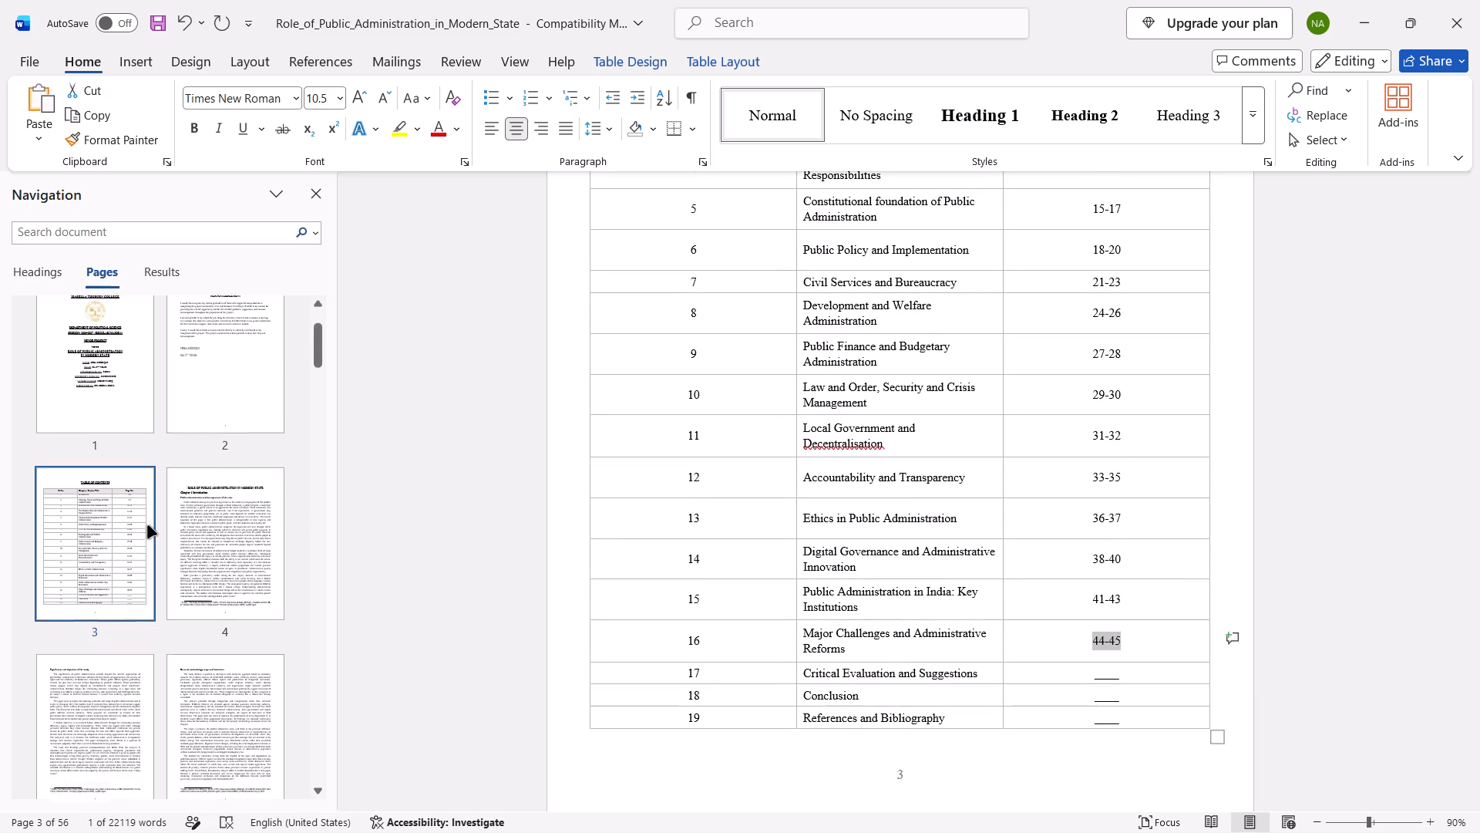
pyautogui.scroll(-20, 147, 525)
pyautogui.scroll(-20, 147, 525)
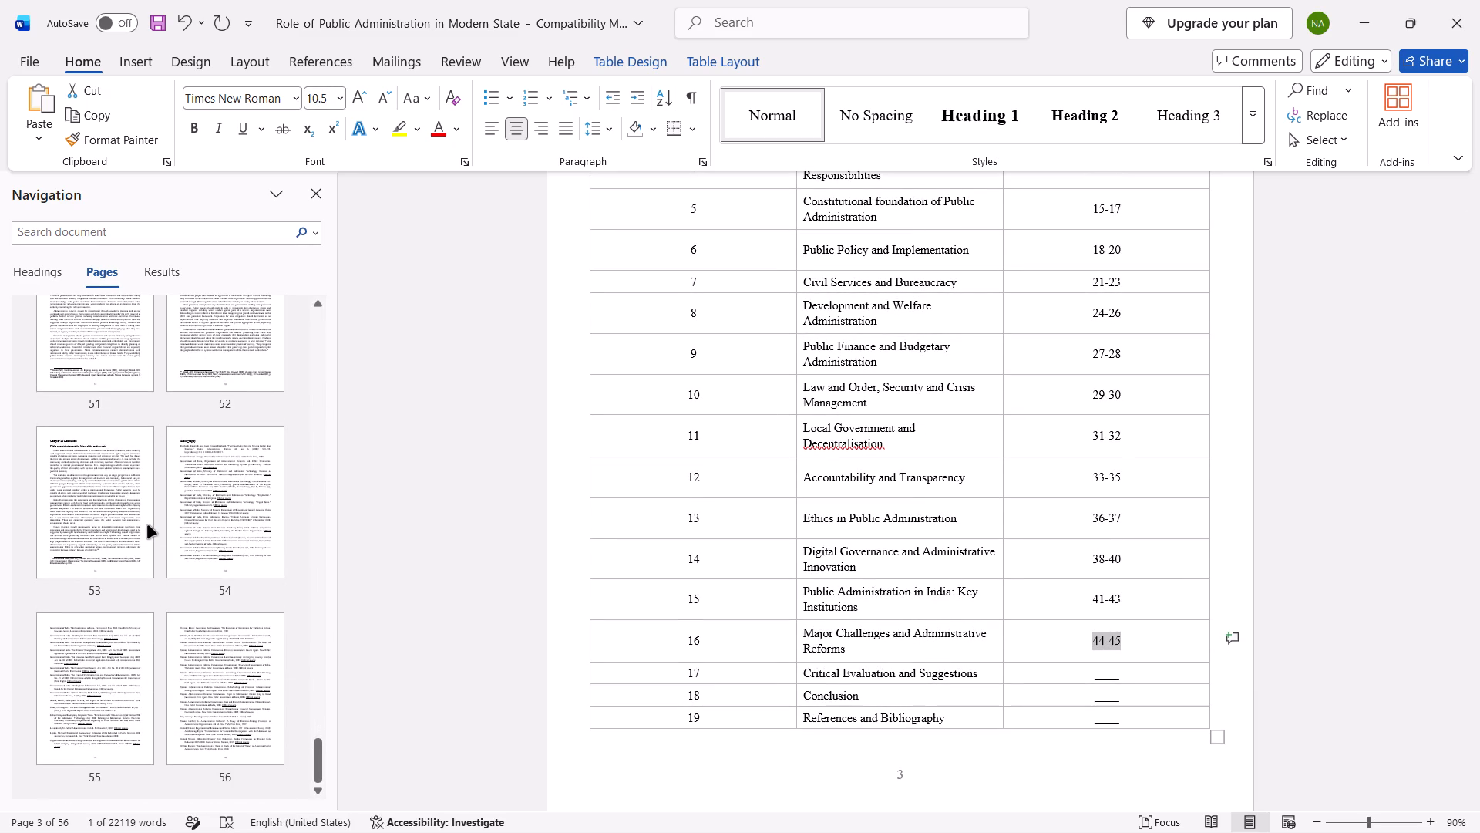
pyautogui.scroll(2, 147, 525)
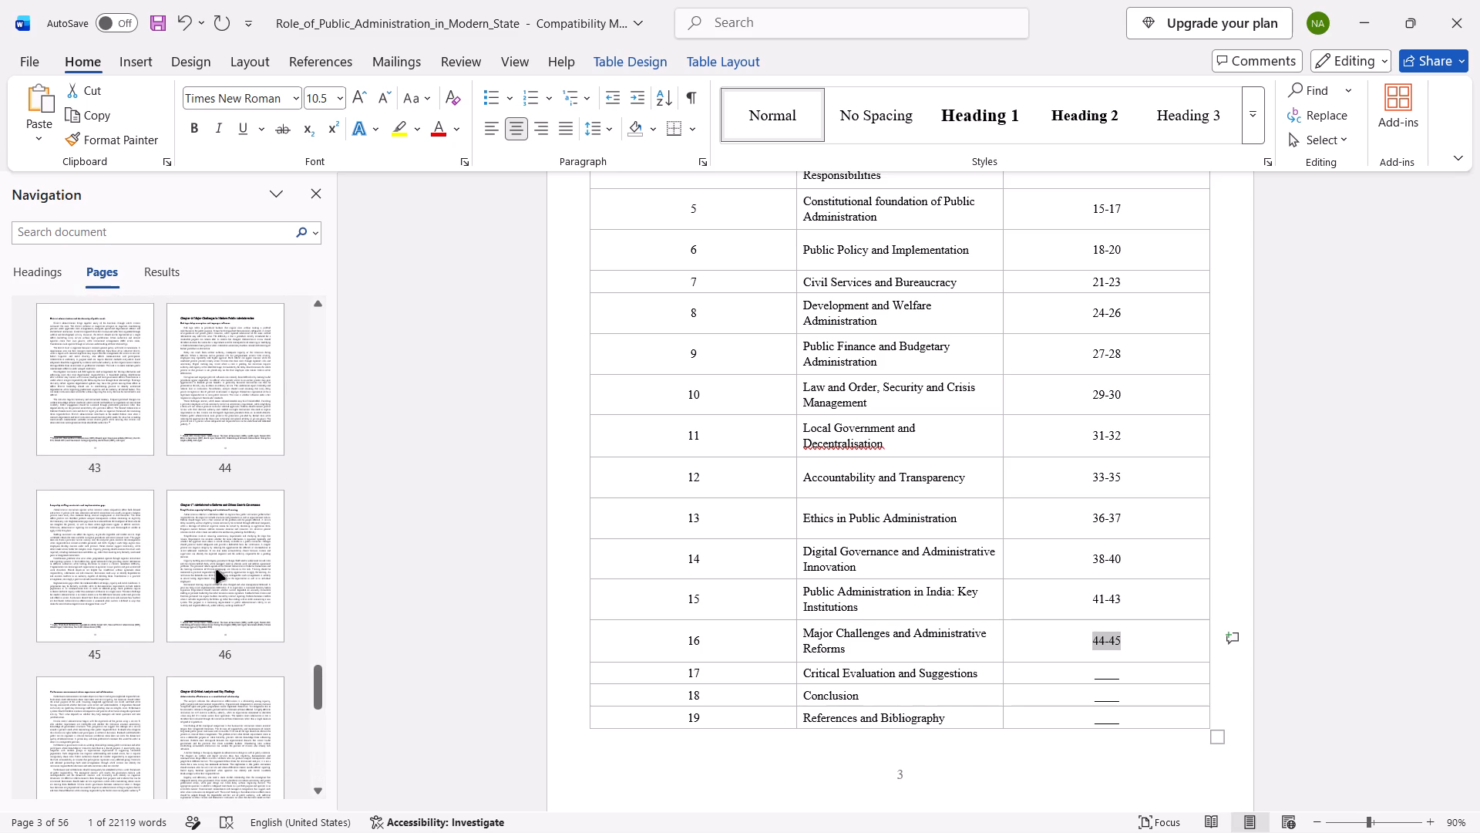
pyautogui.click(216, 570)
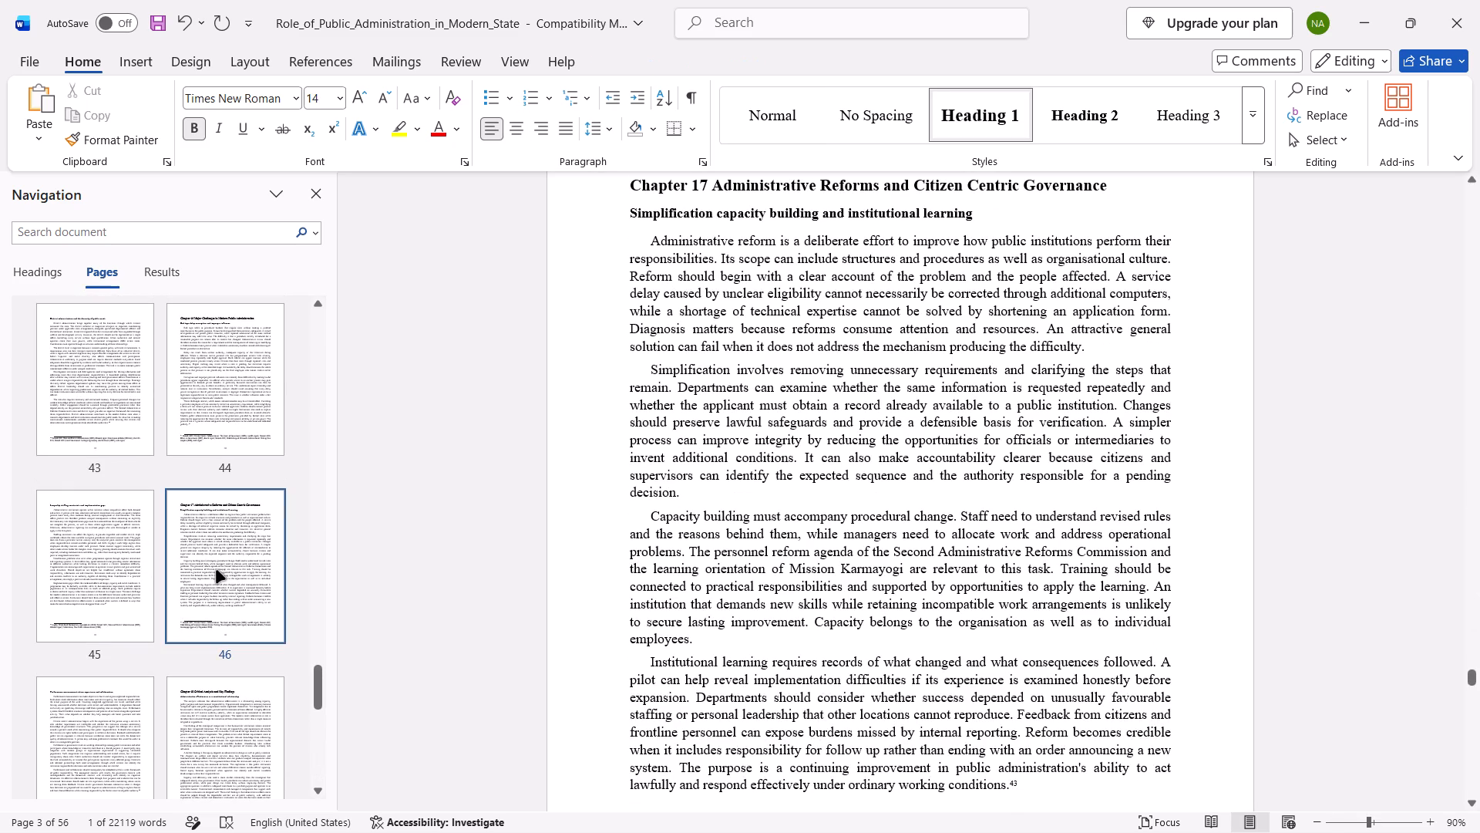
pyautogui.scroll(-1, 216, 570)
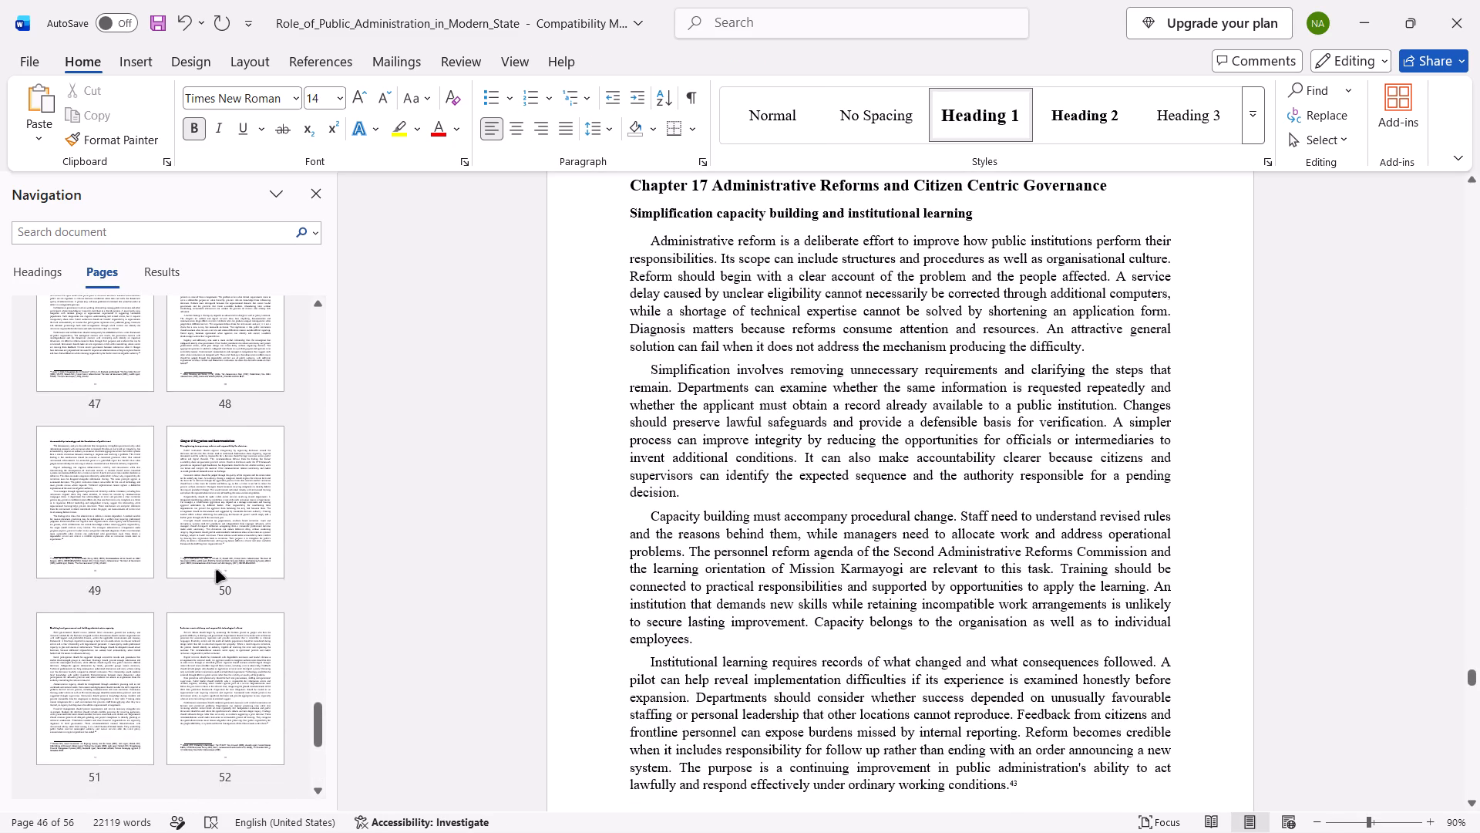
pyautogui.scroll(-2, 216, 570)
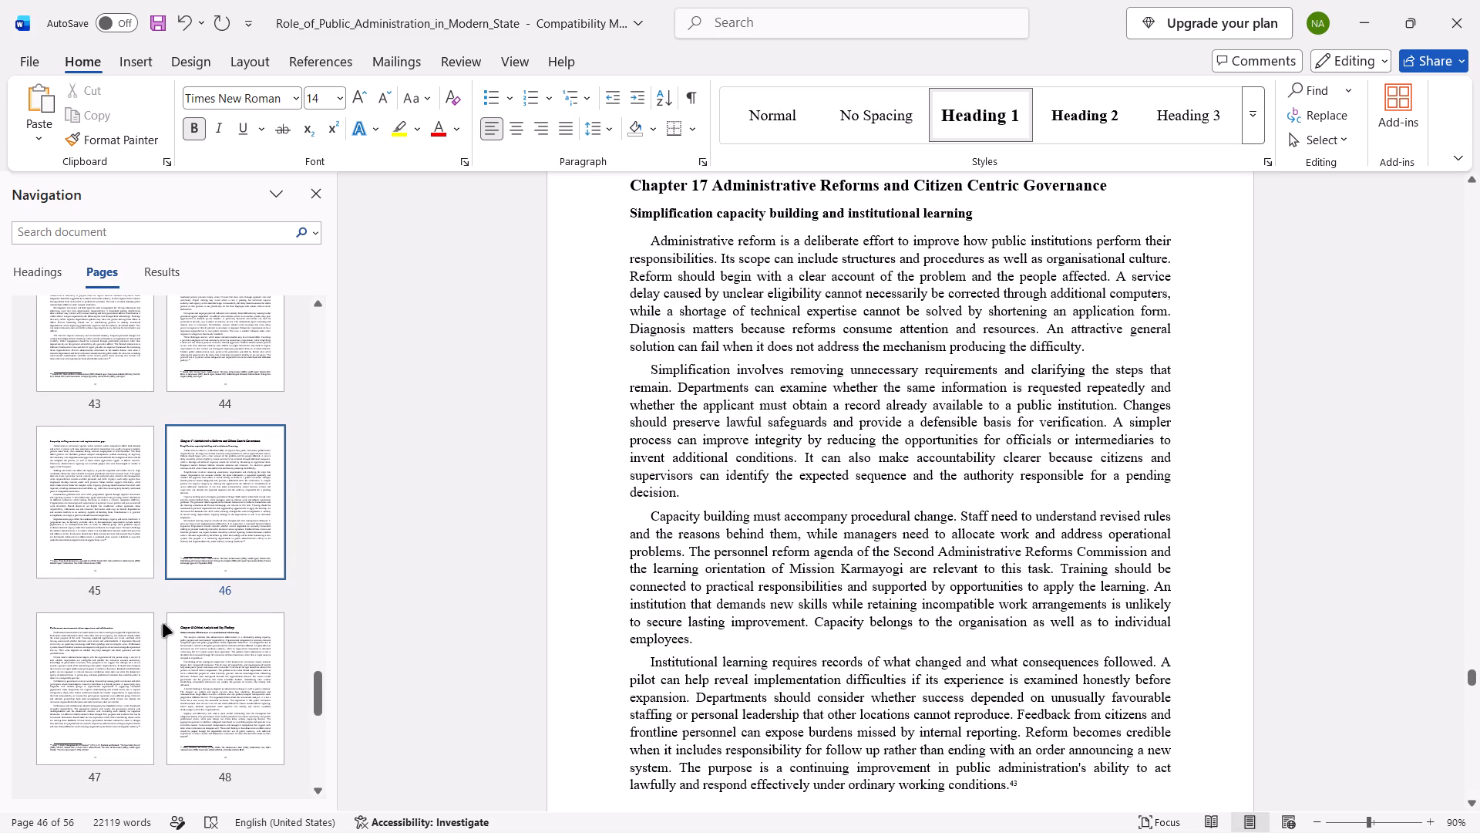
pyautogui.click(145, 646)
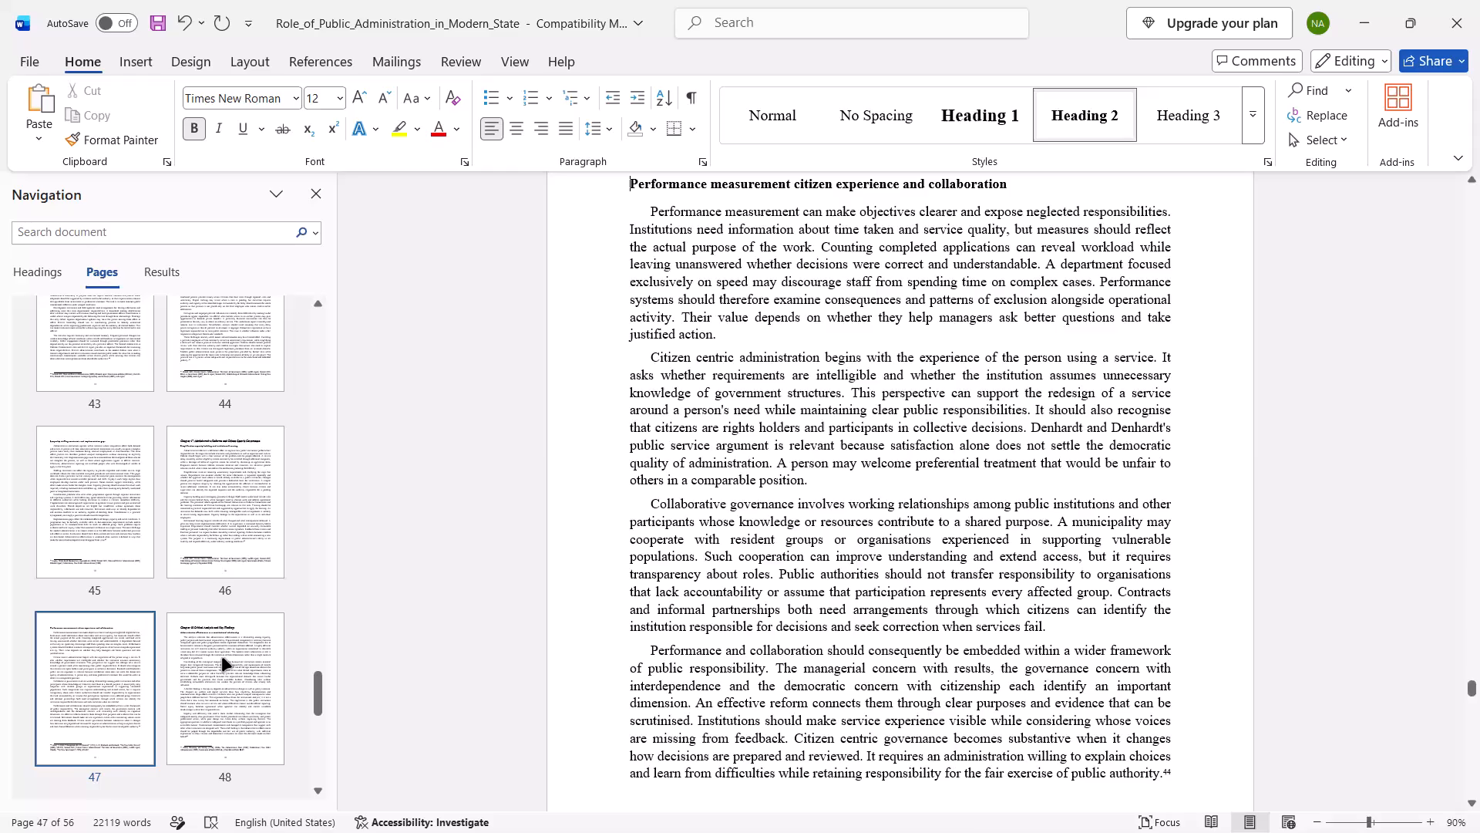
pyautogui.click(222, 658)
# Replace the row 17 page placeholder, Critical Evaluation and Suggestions, in the table of contents with 46-47.
pyautogui.scroll(20, 180, 521)
pyautogui.scroll(20, 180, 521)
pyautogui.scroll(7, 180, 521)
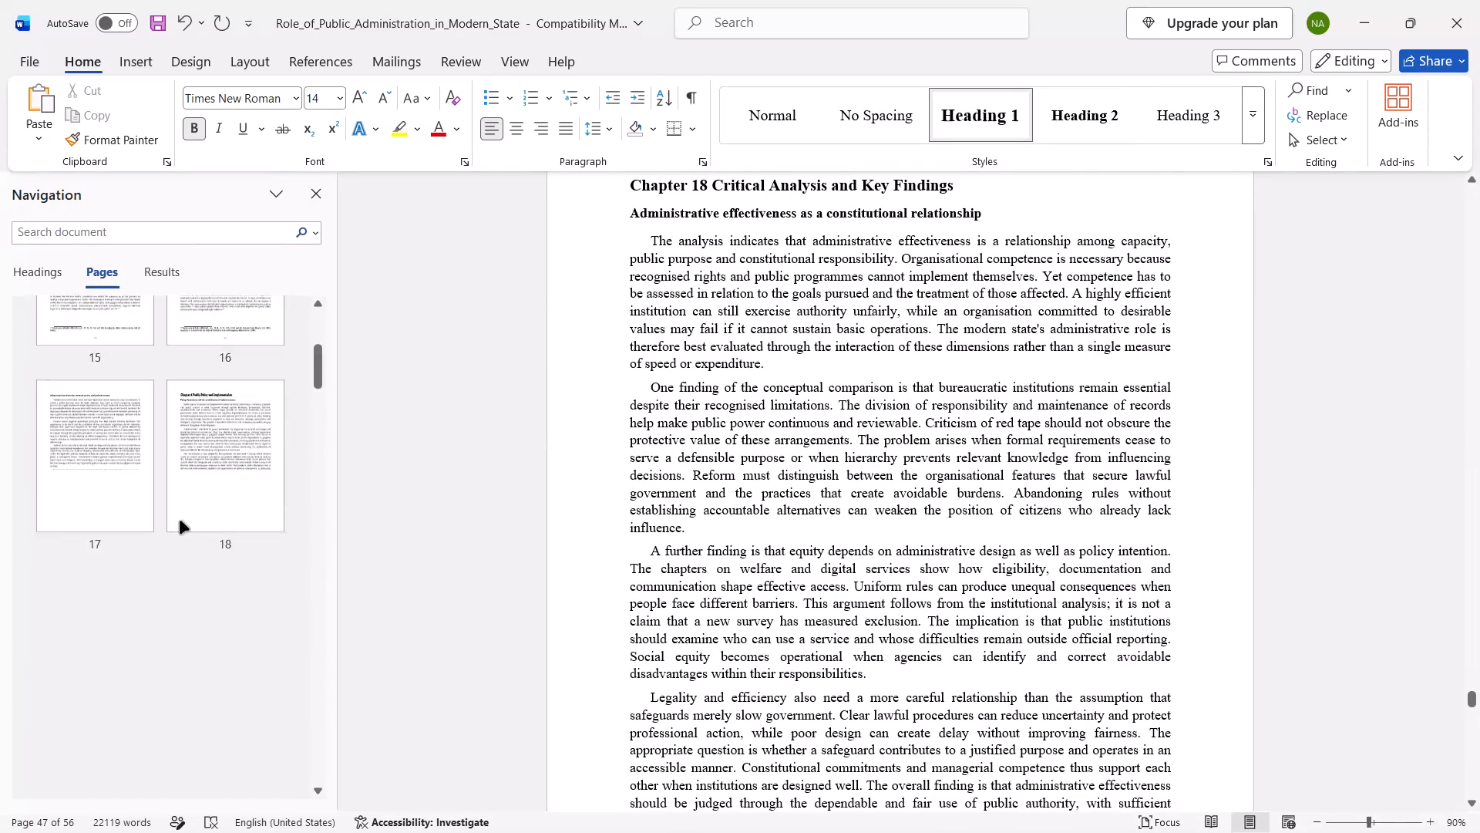
pyautogui.scroll(20, 180, 521)
pyautogui.scroll(20, 180, 521)
pyautogui.scroll(4, 180, 521)
pyautogui.click(111, 565)
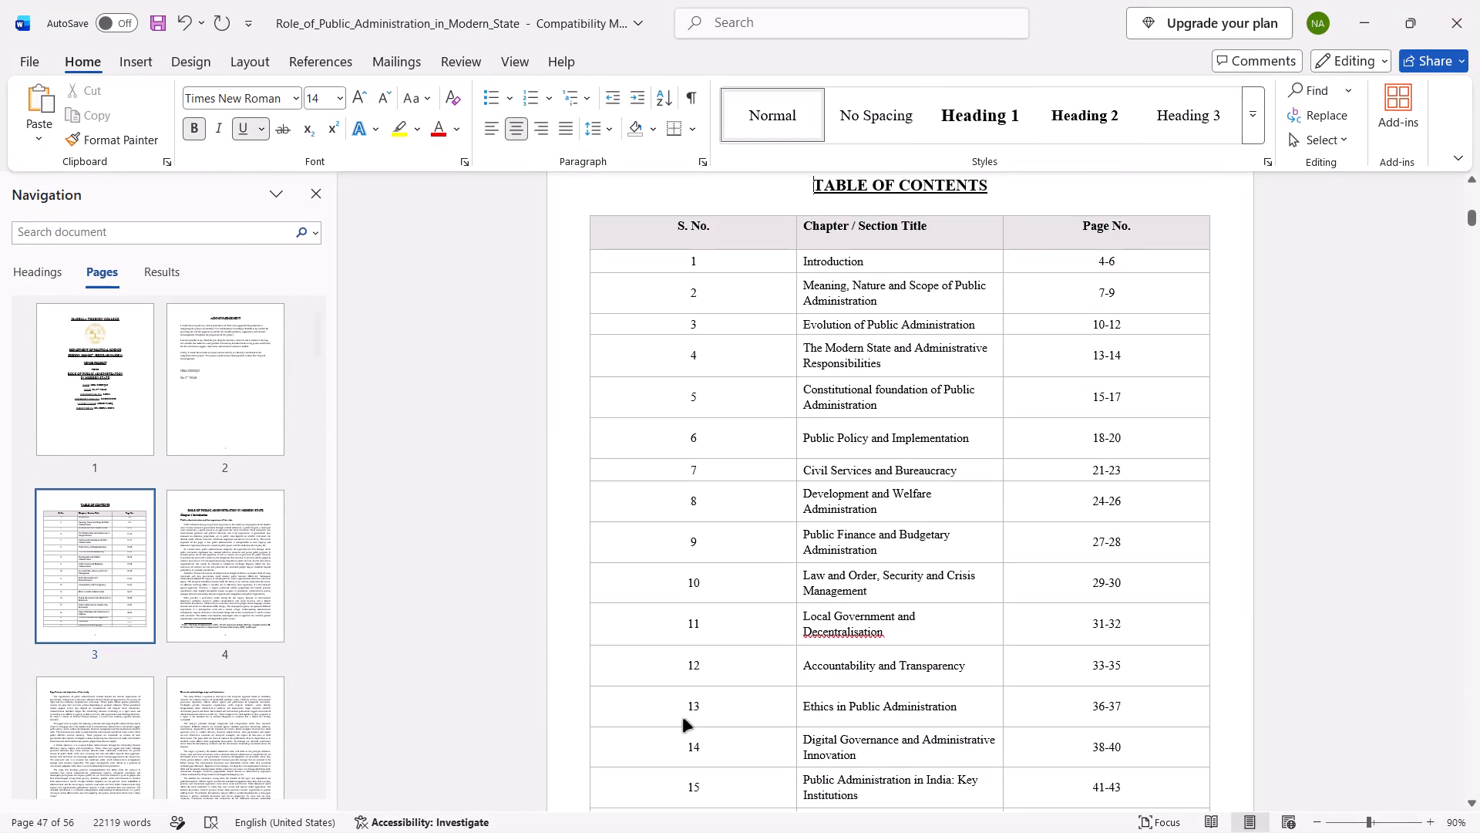
pyautogui.scroll(-2, 874, 585)
pyautogui.click(1136, 626)
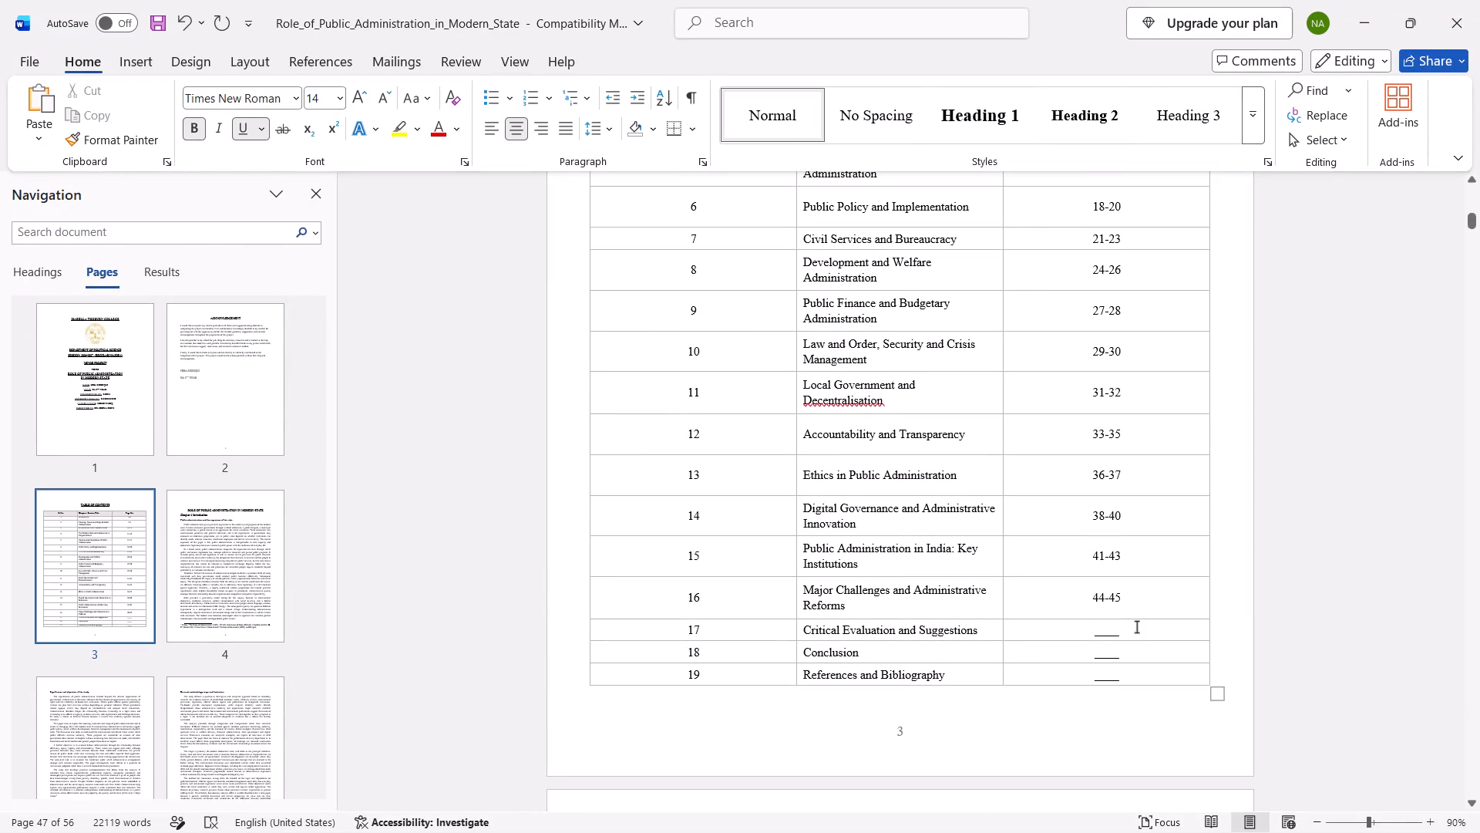
pyautogui.press('BackSpace')
pyautogui.press('BackSpace')
pyautogui.press('BackSpace')
pyautogui.press('BackSpace')
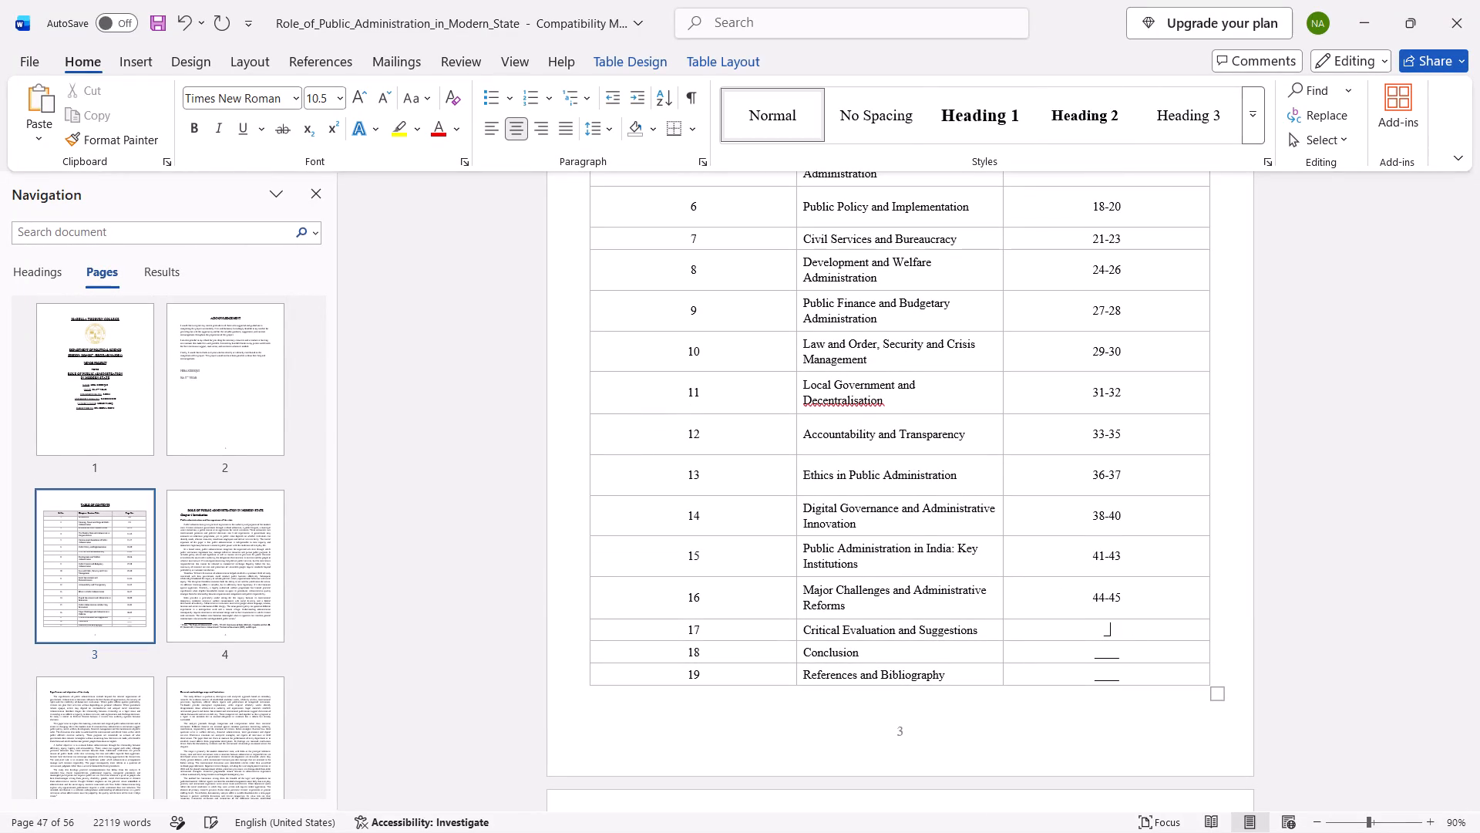
pyautogui.write('46-47')
# Delete the underscore placeholder from the page number cell of row 18, Conclusion.
pyautogui.click(1141, 656)
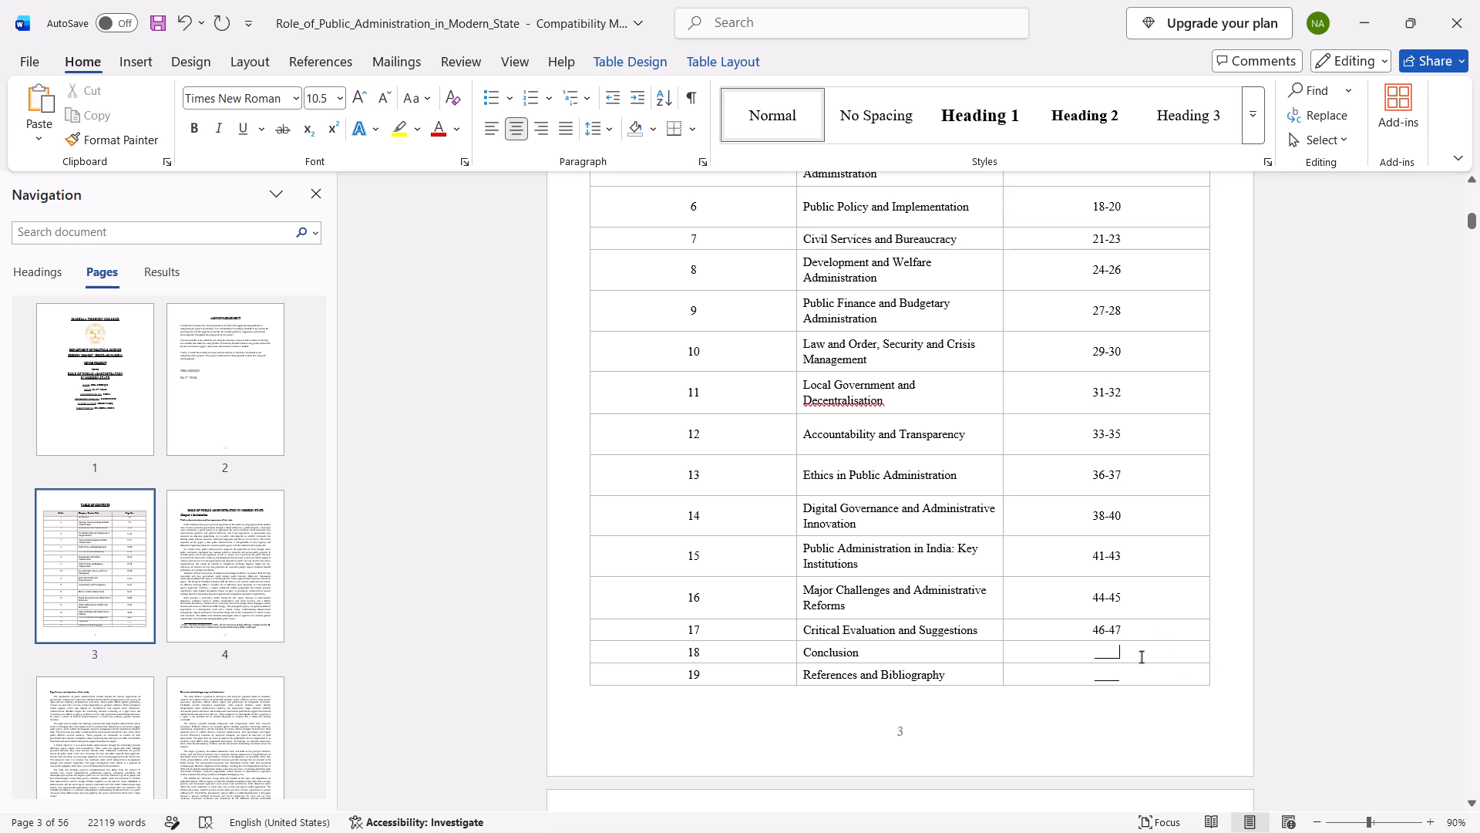
pyautogui.press('BackSpace')
pyautogui.press('BackSpace')
pyautogui.press('BackSpace')
pyautogui.press('BackSpace')
# Examine the pages from 47 onward to find where the chapters after Chapter 17, the Conclusion and the Bibliography start and end.
pyautogui.scroll(-20, 181, 582)
pyautogui.scroll(-20, 181, 582)
pyautogui.scroll(-16, 181, 582)
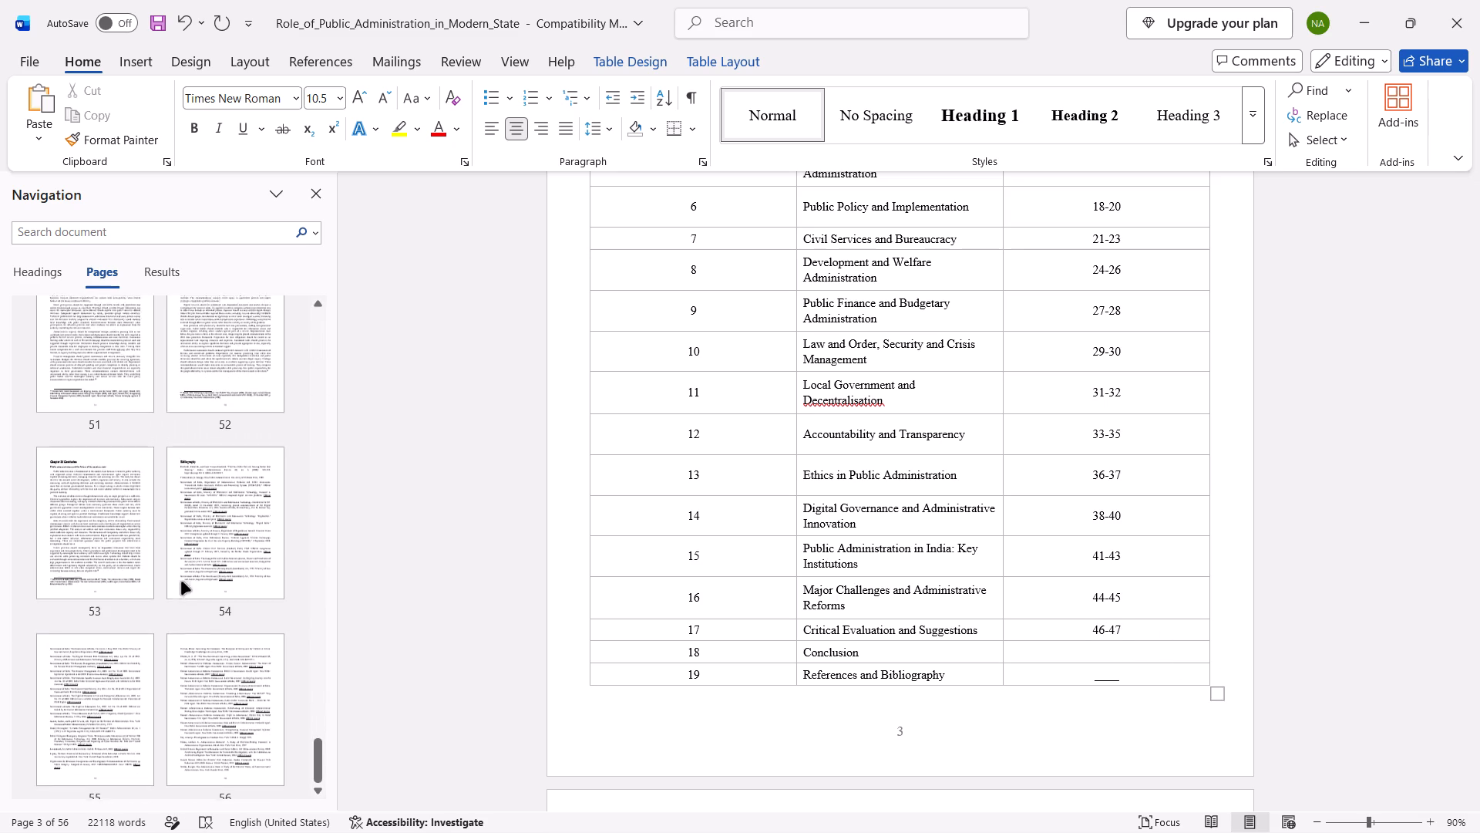
pyautogui.scroll(-4, 181, 582)
pyautogui.scroll(1, 121, 485)
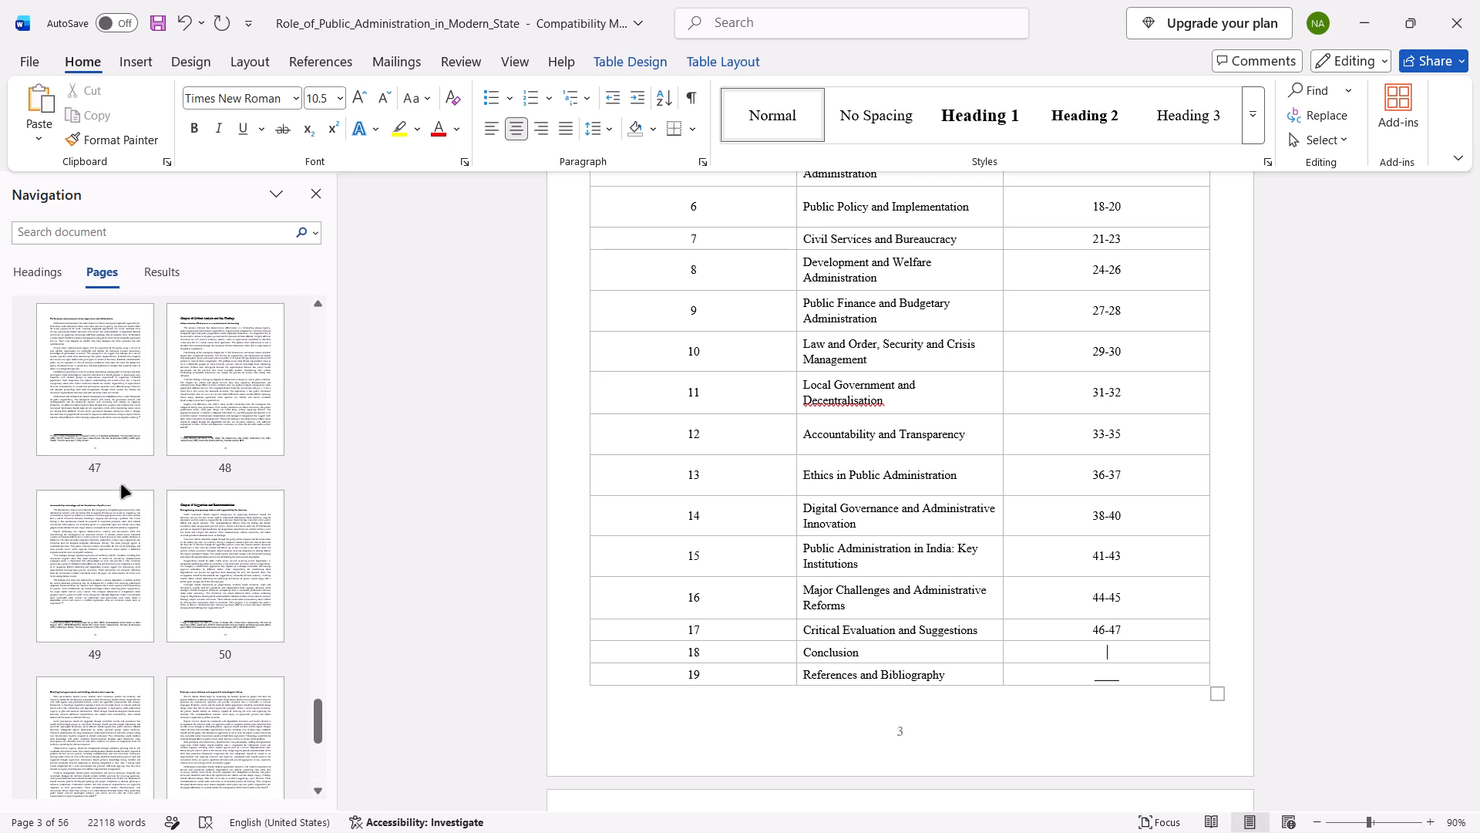
pyautogui.click(99, 413)
pyautogui.click(202, 406)
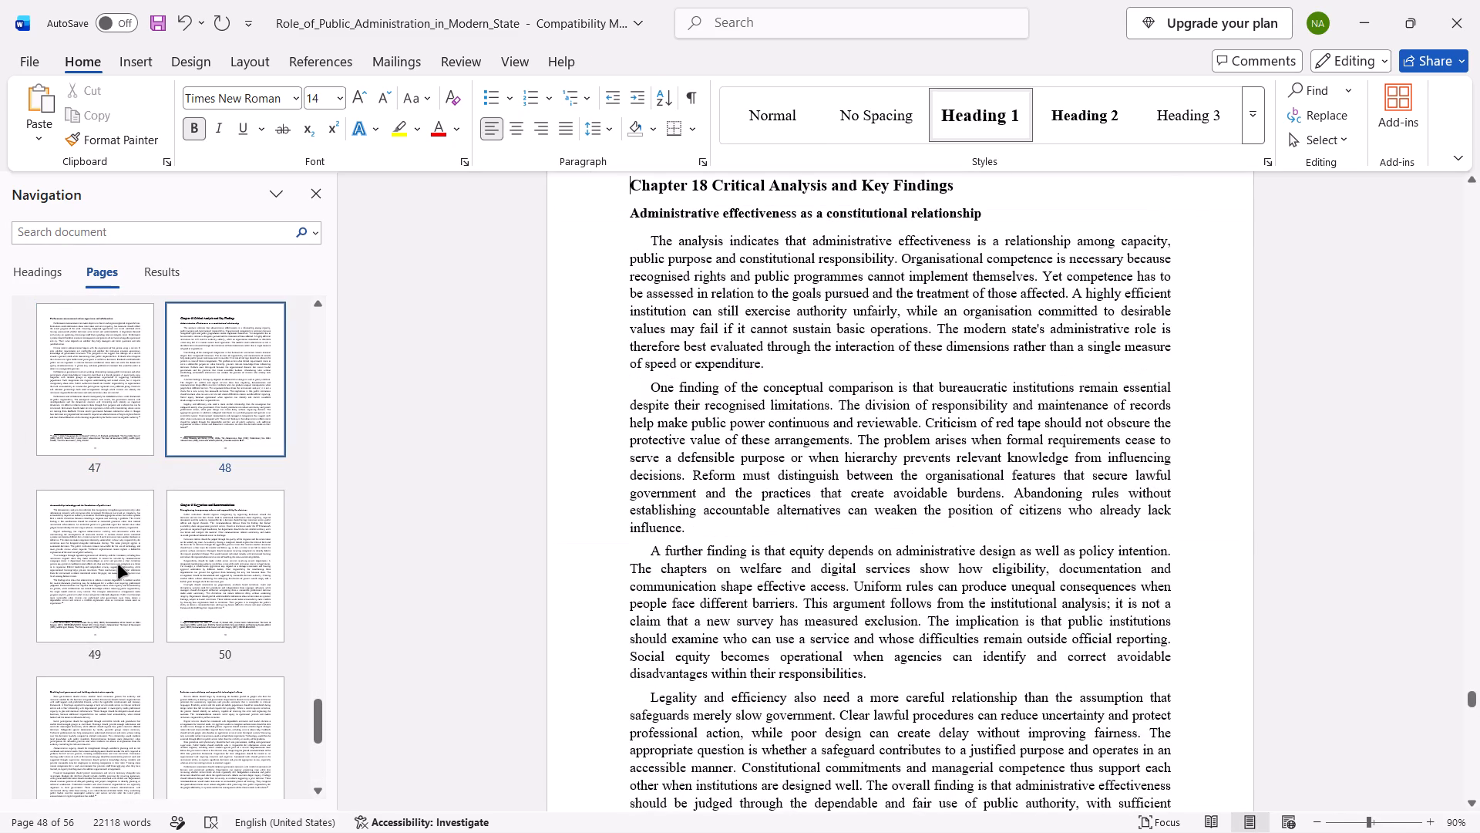
pyautogui.click(118, 565)
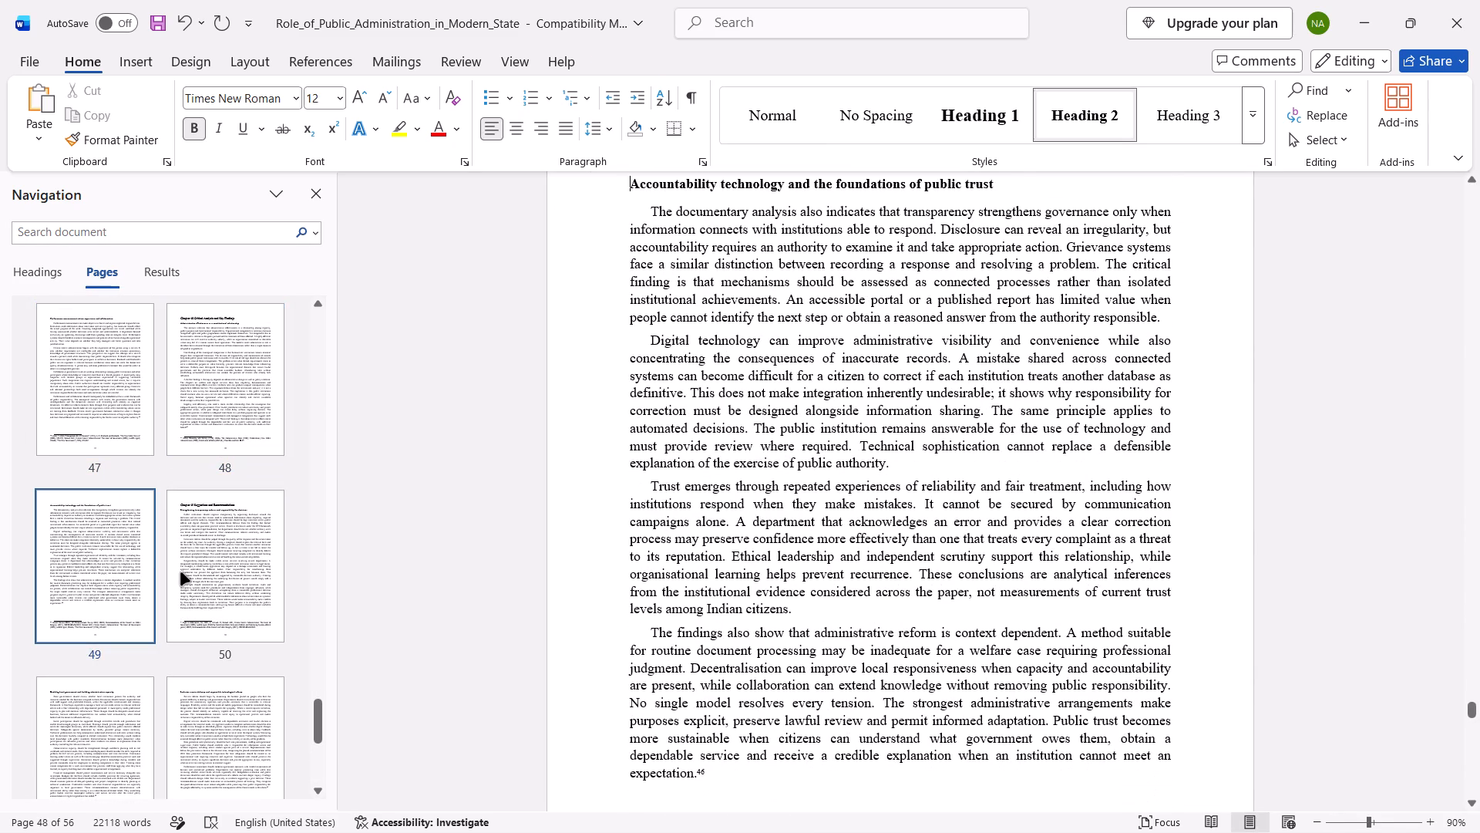
pyautogui.click(180, 572)
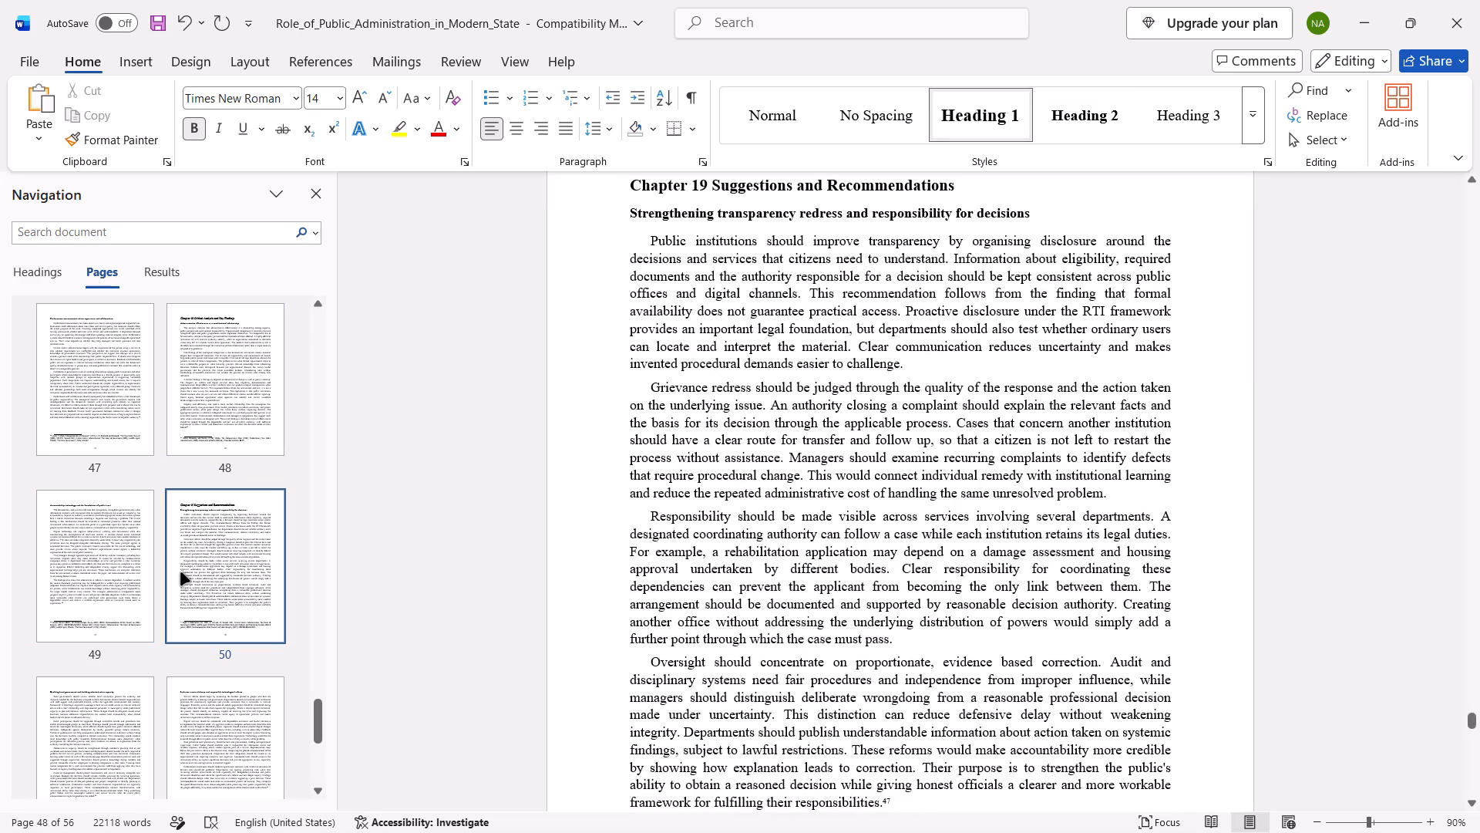
pyautogui.scroll(-1, 180, 572)
pyautogui.scroll(1, 157, 504)
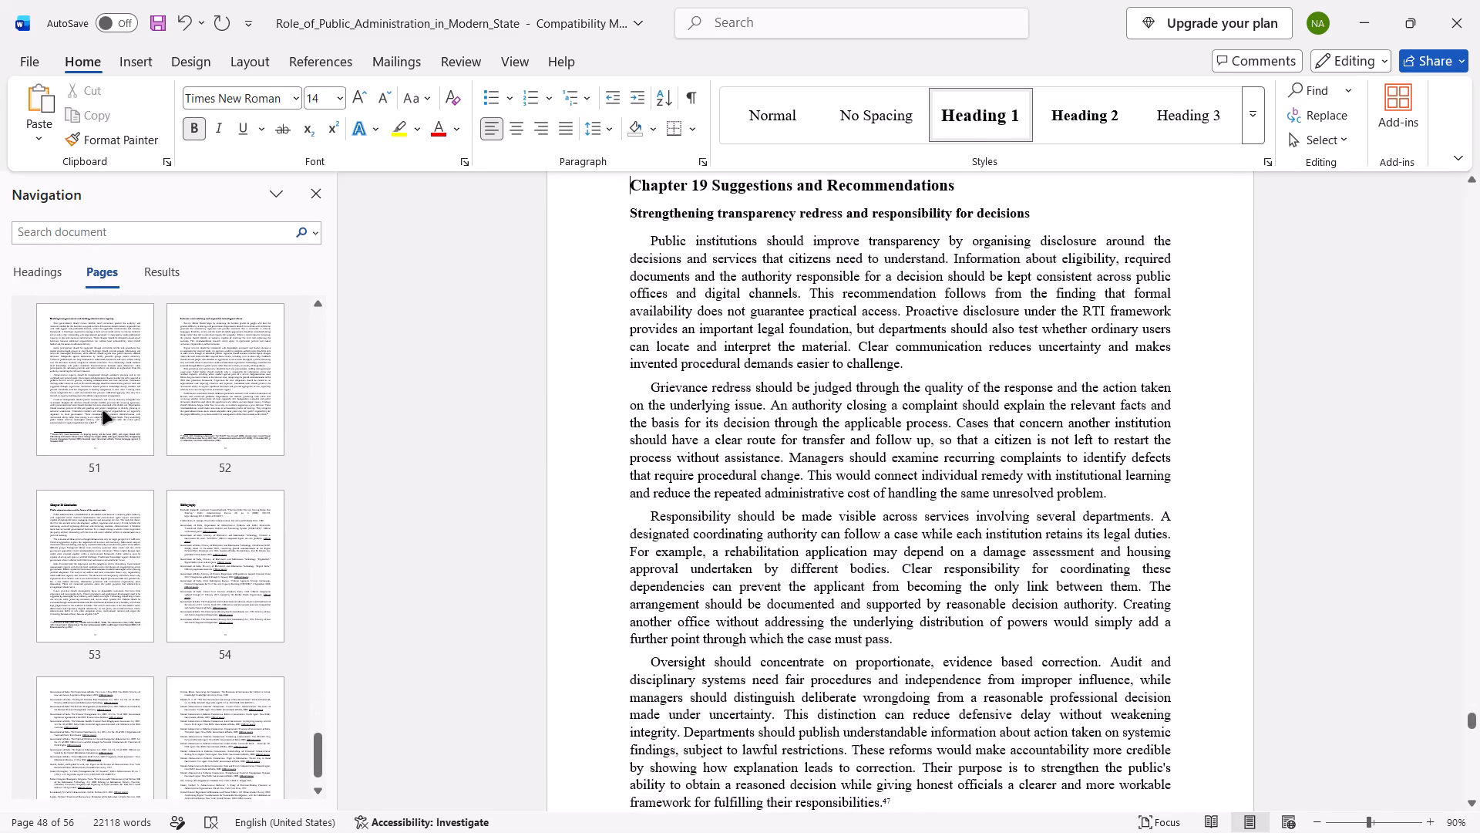
pyautogui.click(103, 411)
pyautogui.click(202, 403)
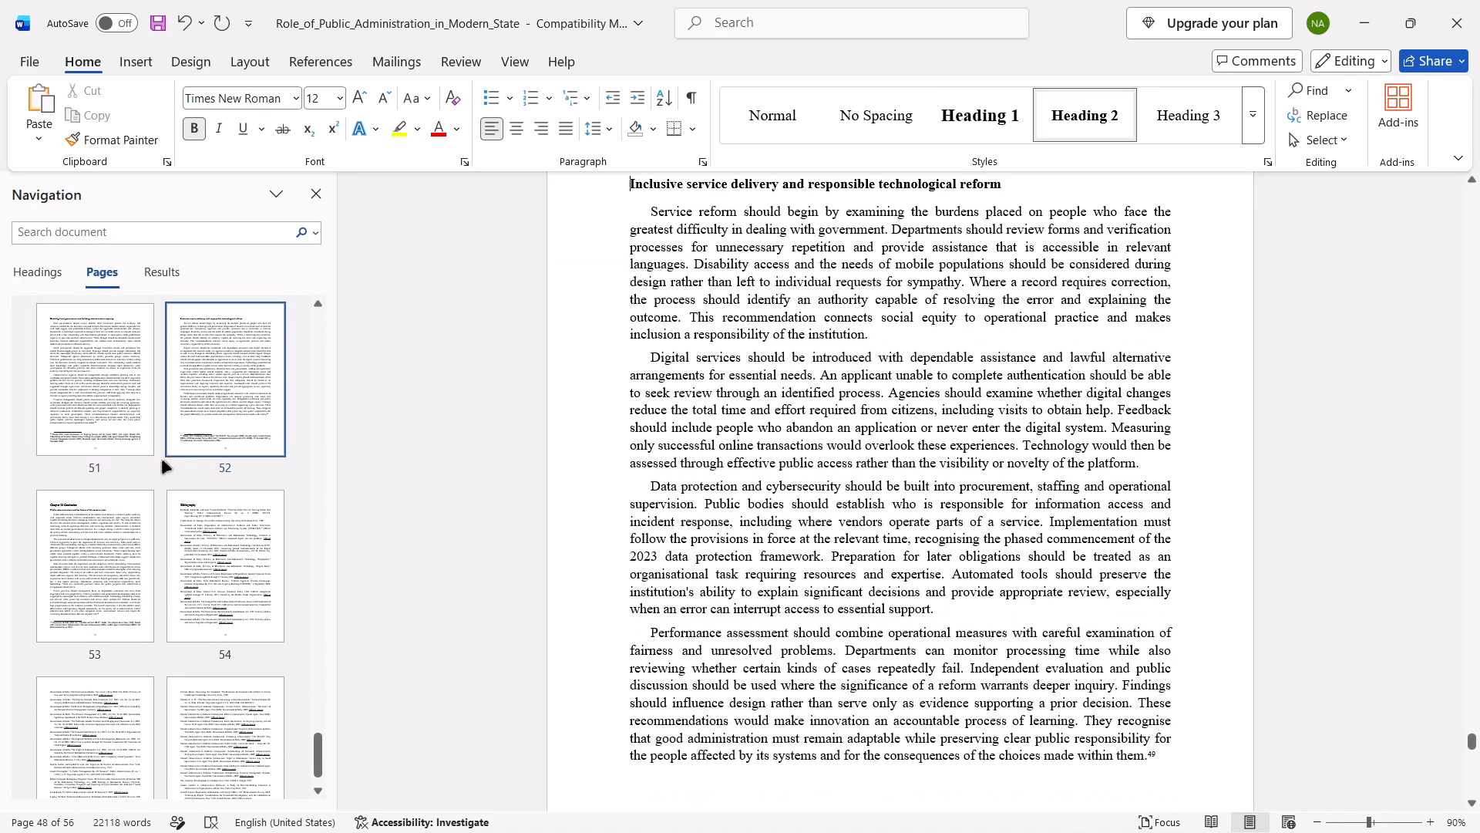
pyautogui.click(89, 576)
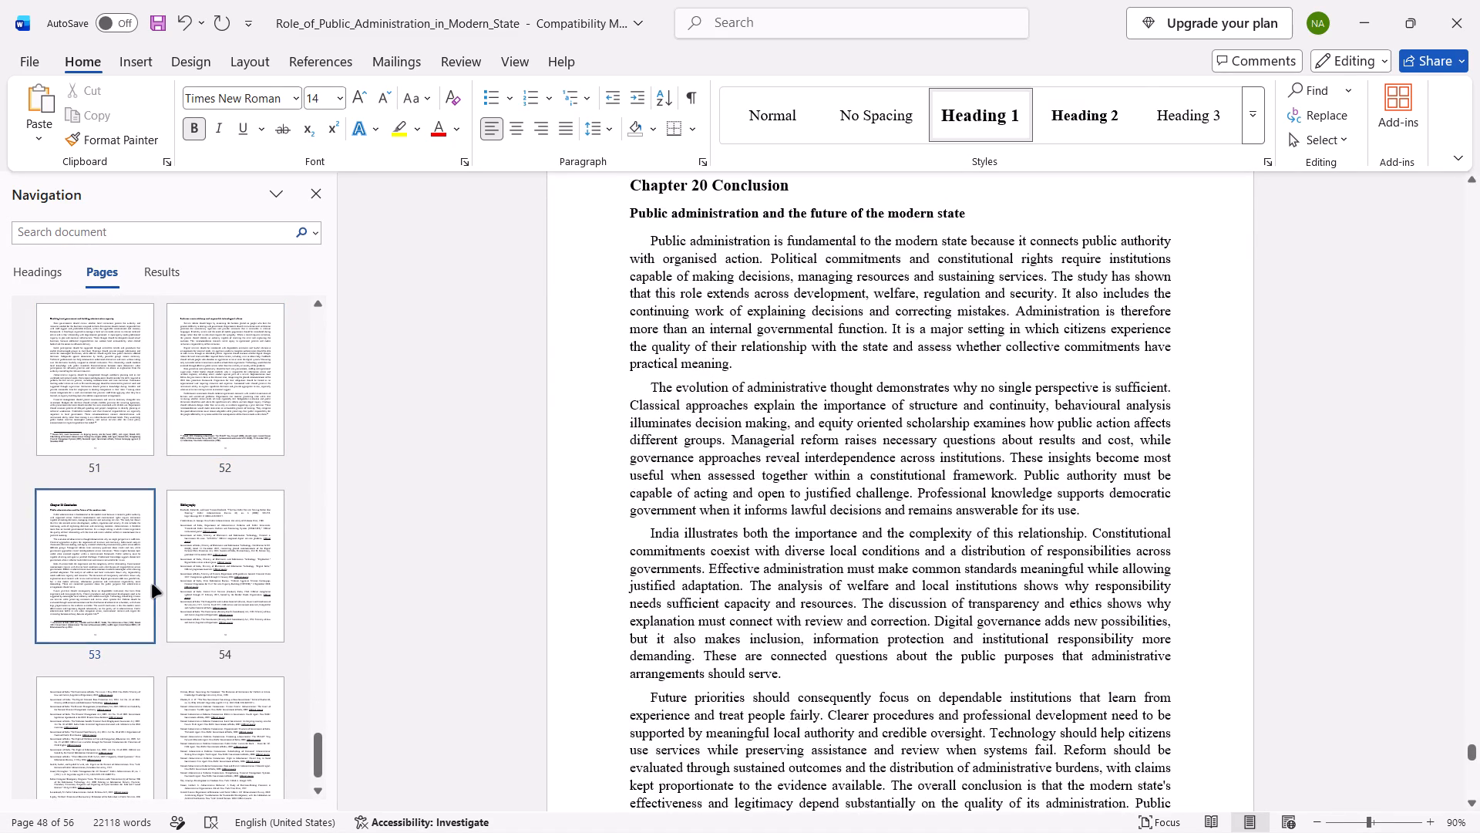
pyautogui.click(205, 590)
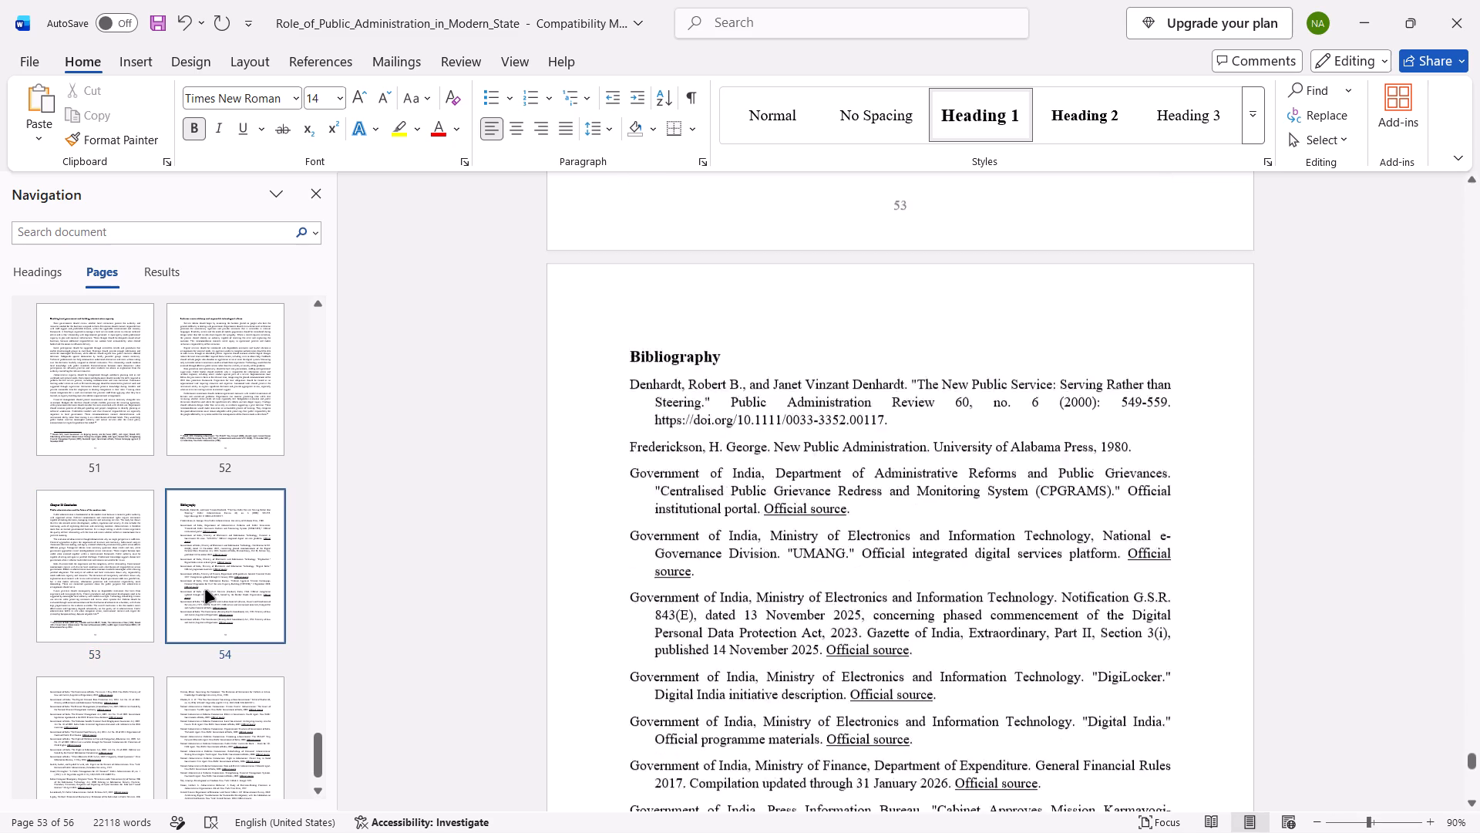
pyautogui.click(95, 582)
pyautogui.scroll(17, 185, 474)
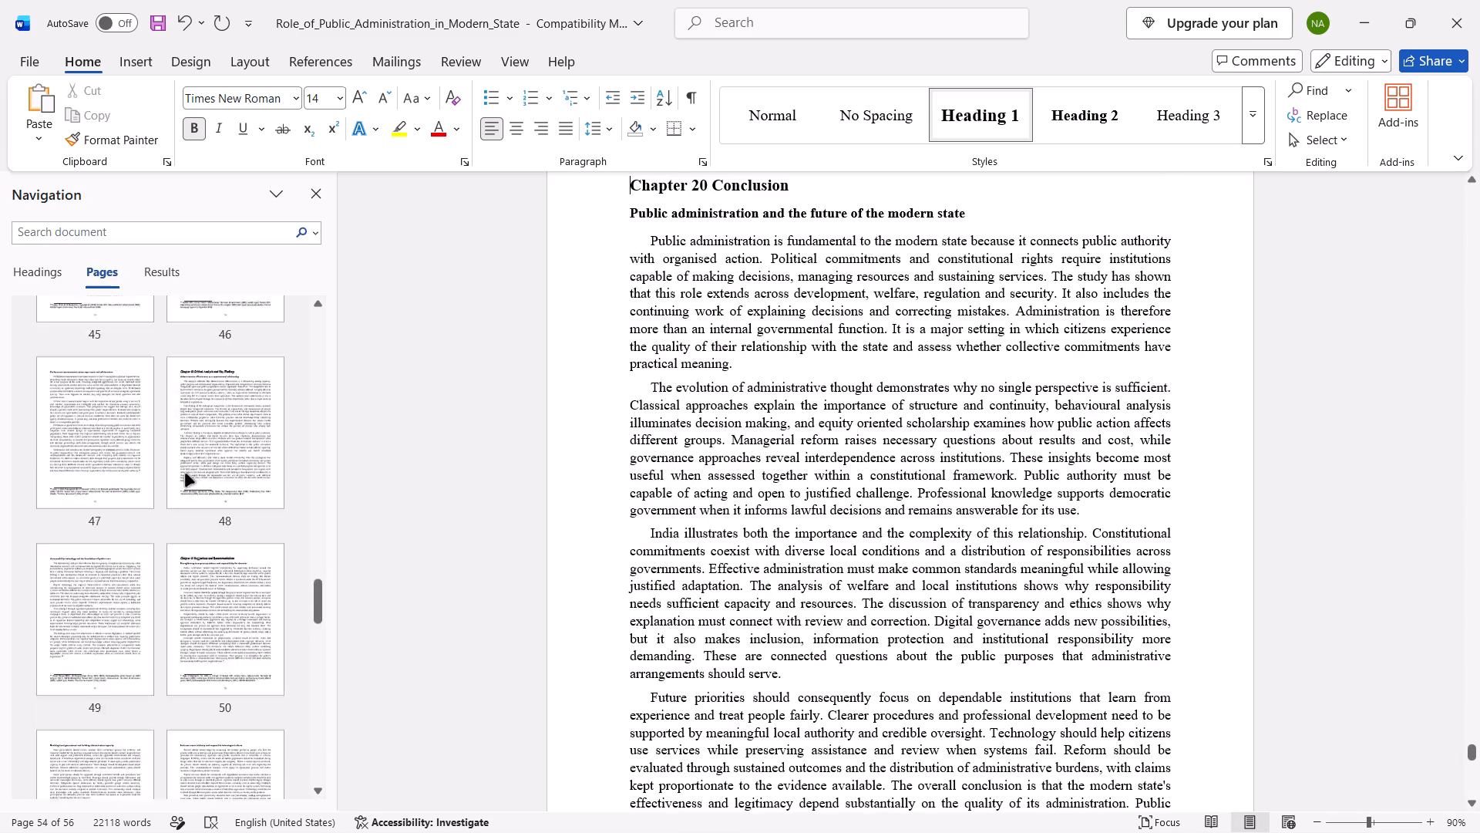
pyautogui.scroll(20, 185, 474)
pyautogui.scroll(20, 185, 474)
pyautogui.scroll(18, 185, 474)
# Enter 53 as the page number of row 18, Conclusion, in the table of contents on page 3.
pyautogui.click(105, 574)
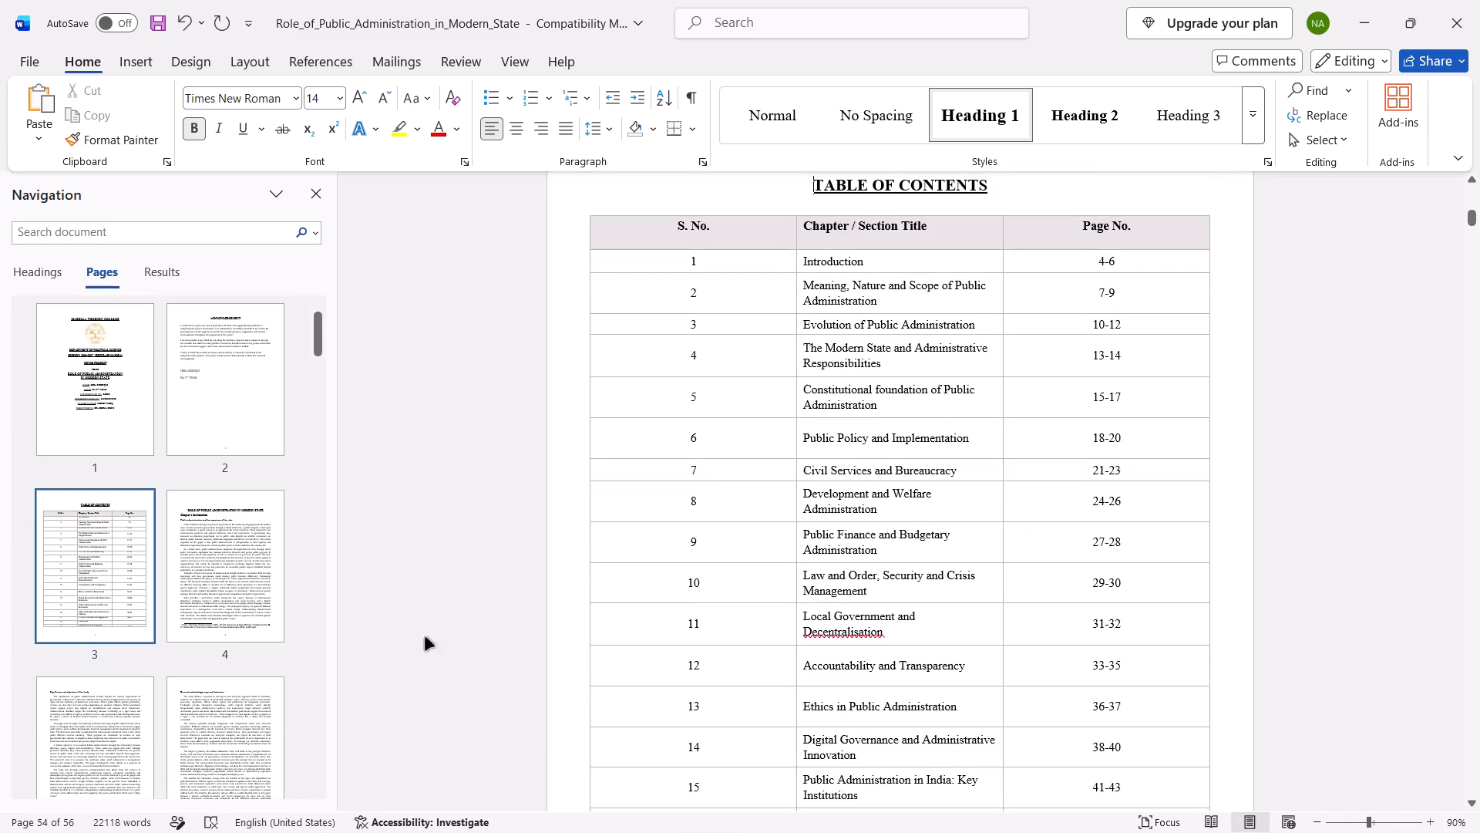
pyautogui.scroll(-1, 701, 652)
pyautogui.click(1125, 645)
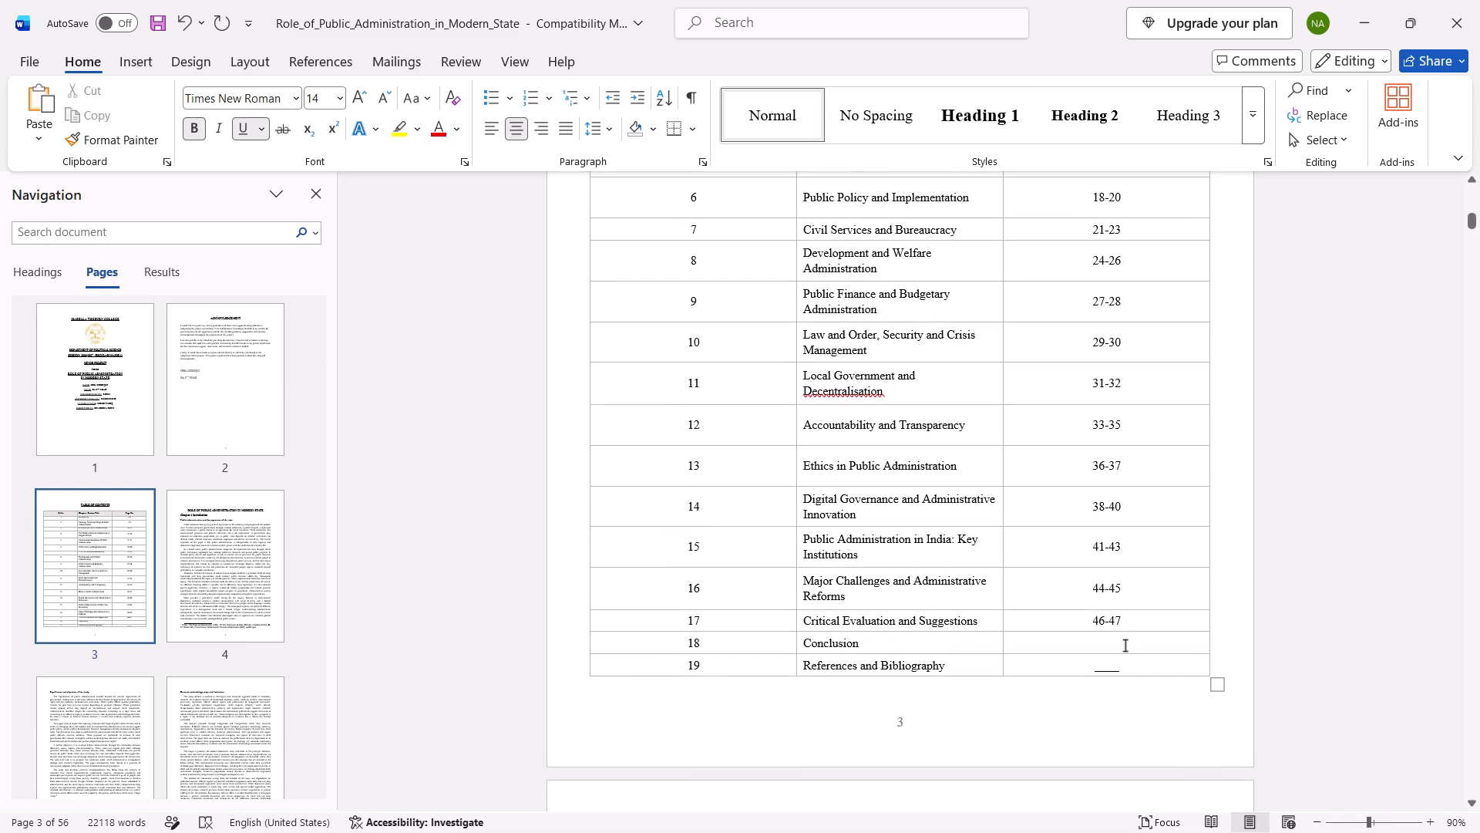
pyautogui.write('53')
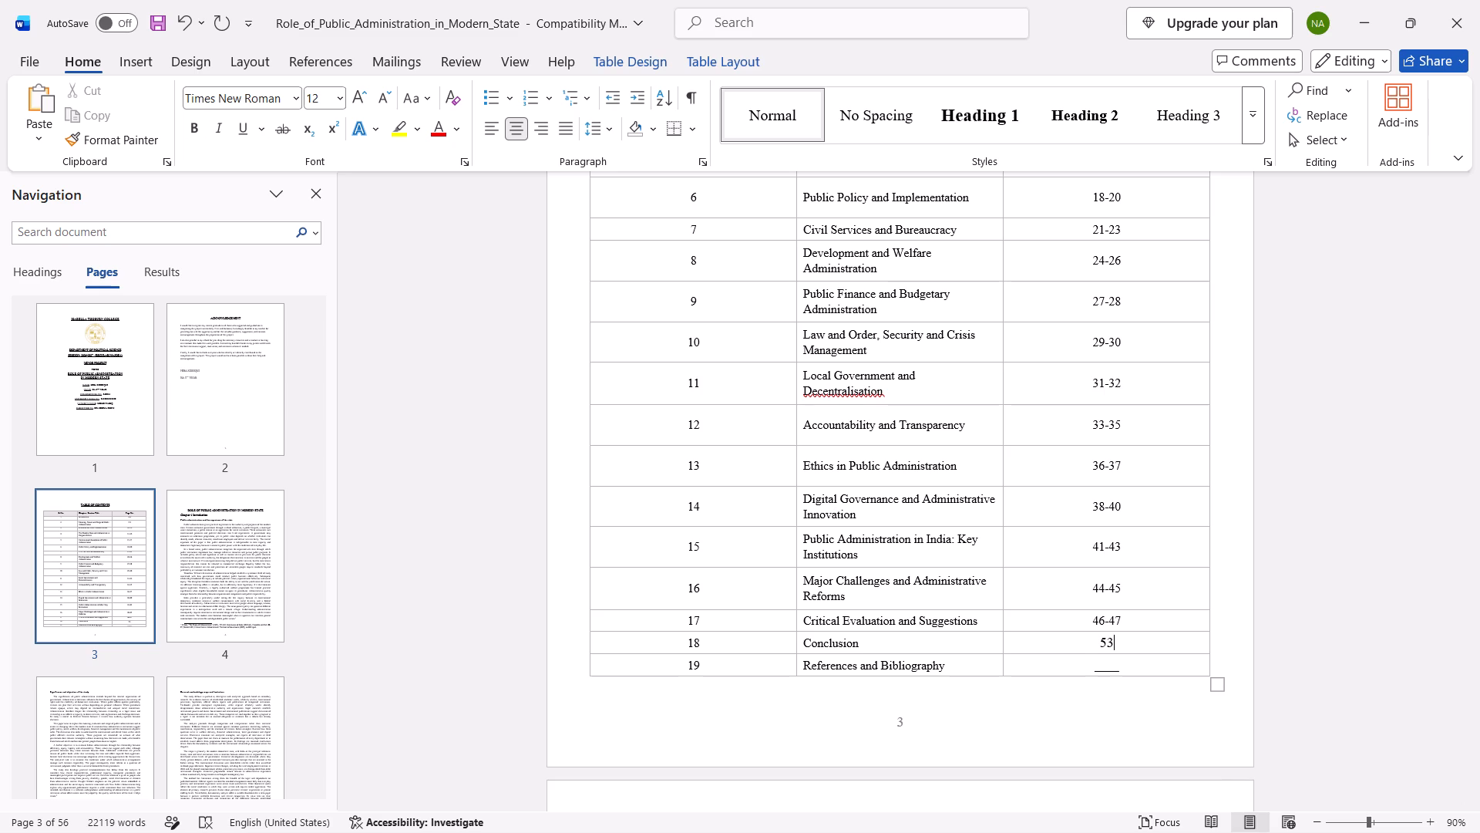
# Set the font size of the row 18 page number 53 to 10.5.
pyautogui.hotkey('ctrl', 'shift', 'Left')
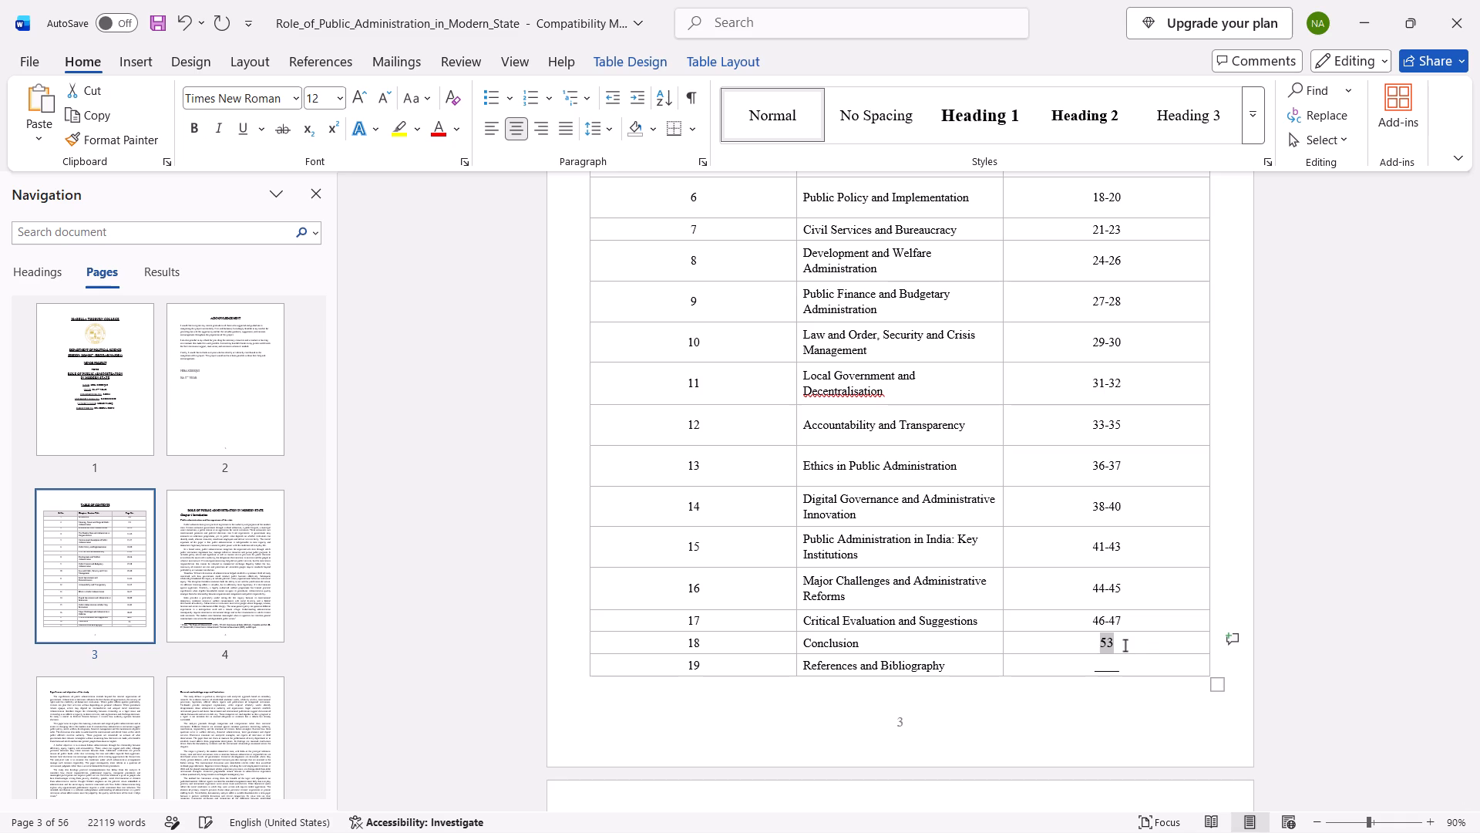
pyautogui.click(319, 94)
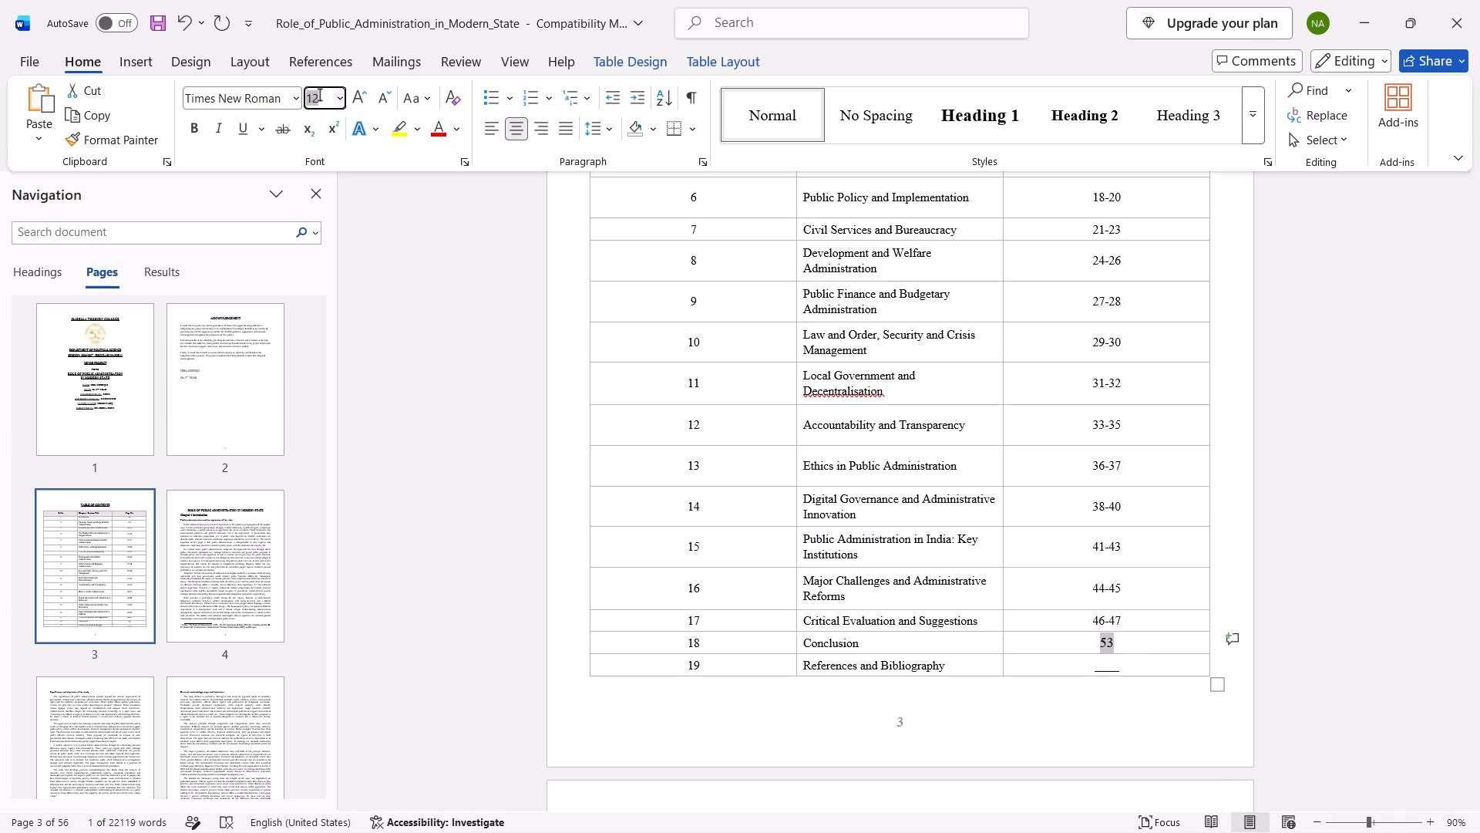
pyautogui.write('10.5')
pyautogui.press('Return')
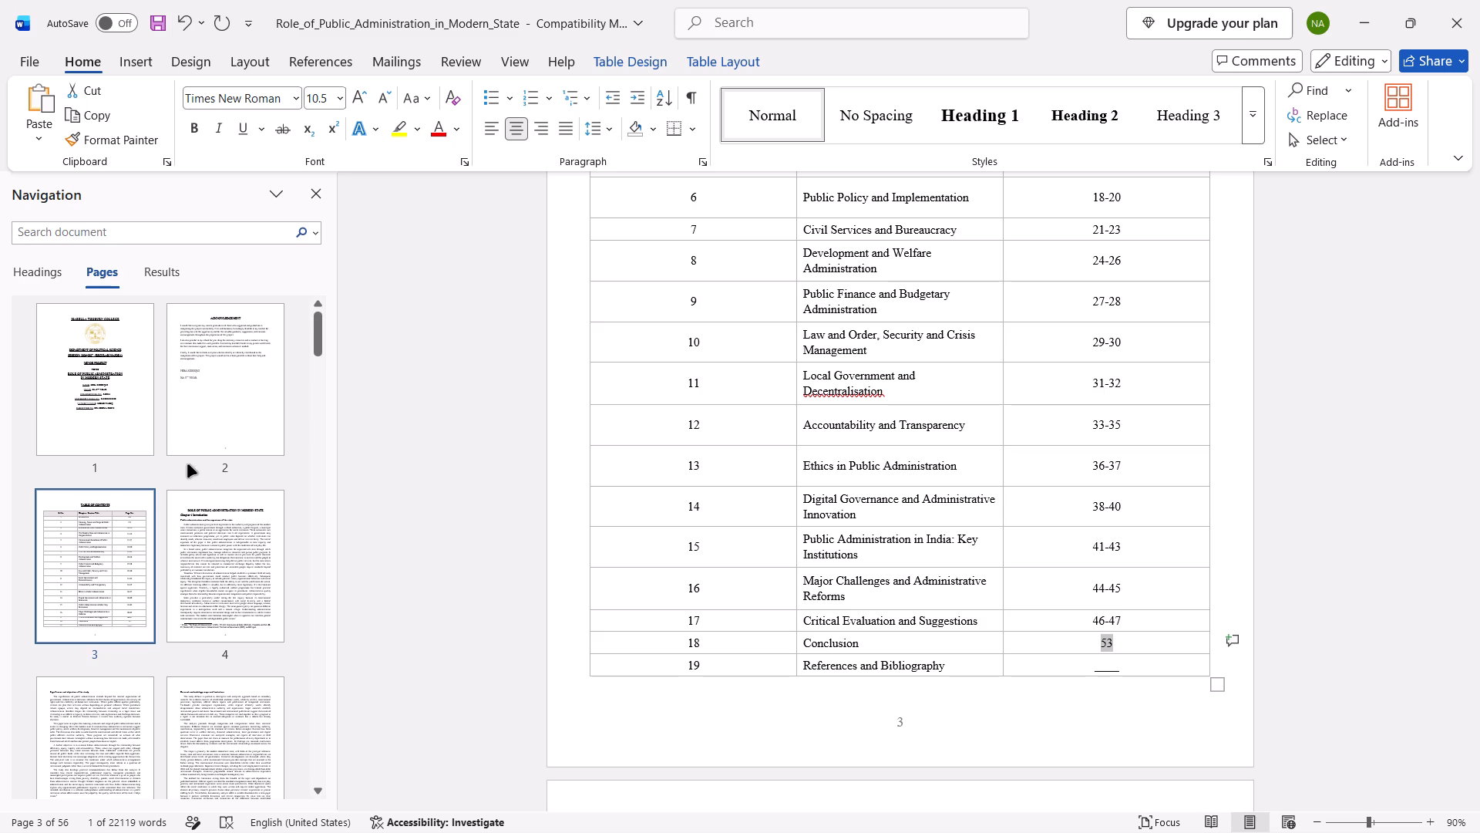
# Insert a blank row between rows 17 and 18 of the table of contents.
pyautogui.scroll(-11, 148, 499)
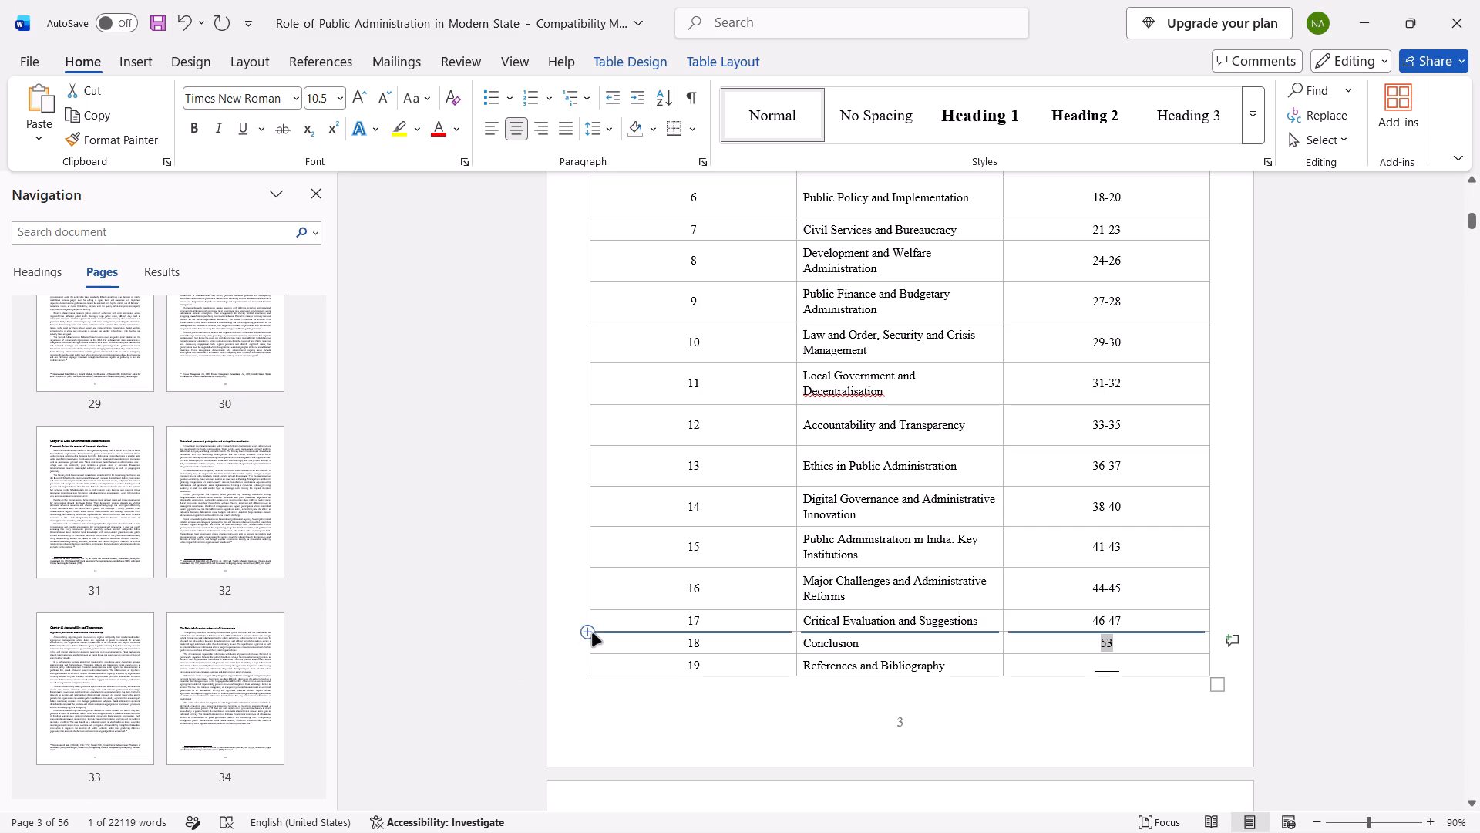
pyautogui.click(592, 633)
# Resize the whole table of contents slightly wider and shorter so that row 19, References and Bibliography, fits on page 3.
pyautogui.scroll(-1, 624, 663)
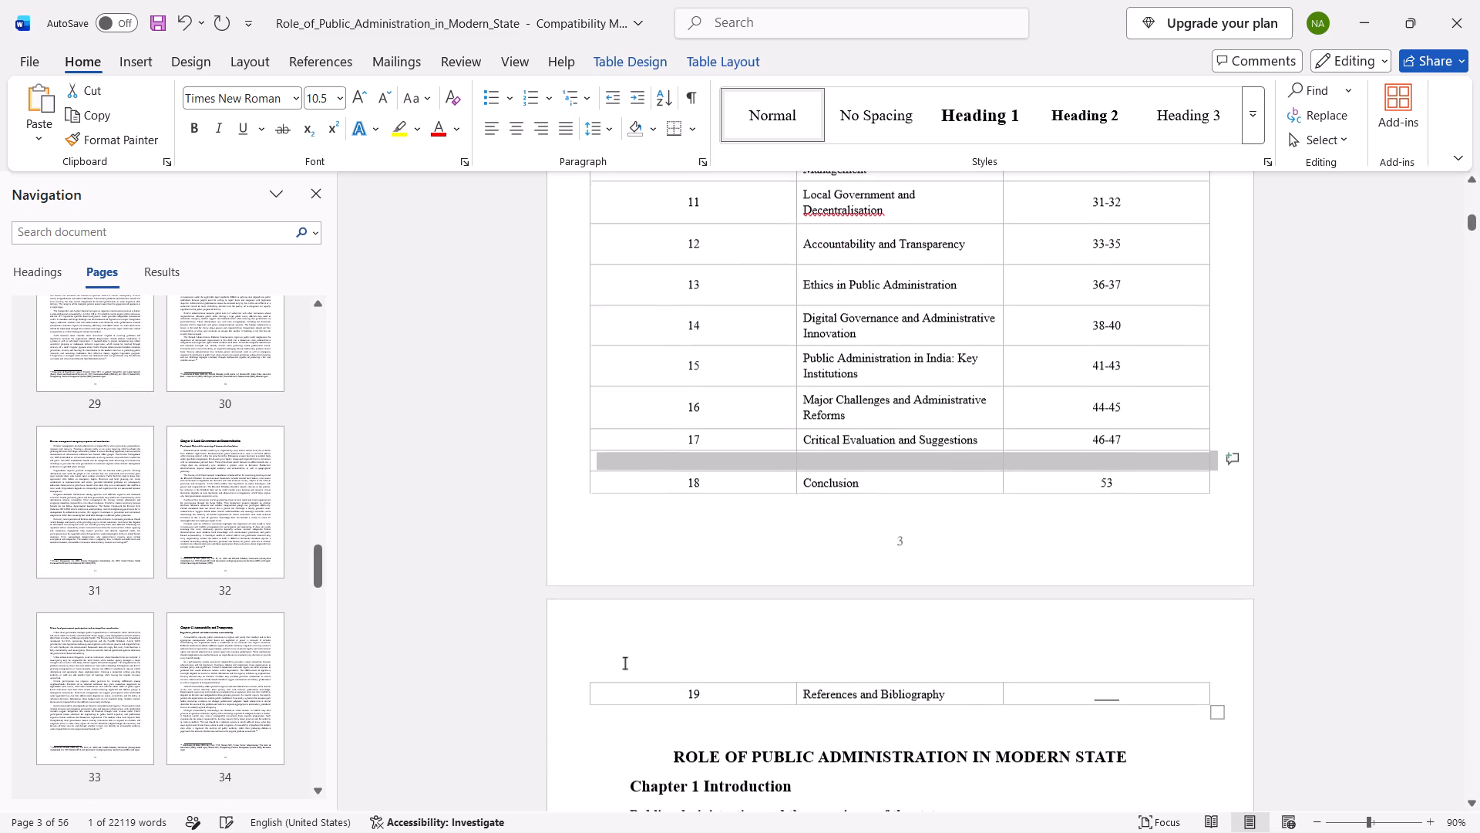
pyautogui.scroll(-1, 624, 663)
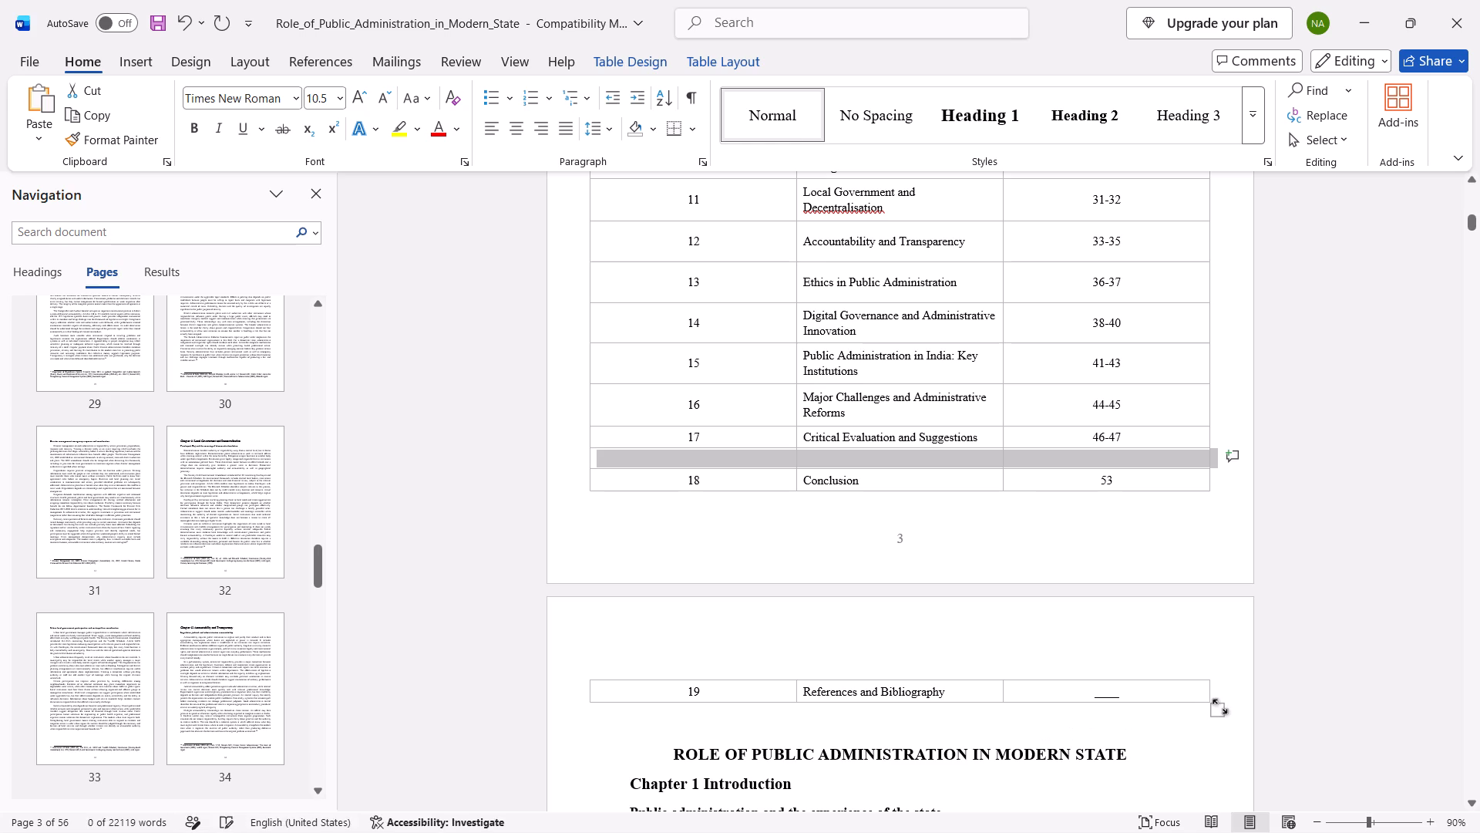
pyautogui.moveTo(1219, 706); pyautogui.dragTo(1203, 687)
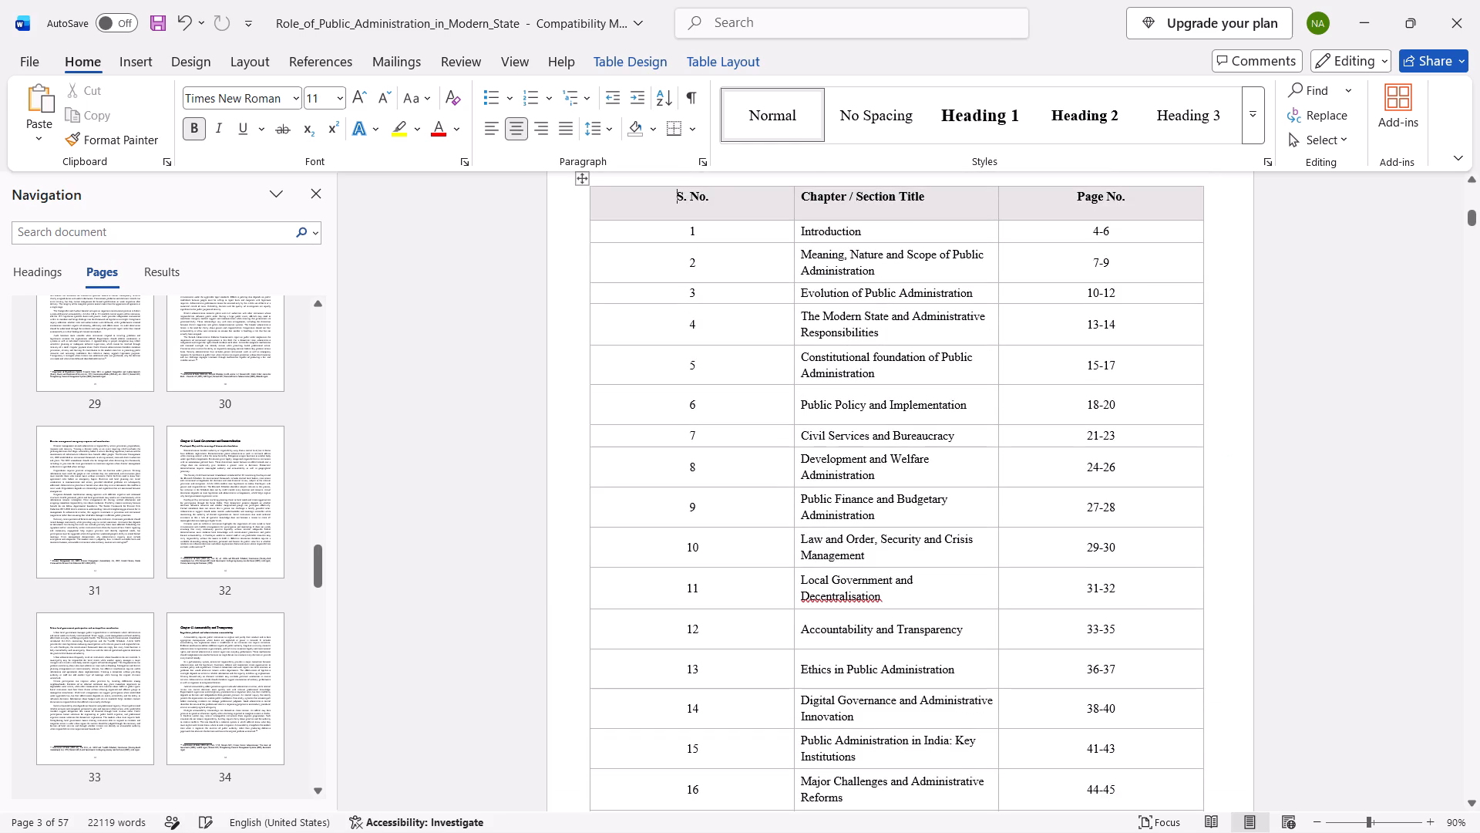
pyautogui.scroll(-3, 1141, 612)
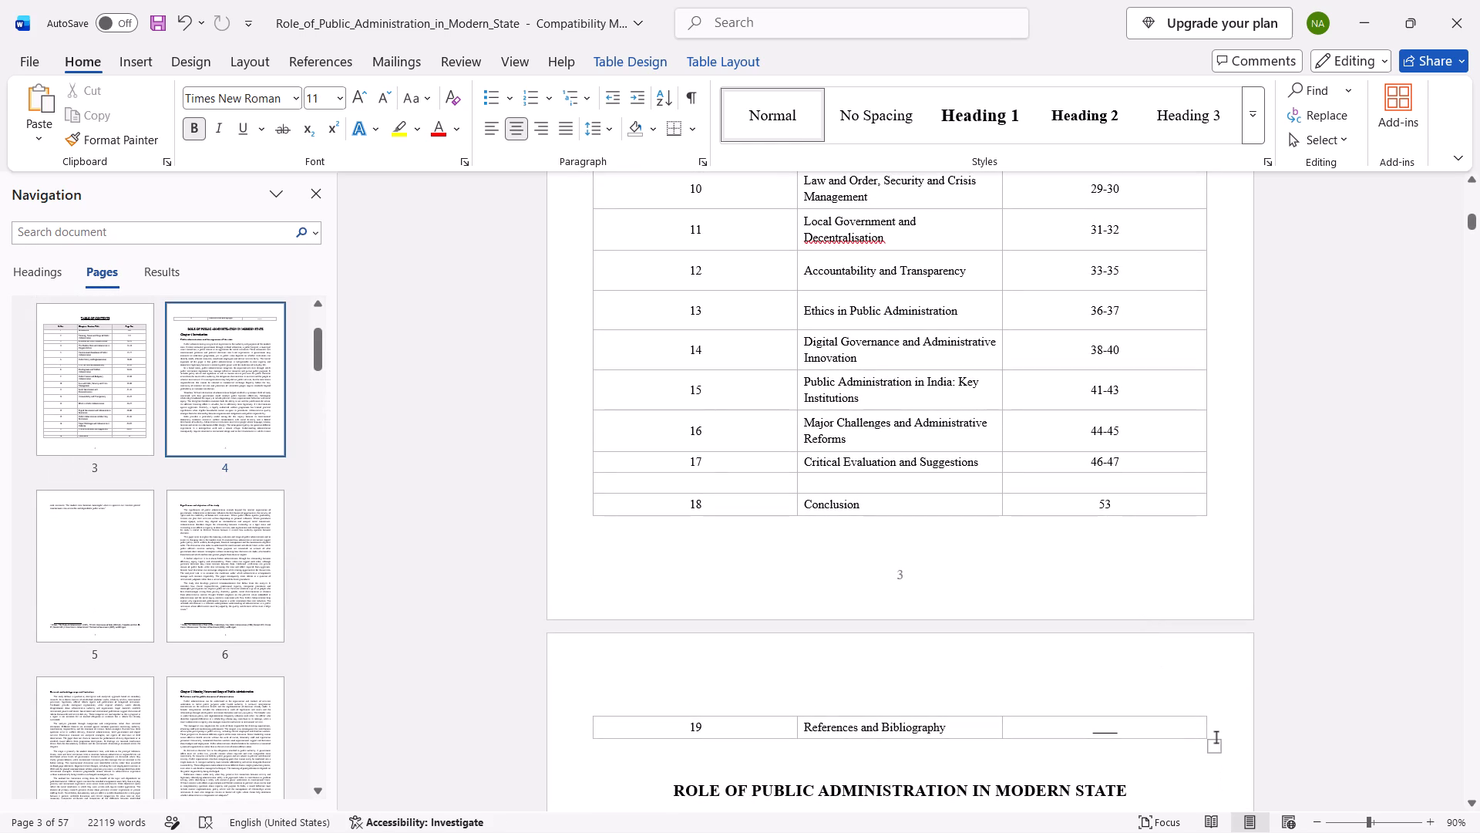
pyautogui.moveTo(1213, 744); pyautogui.dragTo(1223, 708)
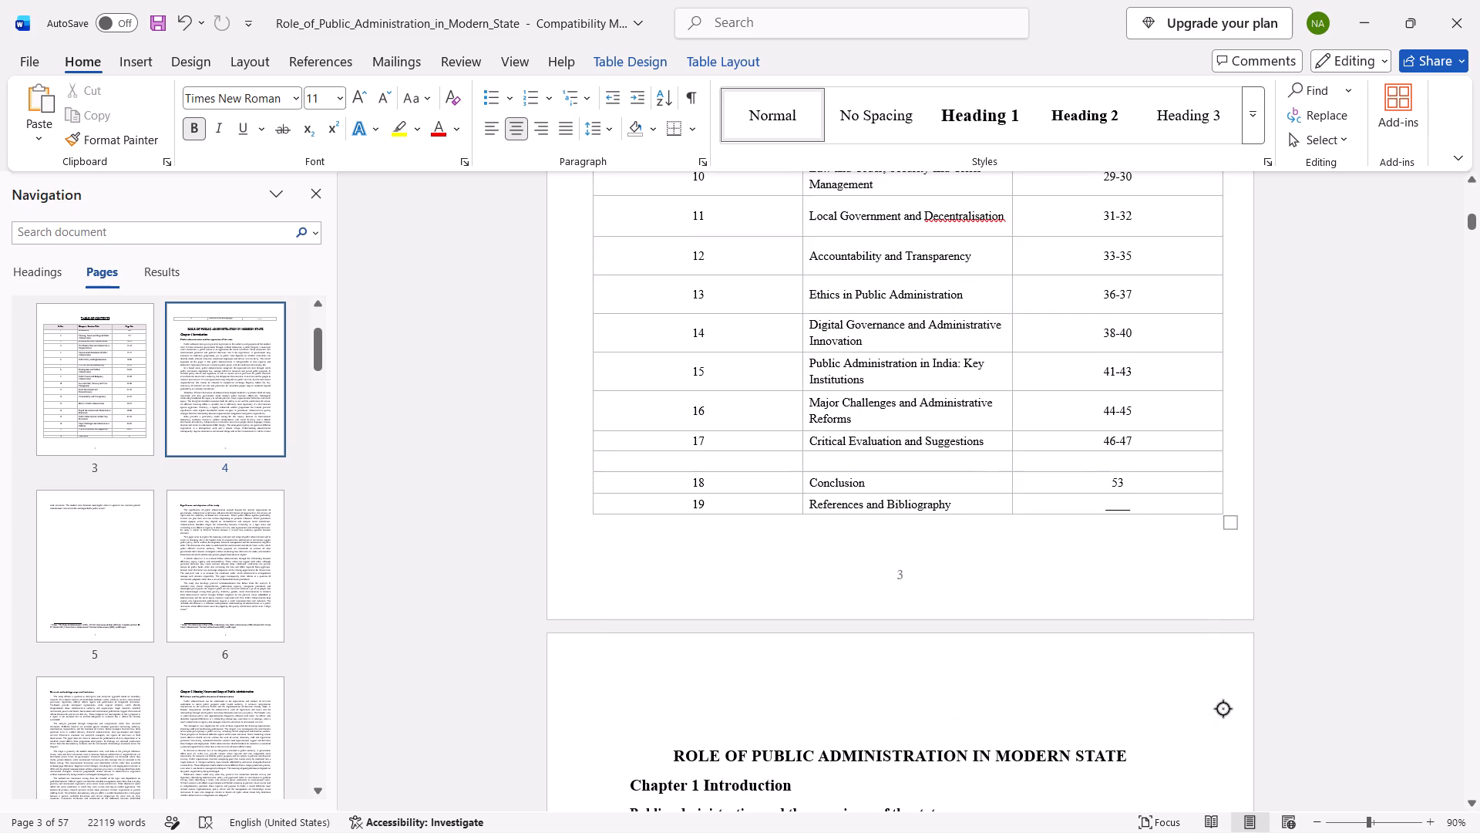
pyautogui.scroll(-2, 1223, 708)
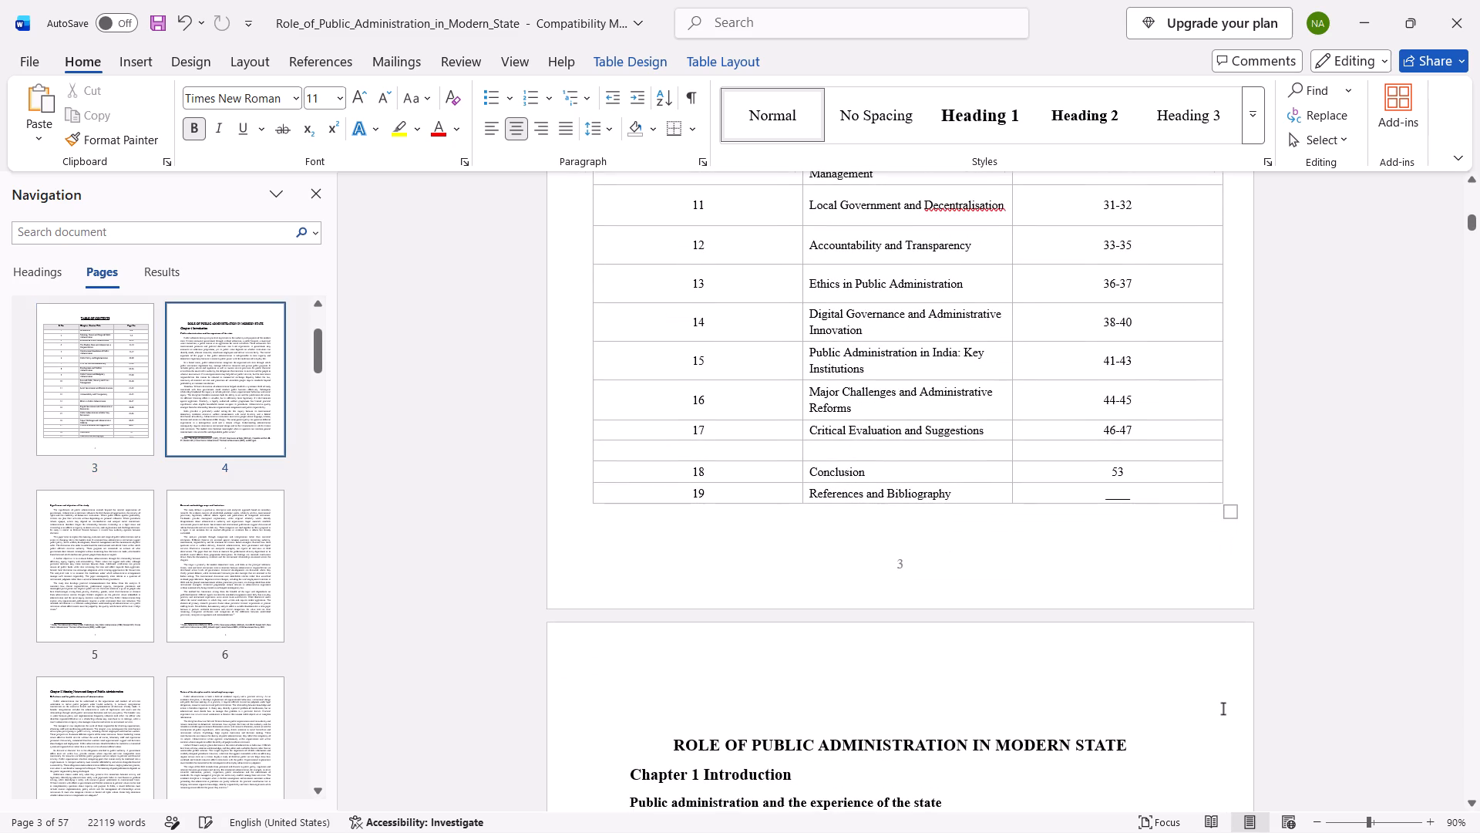
pyautogui.scroll(-1, 1223, 708)
pyautogui.scroll(3, 1223, 708)
pyautogui.scroll(-4, 1223, 708)
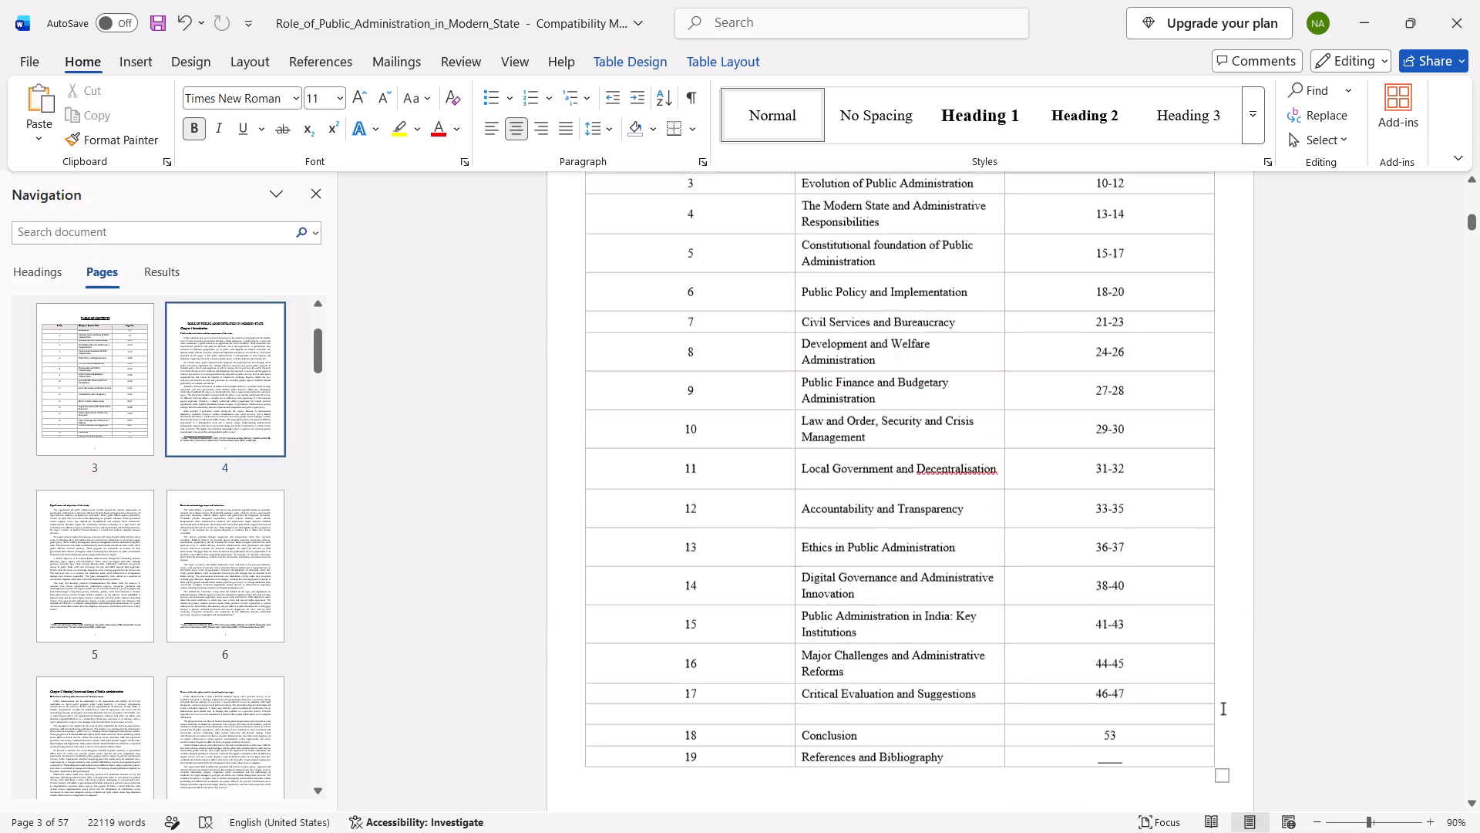
pyautogui.scroll(1, 1223, 708)
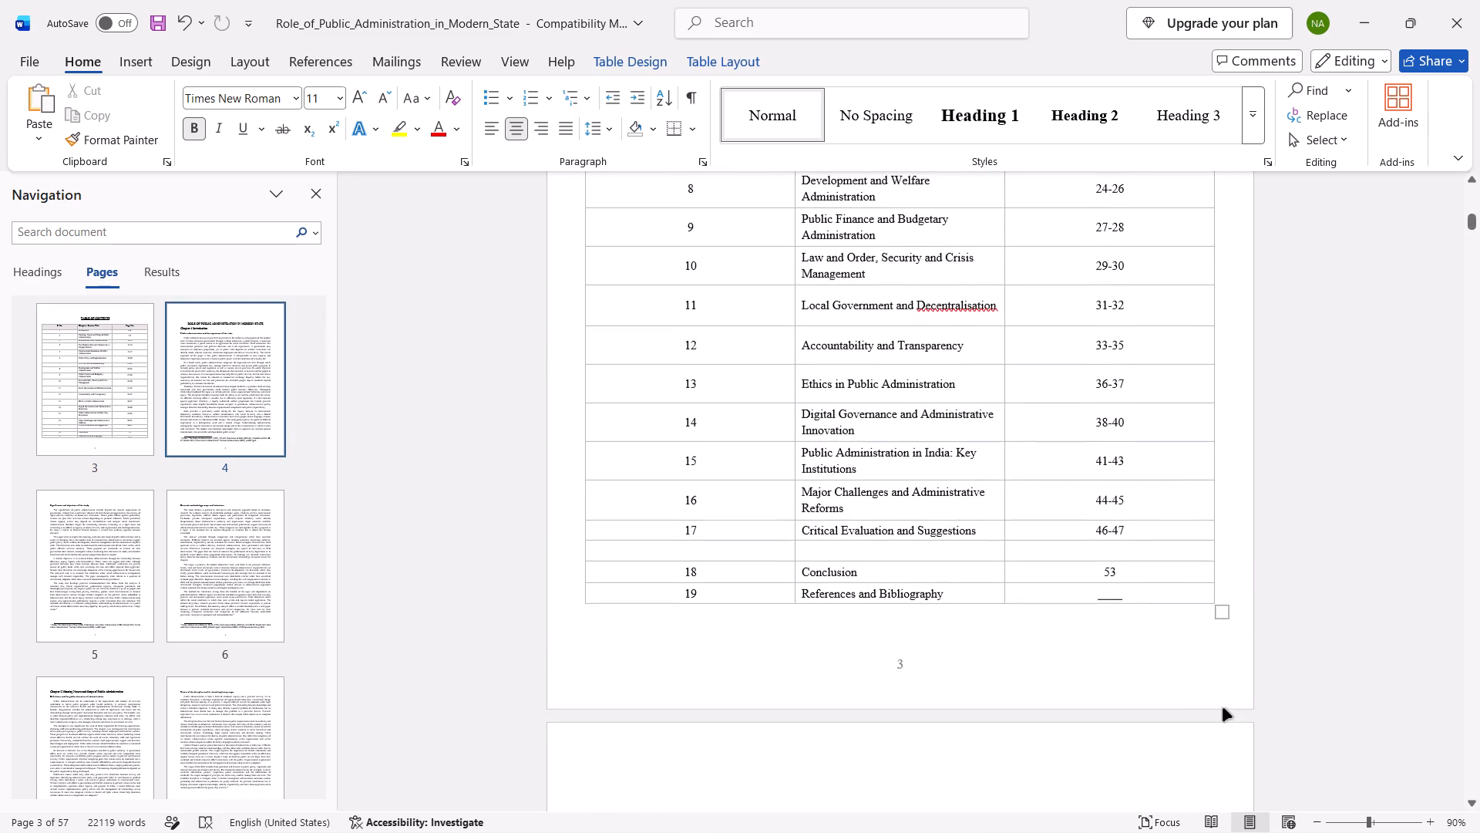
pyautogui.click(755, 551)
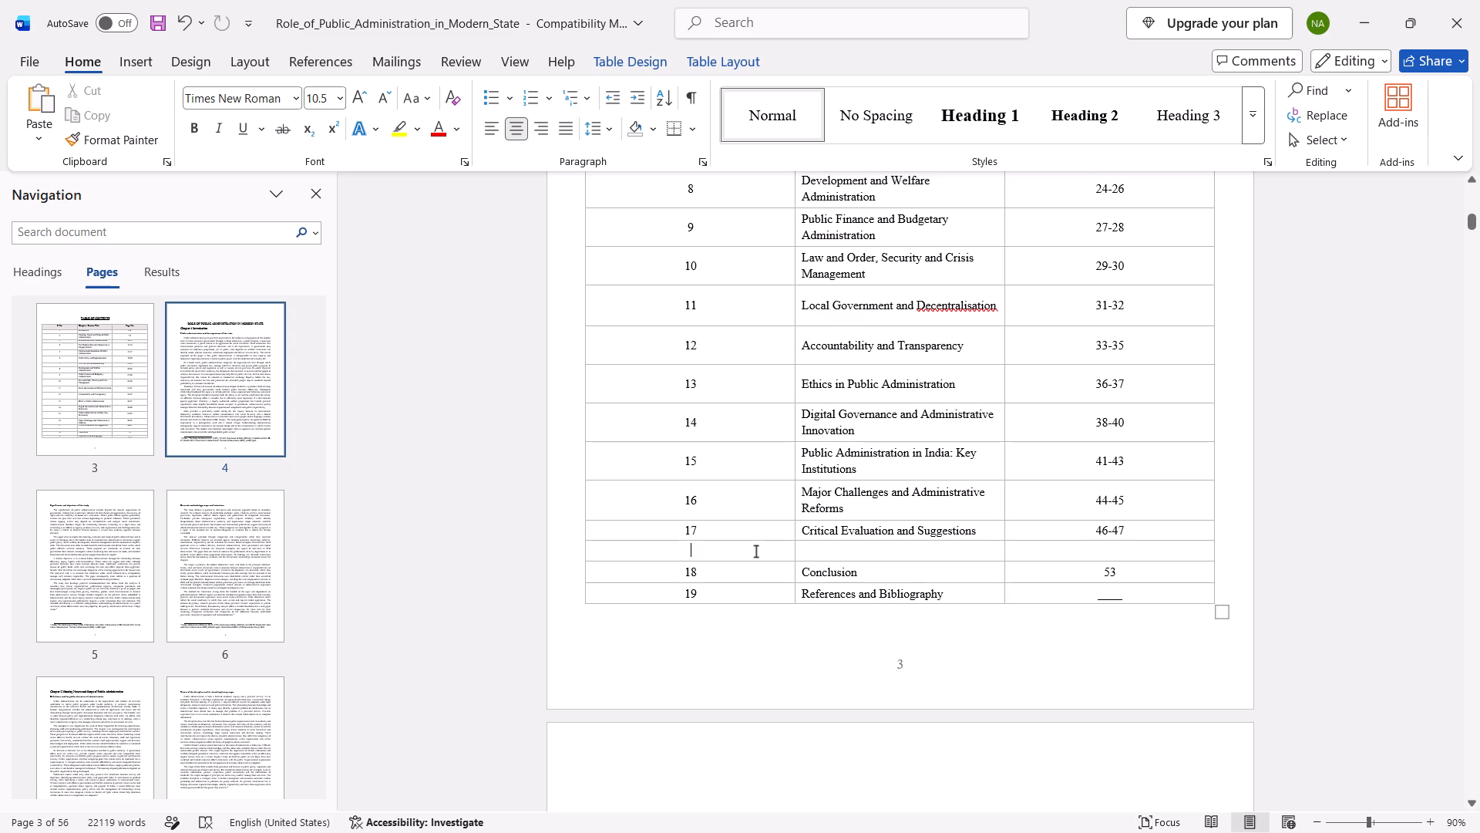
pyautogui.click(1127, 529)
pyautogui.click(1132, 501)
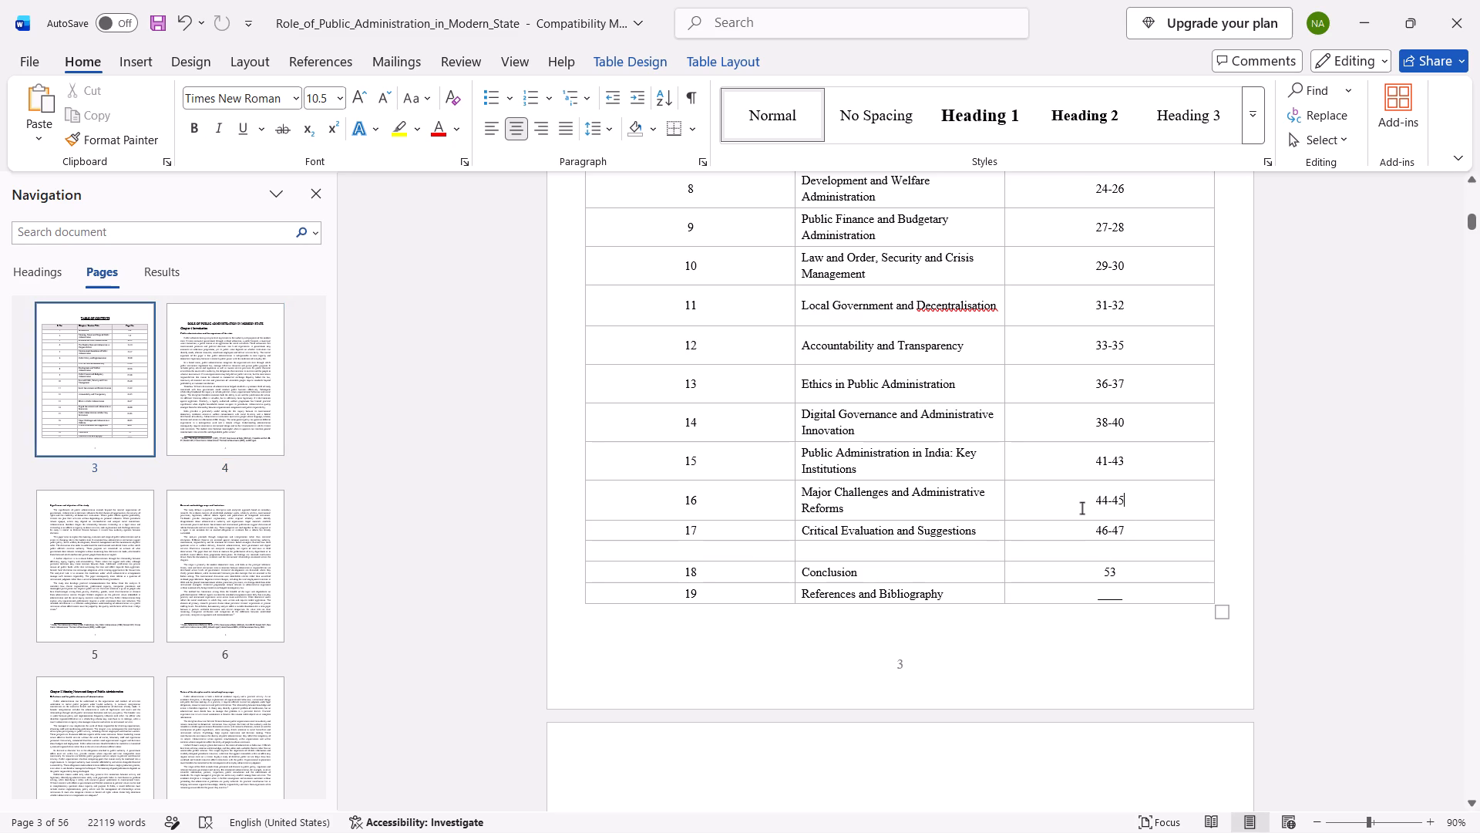
# Examine the last pages of the document to find where the Bibliography starts and ends.
pyautogui.scroll(-20, 99, 582)
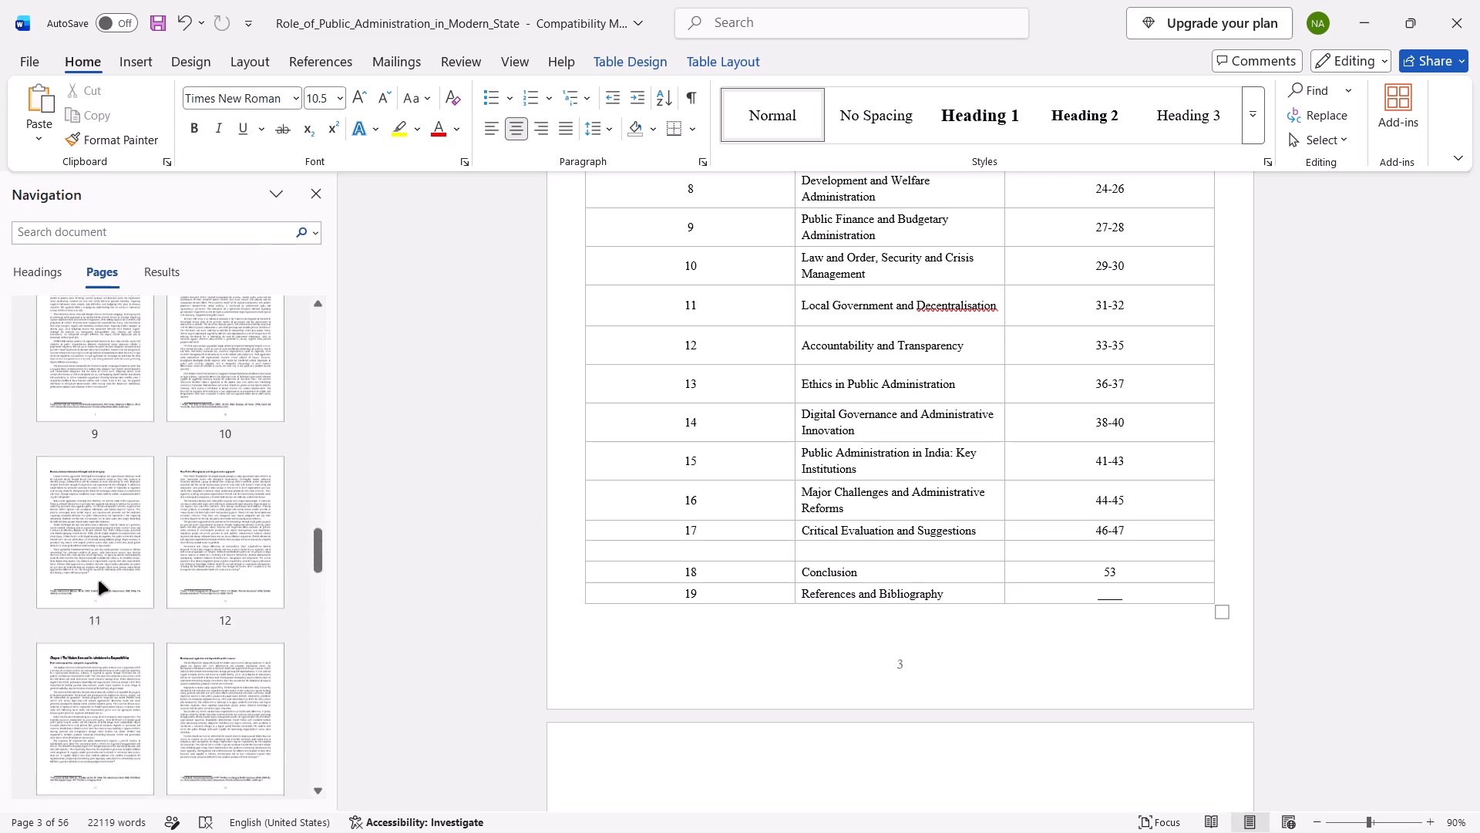
pyautogui.scroll(-10, 99, 582)
pyautogui.scroll(1, 99, 582)
pyautogui.scroll(-20, 99, 582)
pyautogui.scroll(-1, 99, 582)
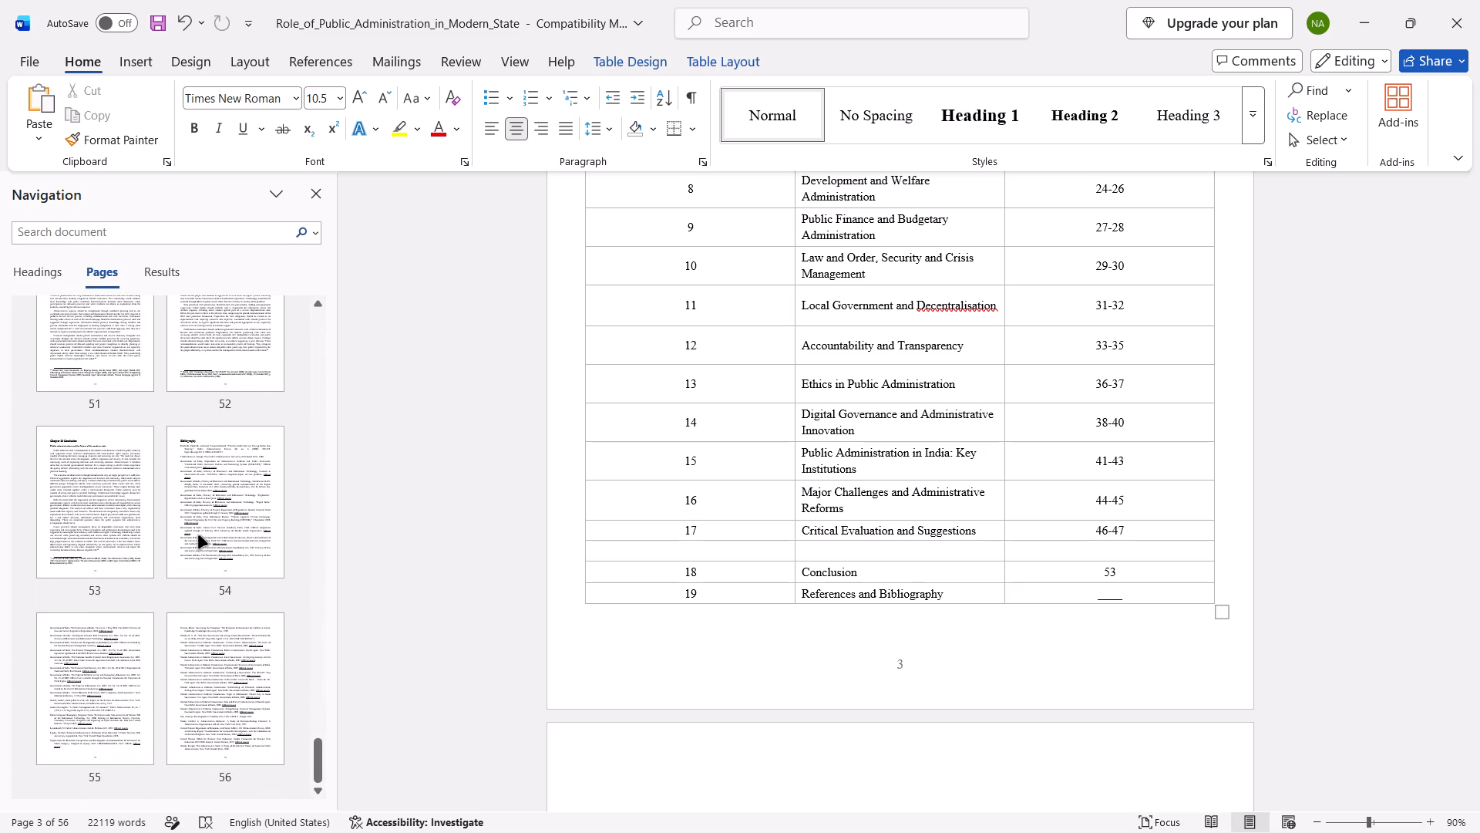
pyautogui.click(198, 535)
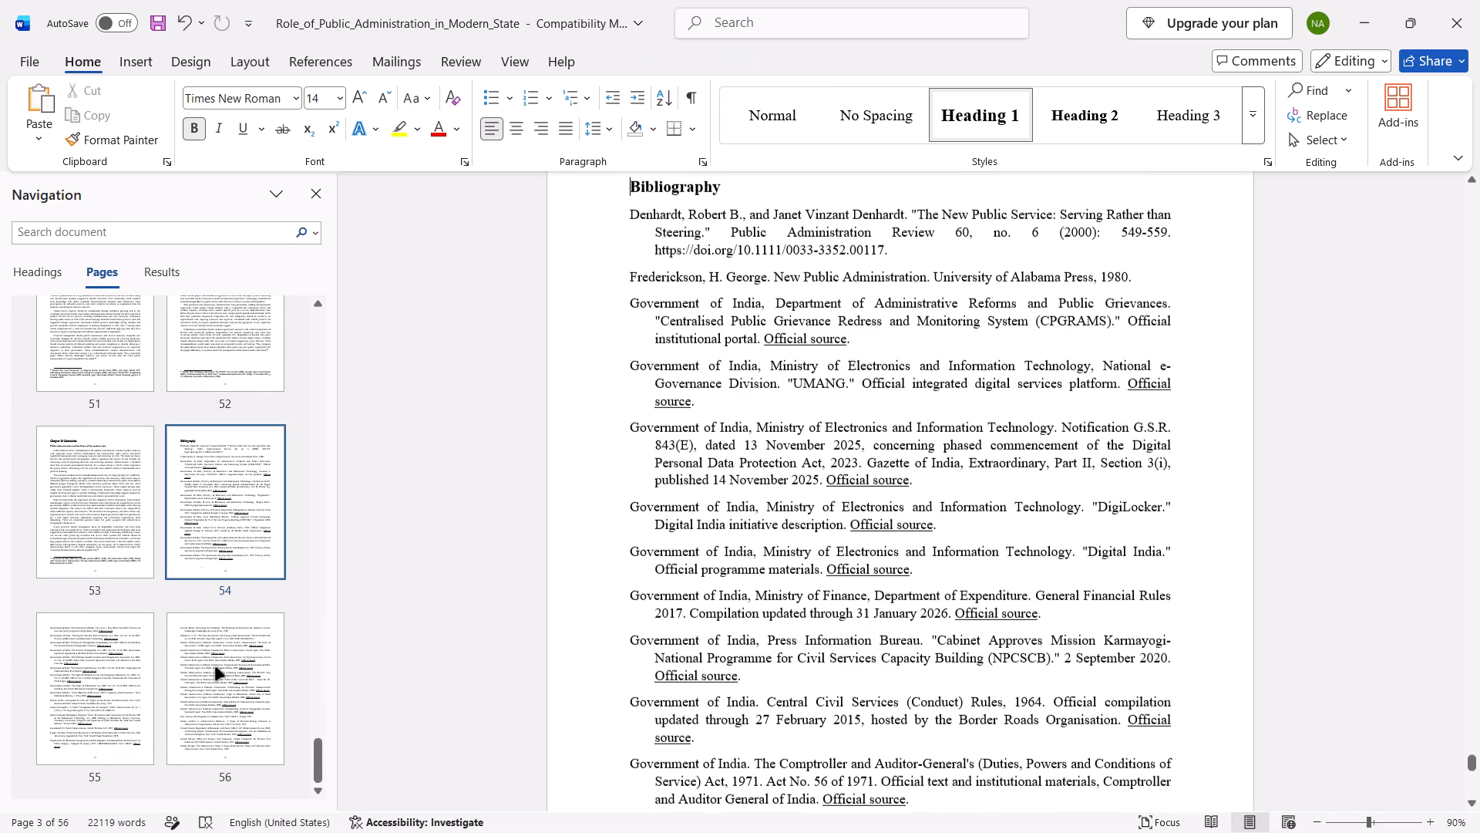
pyautogui.click(217, 687)
pyautogui.scroll(20, 133, 527)
pyautogui.scroll(9, 133, 527)
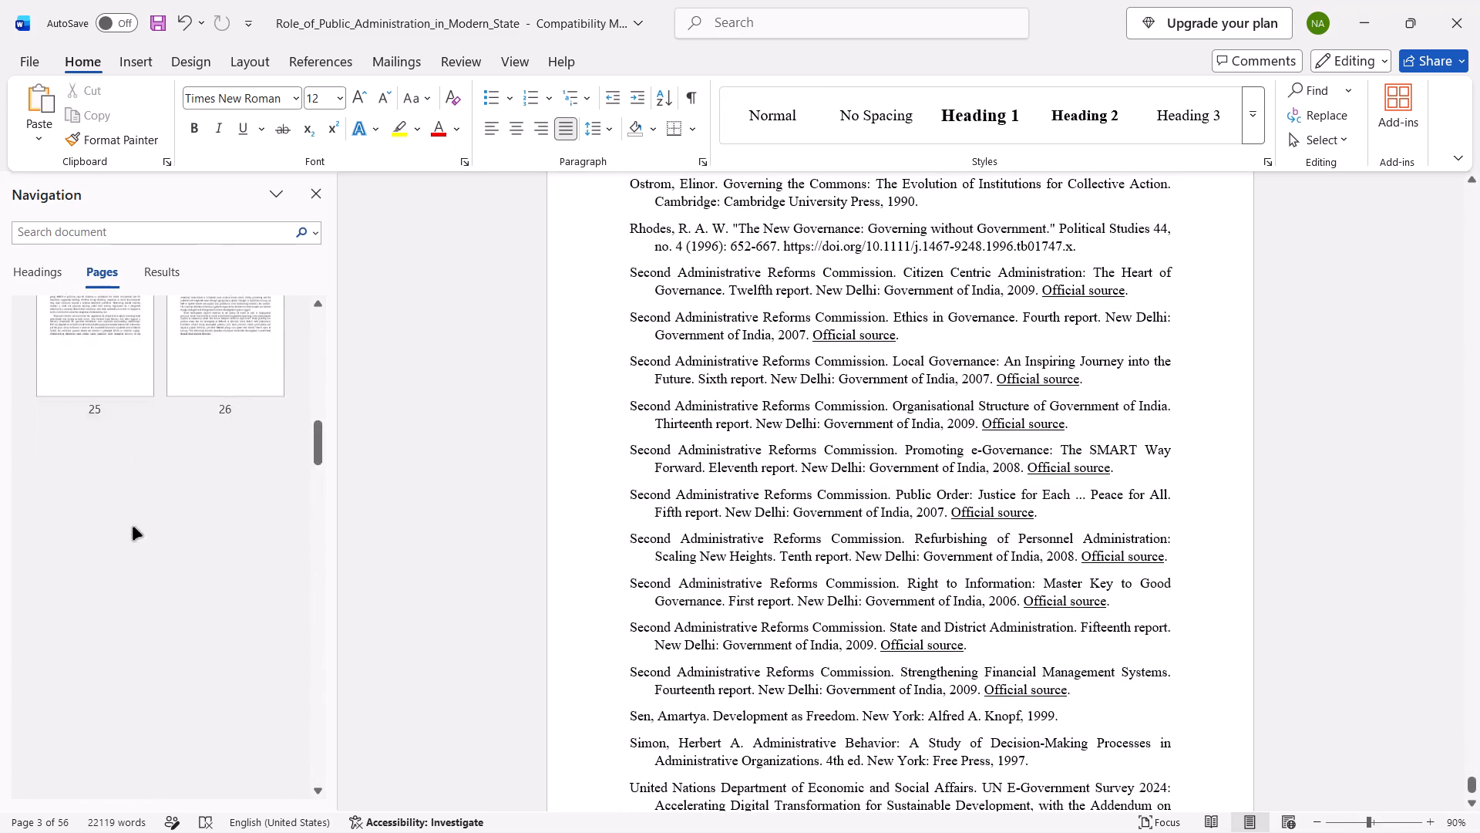
pyautogui.scroll(20, 133, 527)
pyautogui.scroll(4, 133, 527)
# Replace the row 19 page placeholder, References and Bibliography, in the table of contents with 54-56.
pyautogui.click(76, 571)
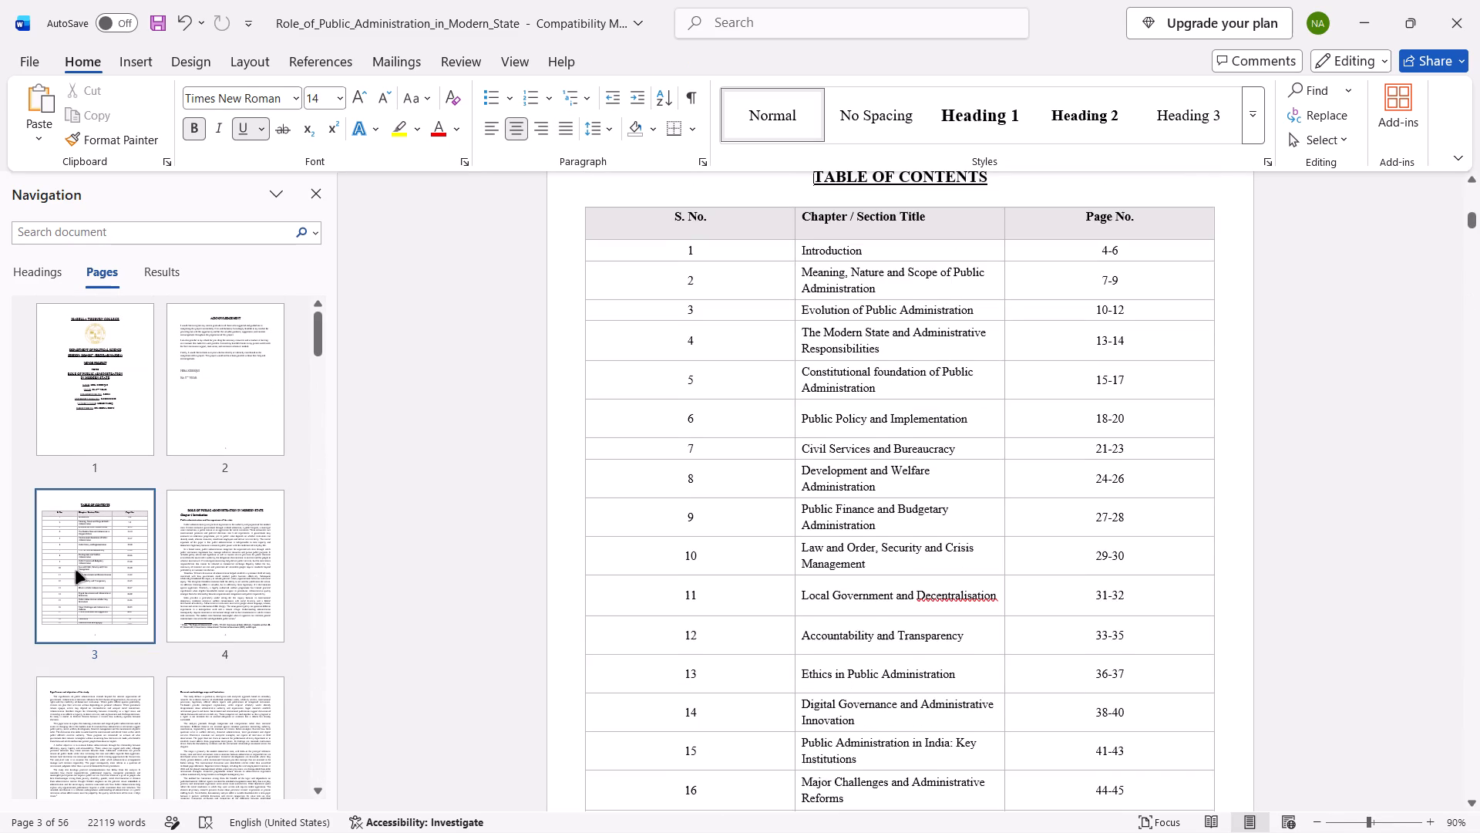
pyautogui.scroll(-3, 797, 685)
pyautogui.click(1131, 321)
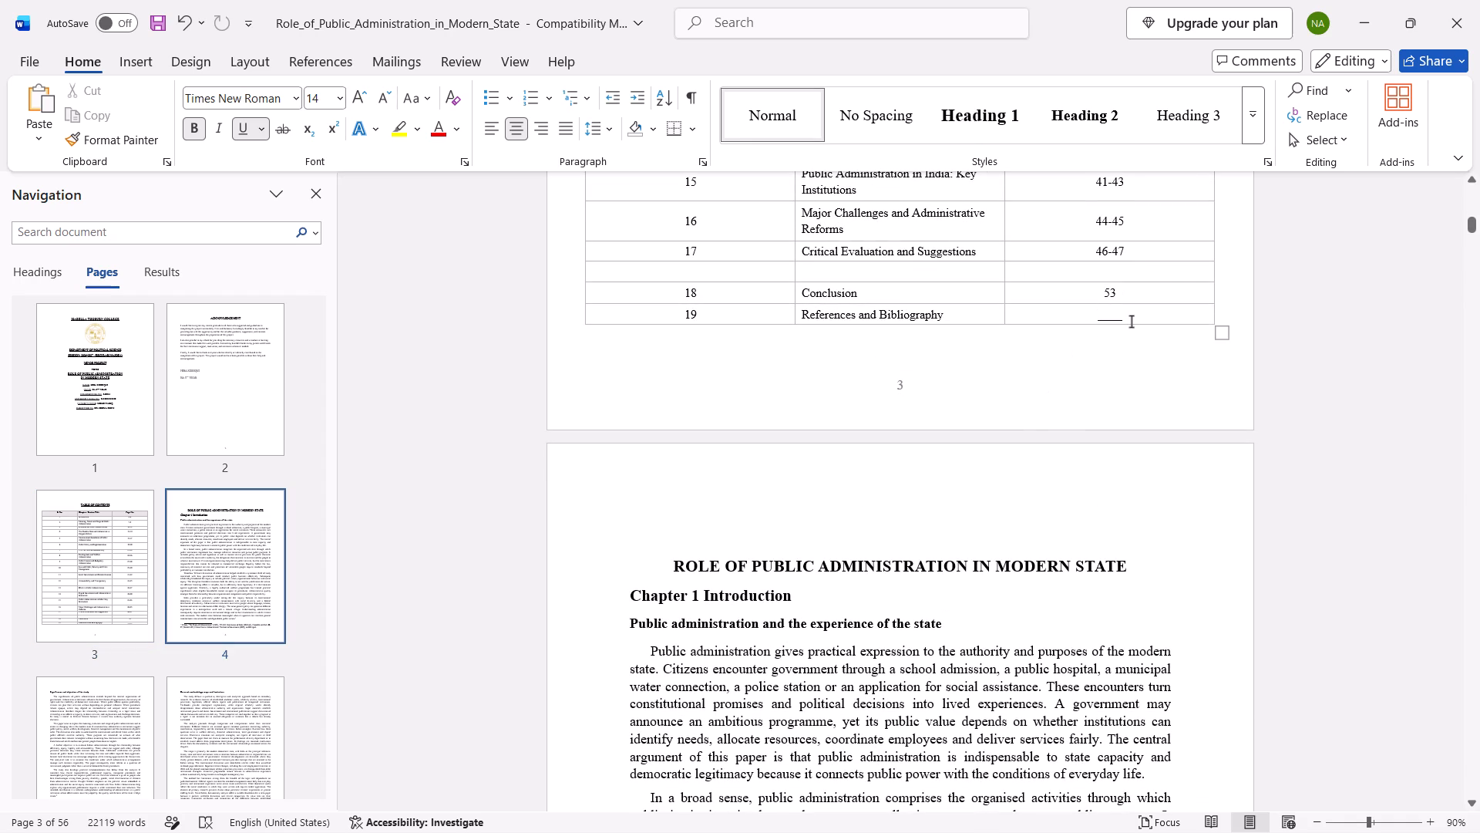
pyautogui.press('BackSpace')
pyautogui.press('BackSpace')
pyautogui.press('BackSpace')
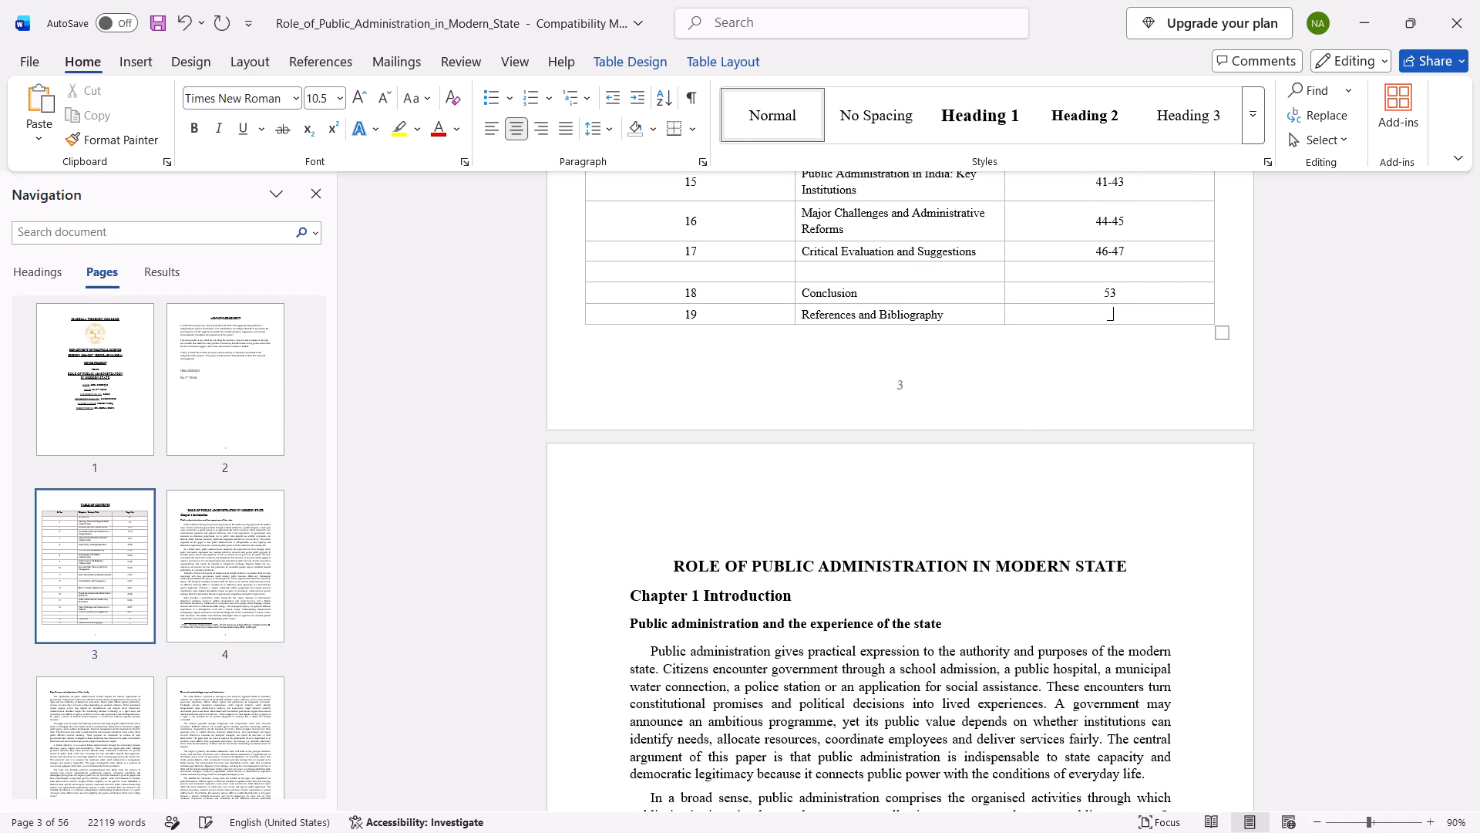
pyautogui.press('BackSpace')
pyautogui.write('54')
pyautogui.write('-56')
# Examine the table of contents on page 3, checking the entries around the blank row between rows 17 and 18.
pyautogui.scroll(1, 1082, 278)
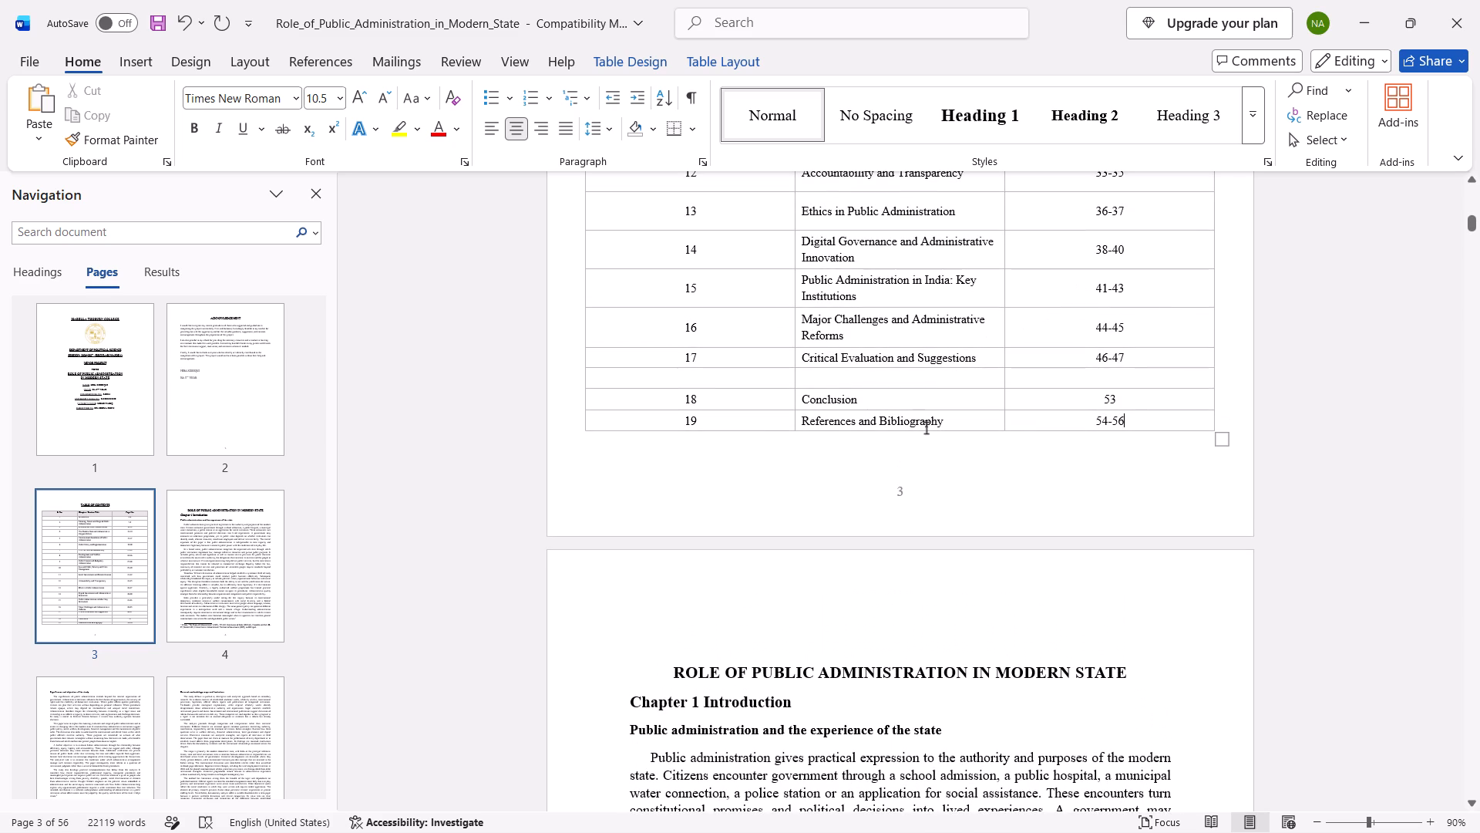
pyautogui.scroll(-5, 836, 504)
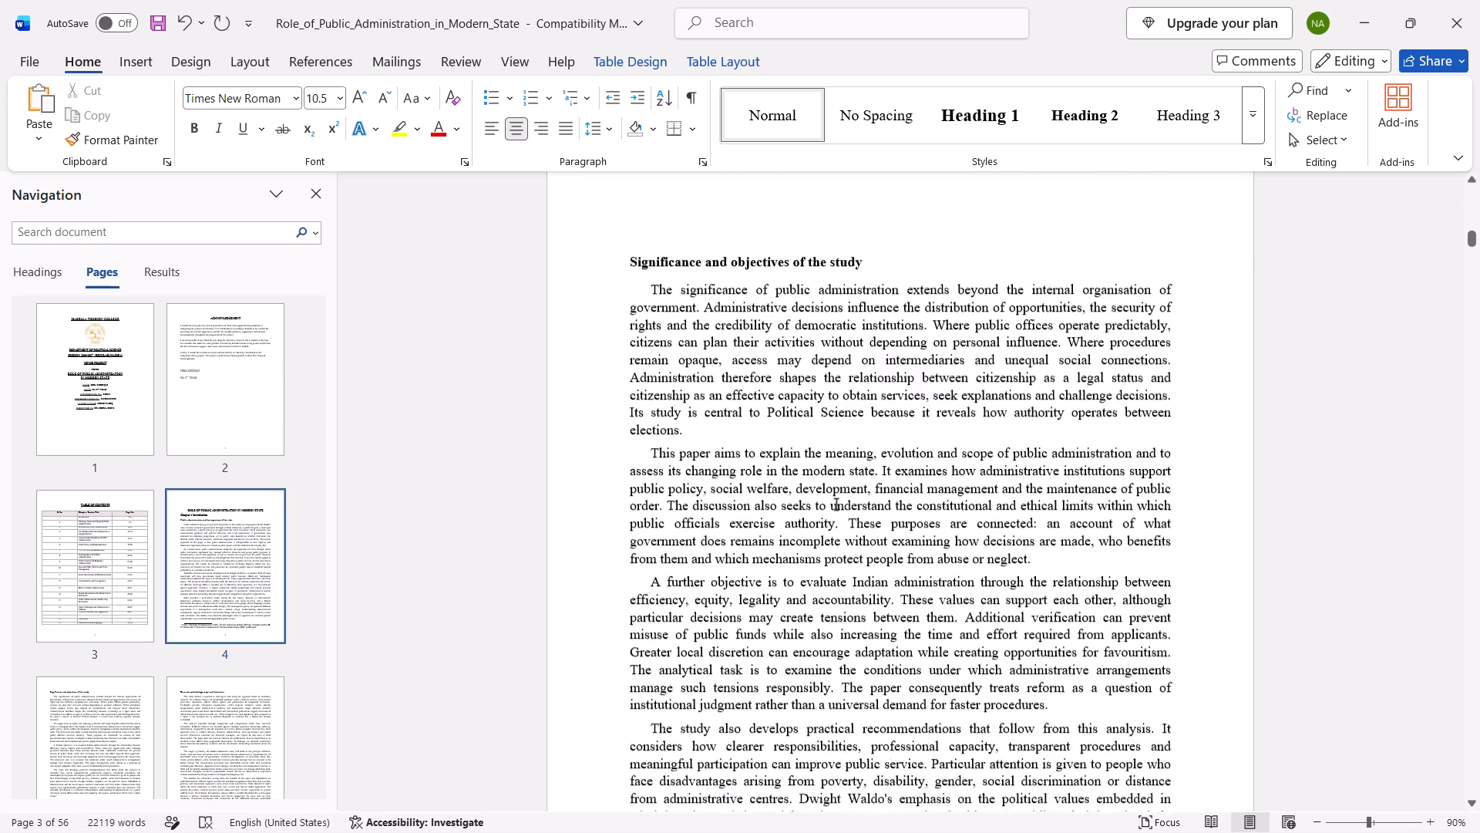
pyautogui.scroll(-2, 836, 504)
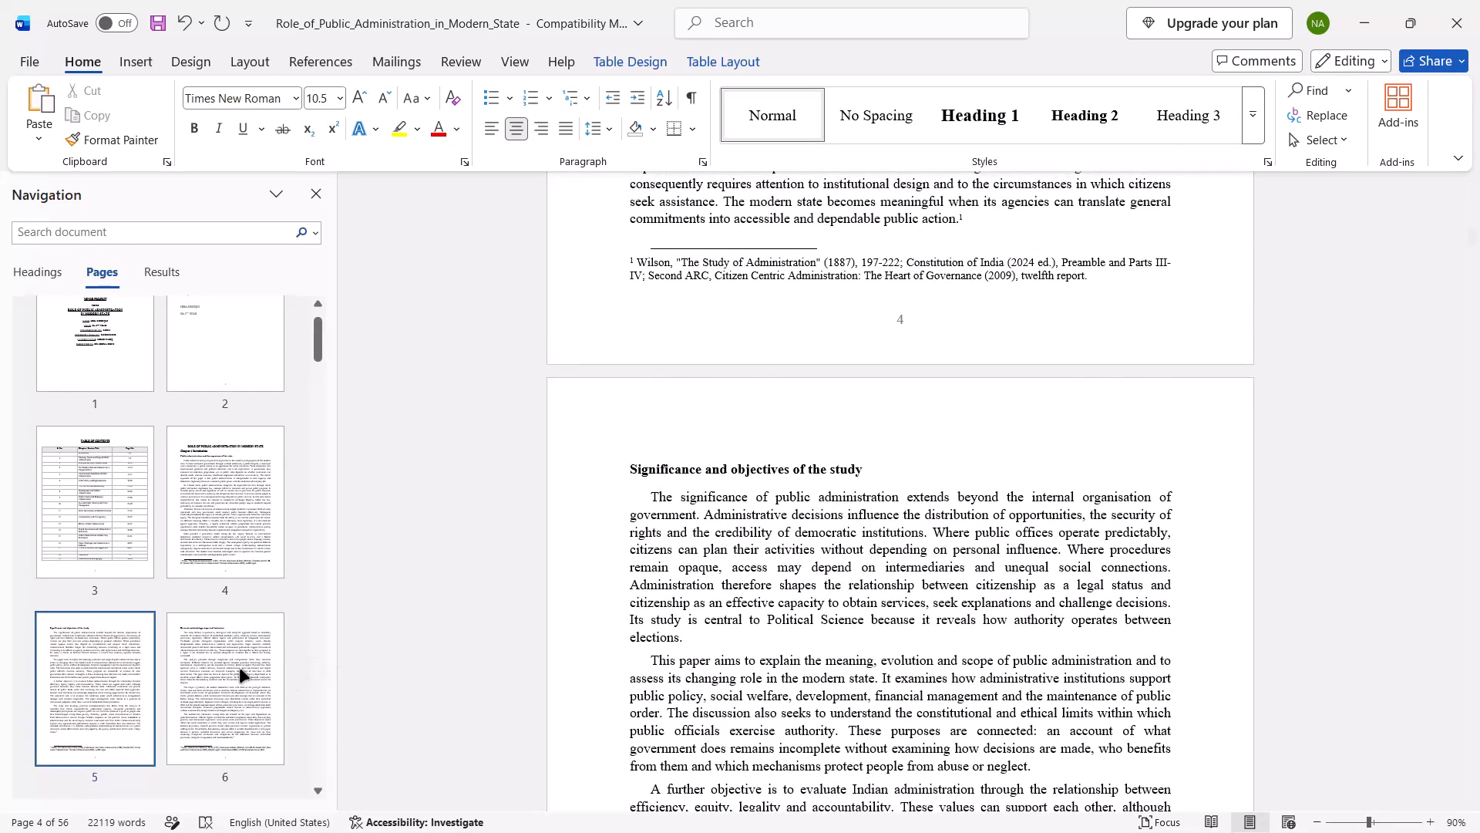
pyautogui.scroll(1, 240, 669)
pyautogui.click(97, 615)
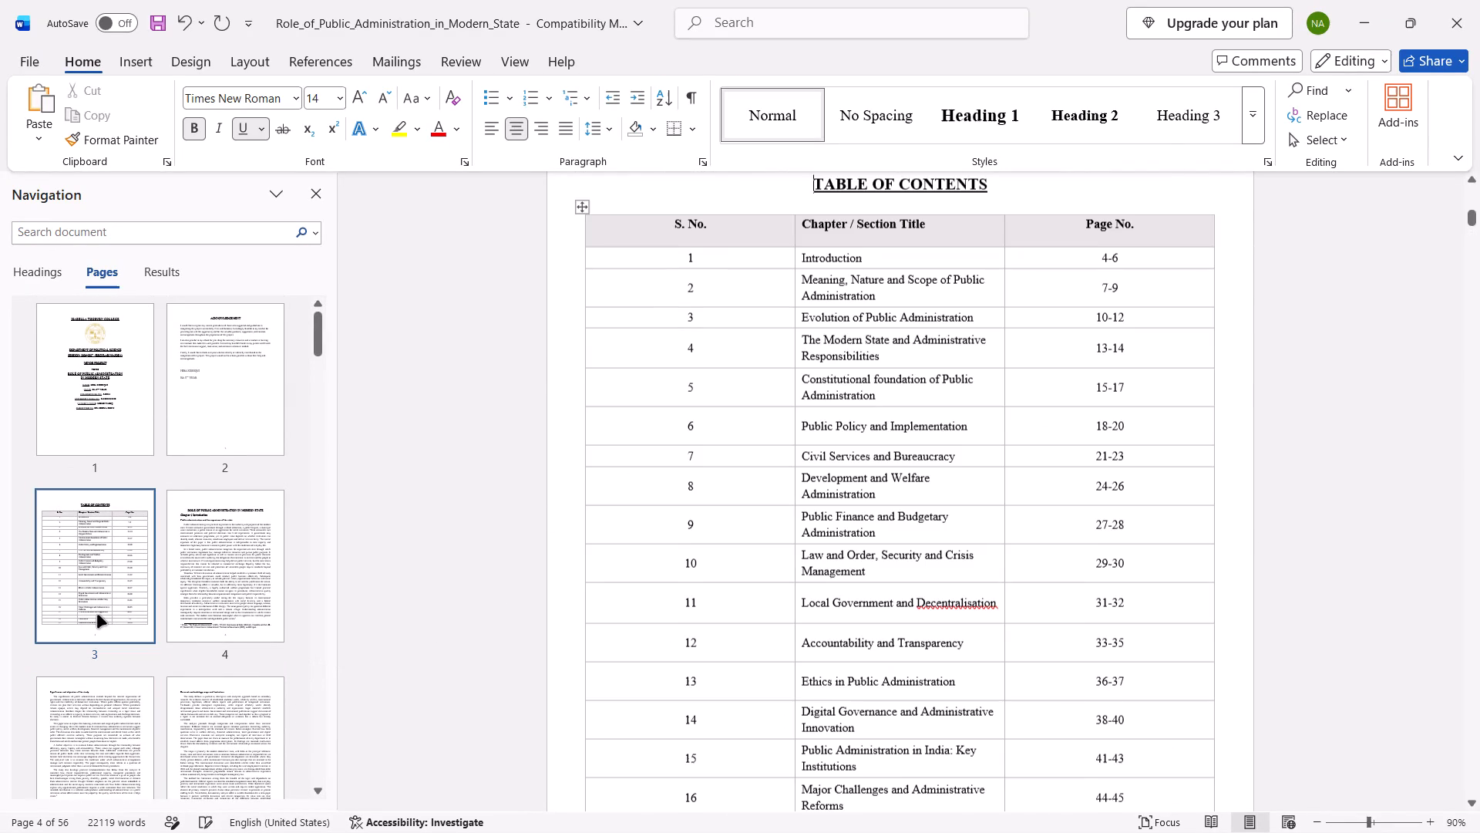
pyautogui.scroll(-2, 558, 598)
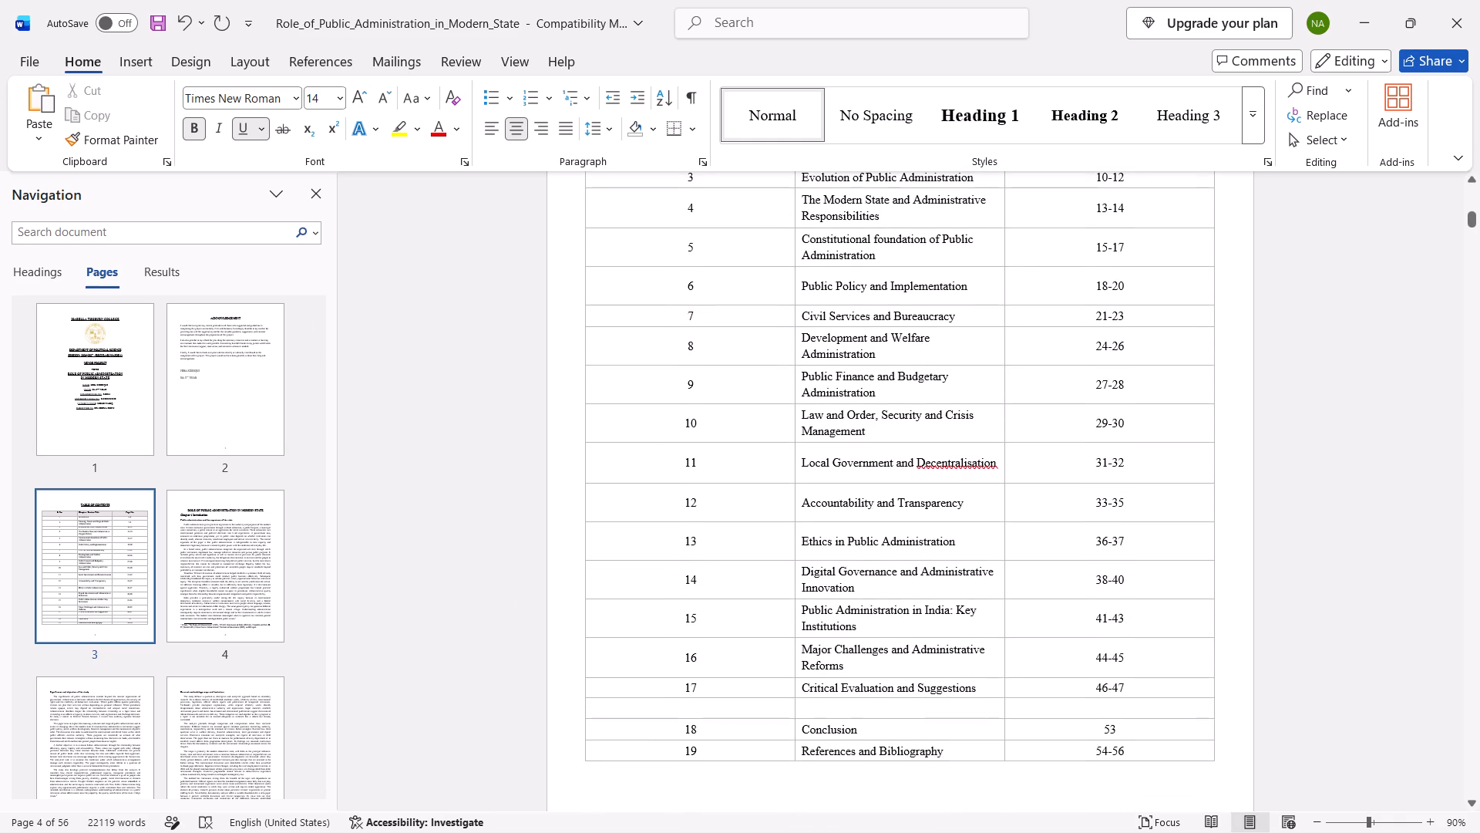
pyautogui.scroll(-1, 558, 598)
pyautogui.click(1136, 680)
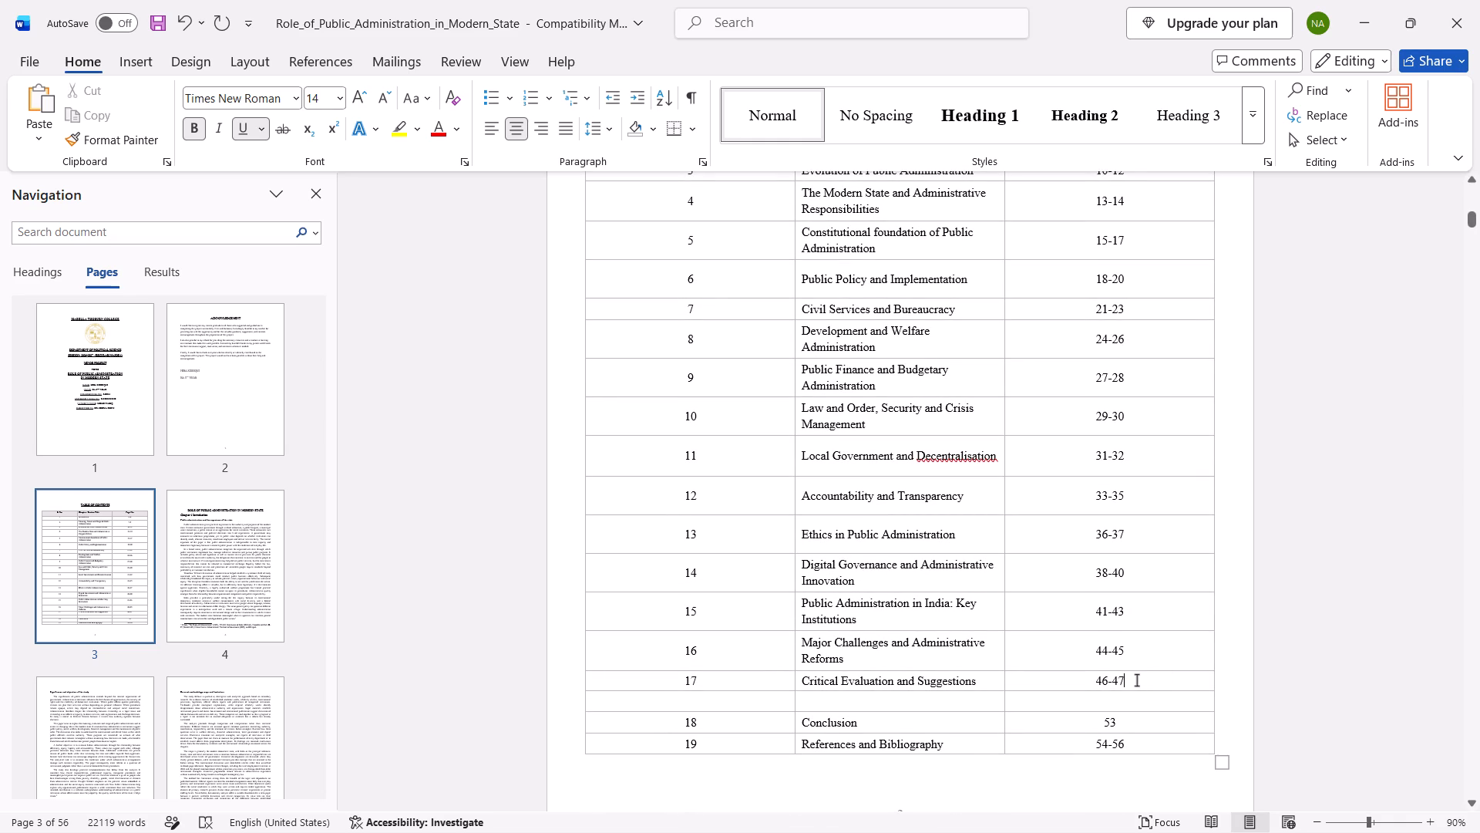
pyautogui.click(1132, 747)
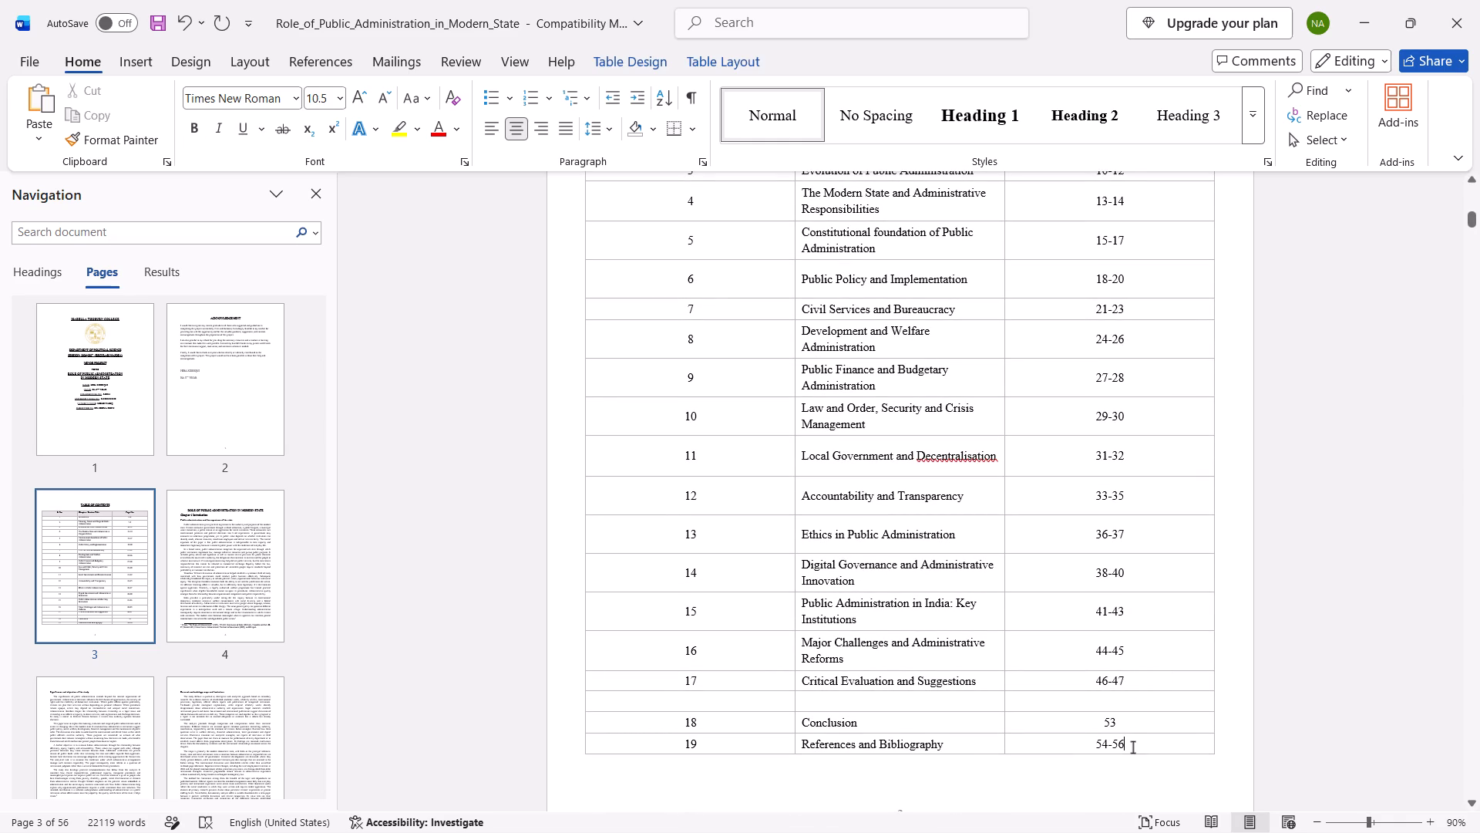
pyautogui.click(1119, 713)
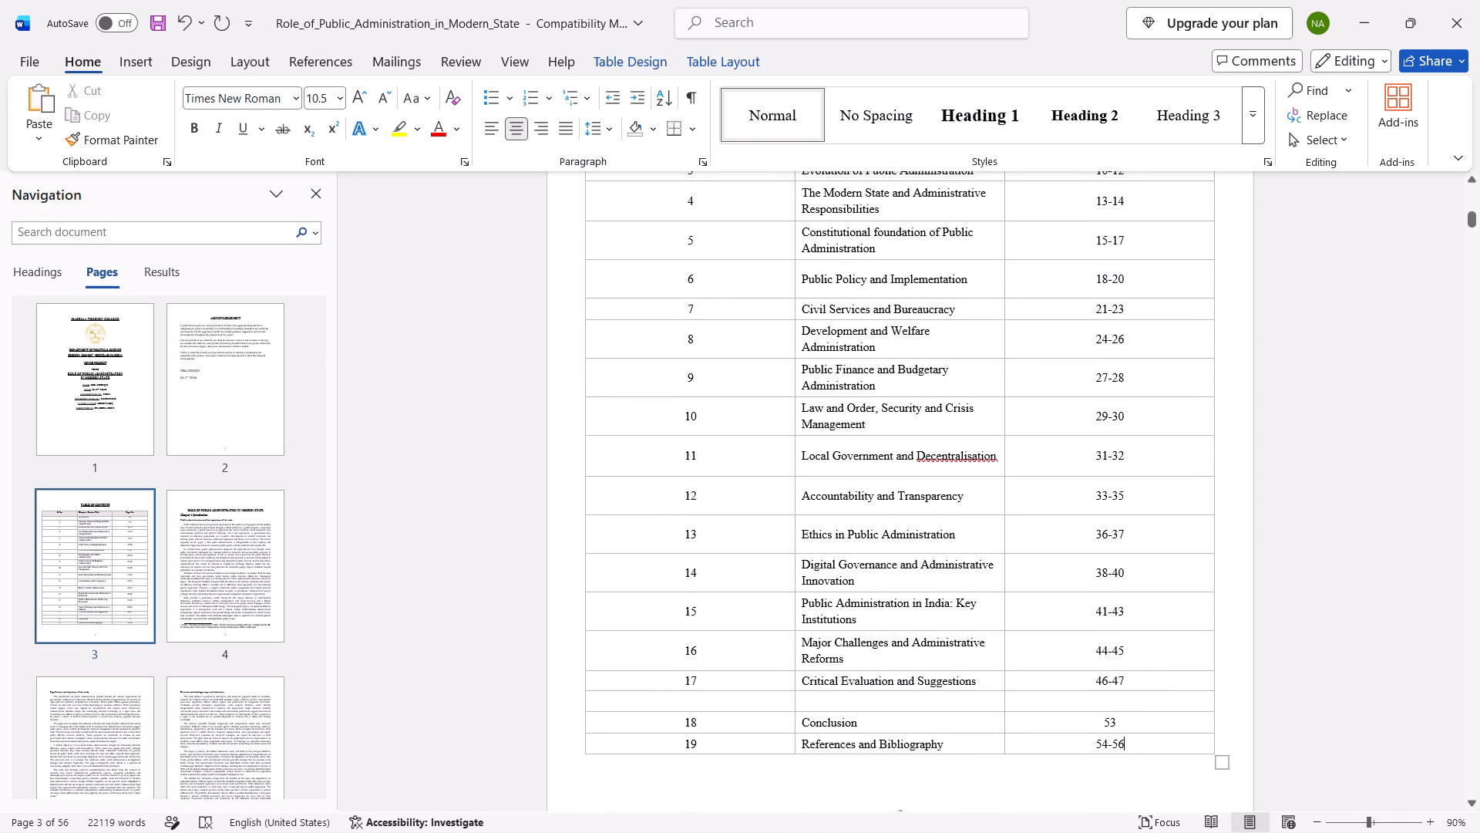
pyautogui.click(1119, 724)
pyautogui.click(749, 704)
# Examine the last pages of the document to find the chapter before the Conclusion that is missing from the table of contents.
pyautogui.scroll(-20, 192, 639)
pyautogui.scroll(-1, 192, 639)
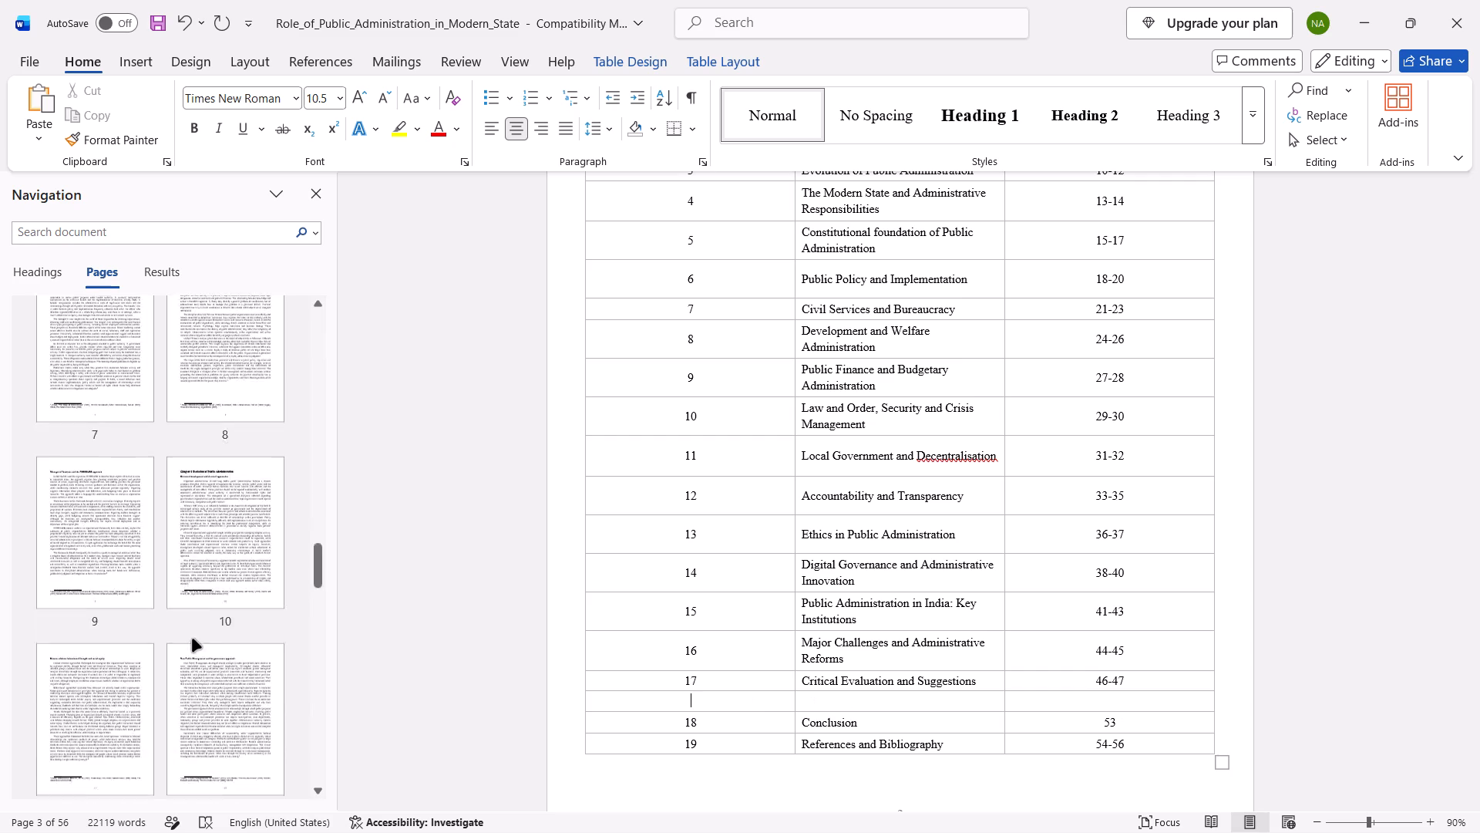
pyautogui.scroll(-20, 192, 639)
pyautogui.scroll(-20, 192, 639)
pyautogui.scroll(-17, 192, 639)
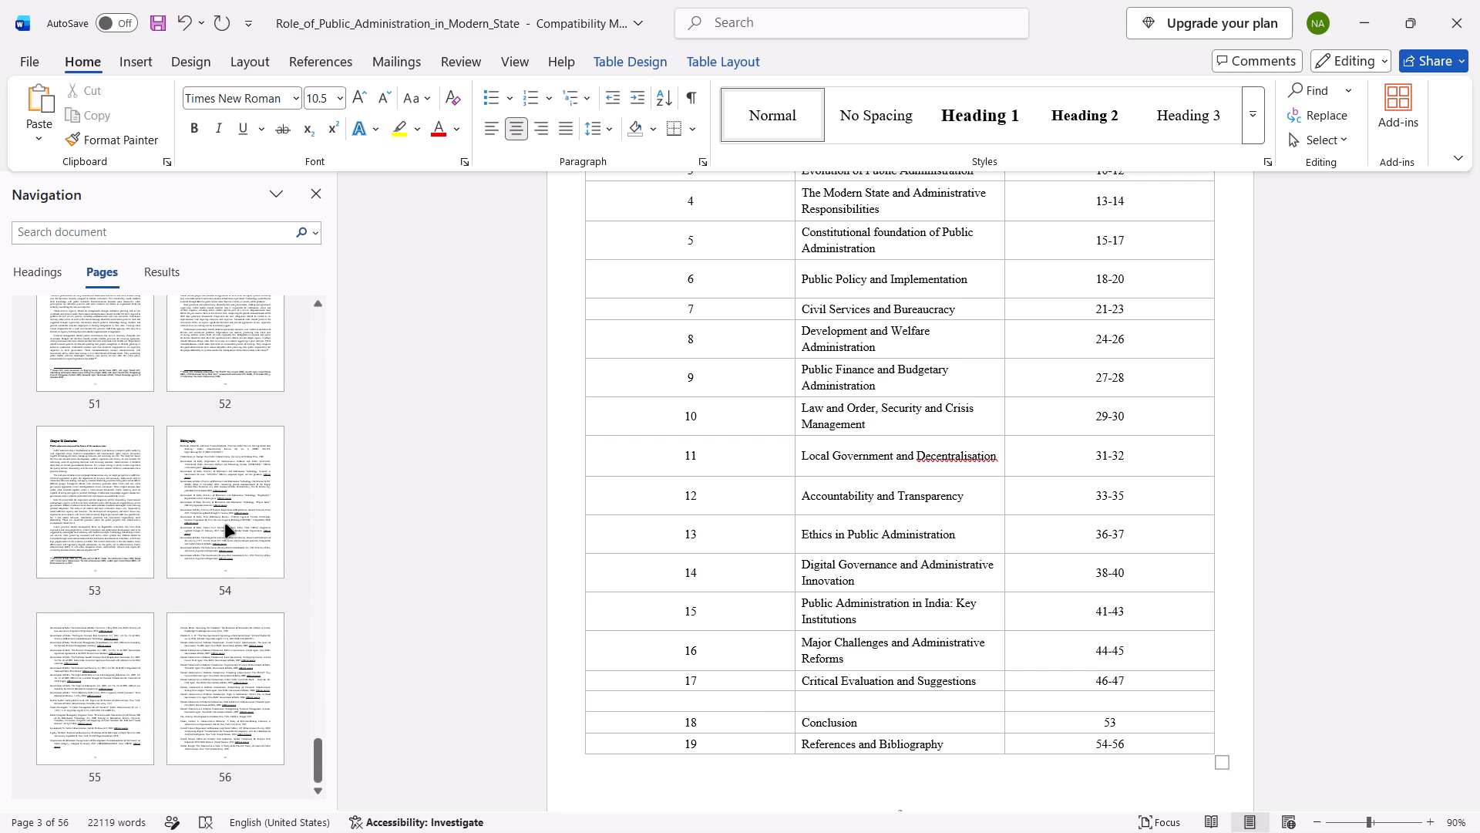
pyautogui.scroll(1, 225, 524)
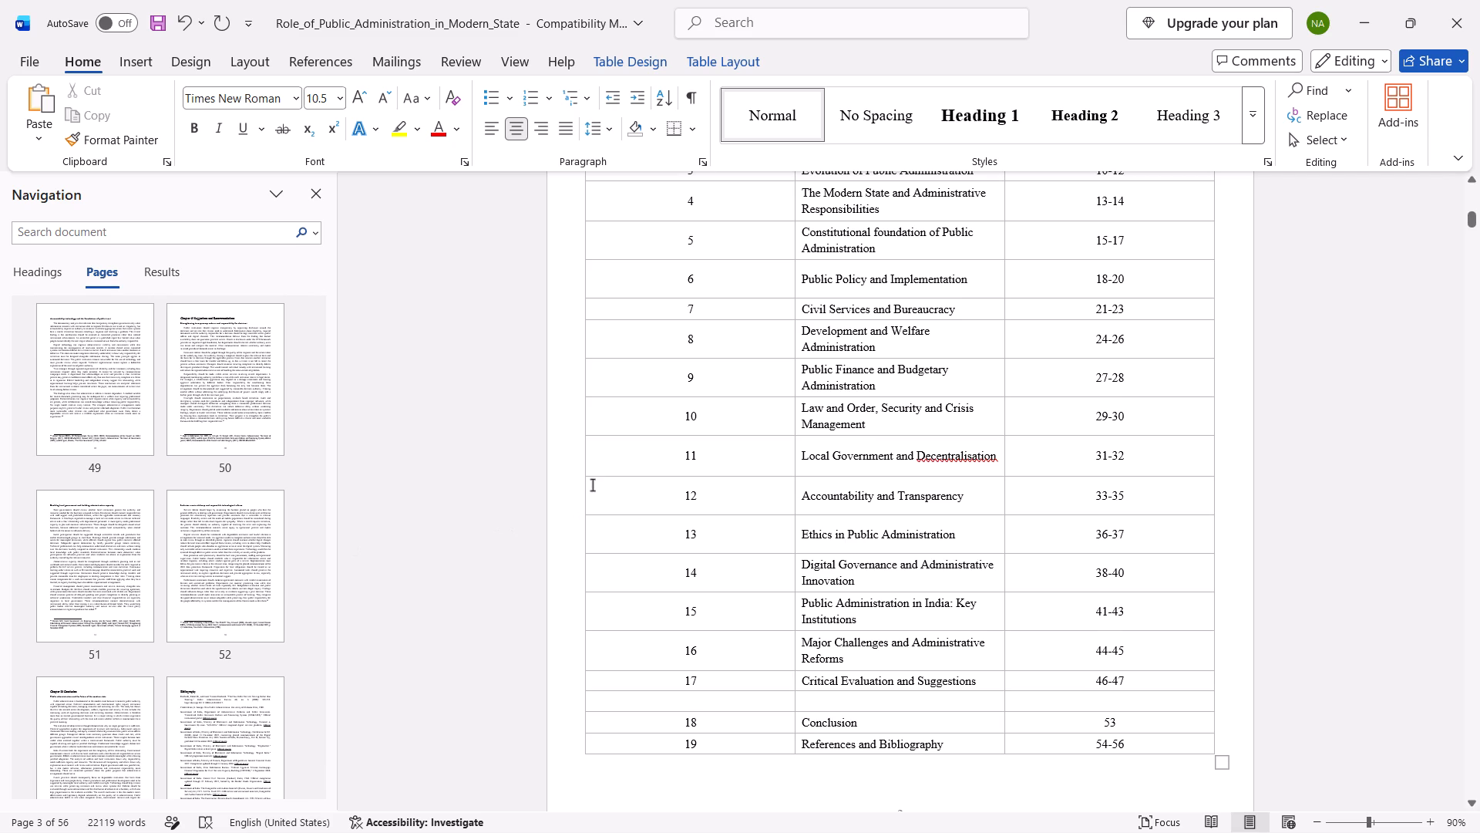
pyautogui.scroll(-2, 592, 484)
pyautogui.scroll(1, 592, 484)
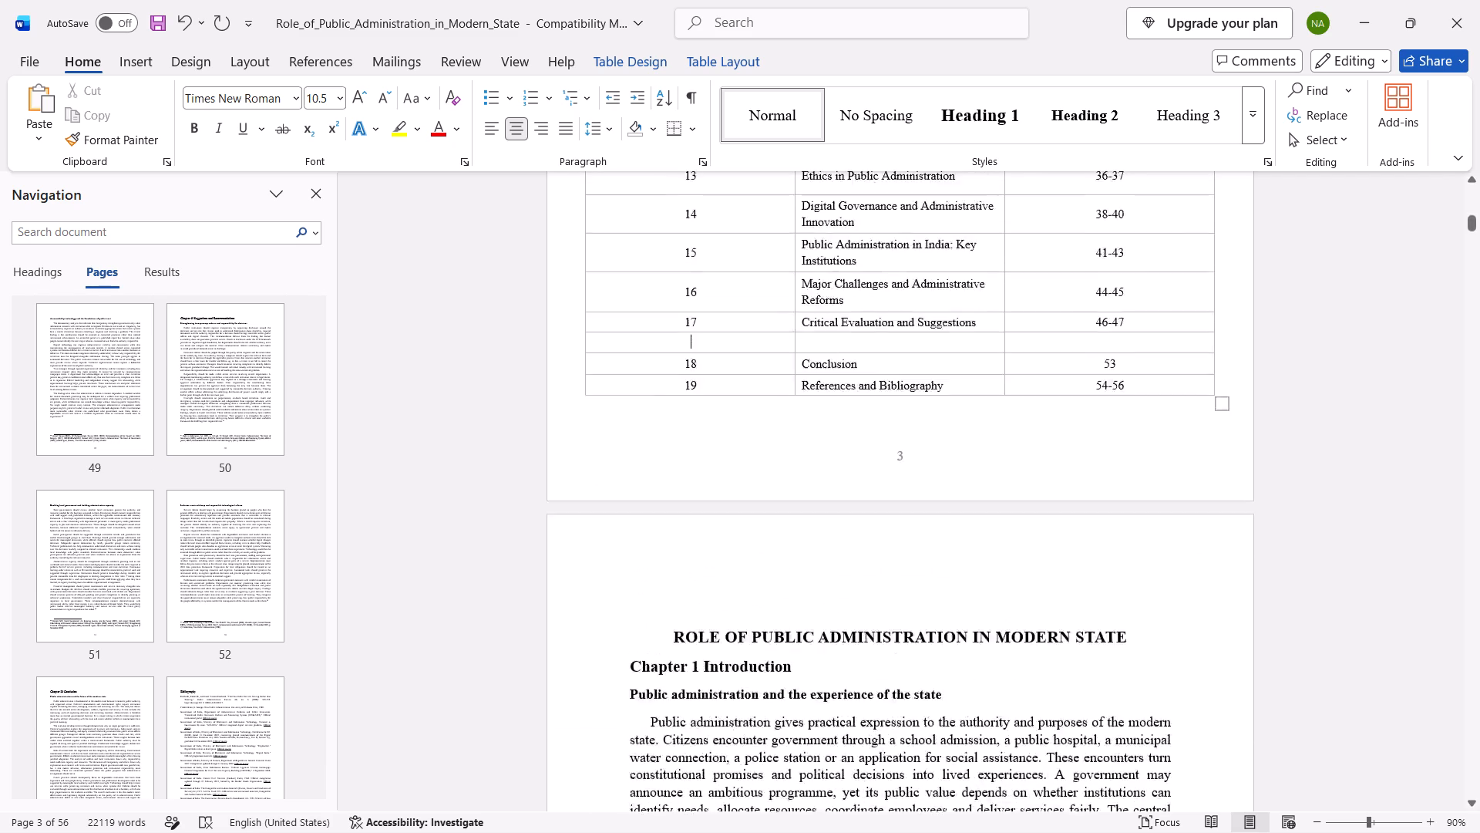
pyautogui.scroll(3, 592, 484)
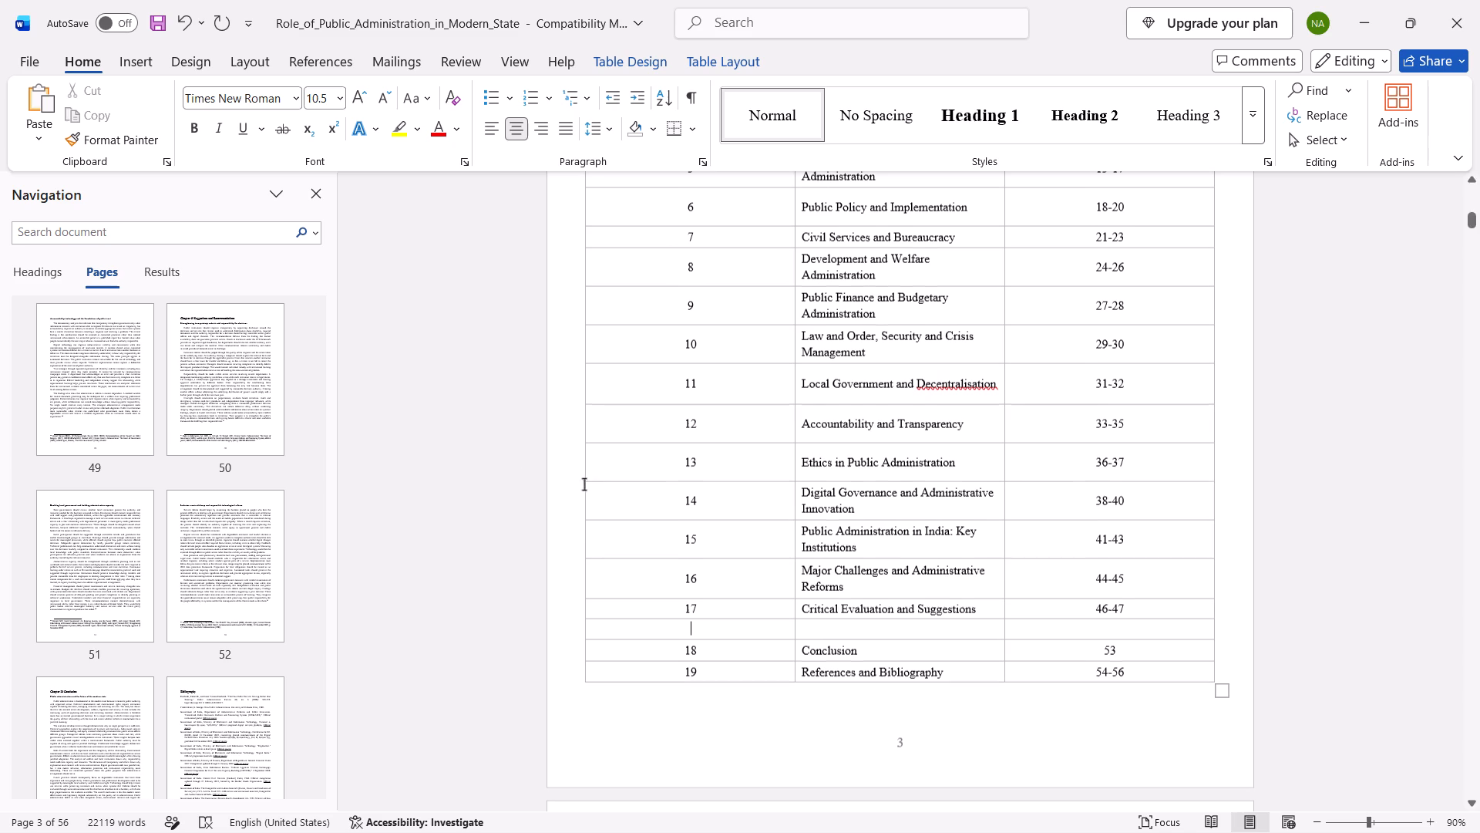
pyautogui.scroll(-1, 236, 568)
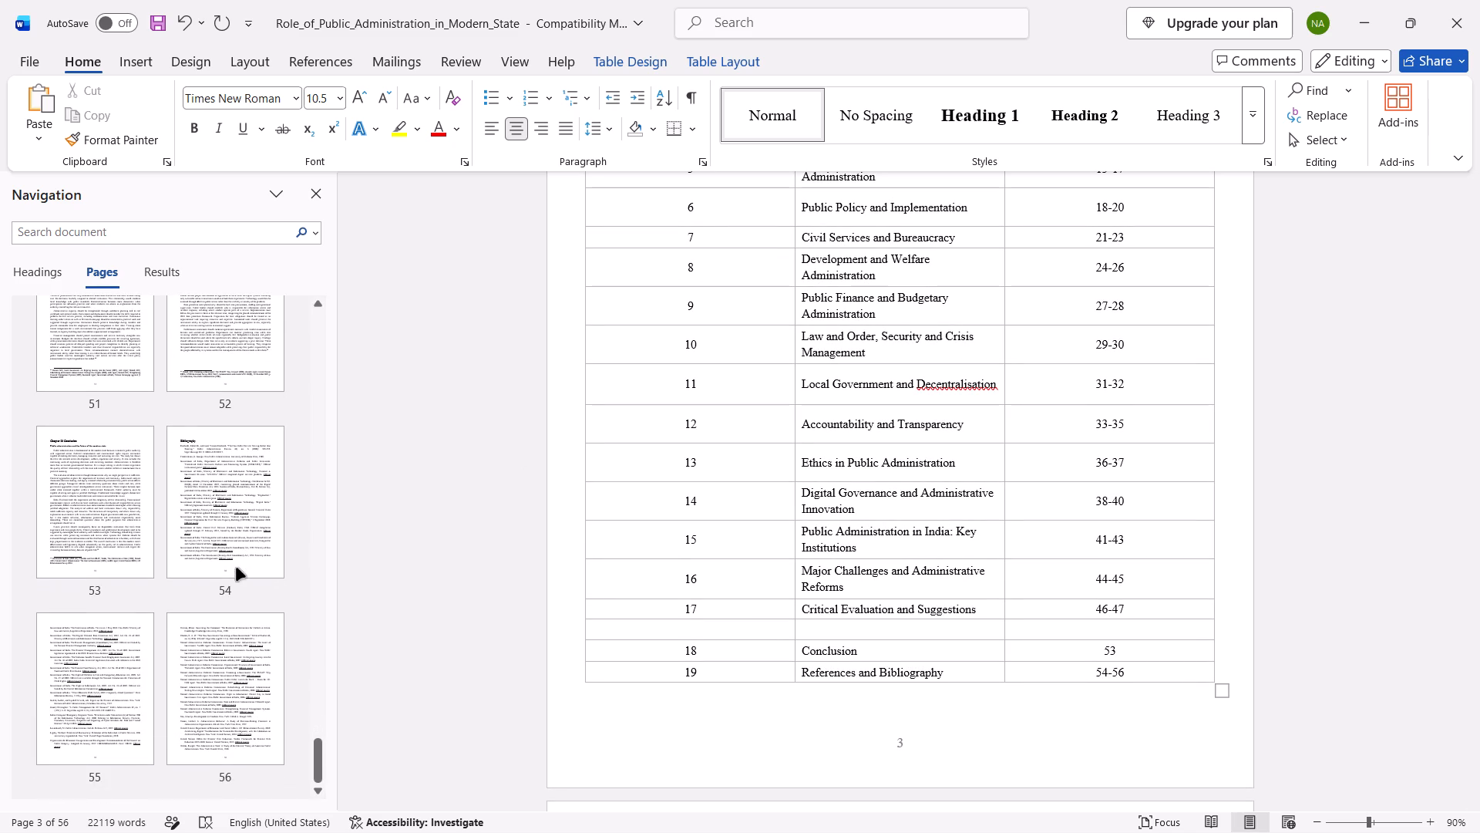
pyautogui.scroll(-1, 236, 568)
pyautogui.click(99, 560)
pyautogui.scroll(1, 99, 560)
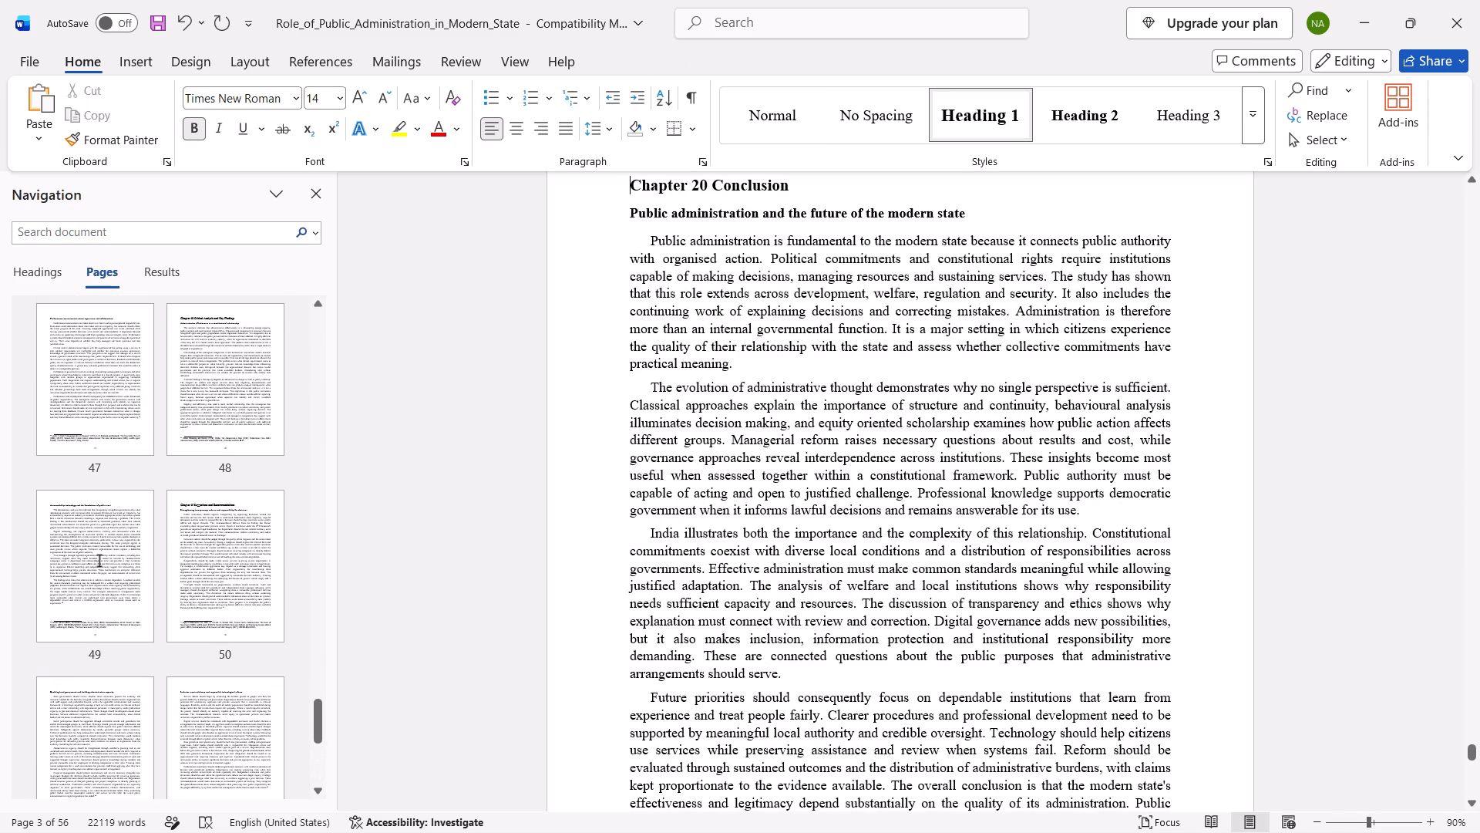
pyautogui.scroll(1, 99, 560)
# Copy the title Suggestions and Recommendations from the Chapter 19 heading on page 50, without the chapter number.
pyautogui.click(197, 562)
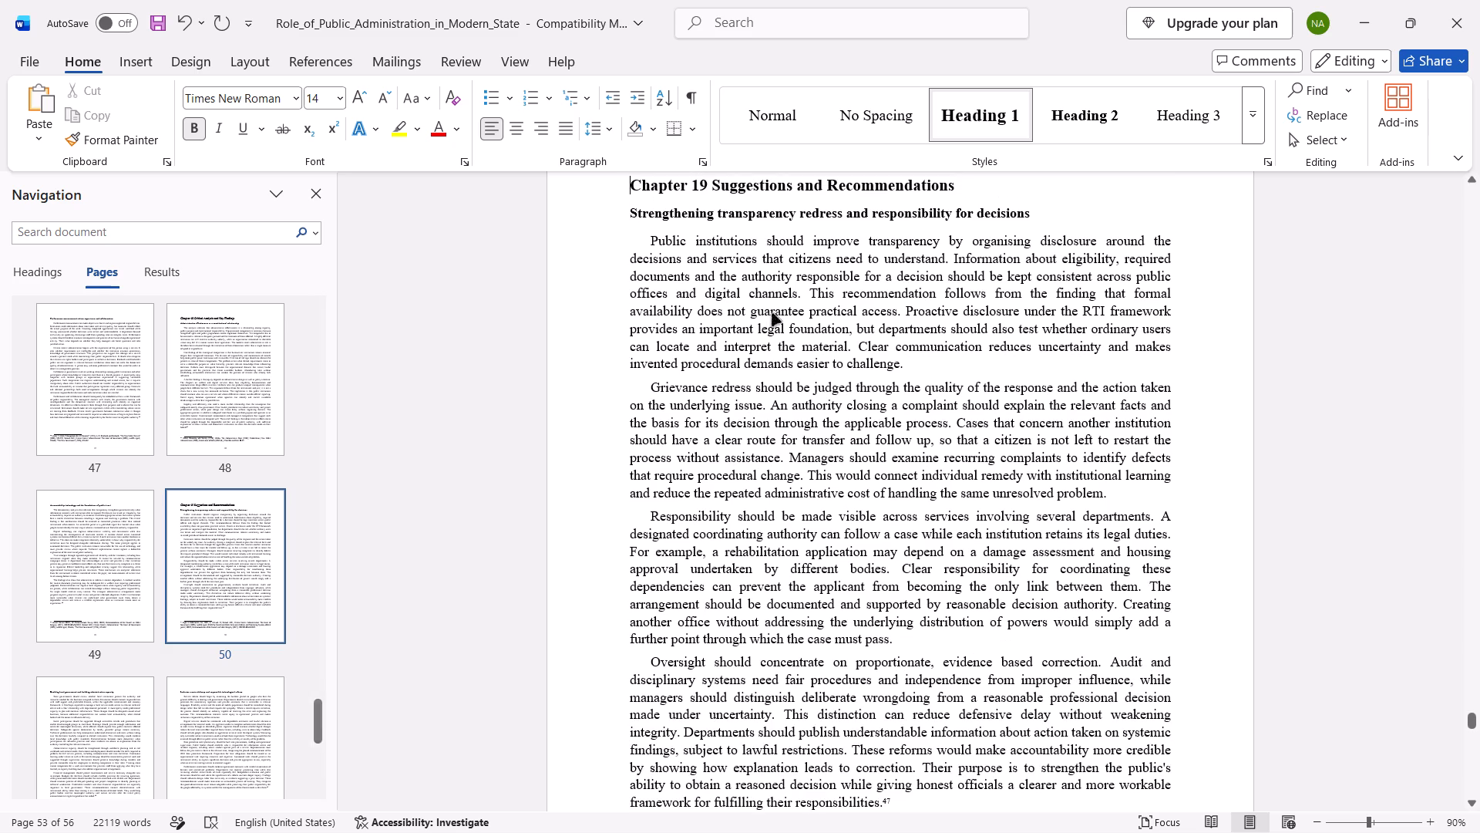
pyautogui.moveTo(960, 186); pyautogui.dragTo(878, 184)
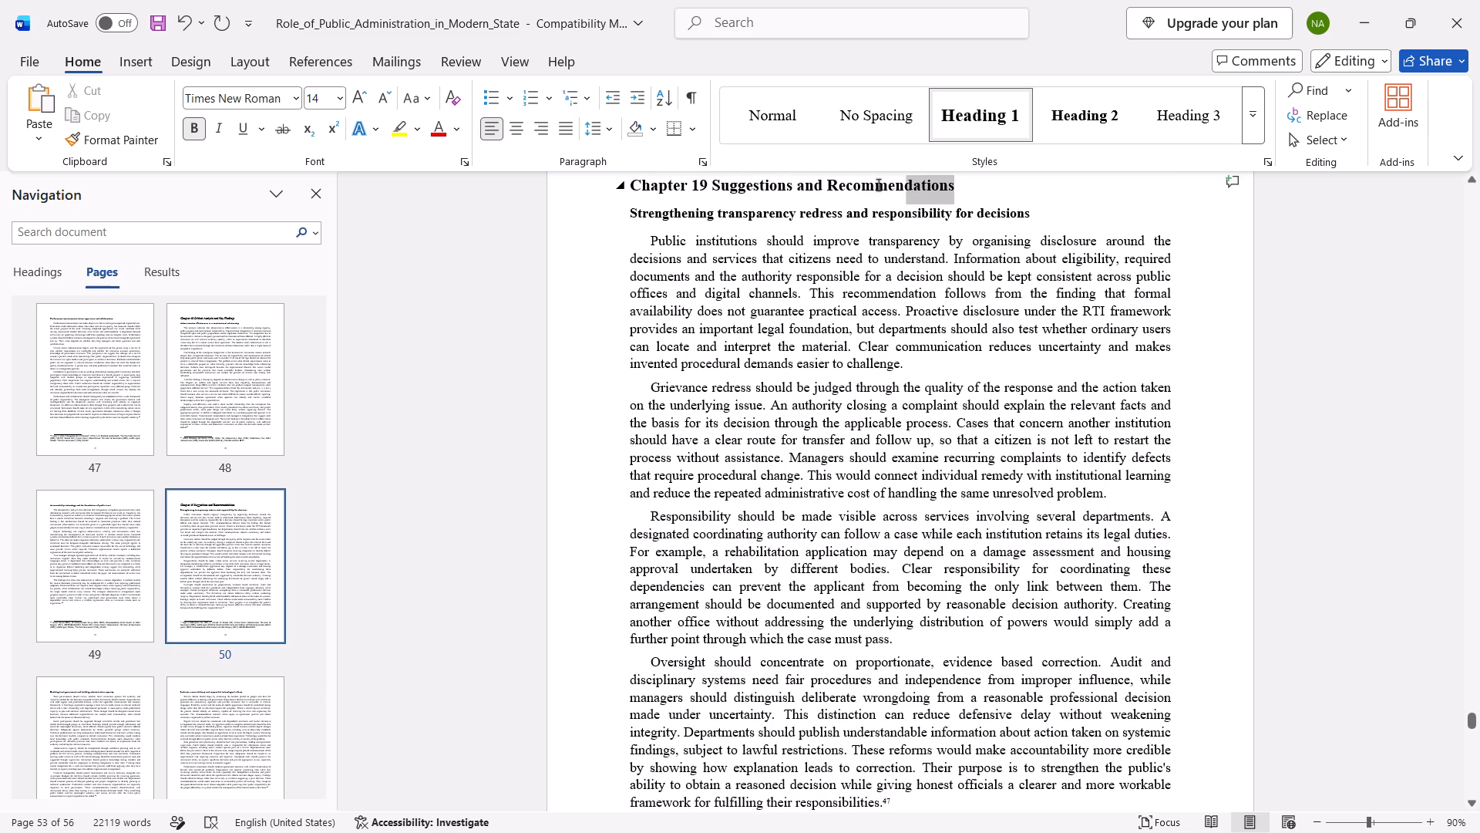
pyautogui.moveTo(878, 184); pyautogui.dragTo(729, 188)
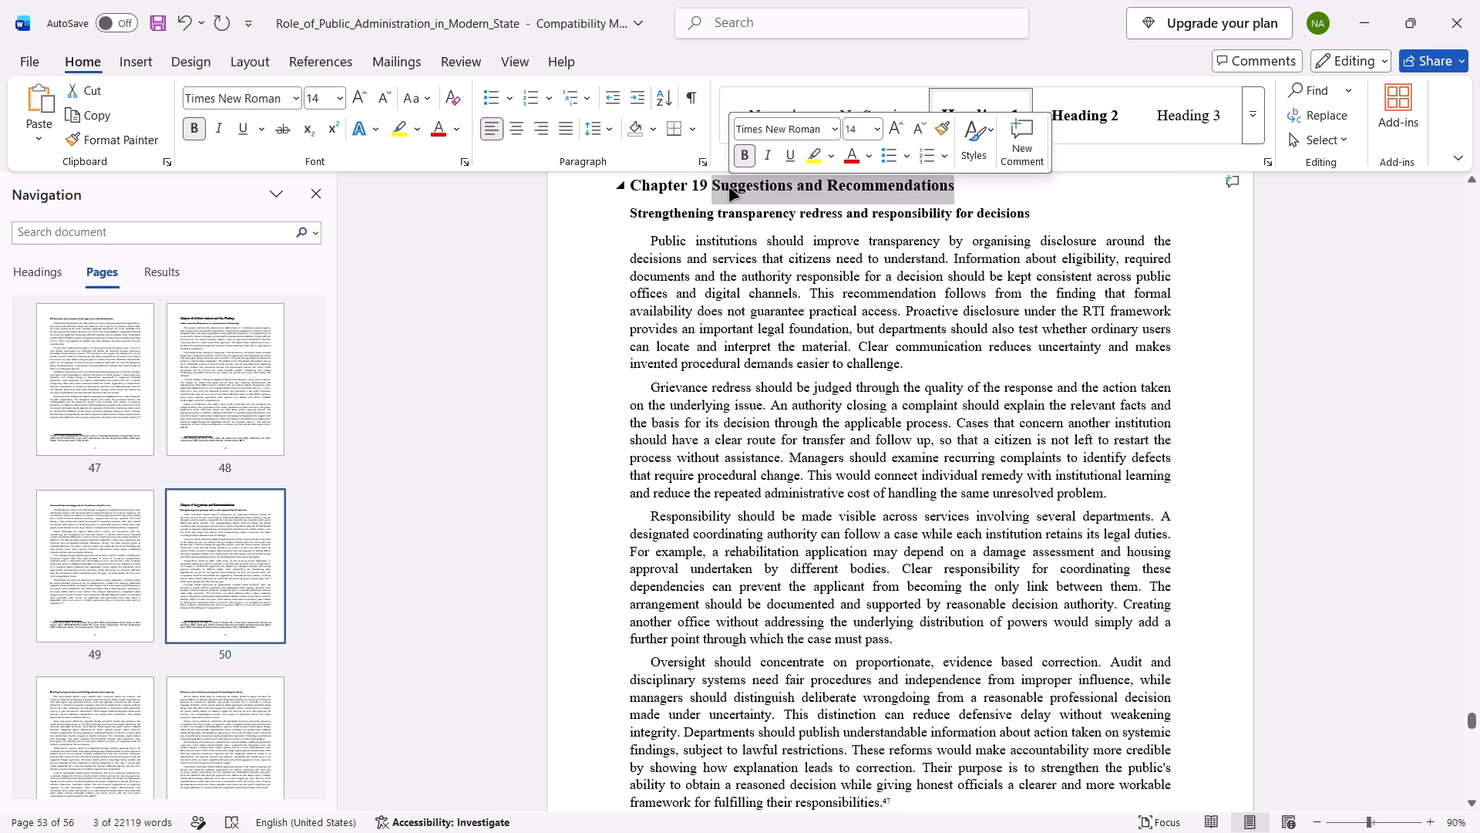
pyautogui.hotkey('ctrl', 'c')
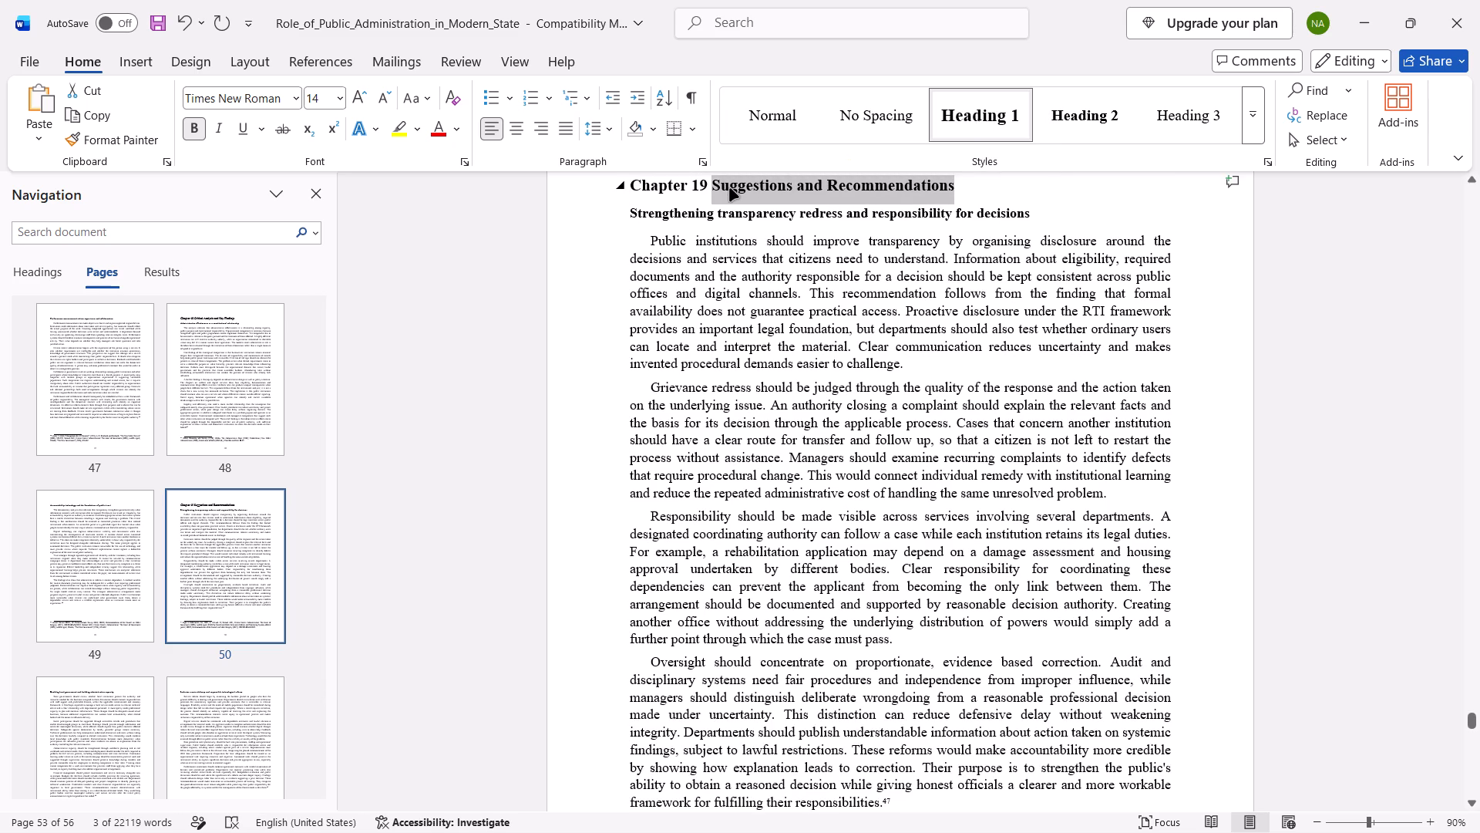
# Check the pages Chapter 19 spans, and paste its copied title into the blank title cell between rows 17 and 18 on page 3.
pyautogui.scroll(-1, 131, 629)
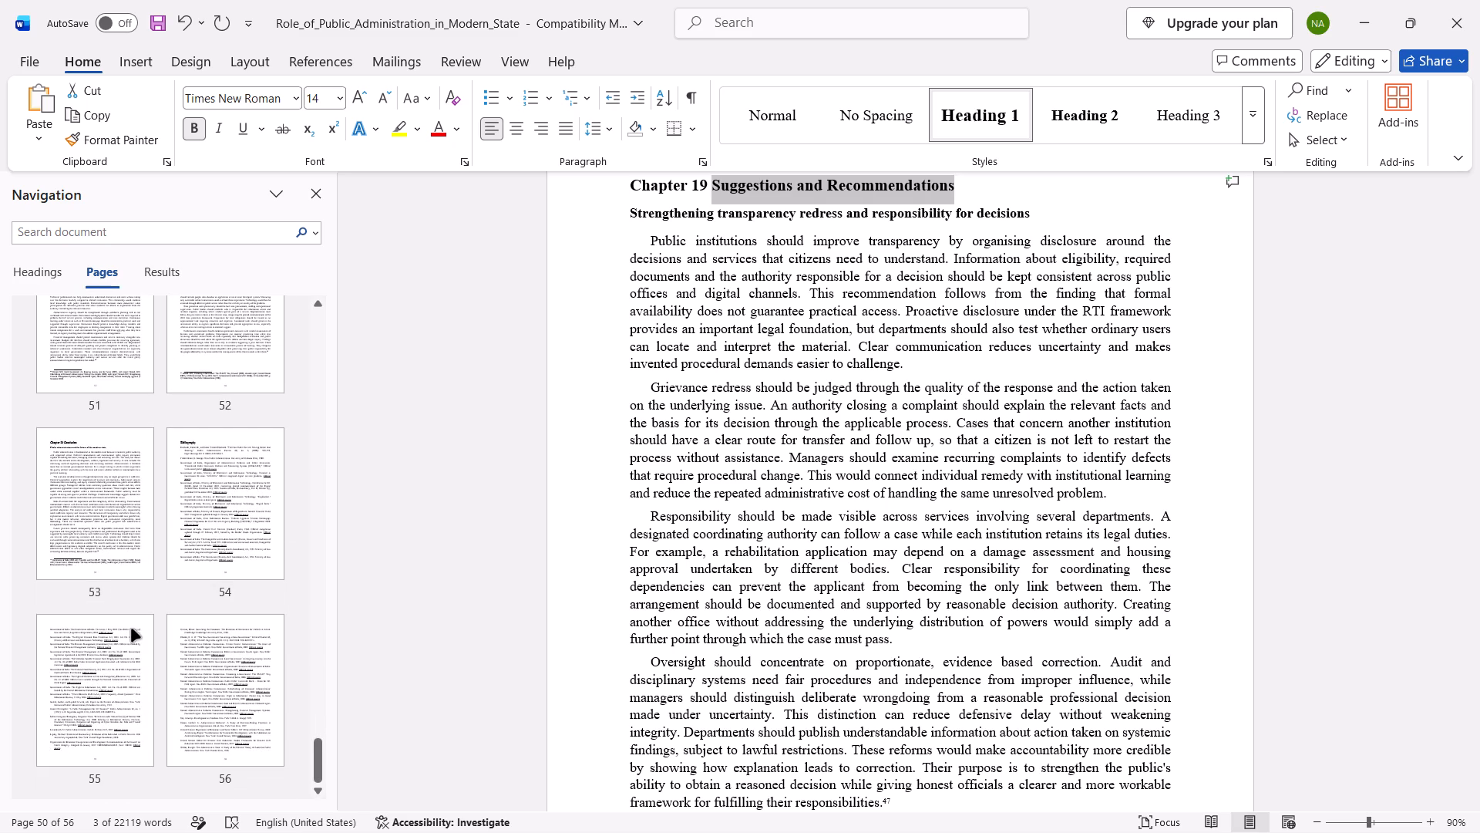
pyautogui.scroll(-1, 131, 629)
pyautogui.click(215, 355)
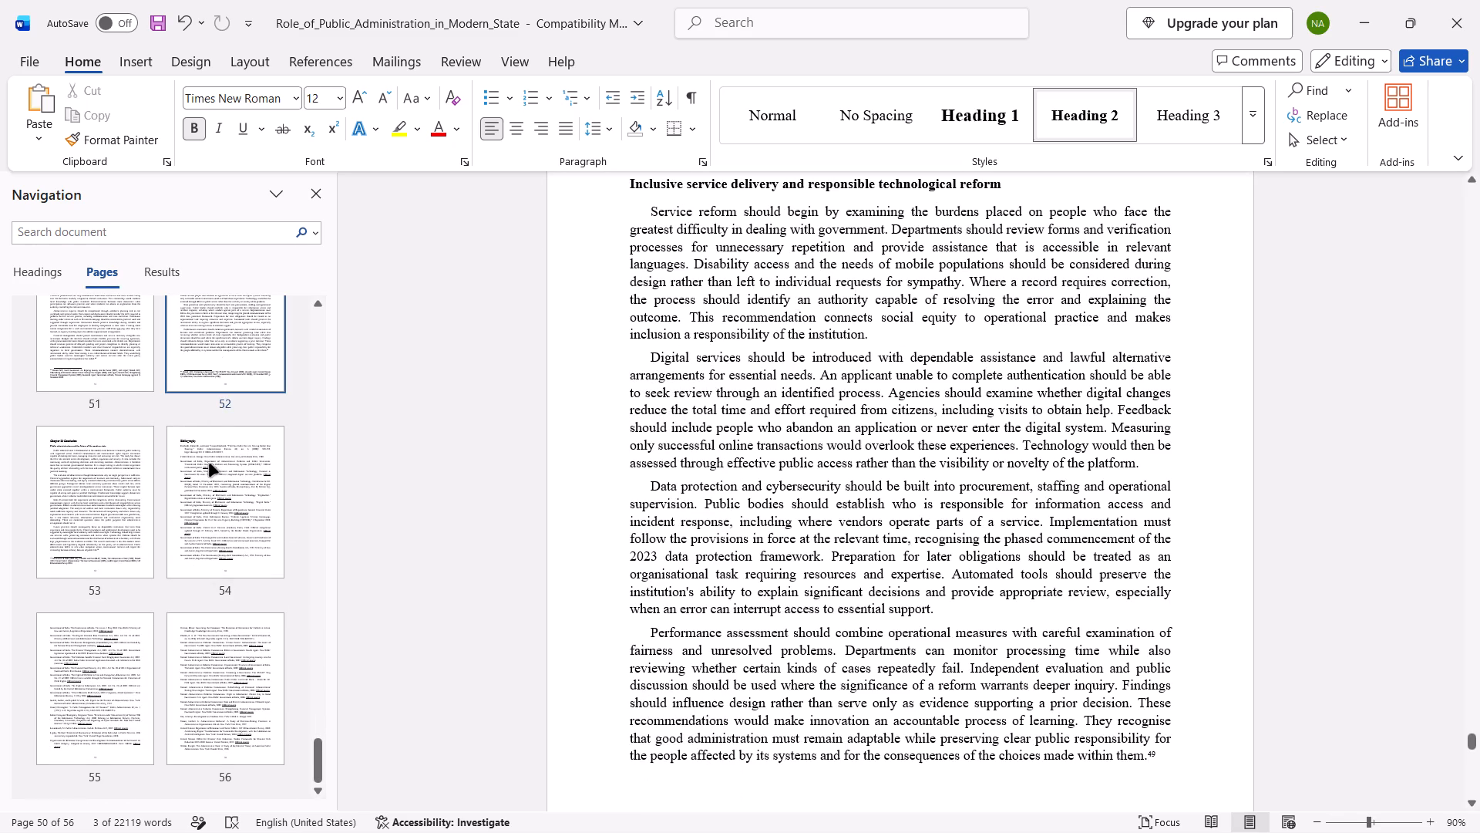
pyautogui.scroll(1, 209, 464)
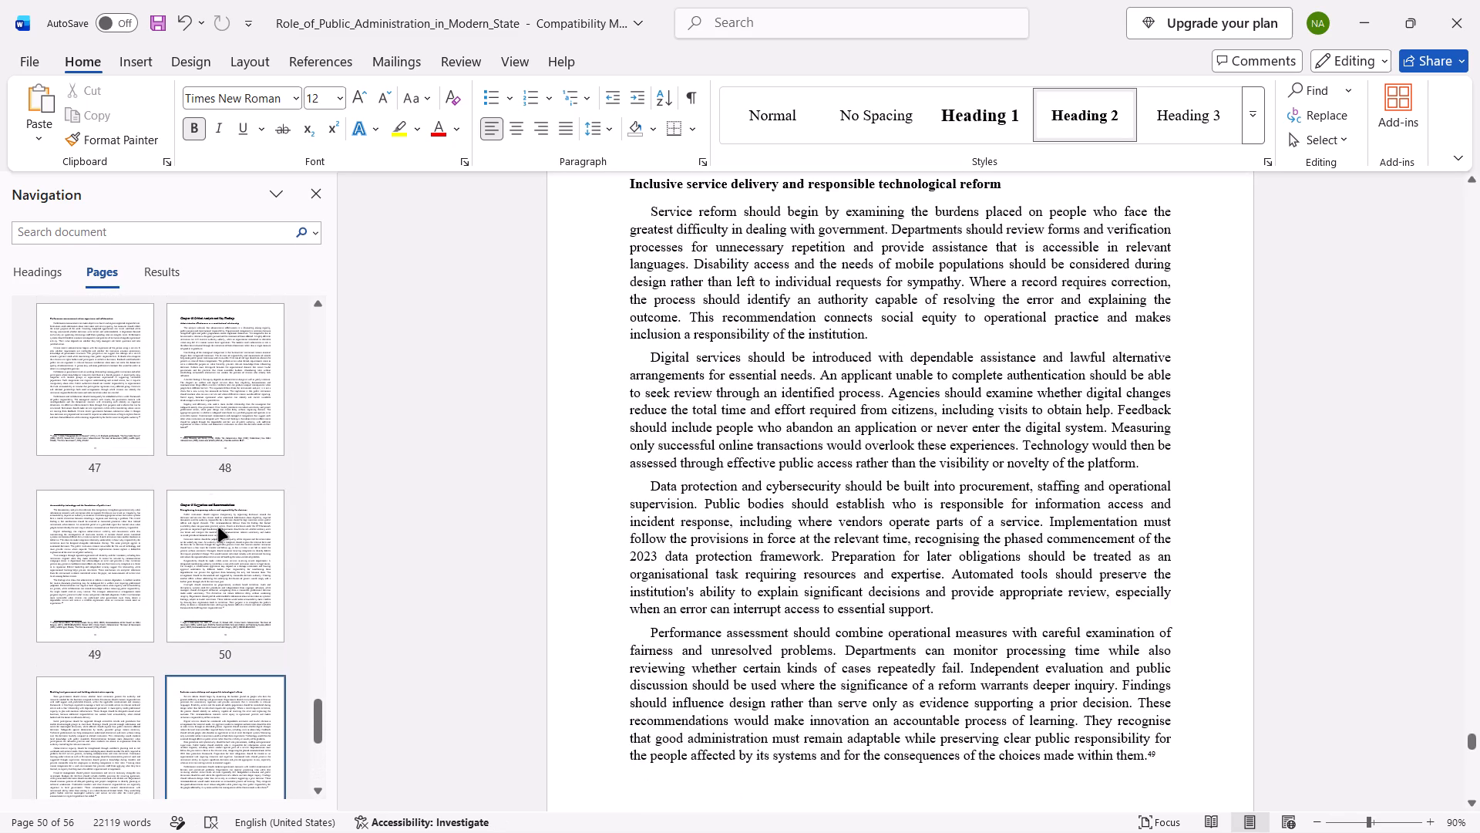
pyautogui.click(218, 528)
pyautogui.scroll(20, 218, 528)
pyautogui.scroll(2, 218, 528)
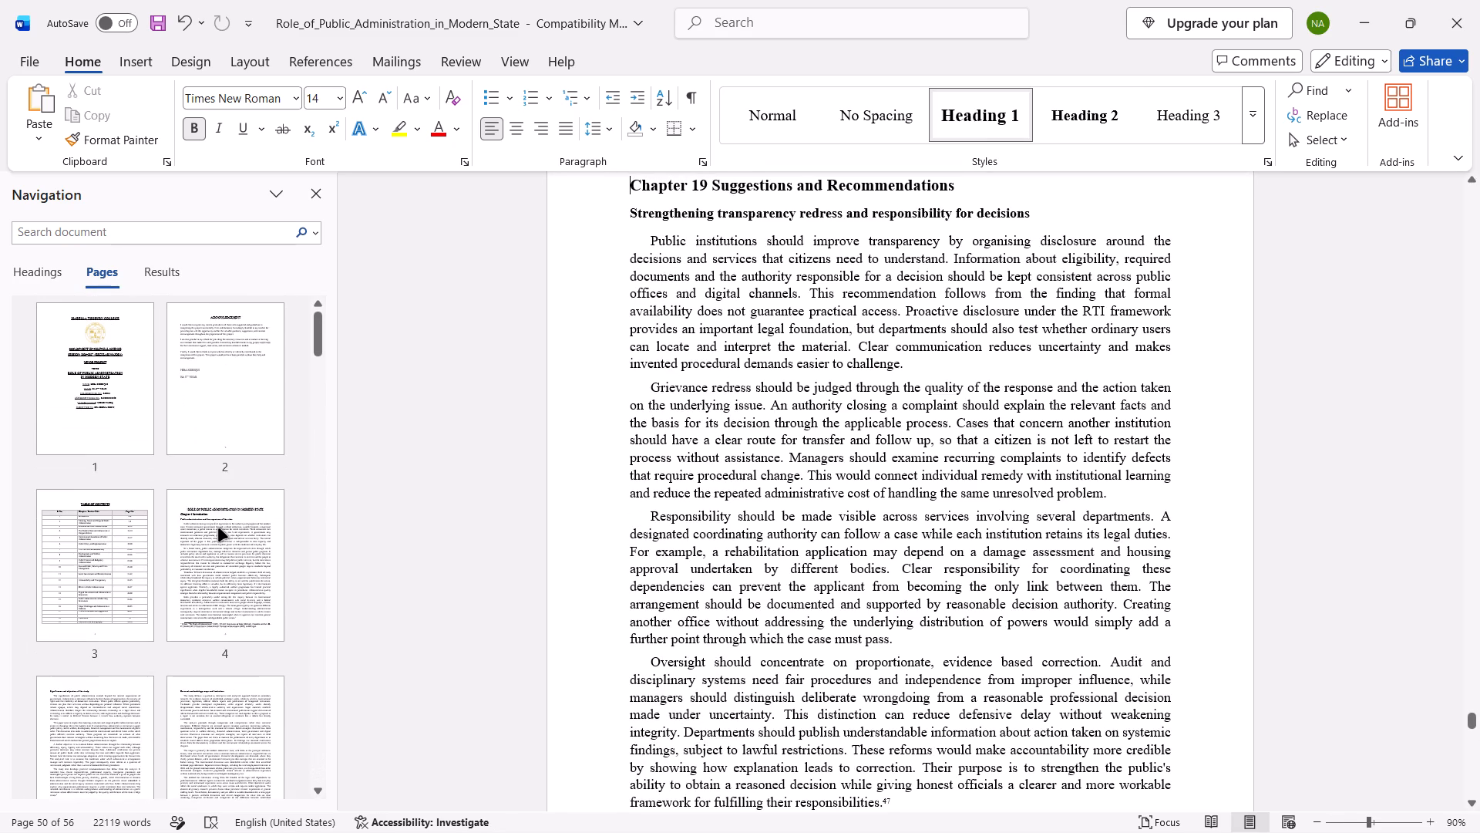
pyautogui.click(145, 550)
pyautogui.scroll(-1, 995, 653)
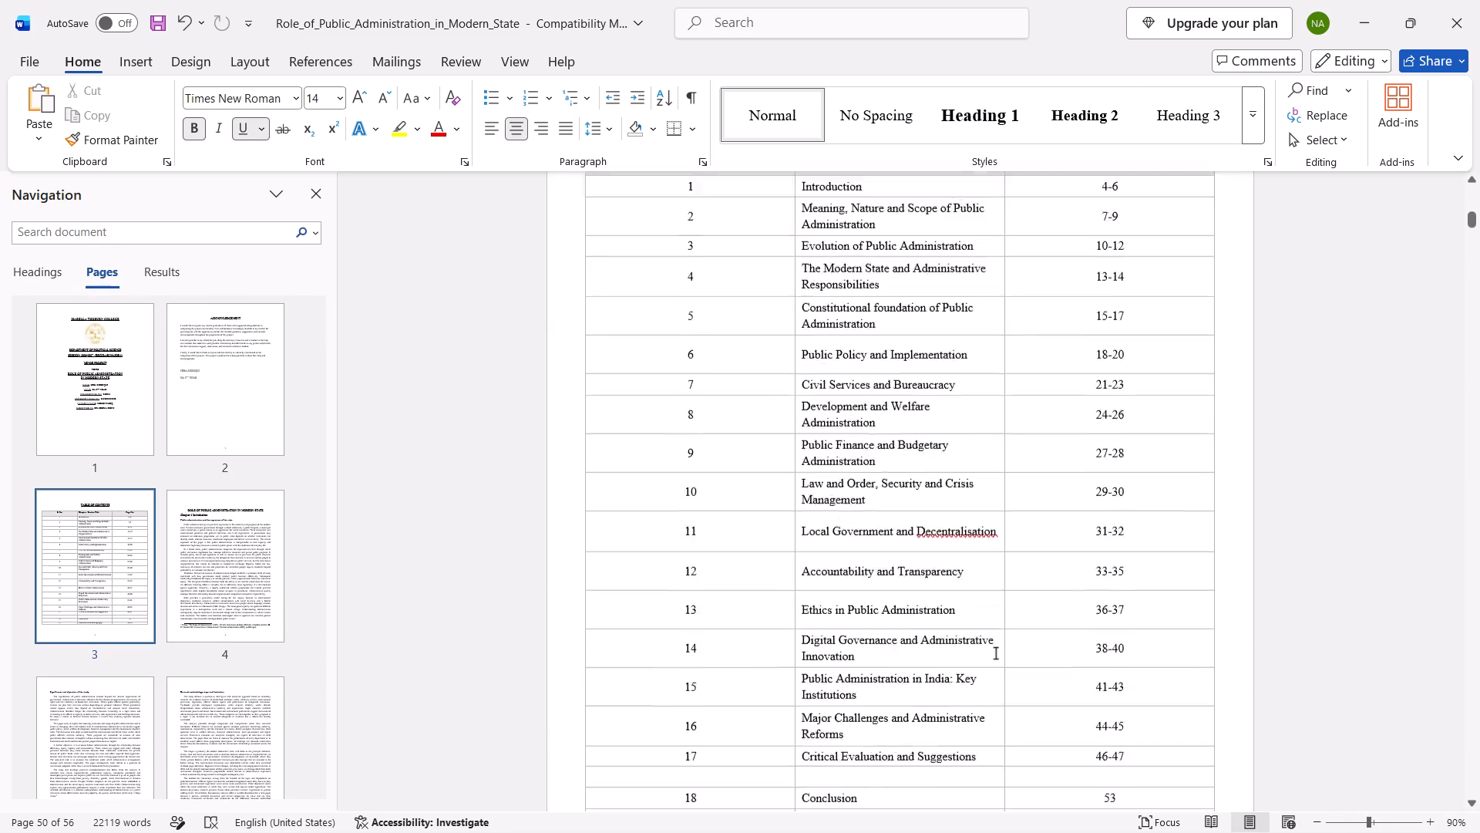
pyautogui.scroll(-1, 995, 653)
pyautogui.click(907, 673)
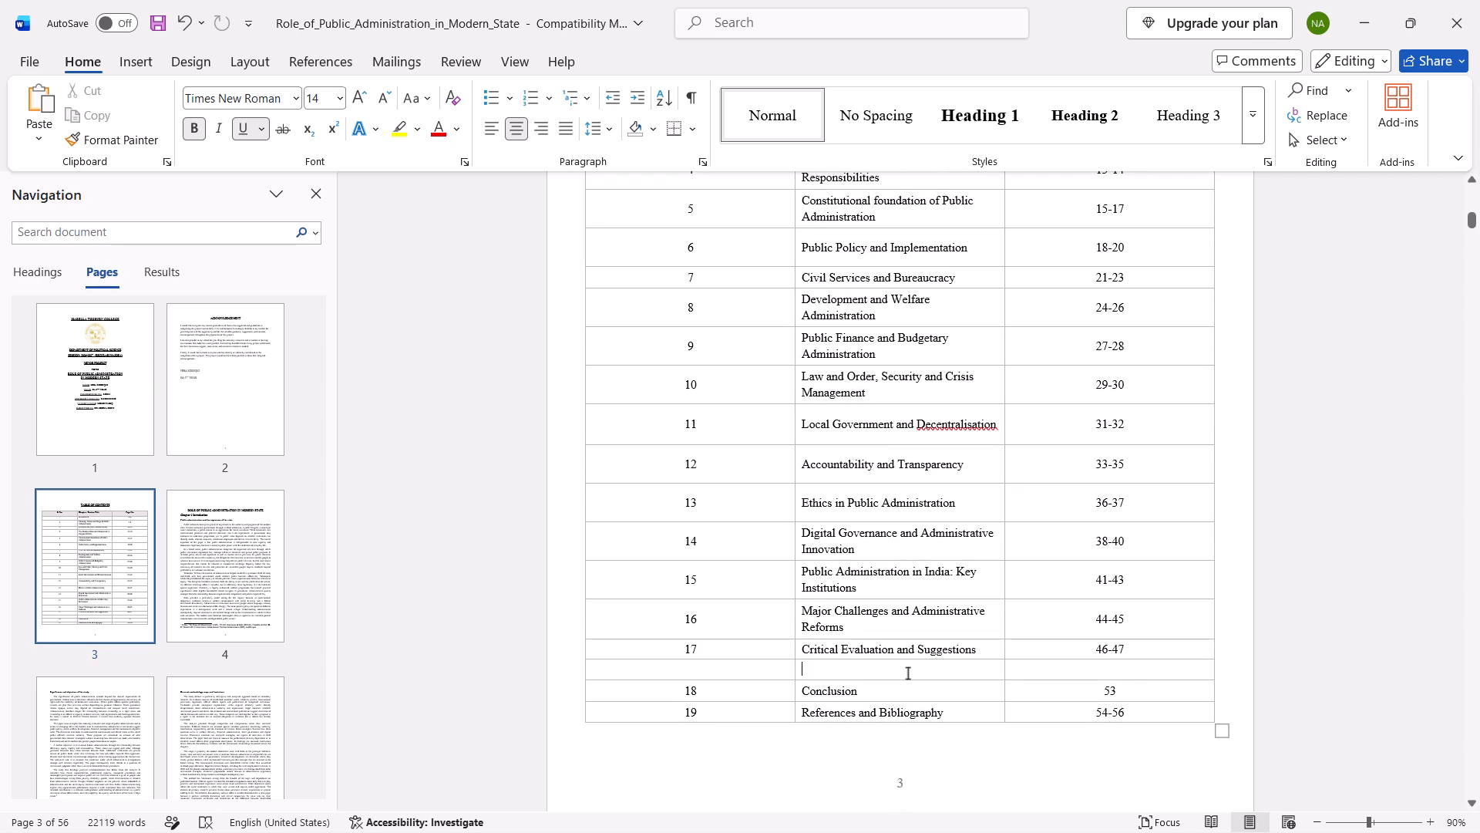
pyautogui.hotkey('ctrl', 'v')
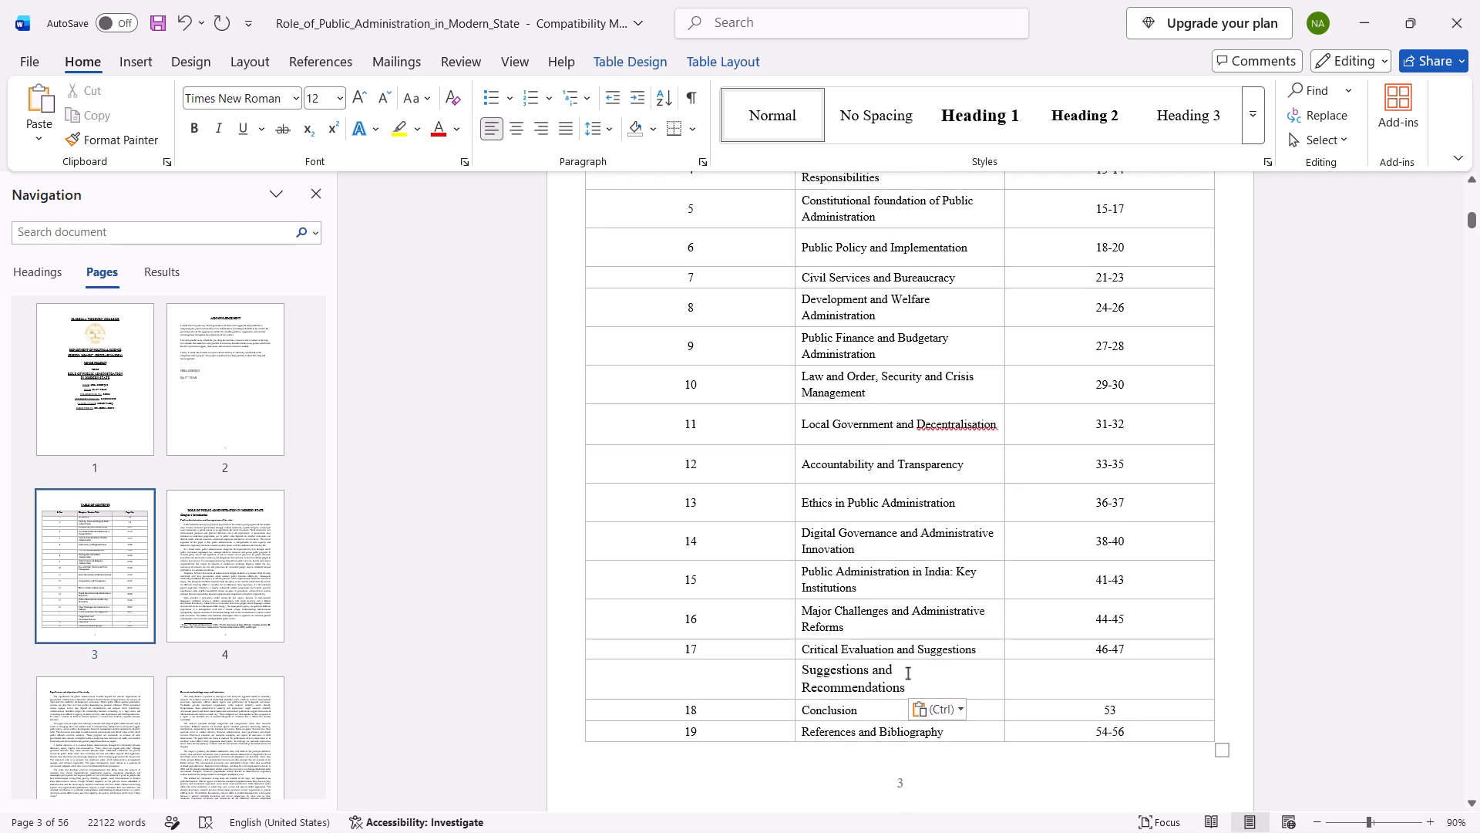
# Set the font size of the pasted Suggestions and Recommendations title to 10.5.
pyautogui.hotkey('ctrl', 'shift', 'Left')
pyautogui.hotkey('ctrl', 'shift', 'Left')
pyautogui.hotkey('ctrl', 'shift', 'Left')
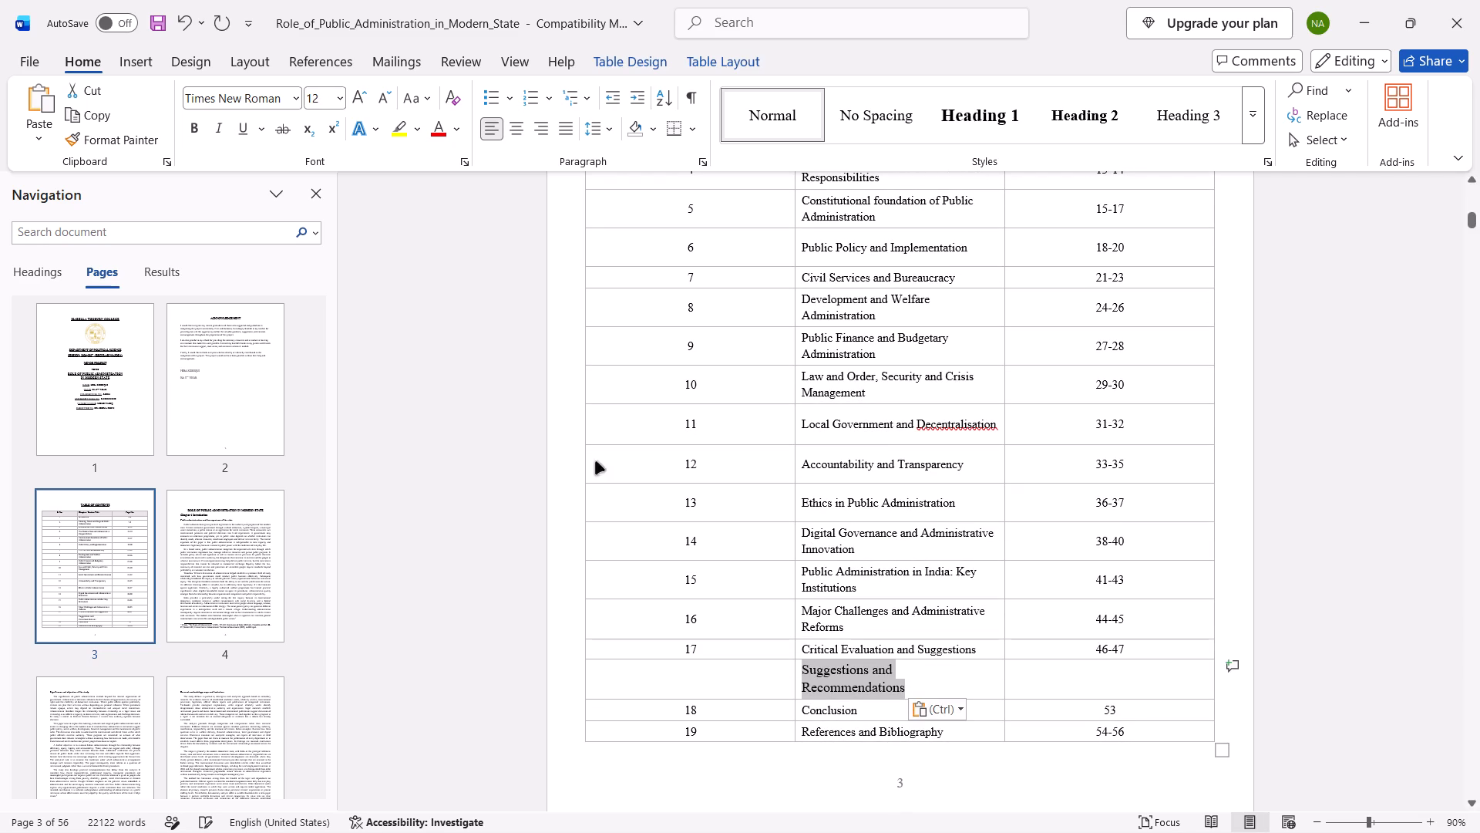
pyautogui.click(321, 97)
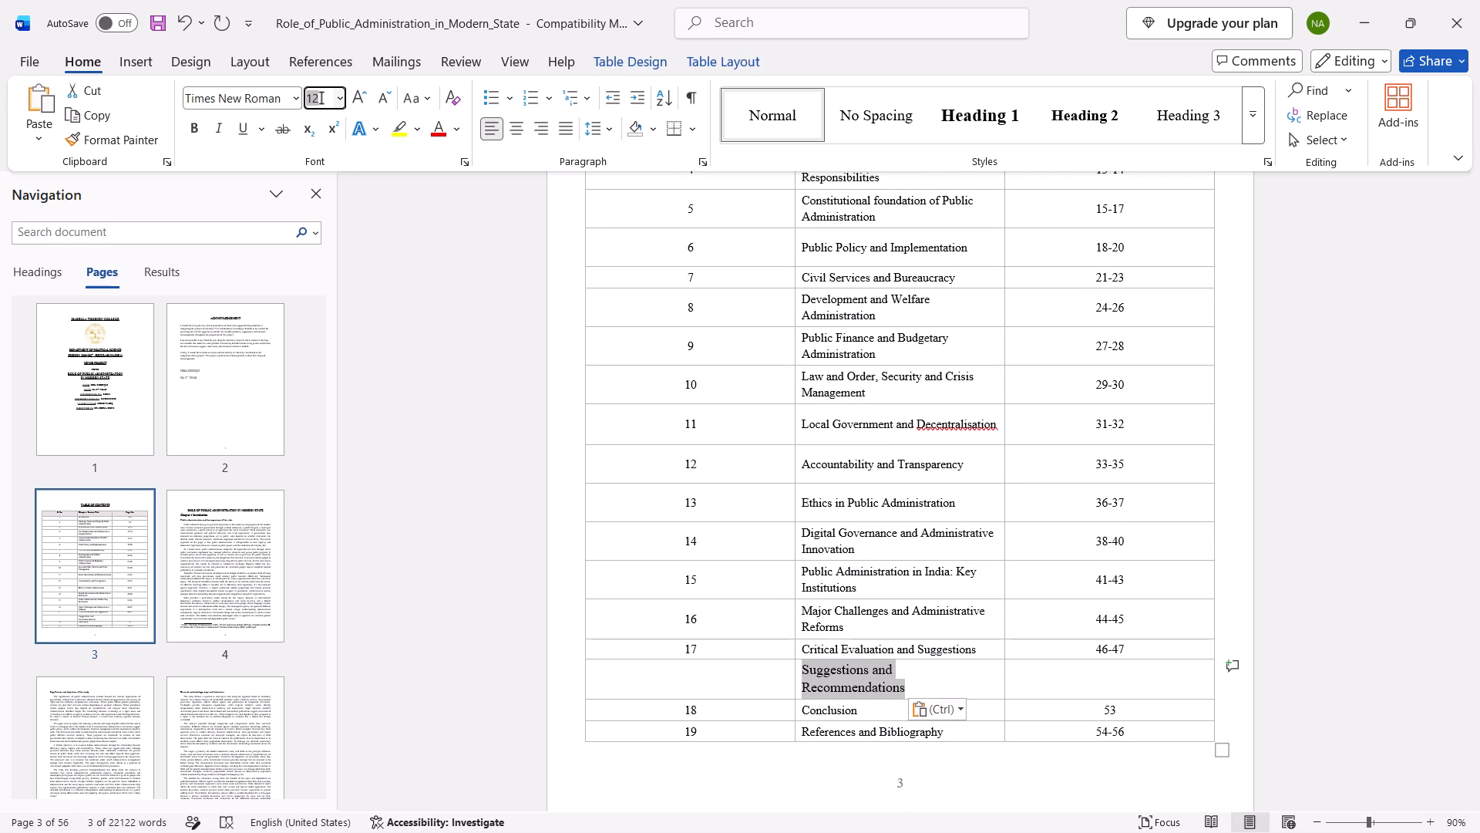
pyautogui.write('10.5')
pyautogui.press('Return')
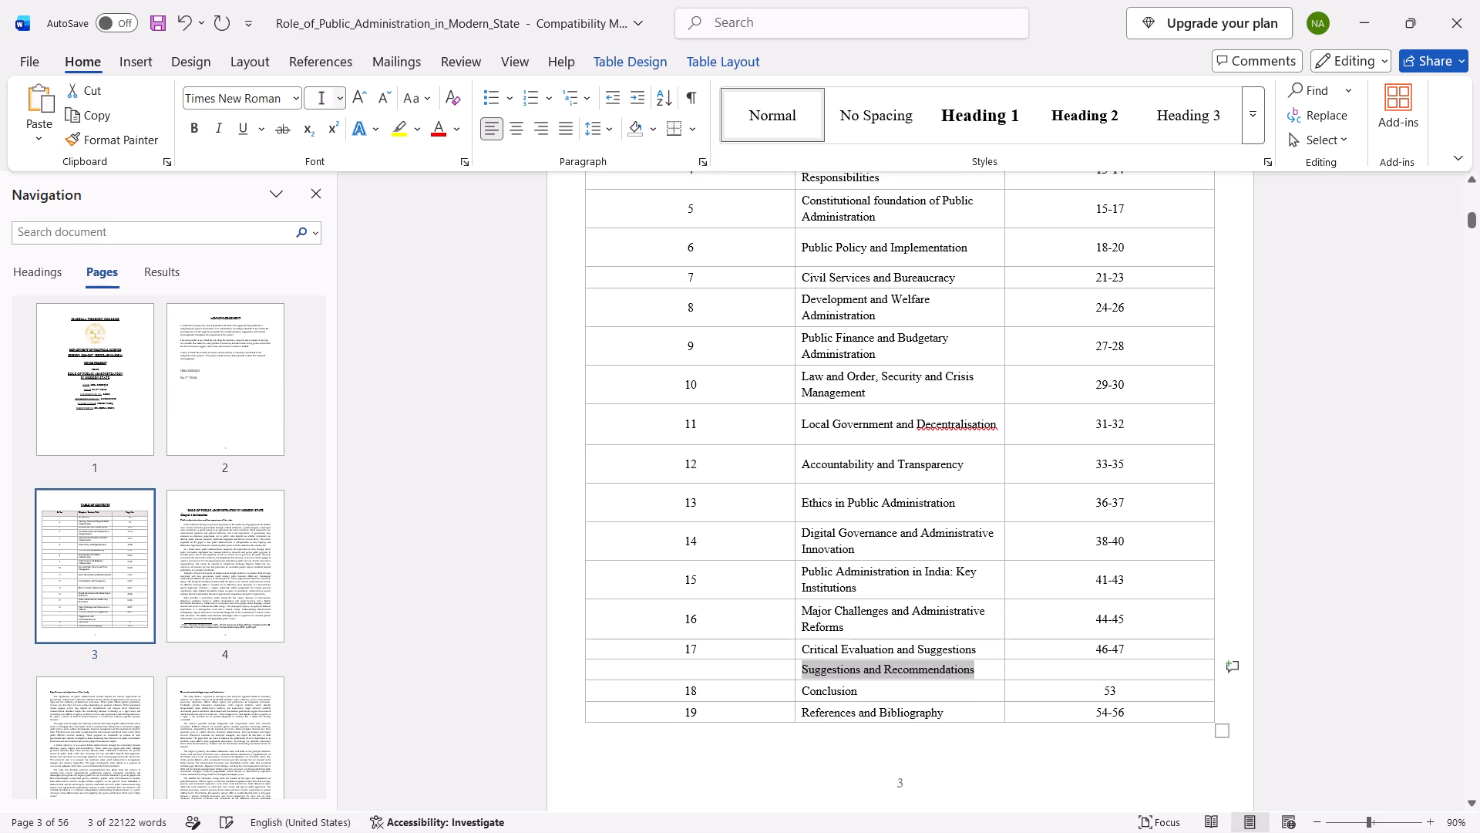
# Enter the page range 50-52 for Suggestions and Recommendations in the table of contents.
pyautogui.click(1101, 670)
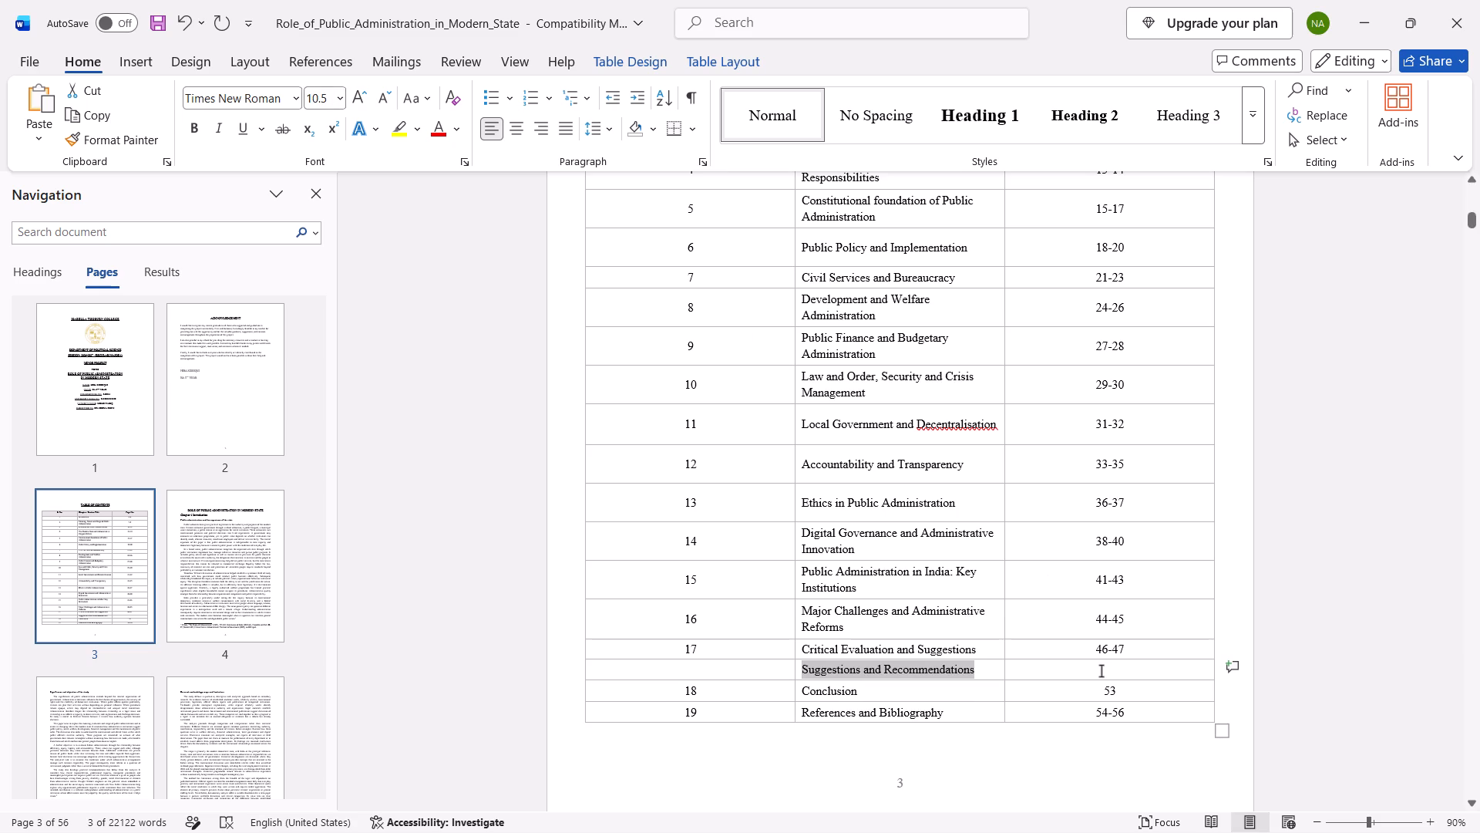
pyautogui.write('50')
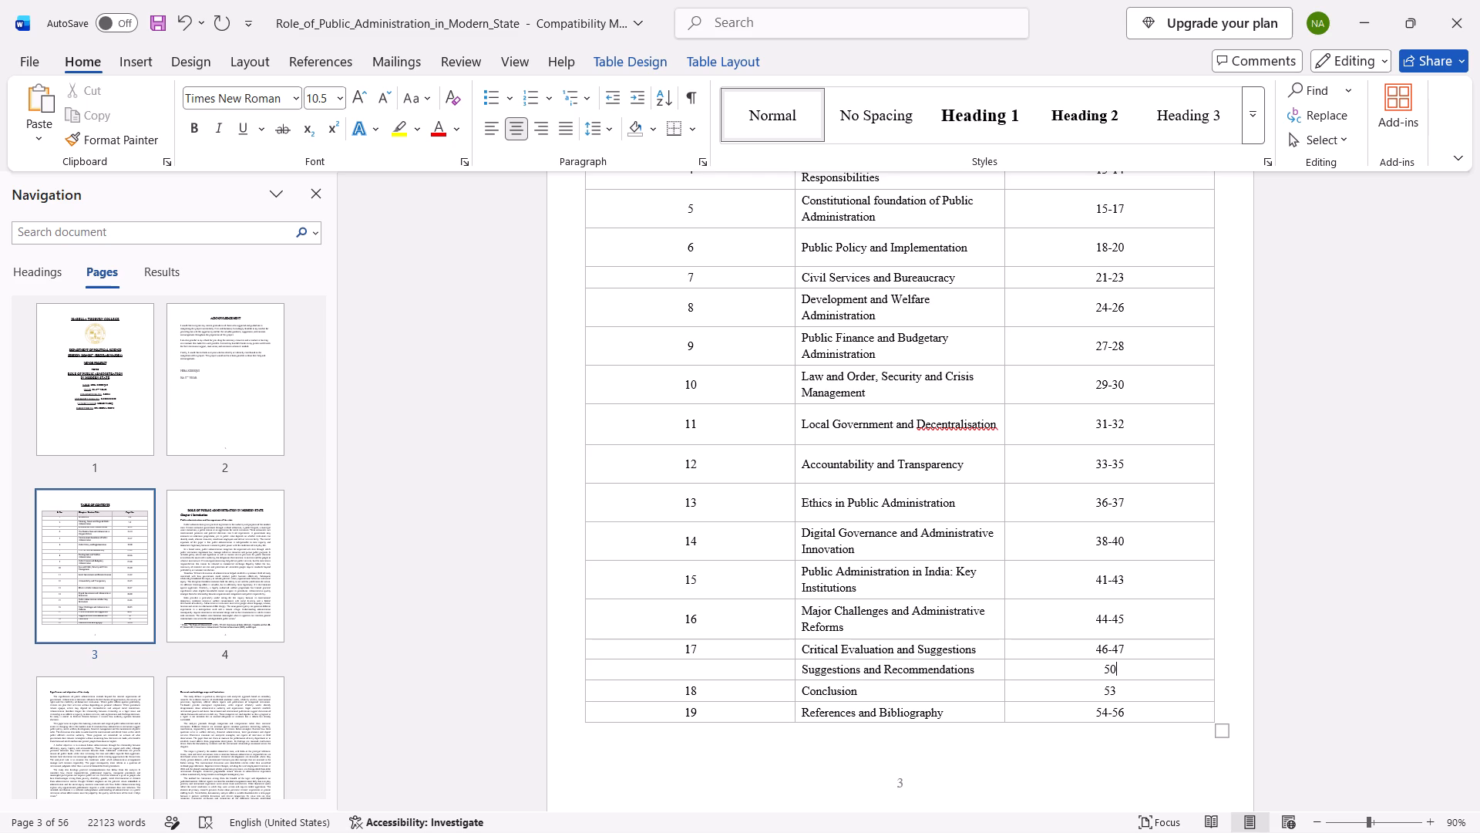
pyautogui.write('-52')
pyautogui.click(862, 696)
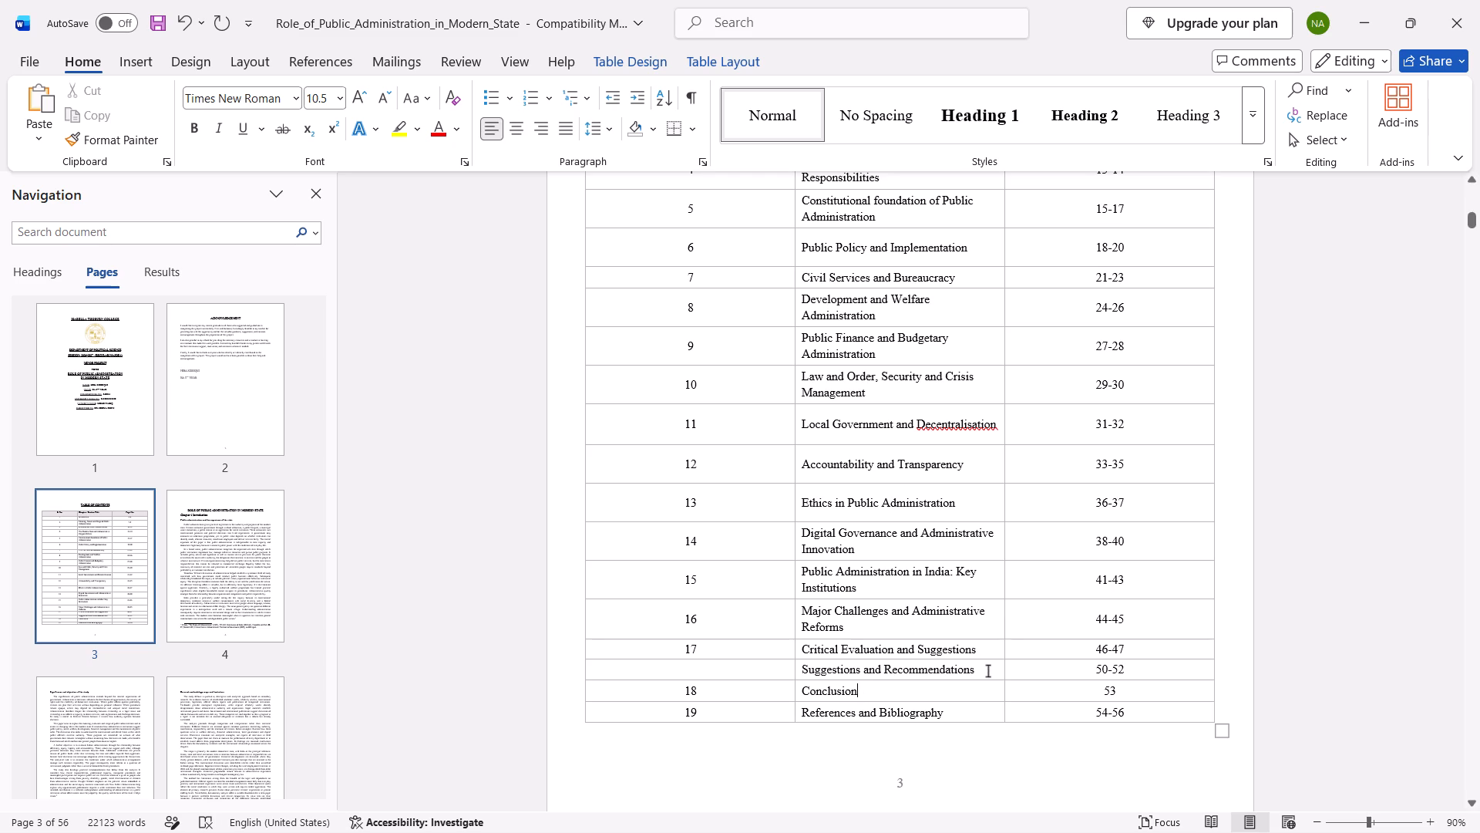
# Compare the final rows of the table of contents on page 3 with the chapter openings on pages 47 to 56.
pyautogui.click(987, 670)
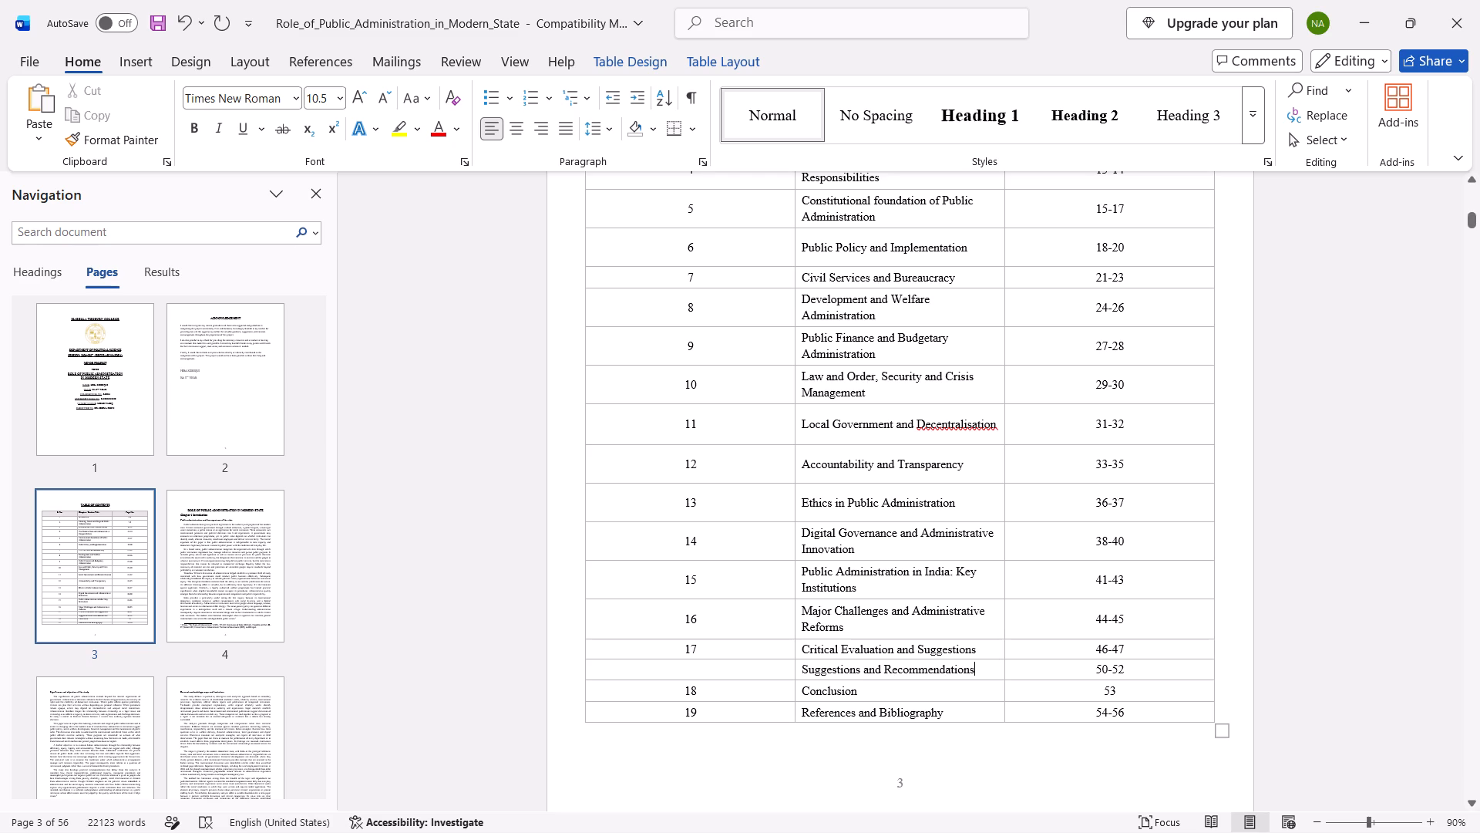
pyautogui.click(997, 658)
pyautogui.scroll(-1, 501, 581)
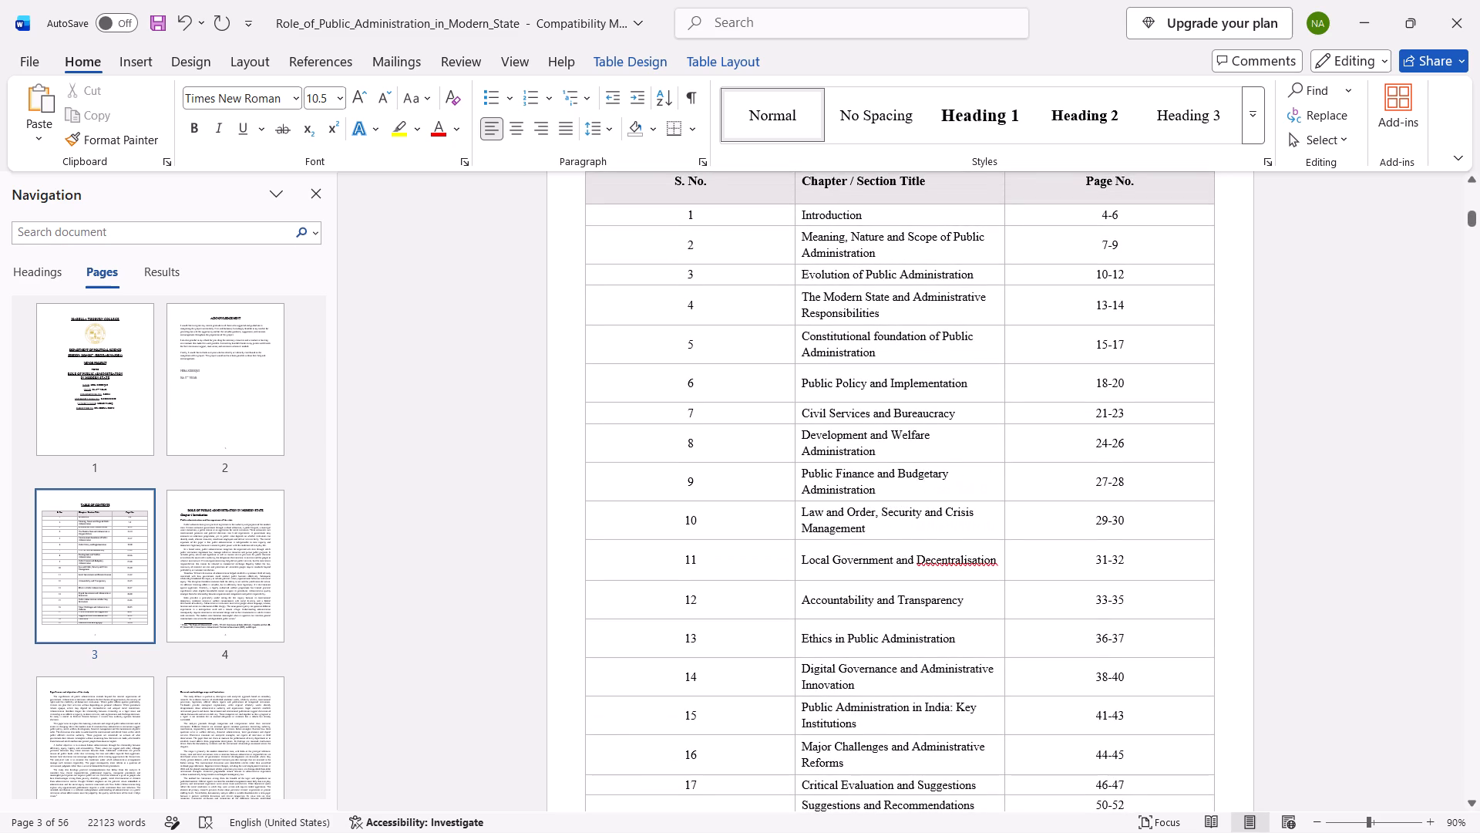
pyautogui.scroll(-3, 501, 581)
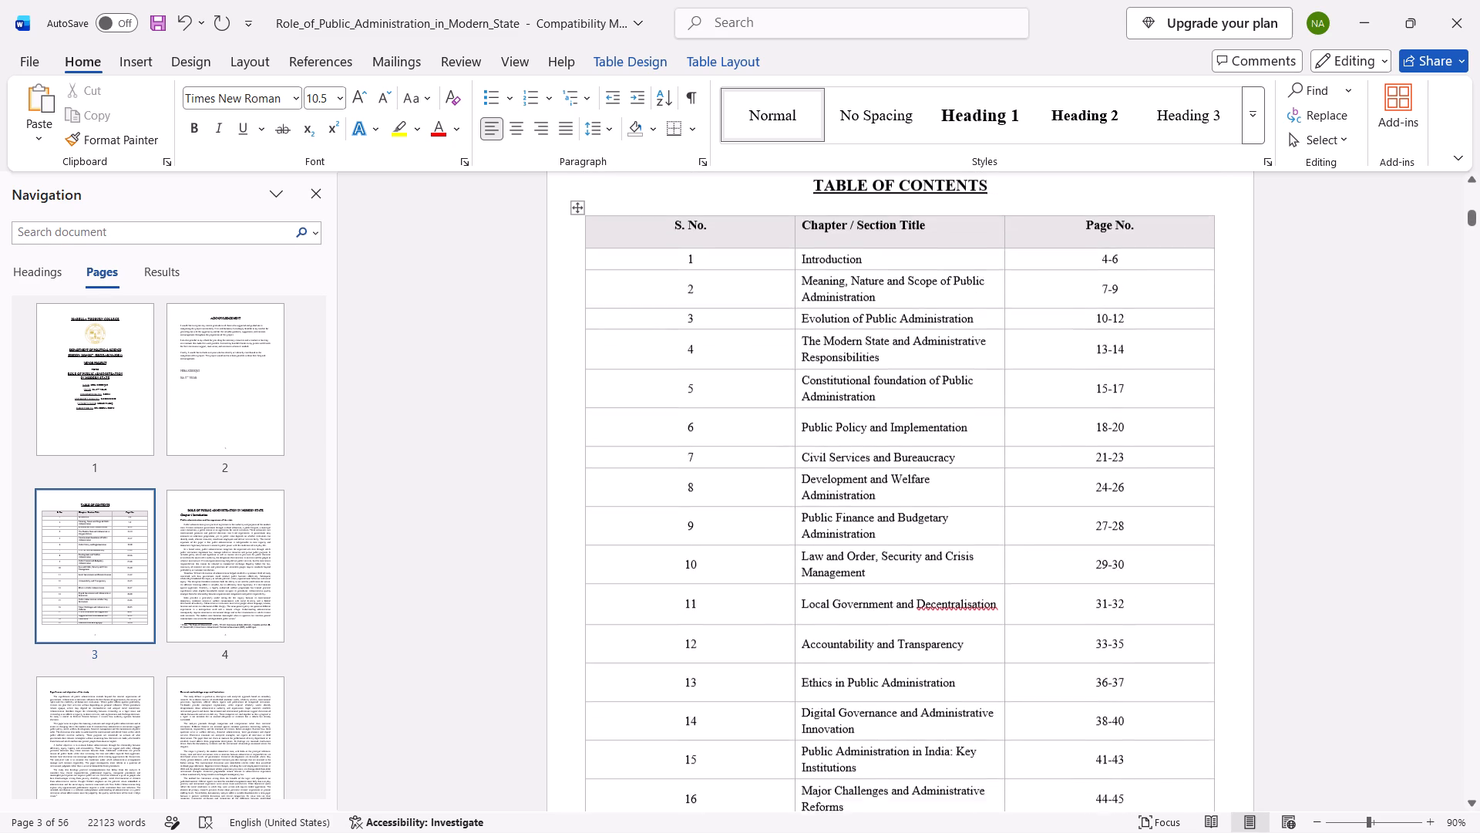
pyautogui.scroll(-1, 501, 581)
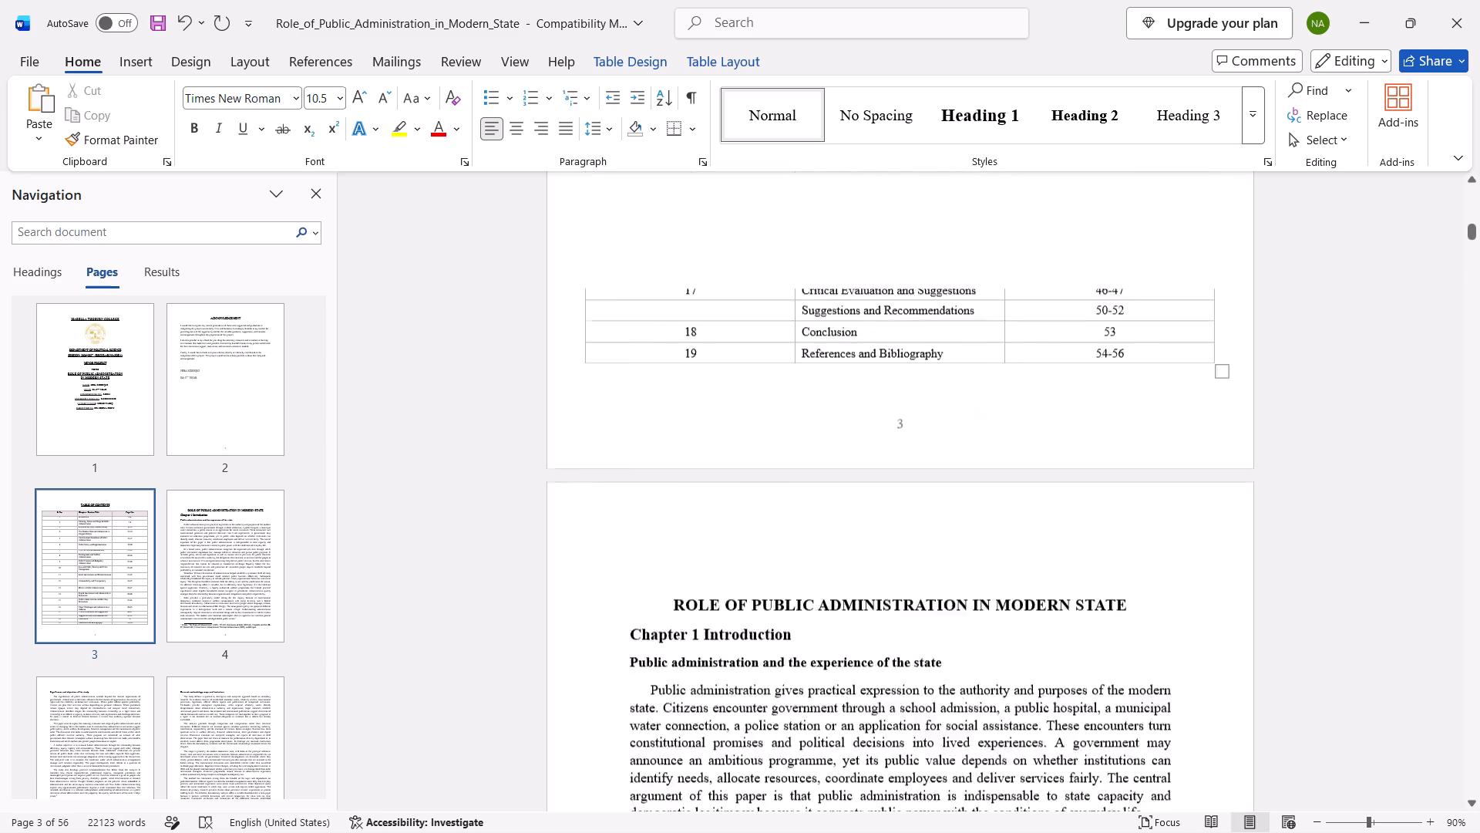
pyautogui.scroll(-1, 501, 581)
pyautogui.scroll(4, 501, 581)
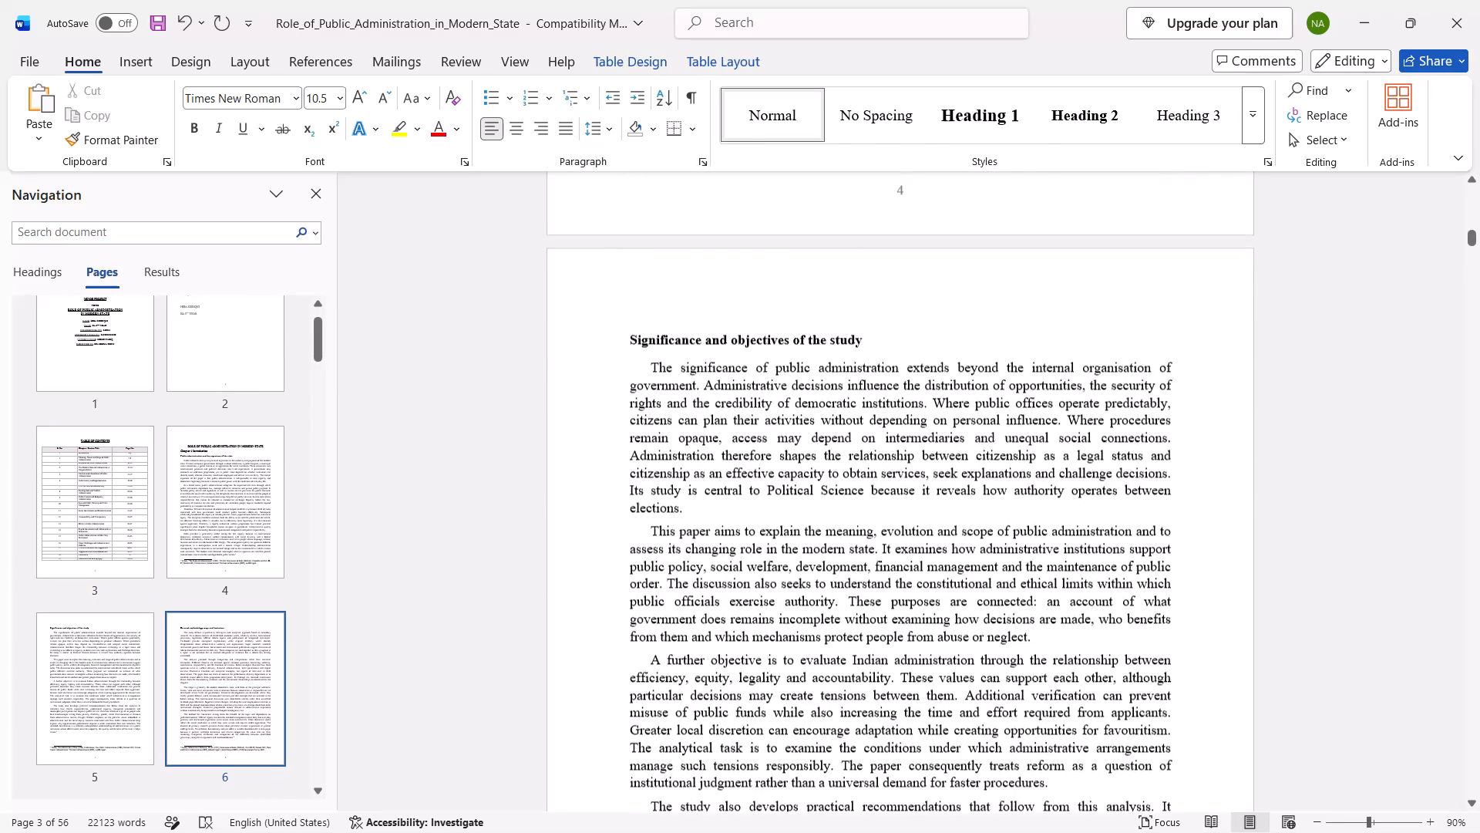
pyautogui.scroll(5, 501, 581)
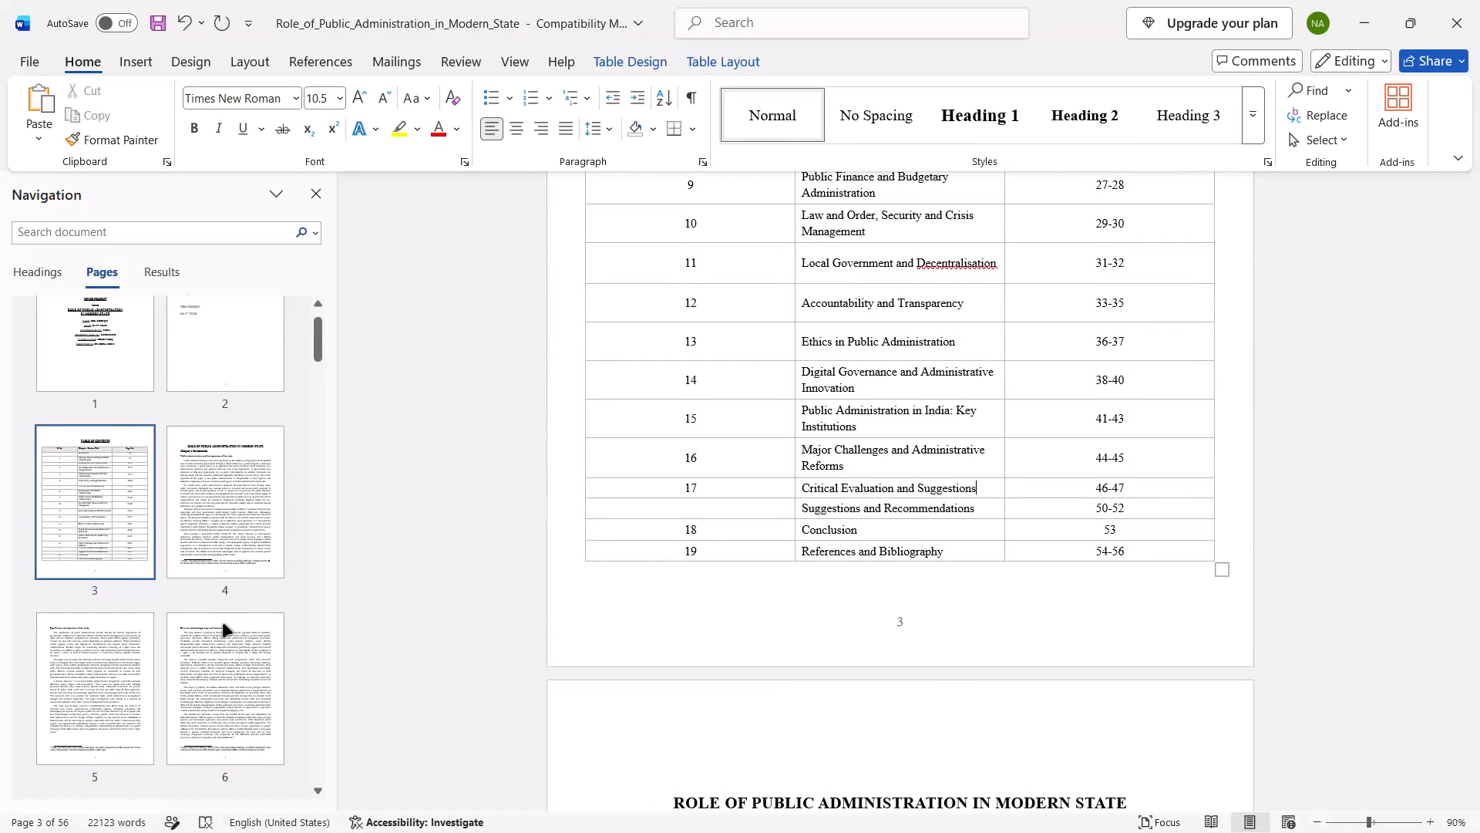
pyautogui.scroll(-20, 223, 624)
pyautogui.scroll(-20, 223, 624)
pyautogui.scroll(-20, 223, 624)
pyautogui.scroll(-2, 223, 624)
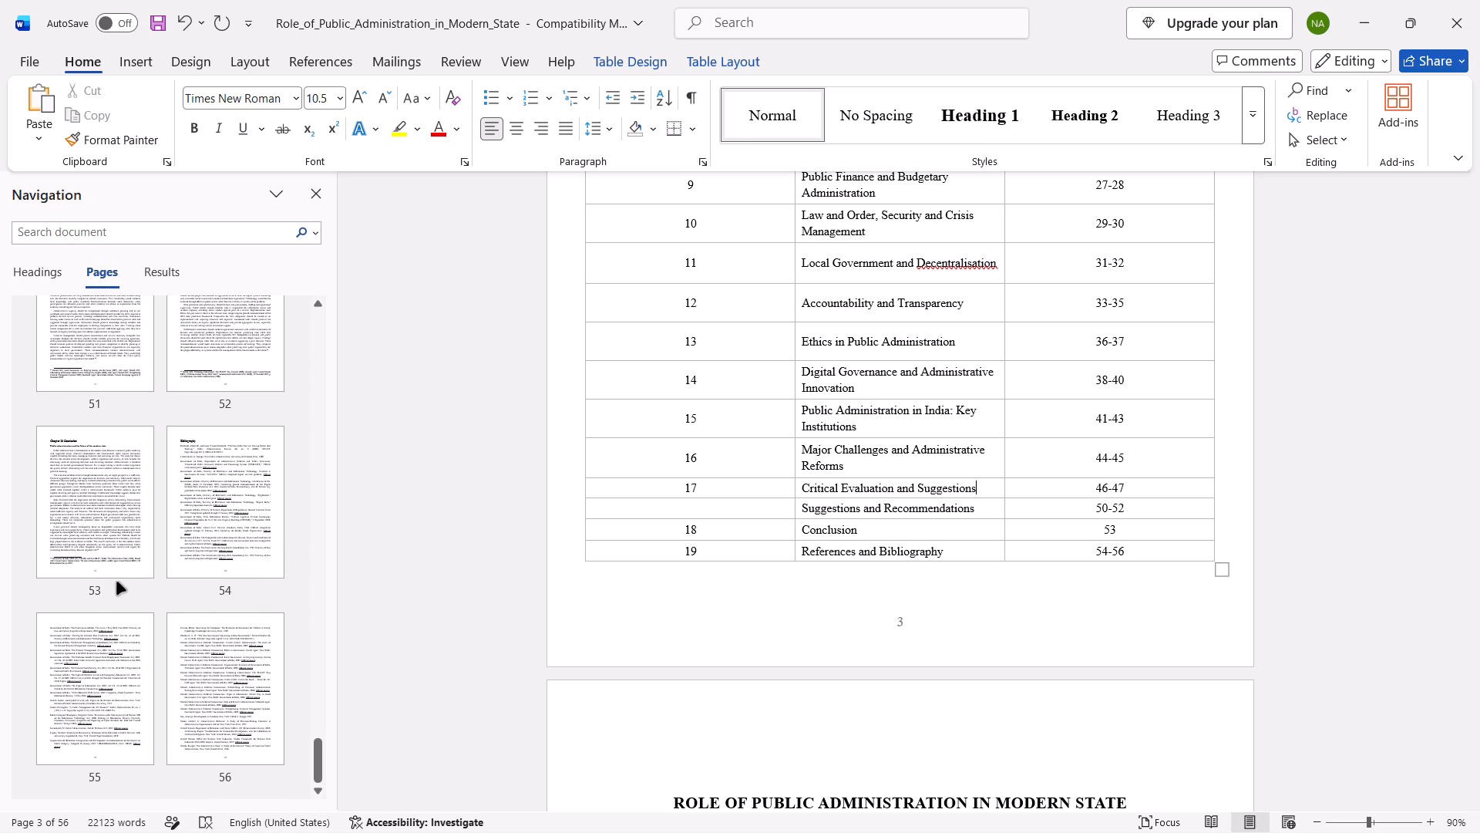
pyautogui.scroll(1, 170, 521)
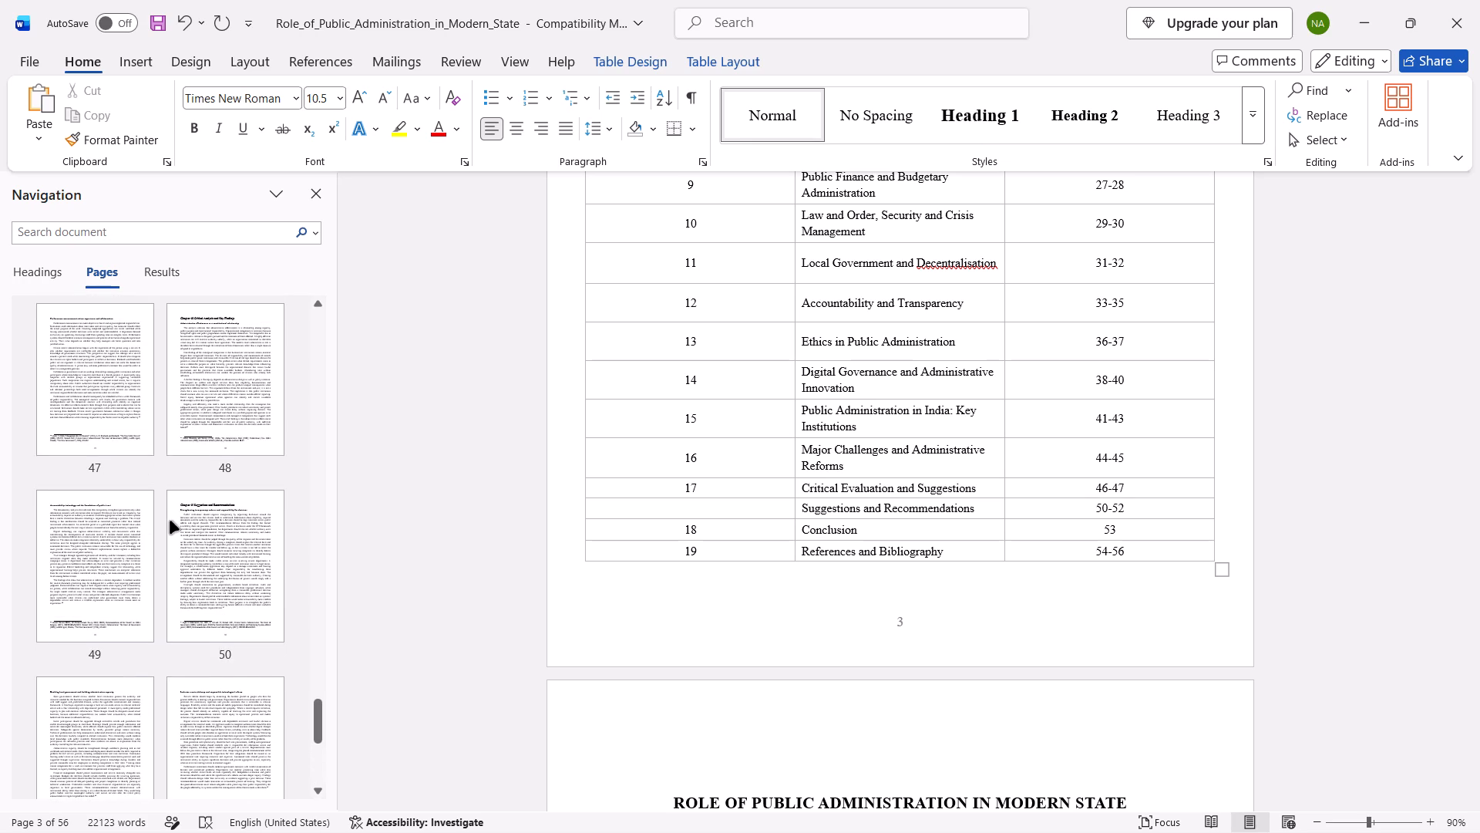
pyautogui.scroll(-1, 170, 521)
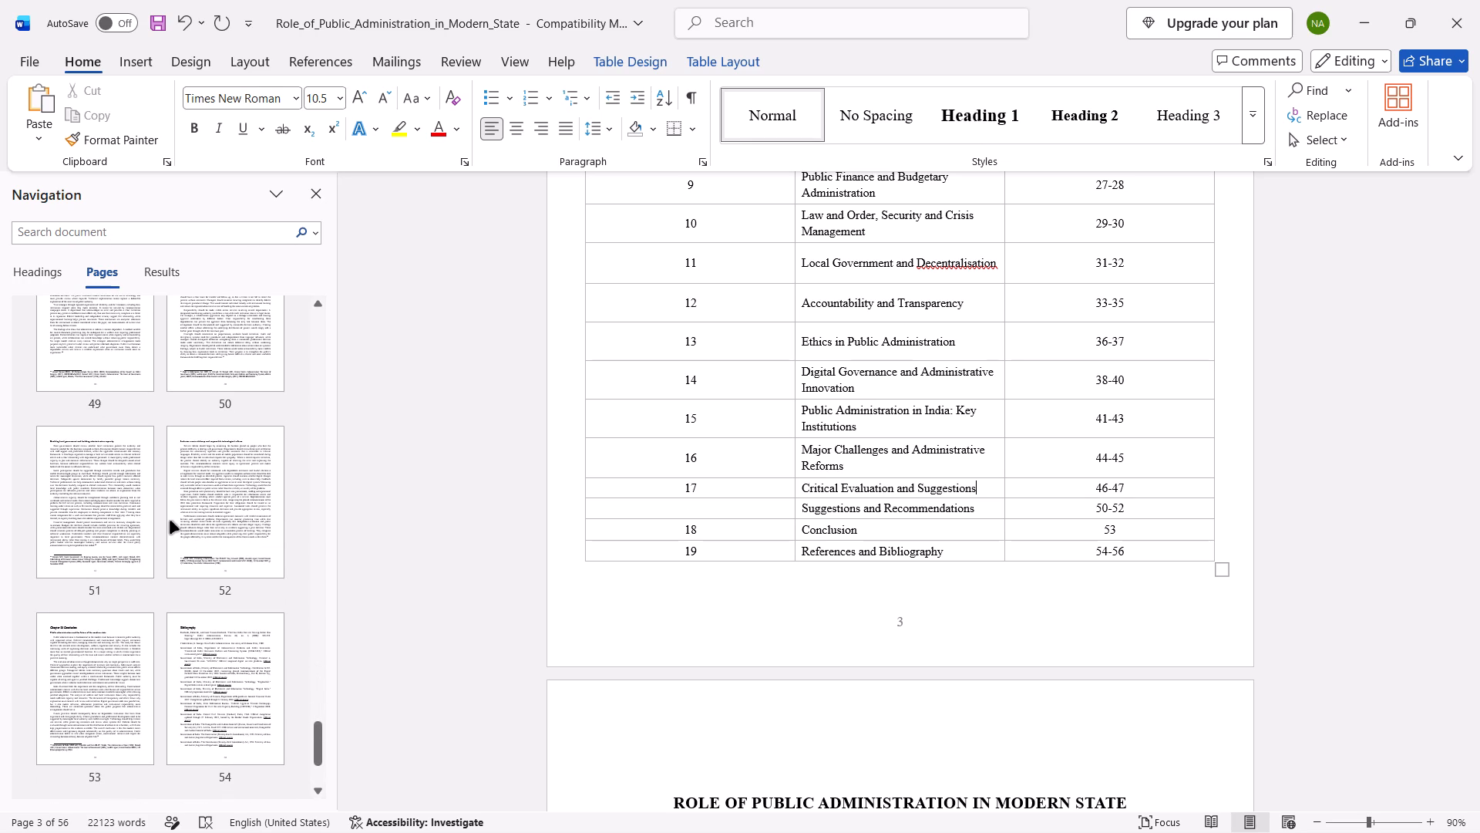
pyautogui.scroll(2, 170, 521)
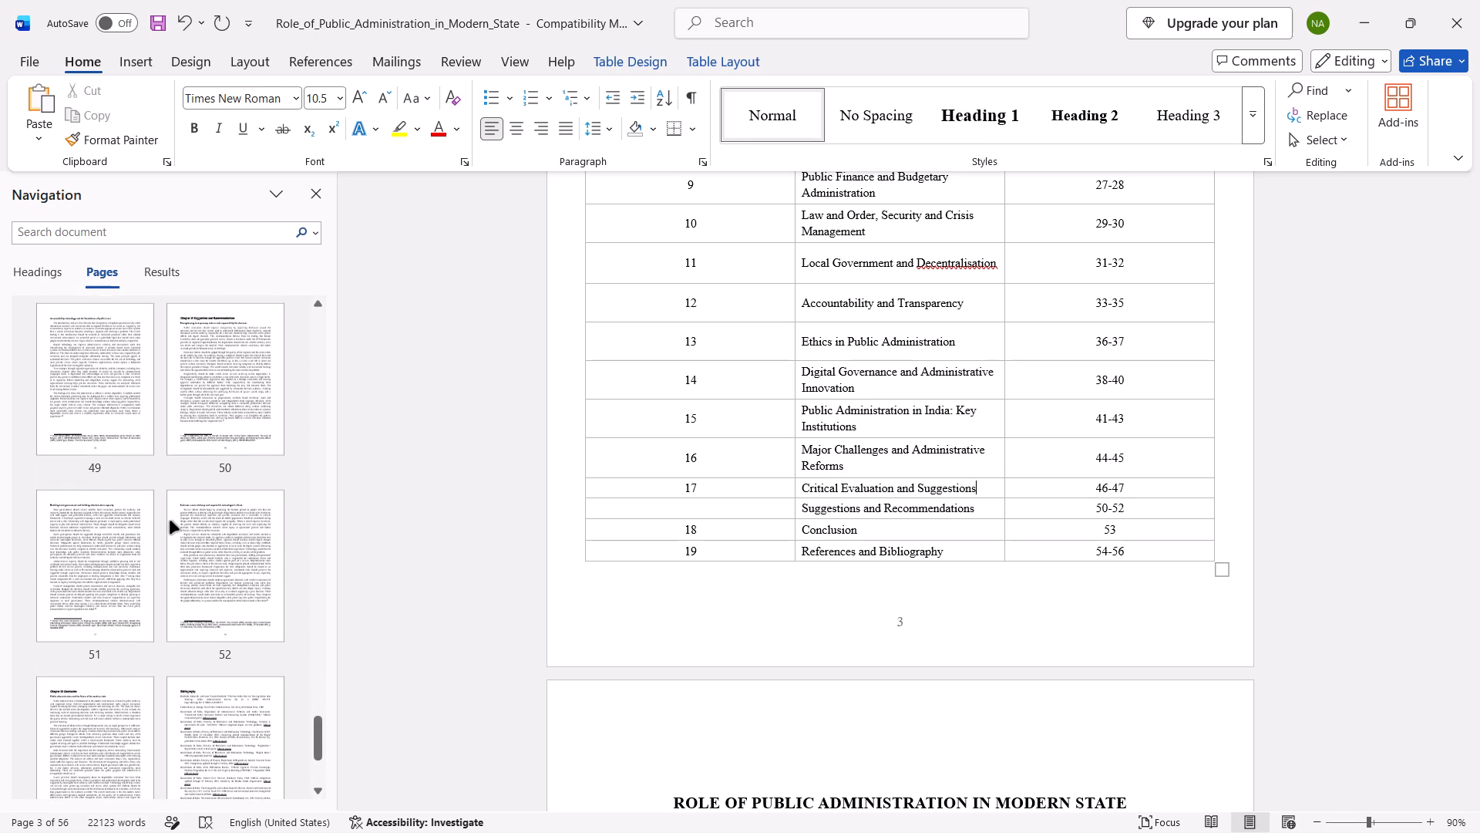
pyautogui.scroll(2, 170, 521)
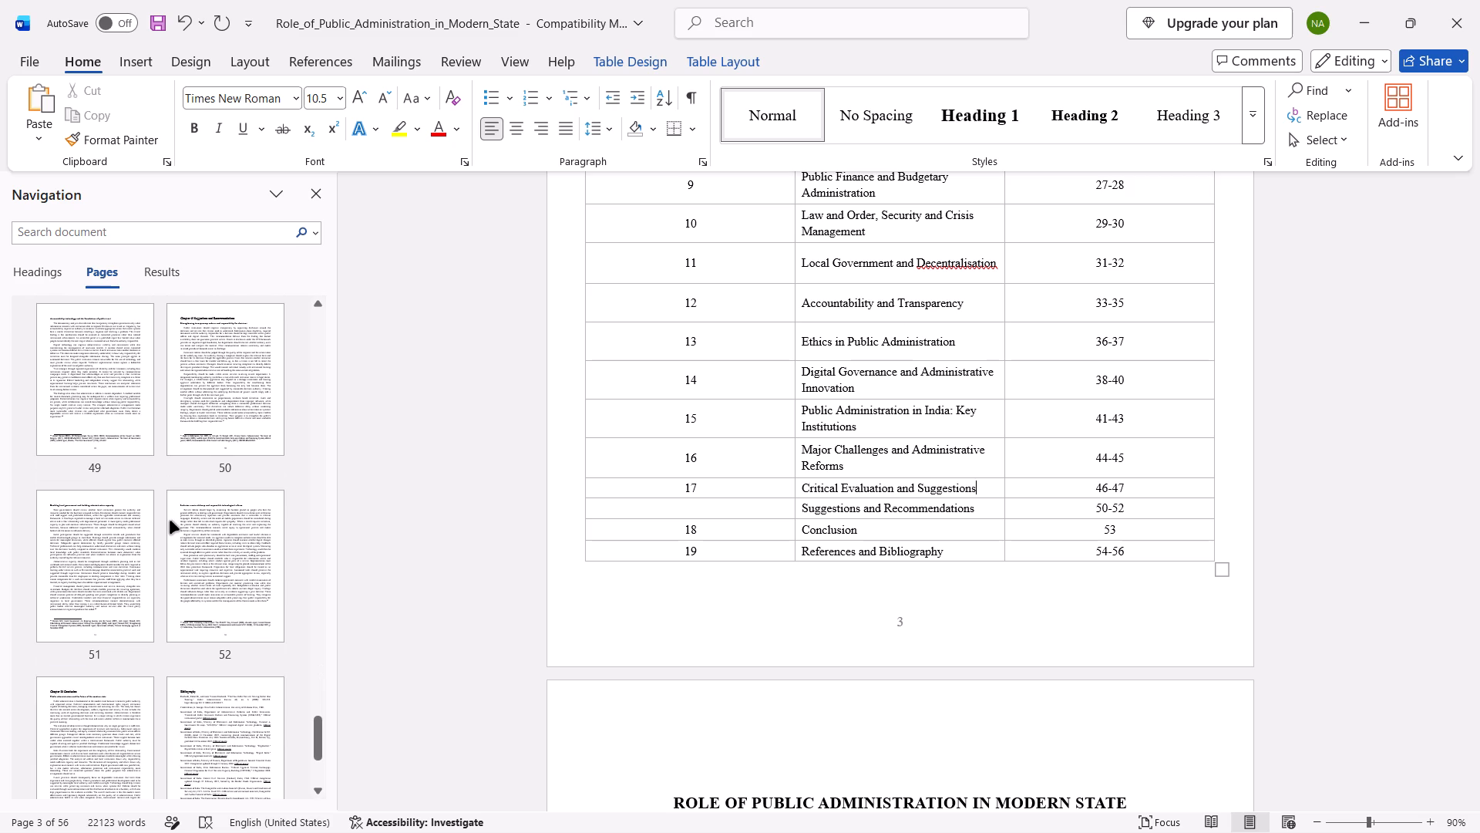
pyautogui.scroll(2, 170, 521)
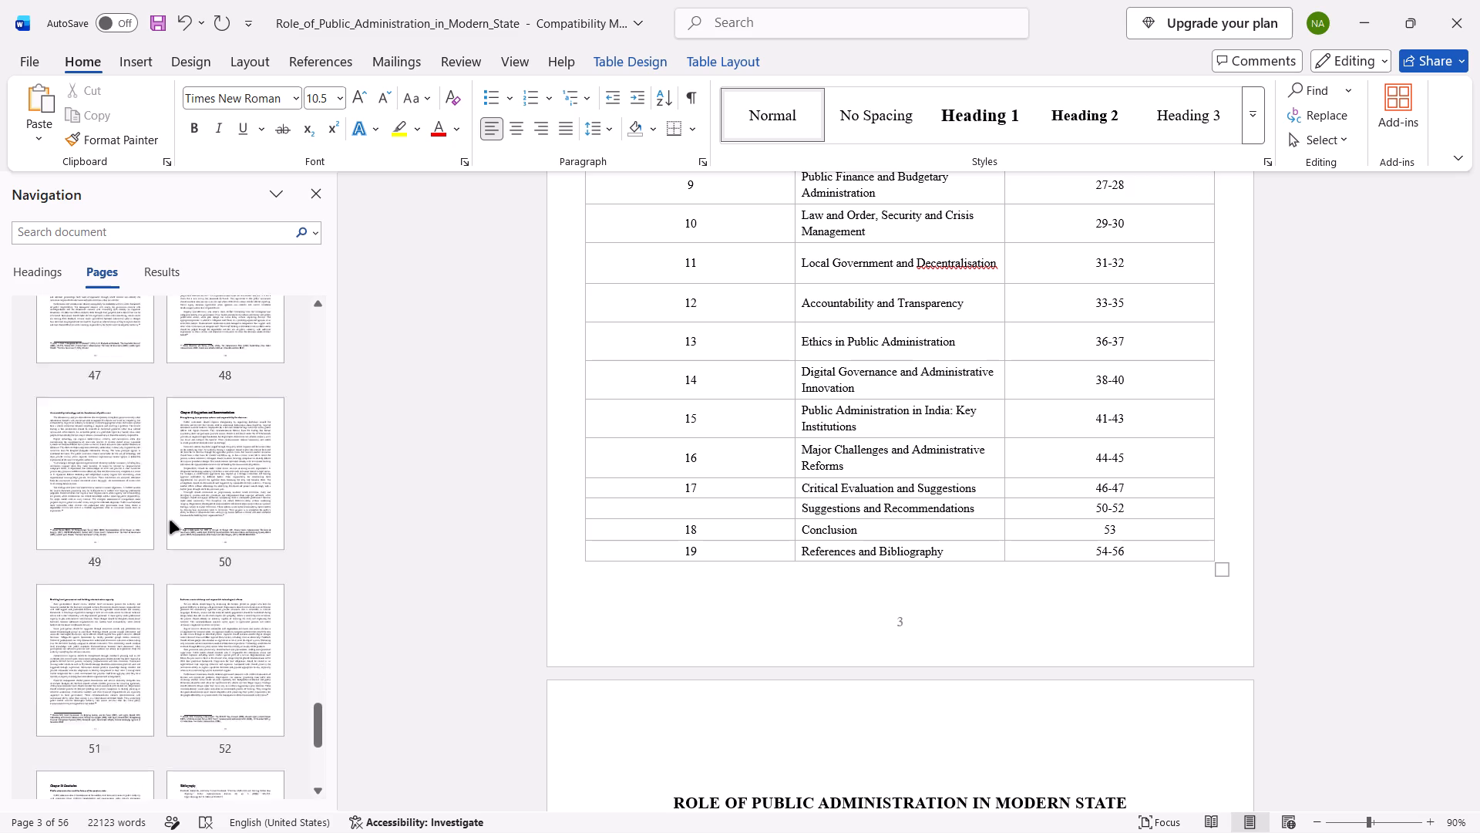
pyautogui.scroll(1, 170, 521)
pyautogui.click(193, 549)
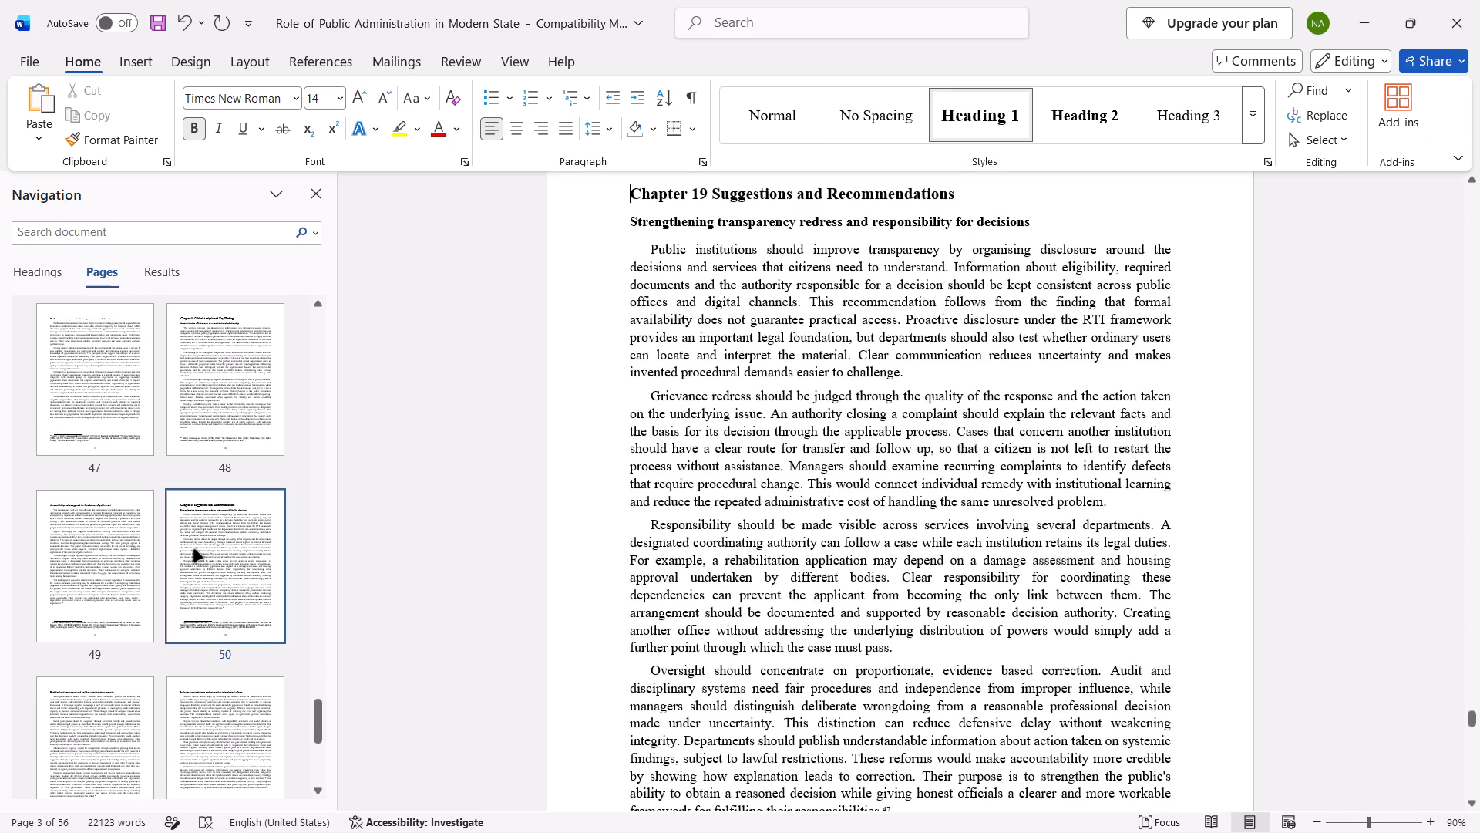
# Copy the title Critical Analysis and Key Findings from the Chapter 18 heading on page 48, without the chapter number.
pyautogui.click(211, 582)
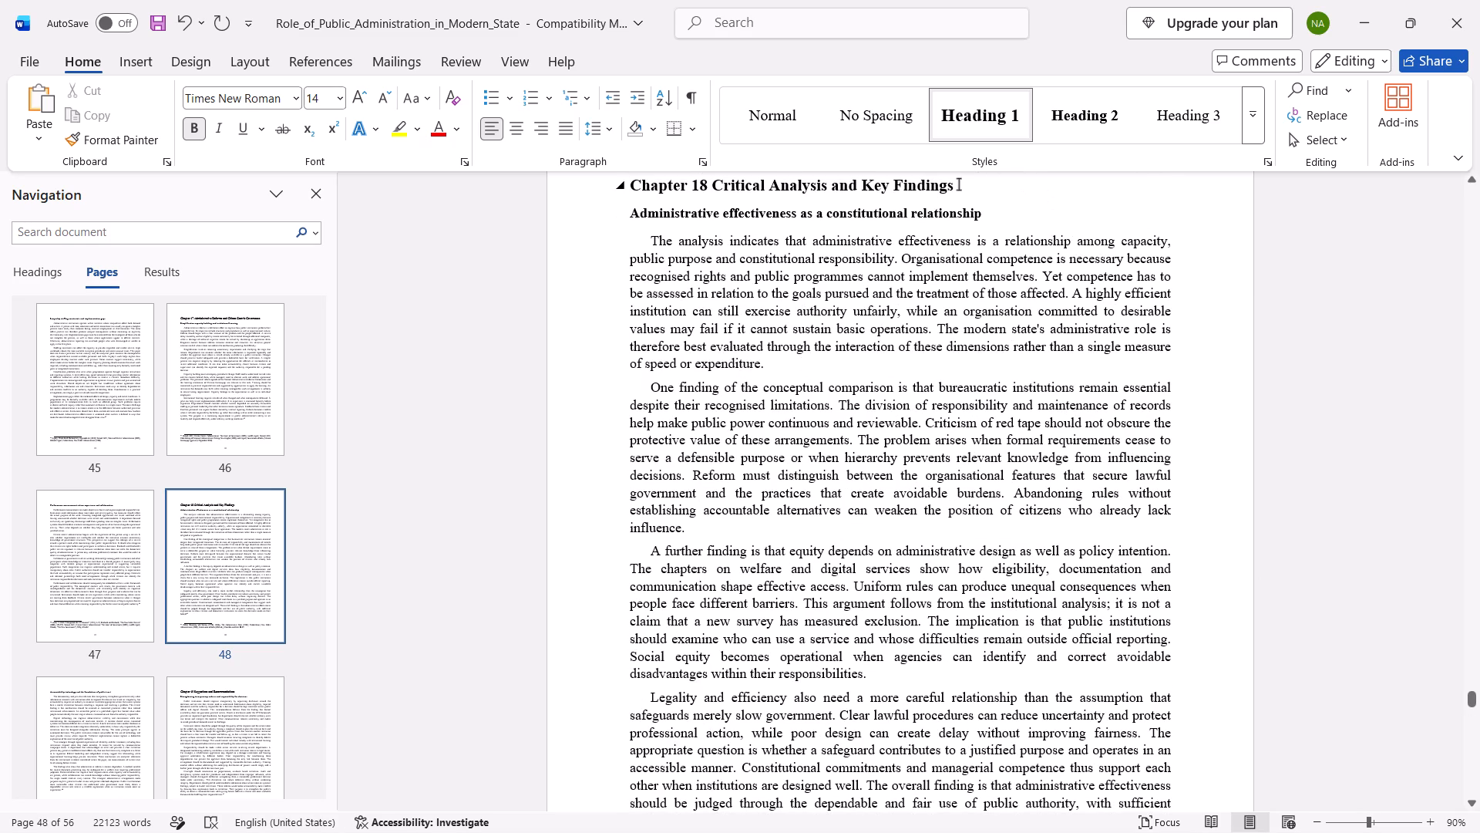
pyautogui.moveTo(958, 184); pyautogui.dragTo(738, 182)
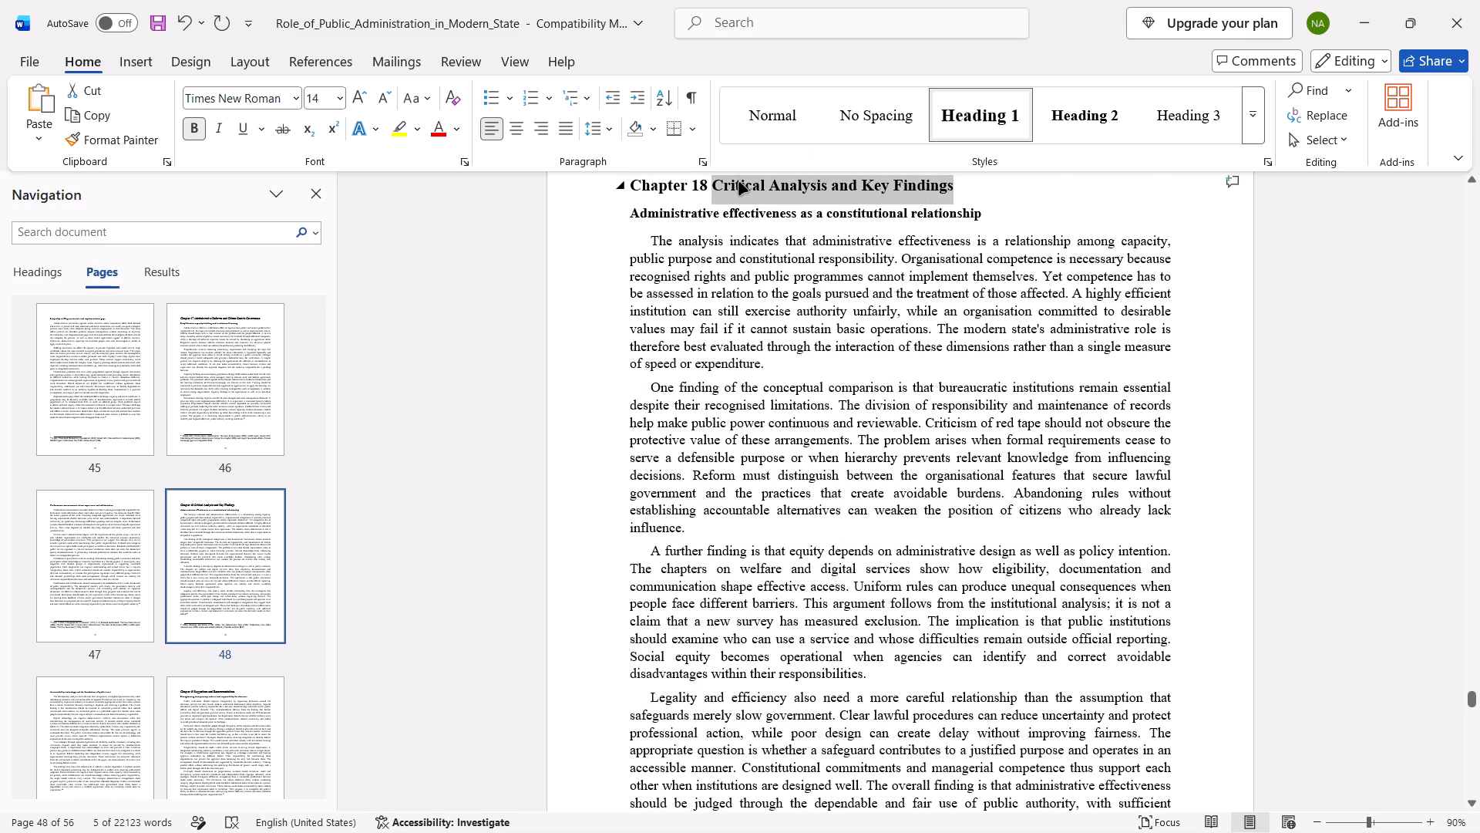
pyautogui.hotkey('ctrl', 'c')
# Insert a blank row between row 17 and the Suggestions and Recommendations row in the table of contents on page 3.
pyautogui.scroll(-1, 244, 552)
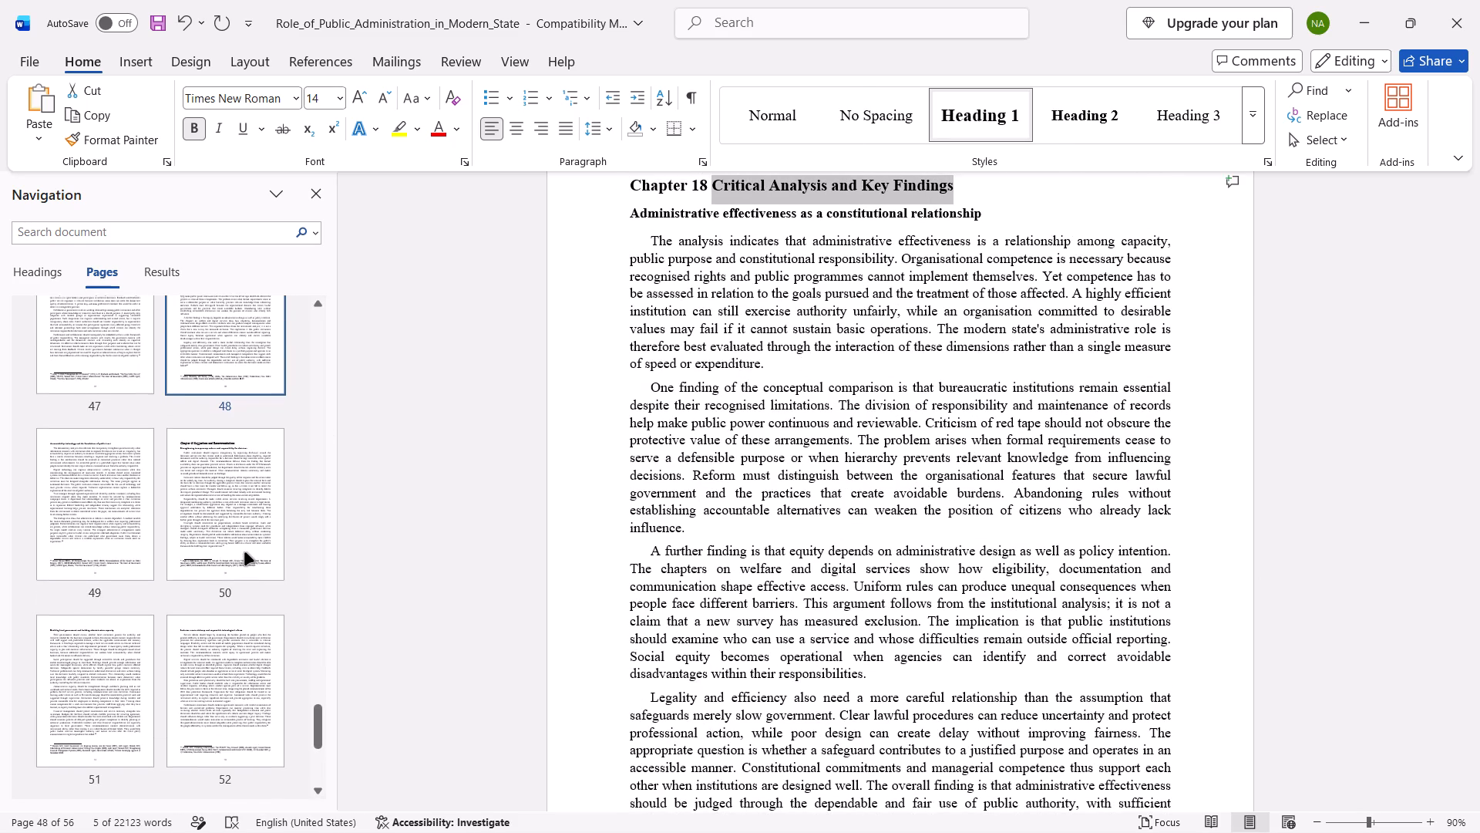
pyautogui.scroll(-1, 244, 552)
pyautogui.scroll(20, 244, 552)
pyautogui.scroll(20, 244, 552)
pyautogui.scroll(20, 244, 552)
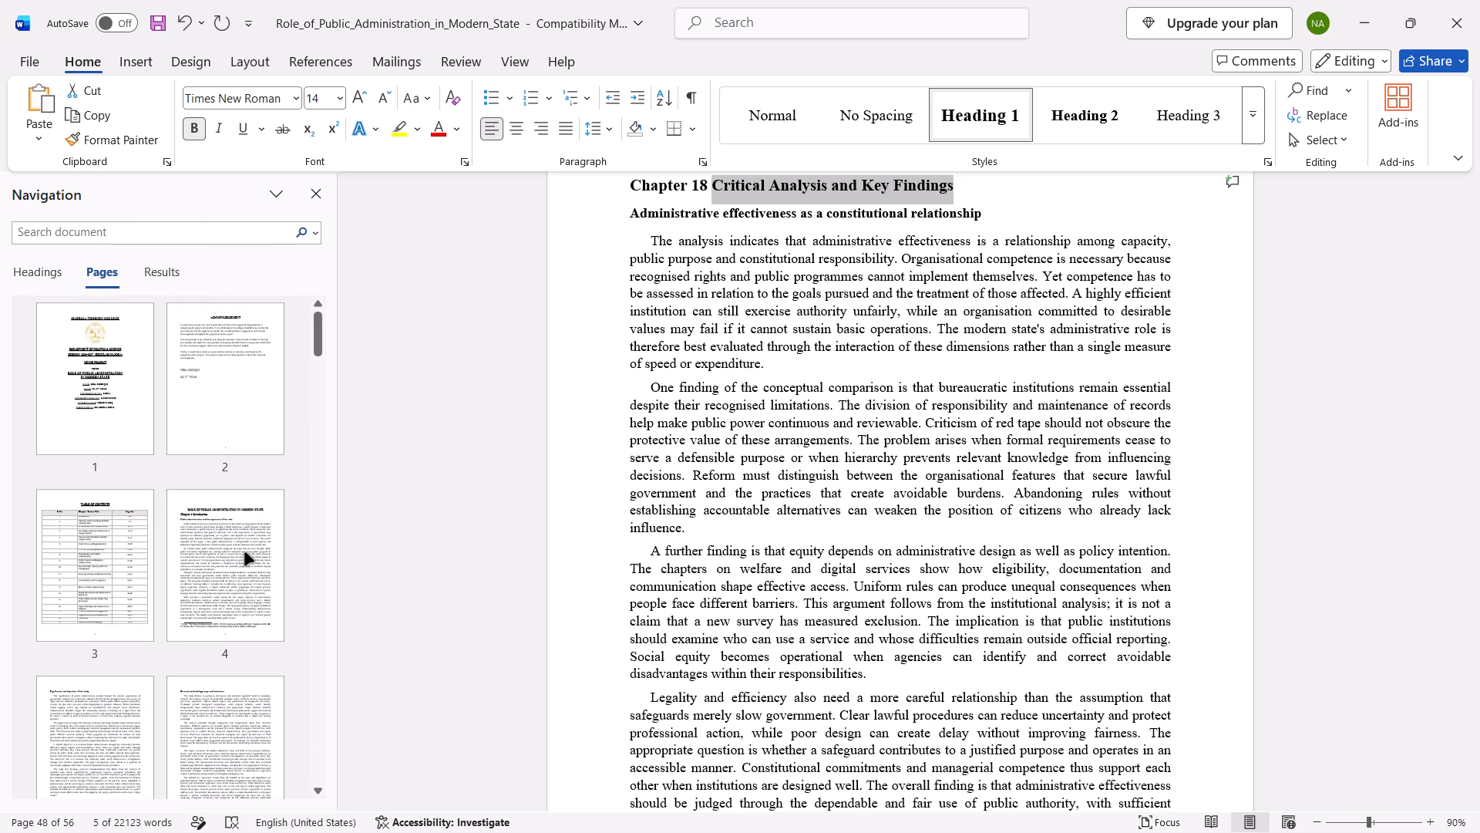
pyautogui.scroll(6, 244, 552)
pyautogui.click(105, 587)
pyautogui.scroll(-1, 873, 604)
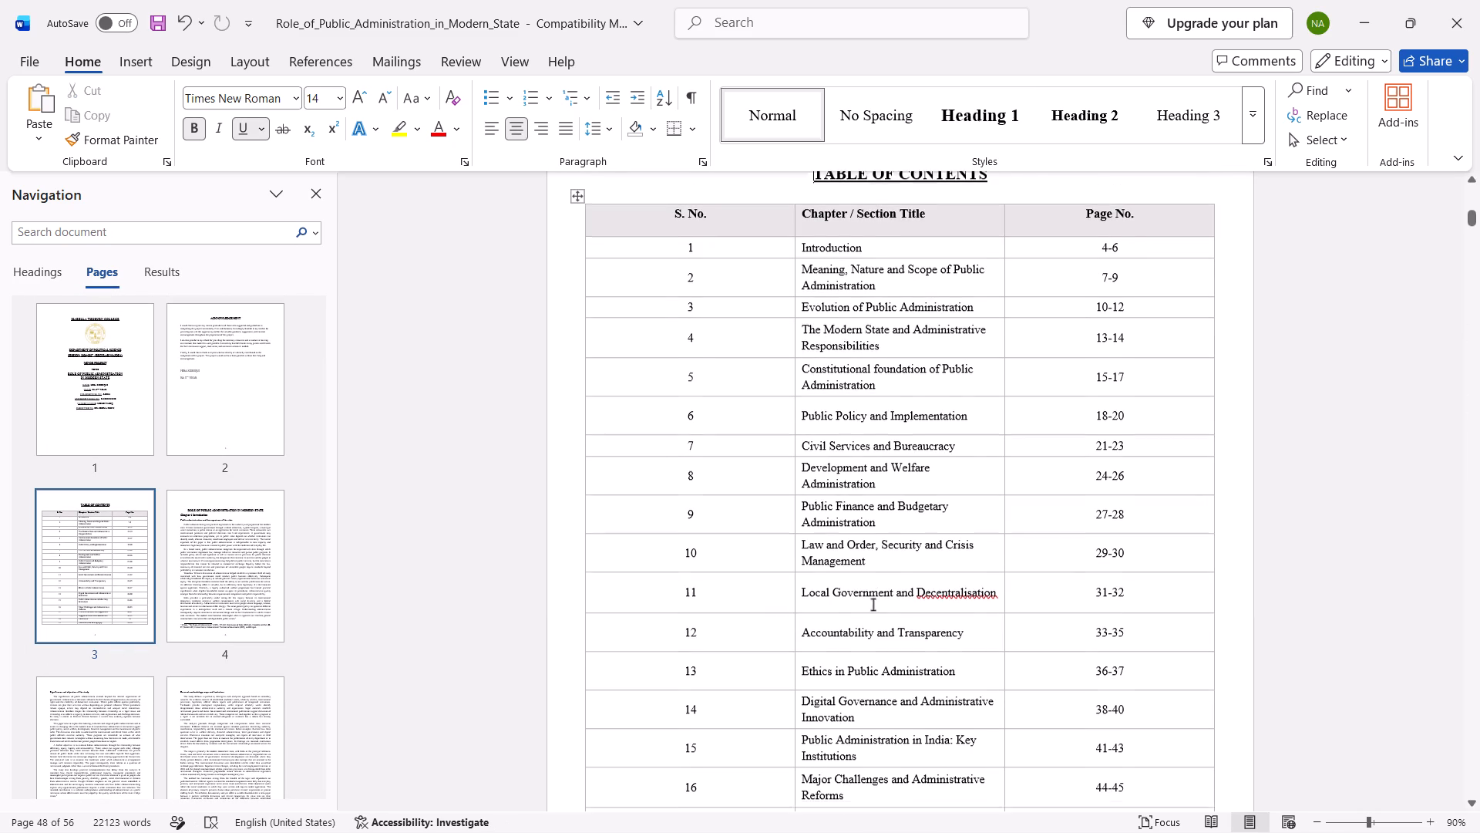
pyautogui.scroll(-2, 873, 604)
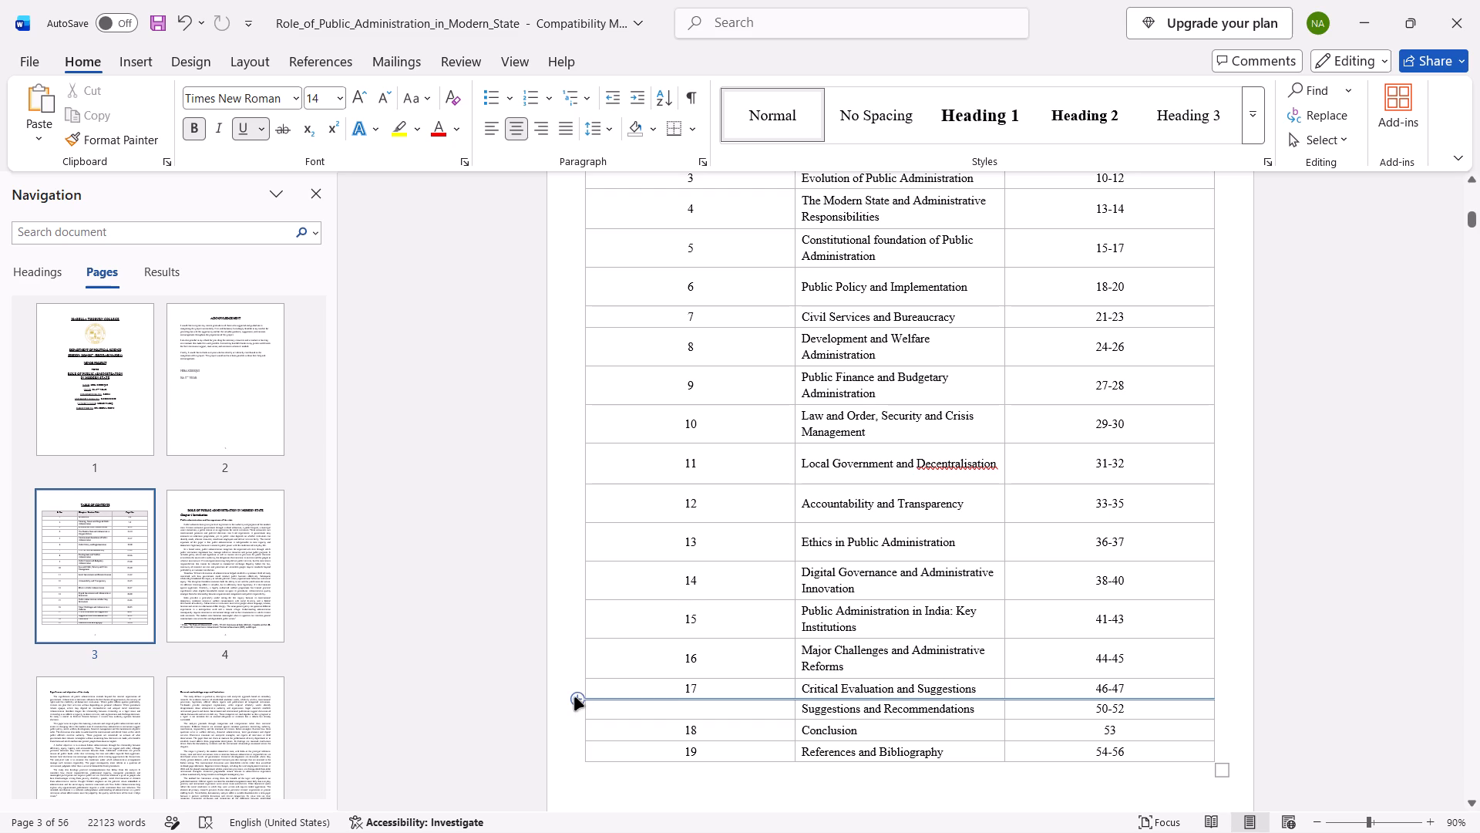
pyautogui.click(574, 697)
# Paste the copied title Critical Analysis and Key Findings into the new row's title cell and set its font size to 10.5.
pyautogui.click(871, 707)
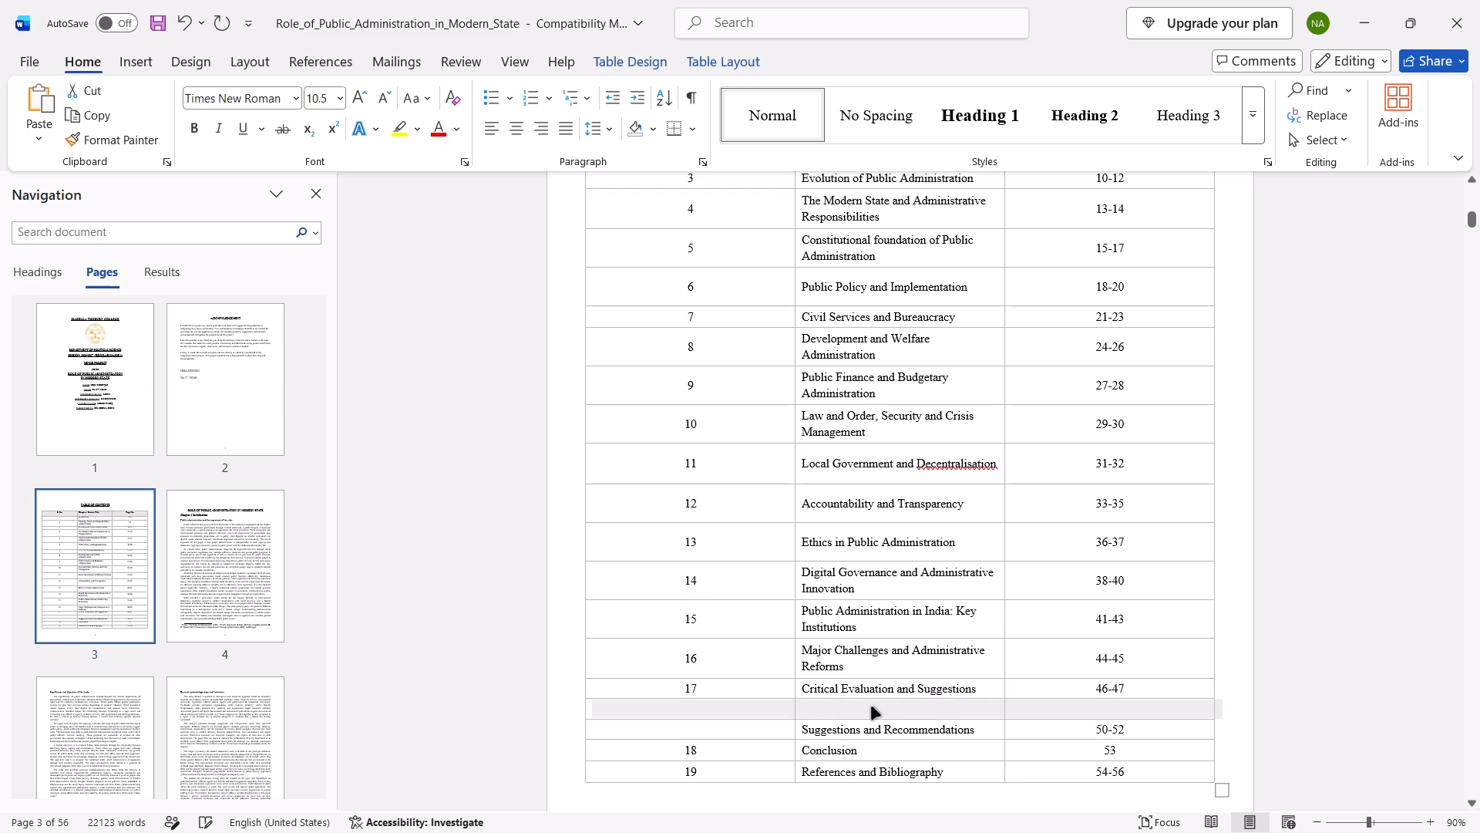
pyautogui.hotkey('ctrl', 'v')
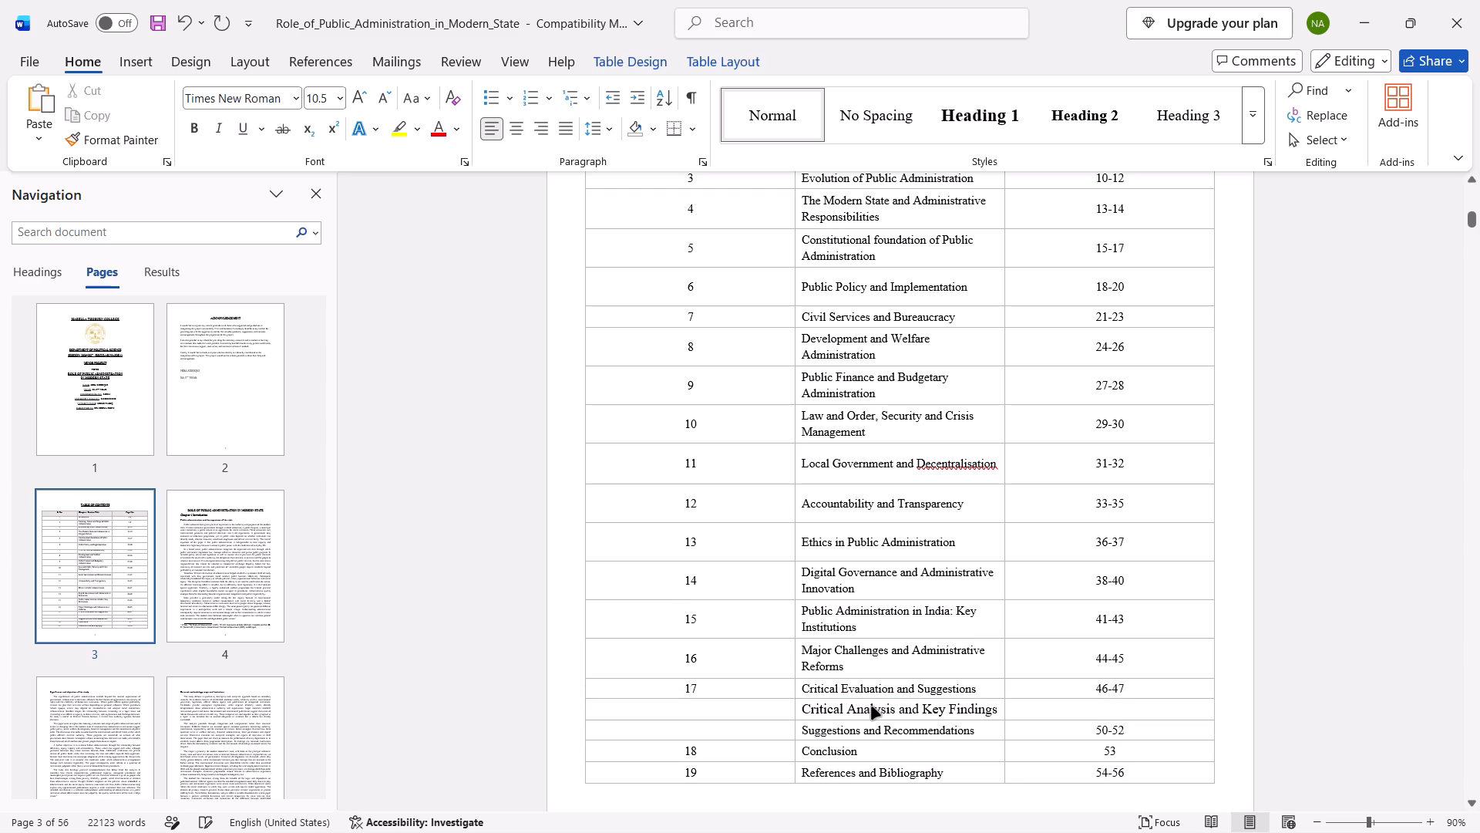
pyautogui.hotkey('ctrl', 'shift', 'Left')
pyautogui.hotkey('ctrl', 'shift', 'Left')
pyautogui.hotkey('ctrl', 'shift', 'Left')
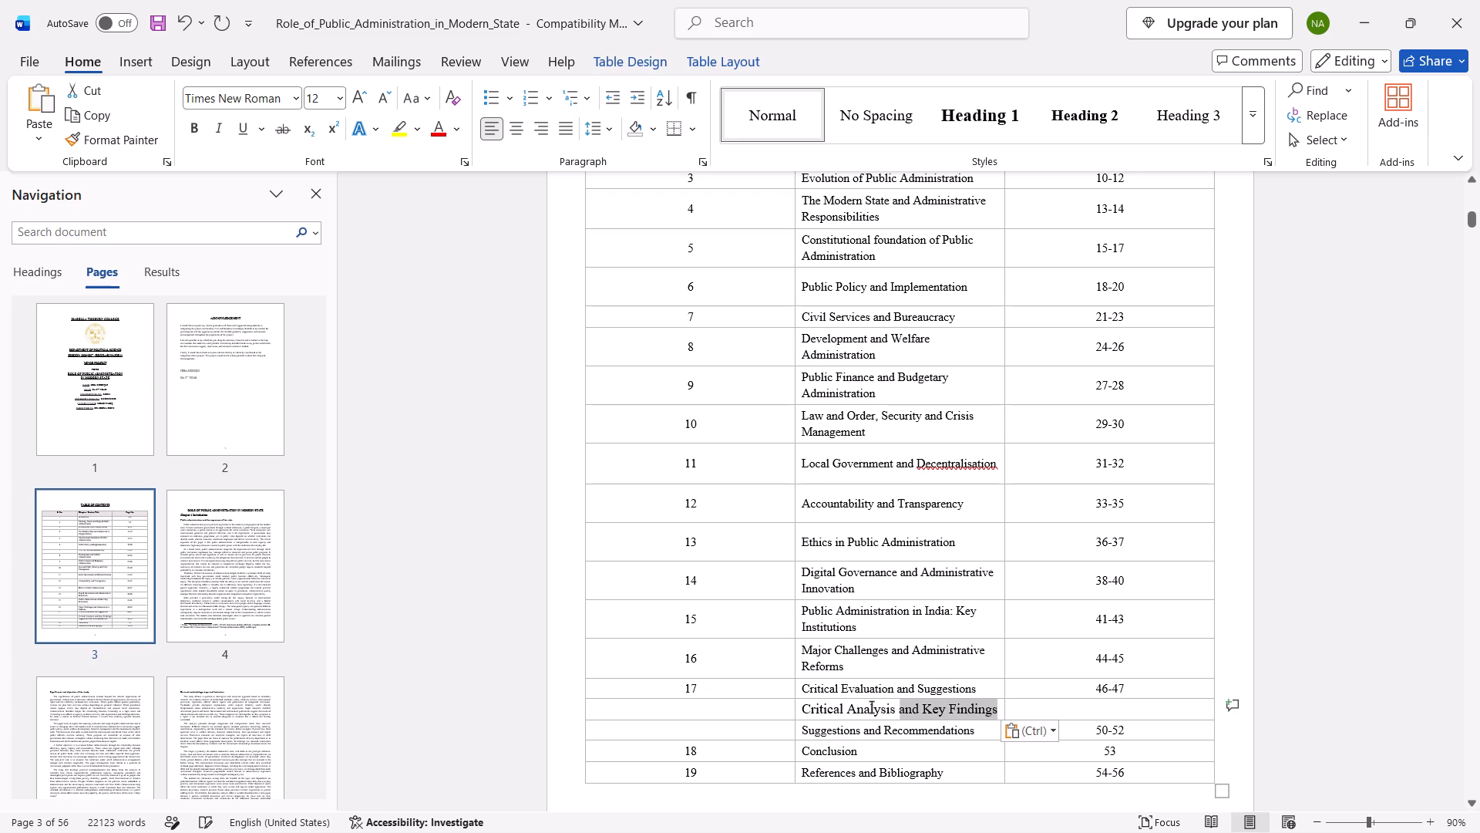
pyautogui.hotkey('ctrl', 'shift', 'Left')
pyautogui.hotkey('ctrl', 'shift', 'Left')
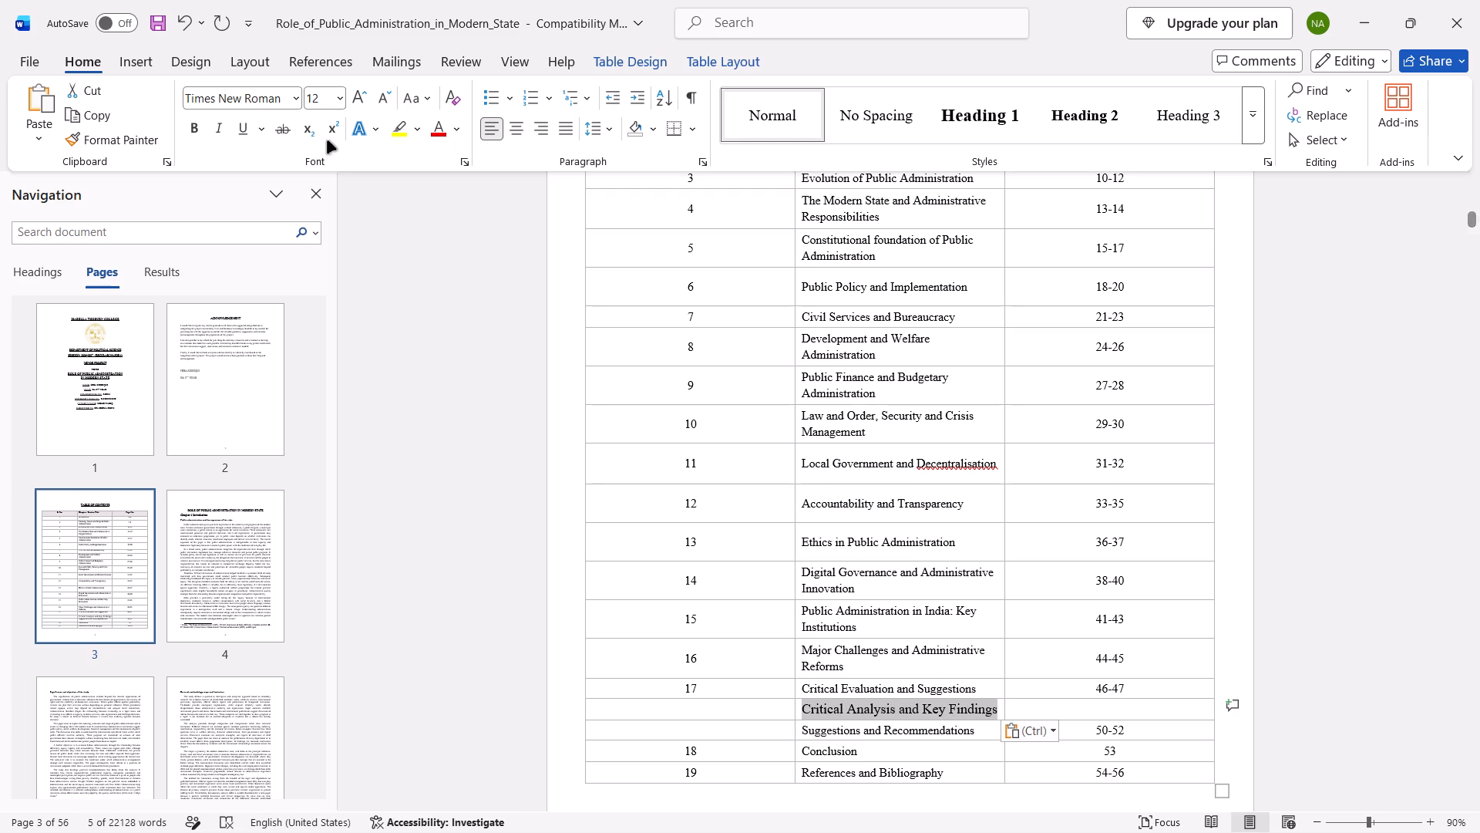
pyautogui.click(320, 100)
pyautogui.write('10.5')
pyautogui.press('Return')
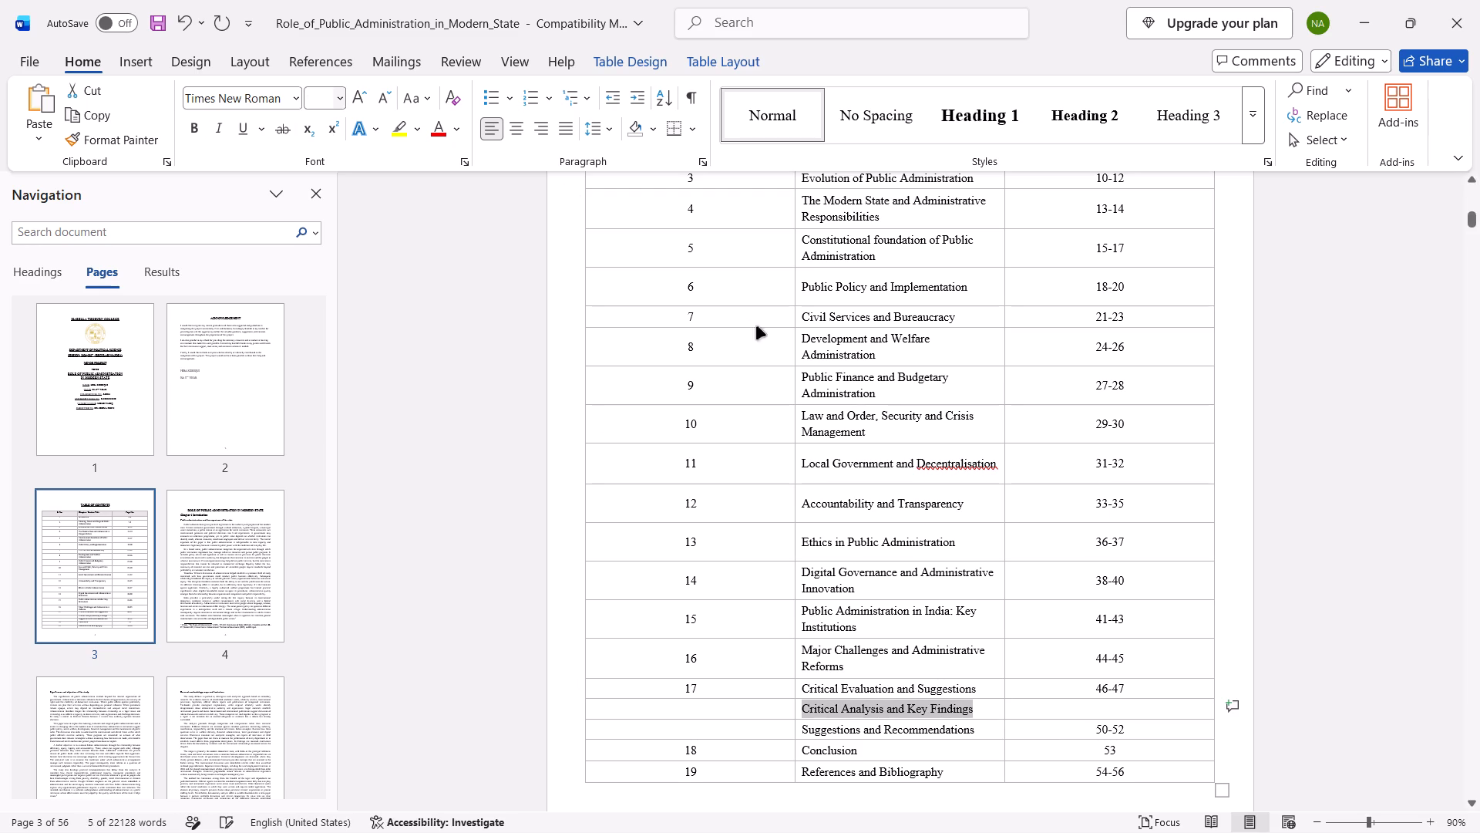
# Enter the page range 48-49 for Critical Analysis and Key Findings in the table of contents.
pyautogui.click(1101, 709)
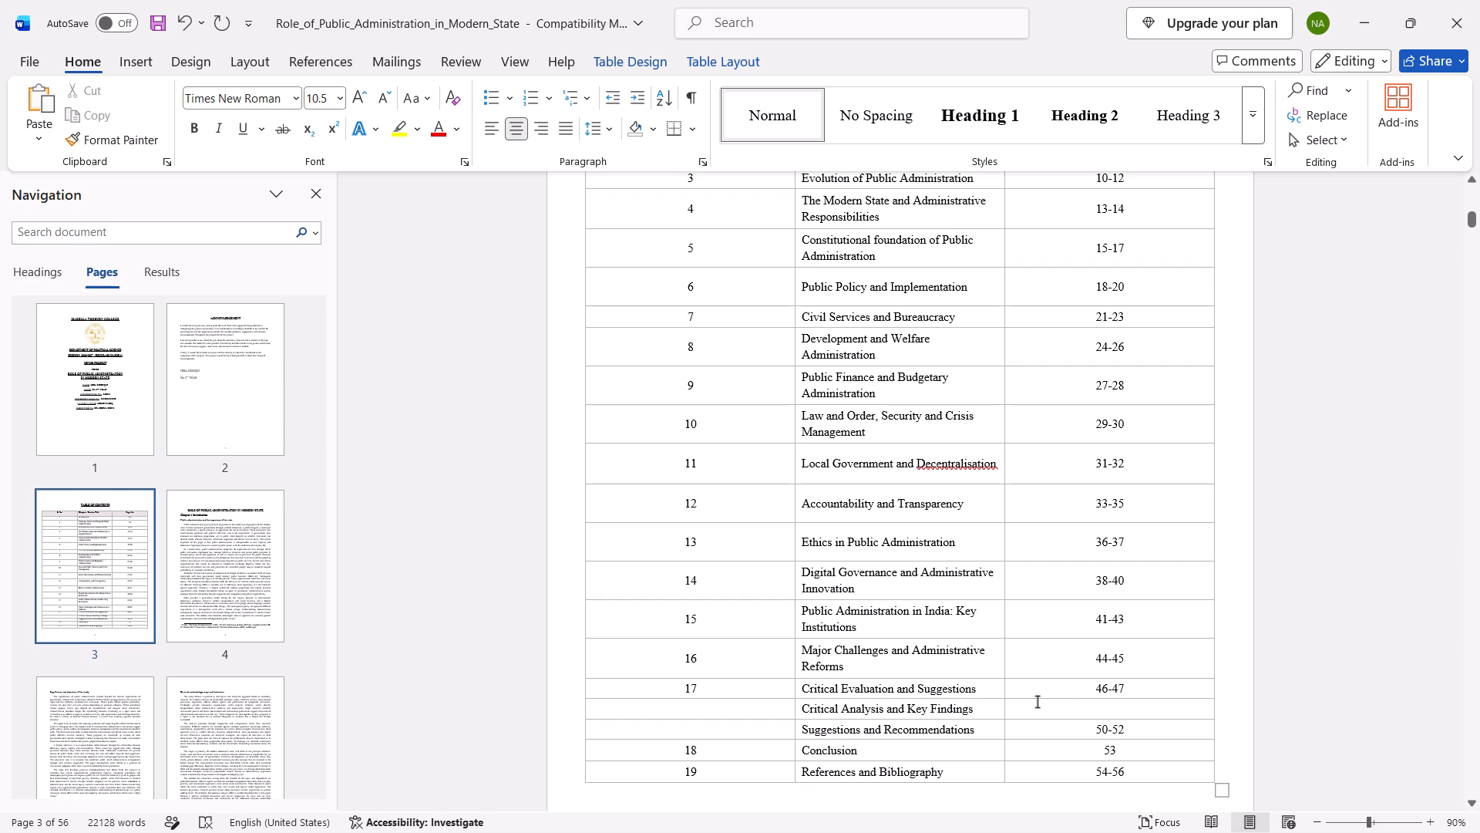
pyautogui.write('48-')
pyautogui.write('49')
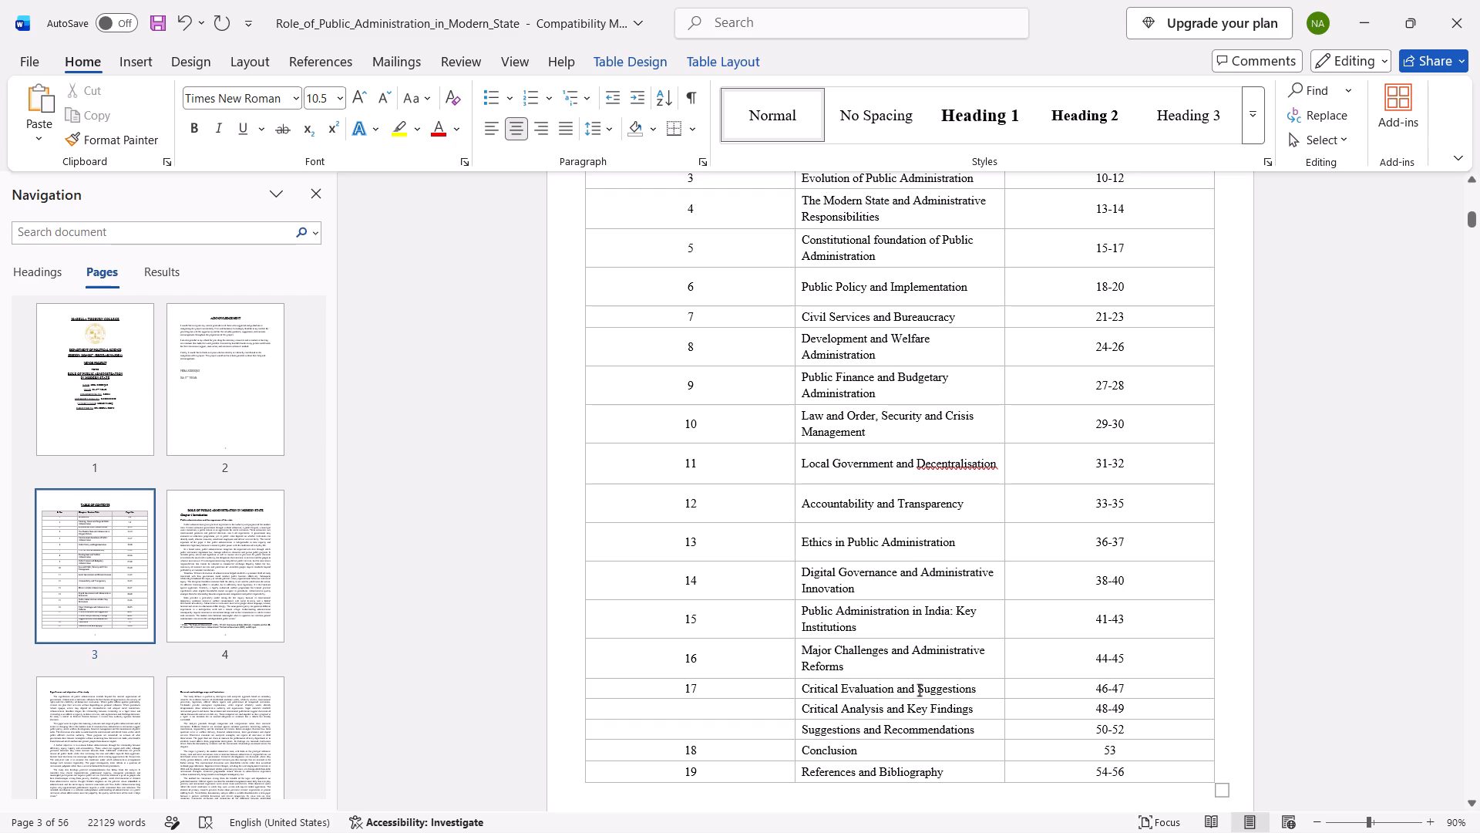
# Check pages 48 and 49 against the page range listed for Critical Analysis and Key Findings.
pyautogui.scroll(-20, 166, 567)
pyautogui.scroll(-20, 166, 567)
pyautogui.scroll(-8, 166, 567)
pyautogui.scroll(2, 166, 567)
pyautogui.scroll(-20, 166, 567)
pyautogui.scroll(-4, 166, 567)
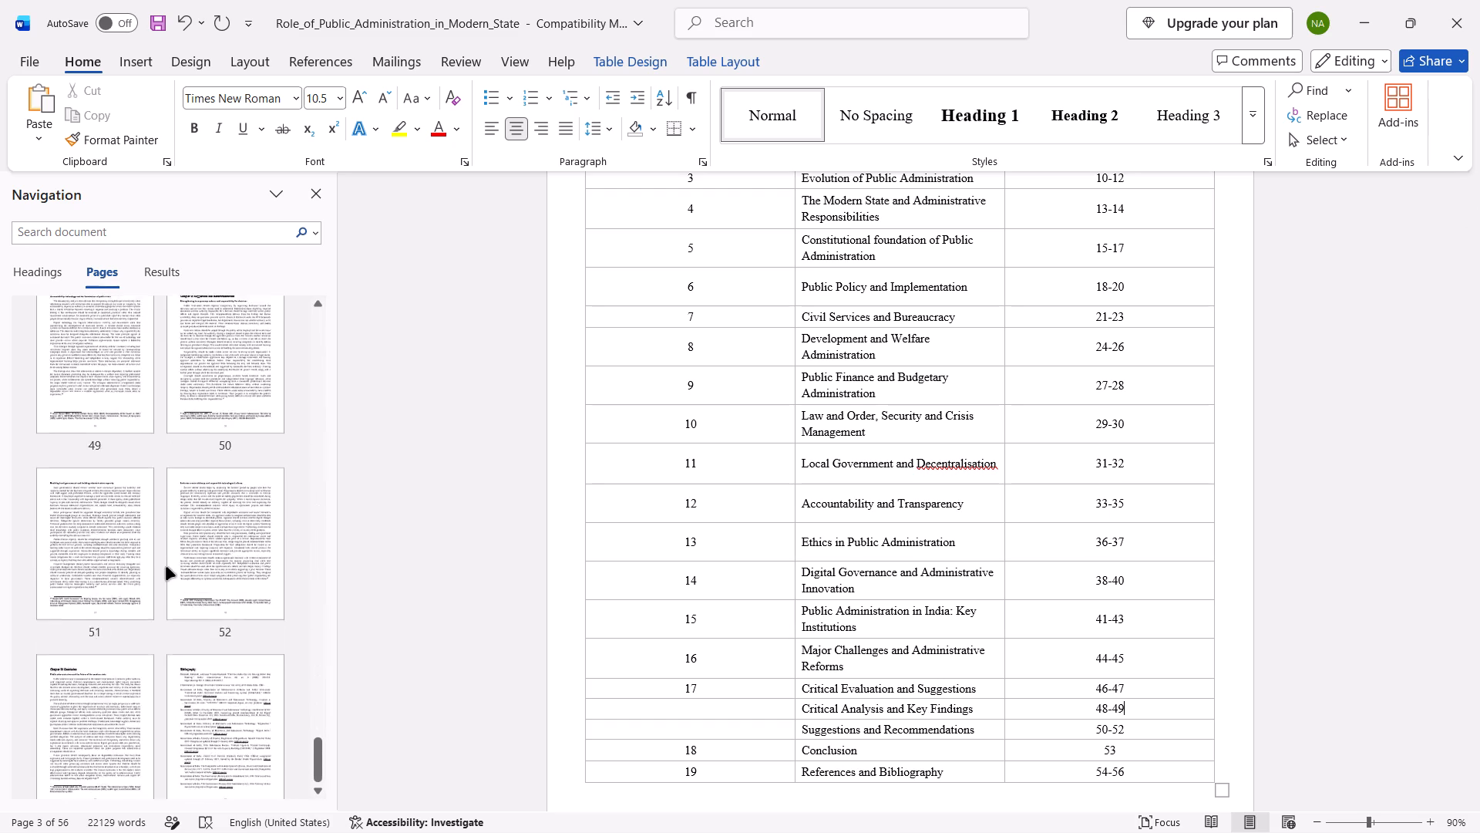
pyautogui.scroll(-18, 166, 567)
pyautogui.scroll(2, 166, 567)
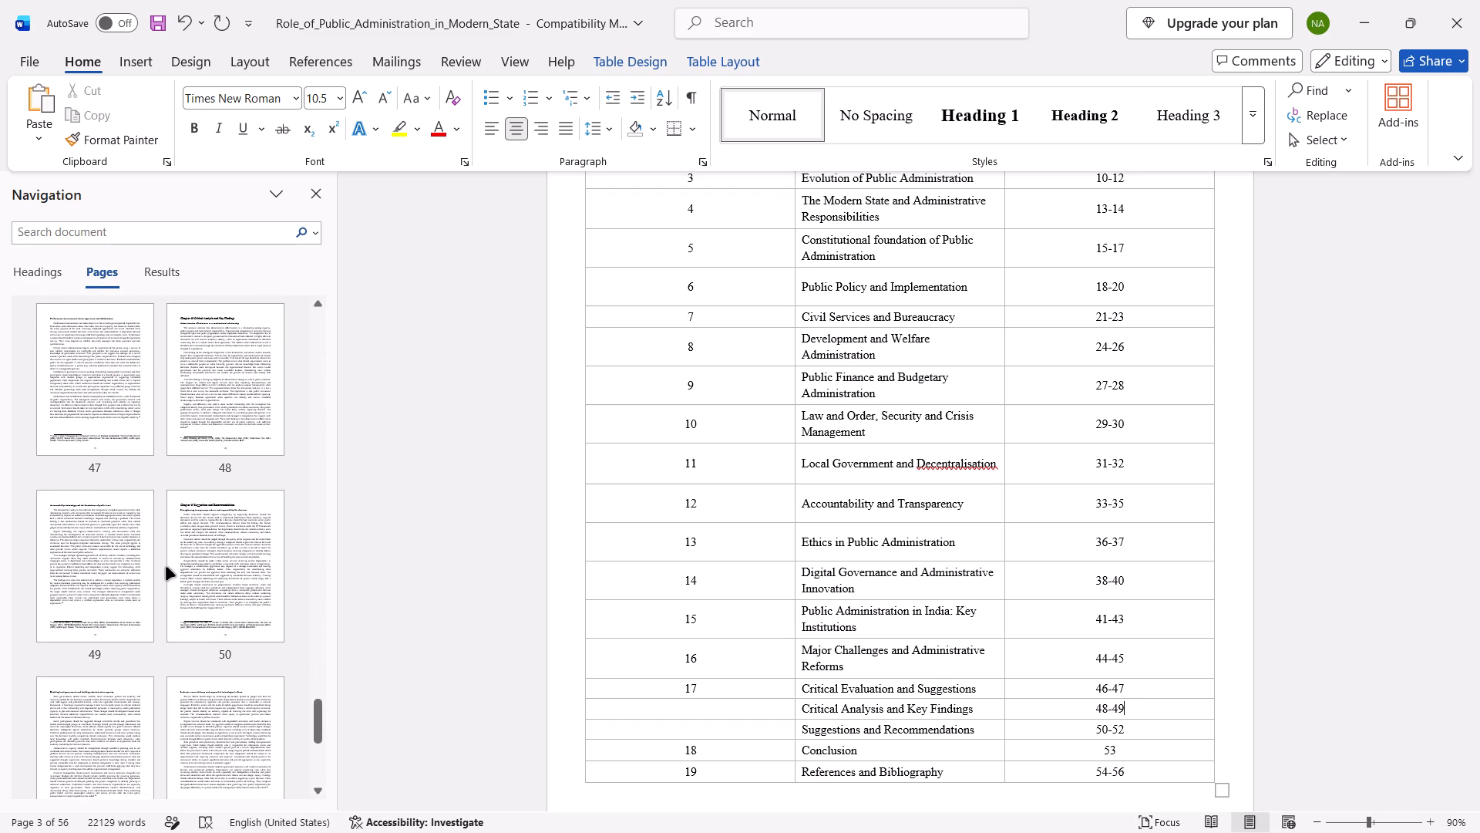
pyautogui.click(213, 454)
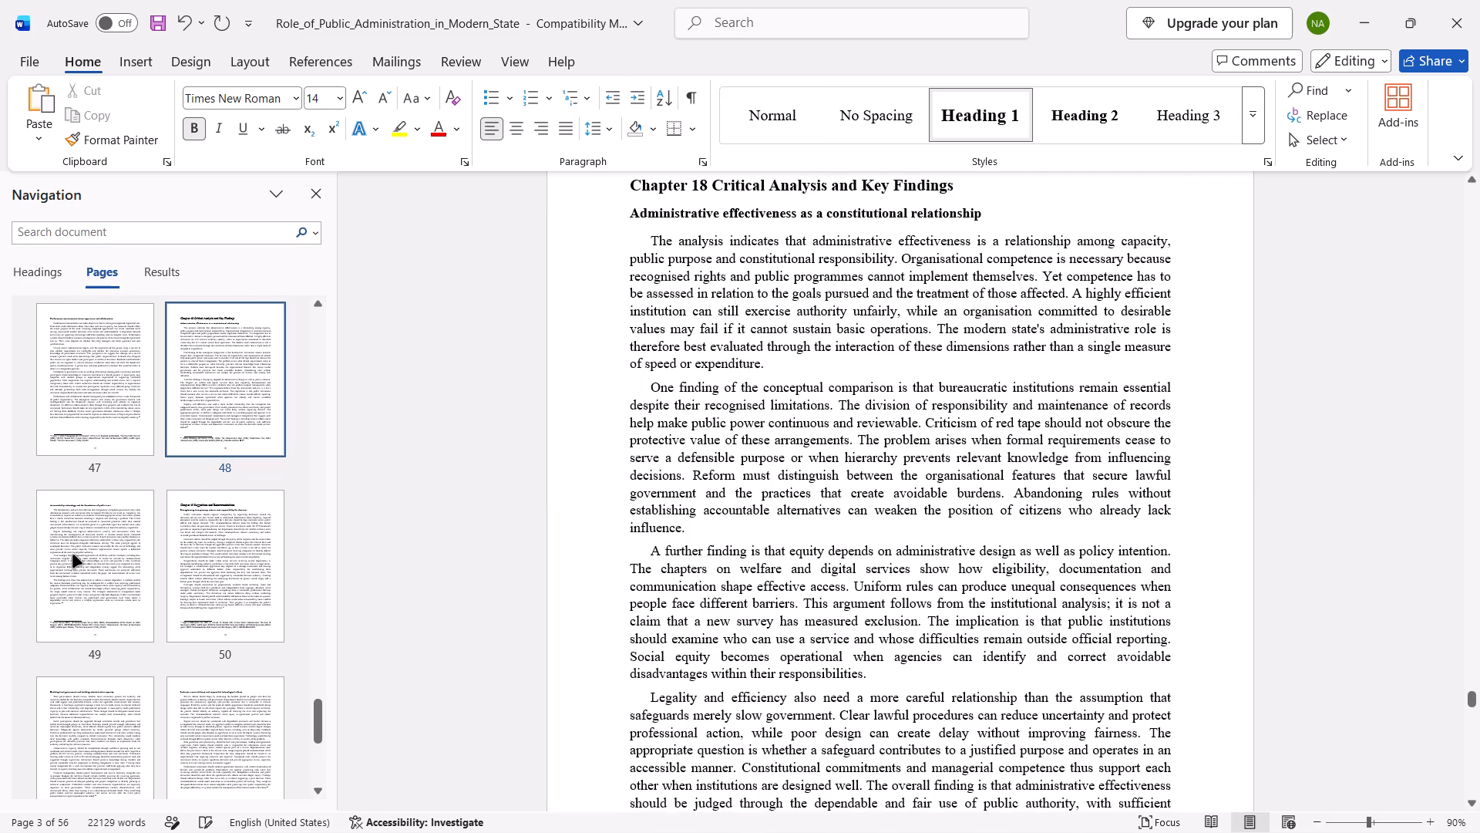
pyautogui.click(72, 555)
# Return to the table of contents on page 3 and review its numbering, chapter titles and page ranges.
pyautogui.scroll(1, 158, 478)
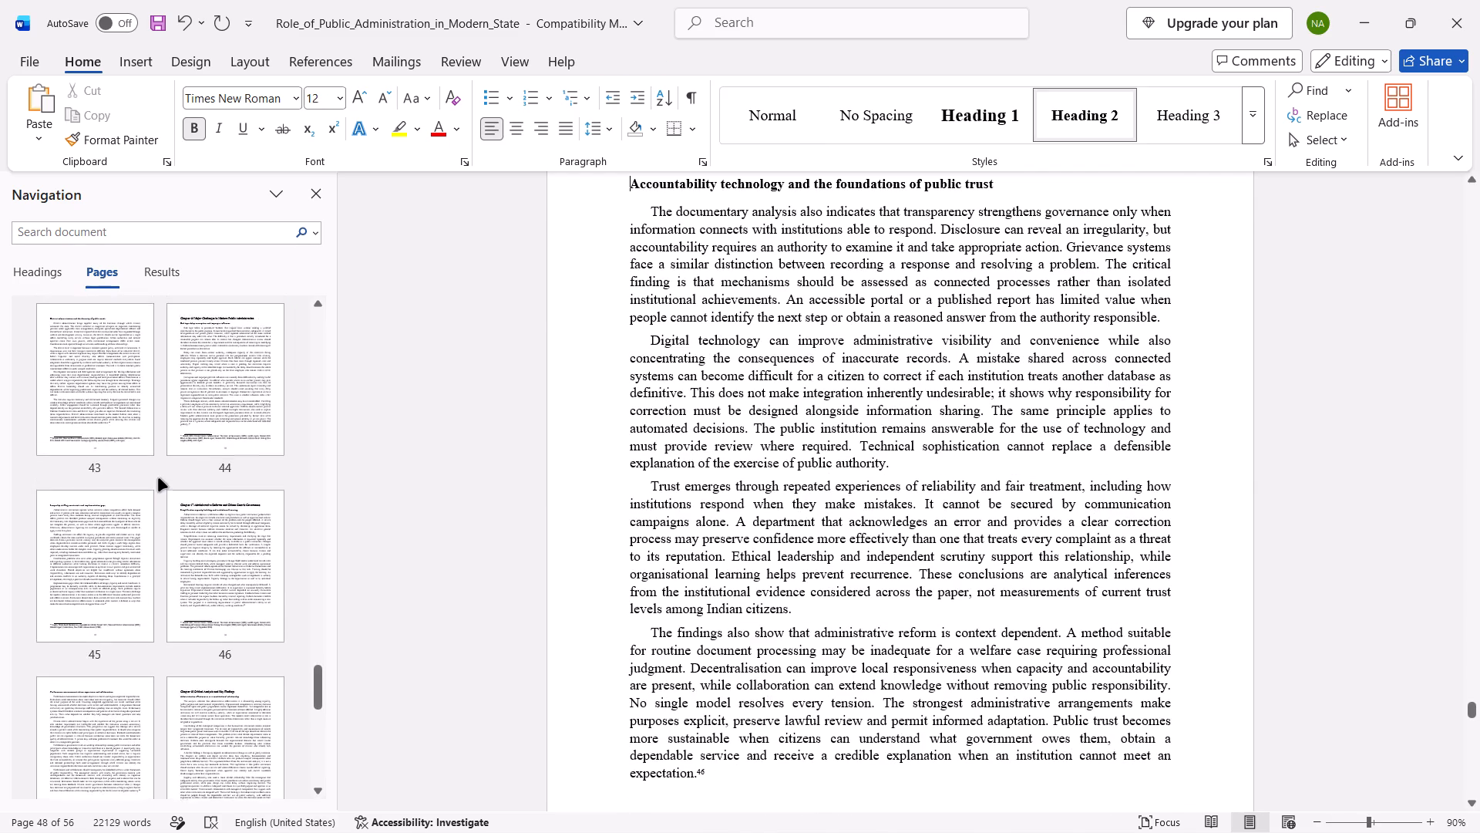
pyautogui.scroll(1, 158, 478)
pyautogui.scroll(18, 541, 501)
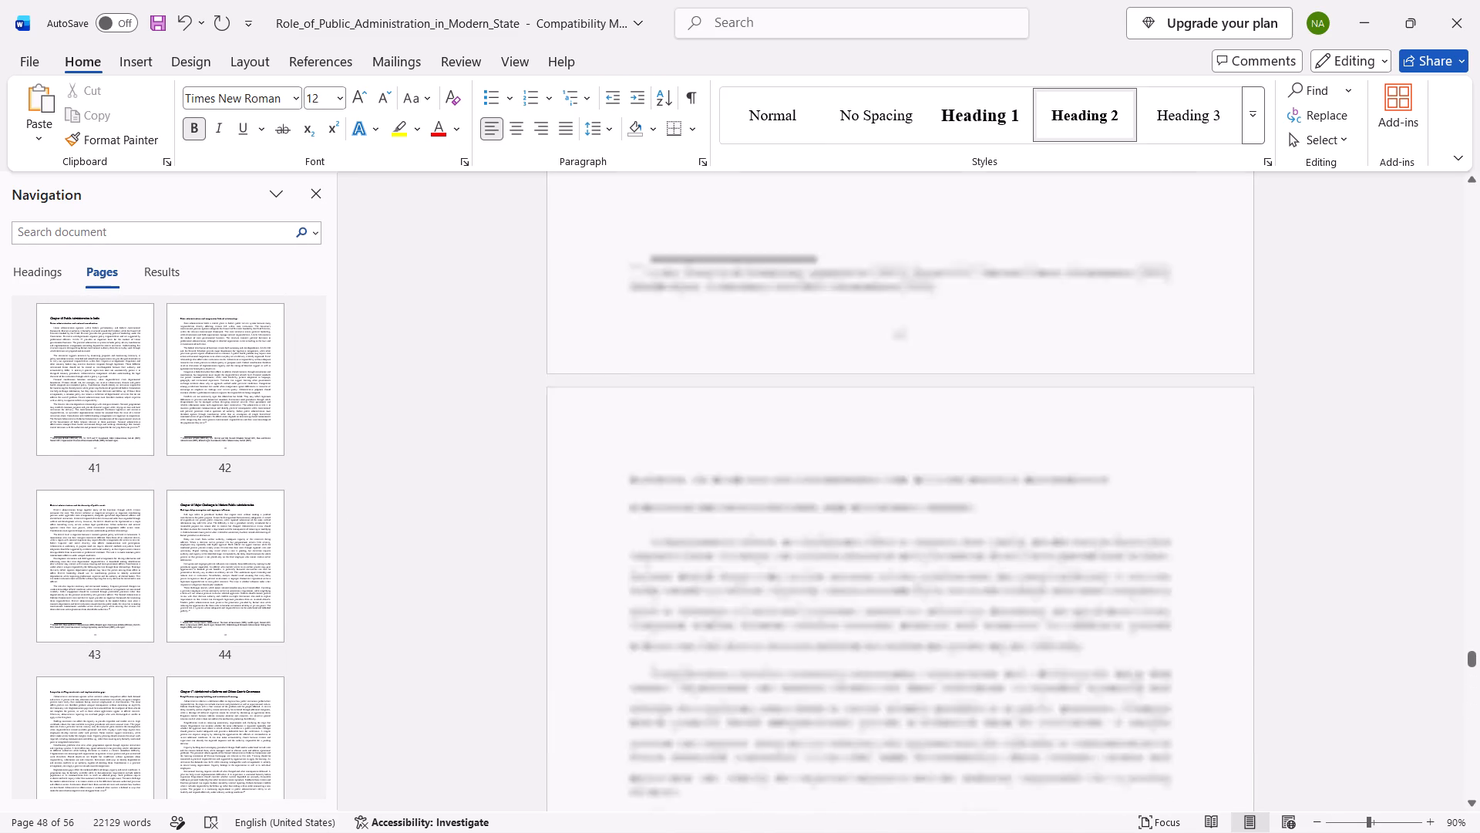
pyautogui.scroll(8, 541, 501)
pyautogui.scroll(20, 541, 501)
pyautogui.scroll(18, 541, 501)
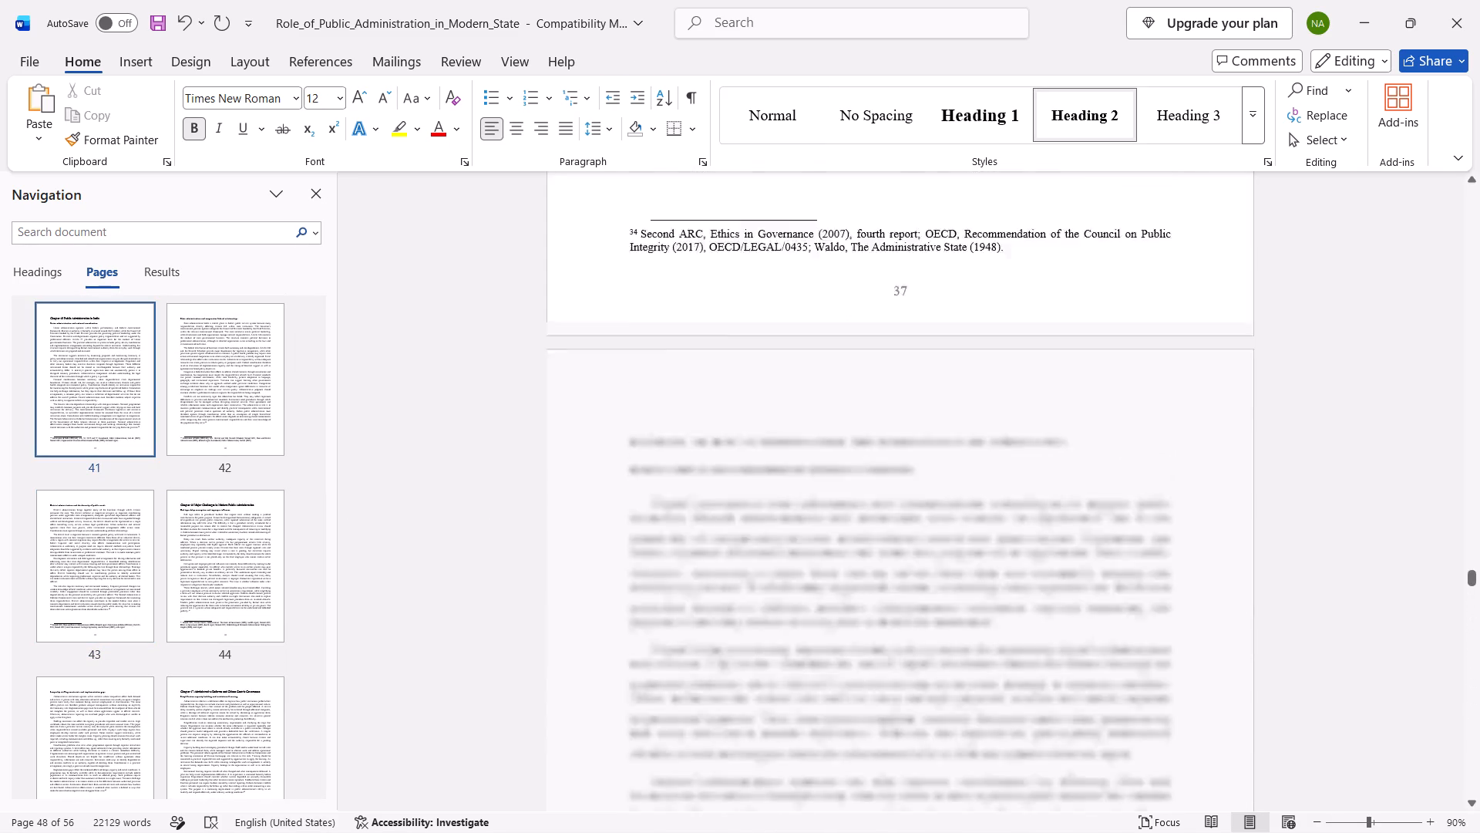
pyautogui.scroll(20, 541, 501)
pyautogui.scroll(20, 541, 501)
pyautogui.scroll(11, 541, 501)
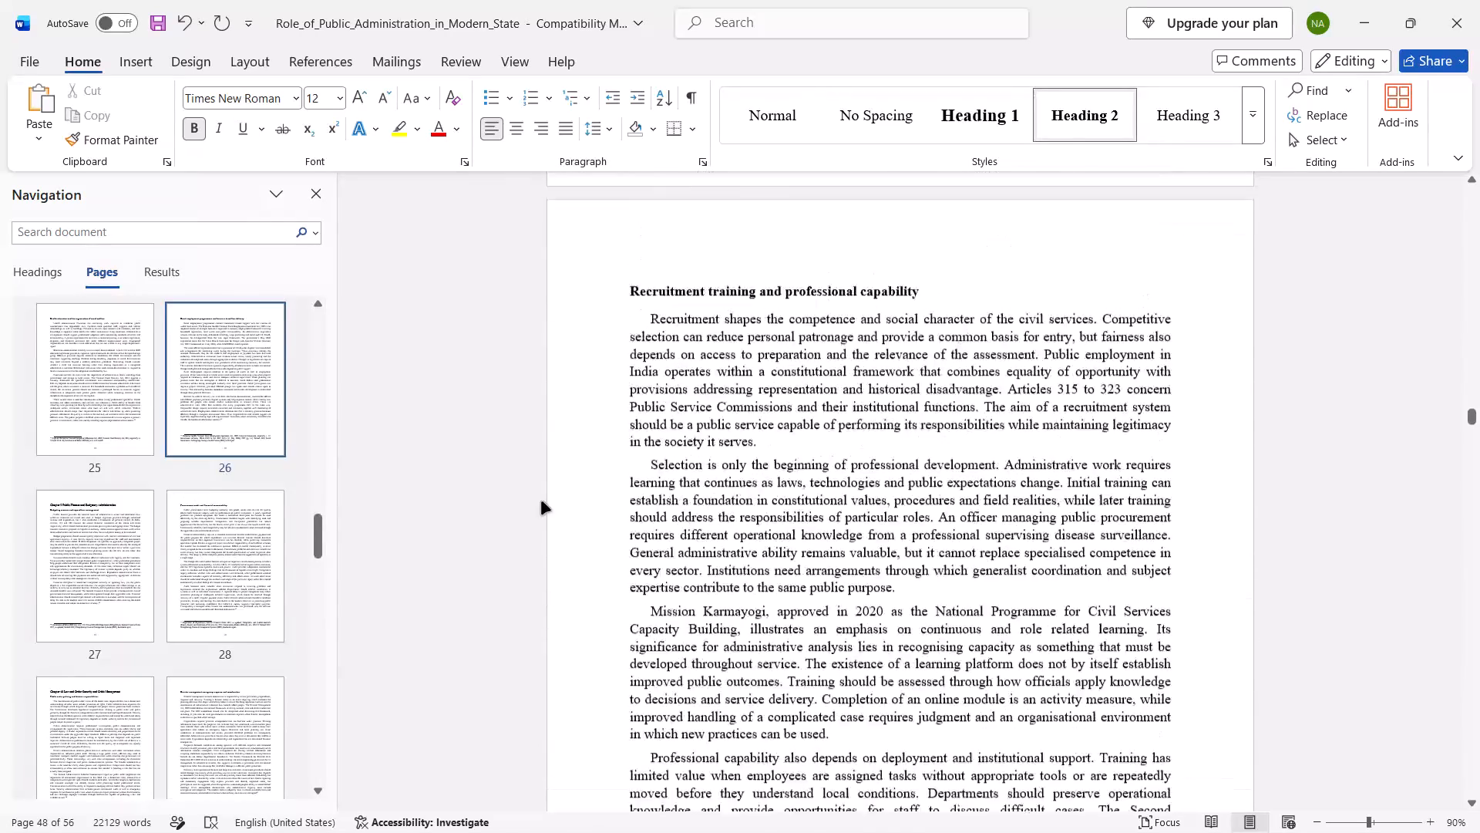
pyautogui.scroll(6, 541, 501)
pyautogui.scroll(20, 541, 501)
pyautogui.scroll(20, 541, 501)
pyautogui.scroll(20, 541, 501)
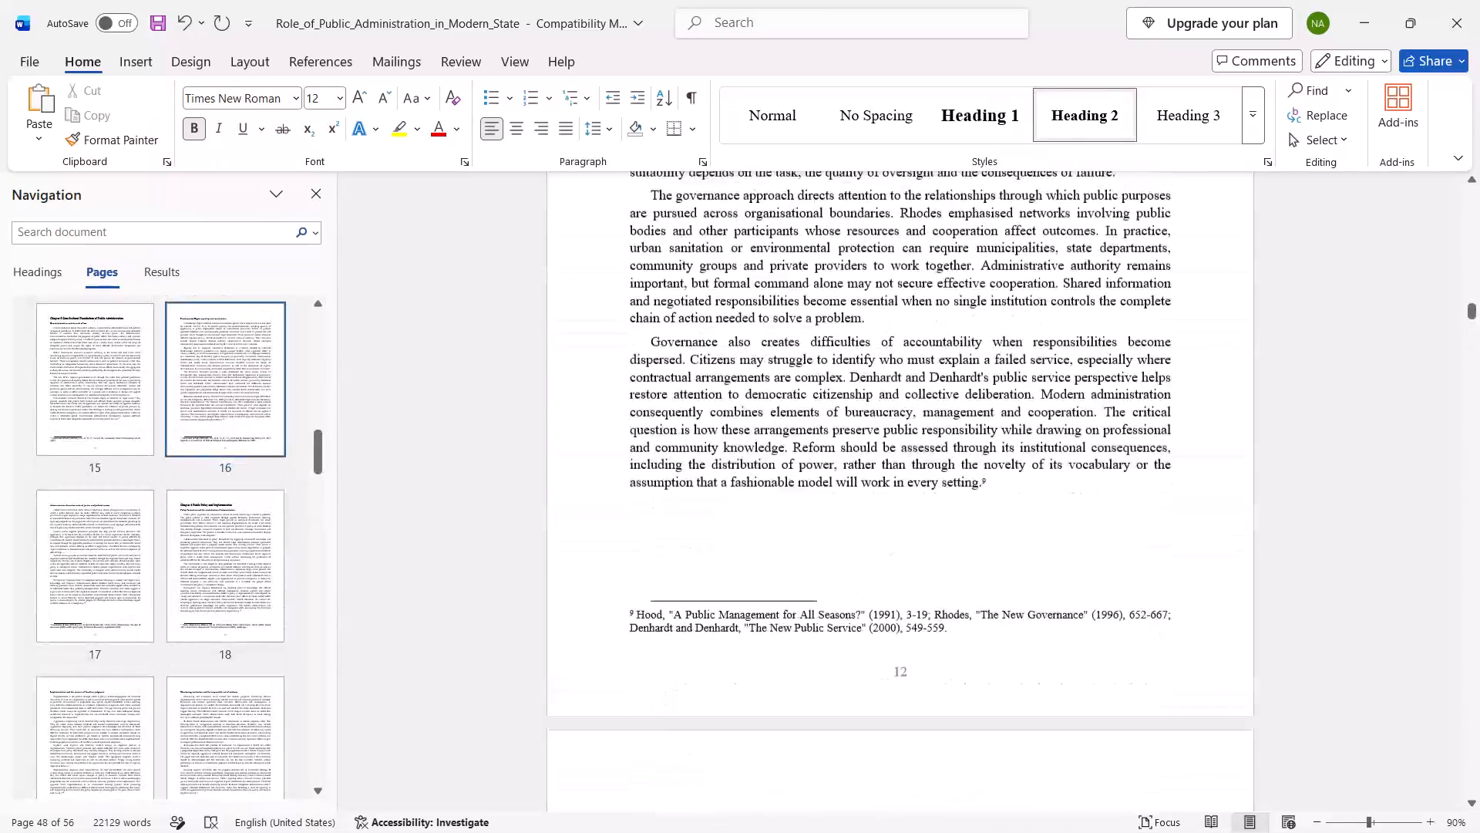
pyautogui.scroll(16, 541, 501)
pyautogui.scroll(1, 171, 507)
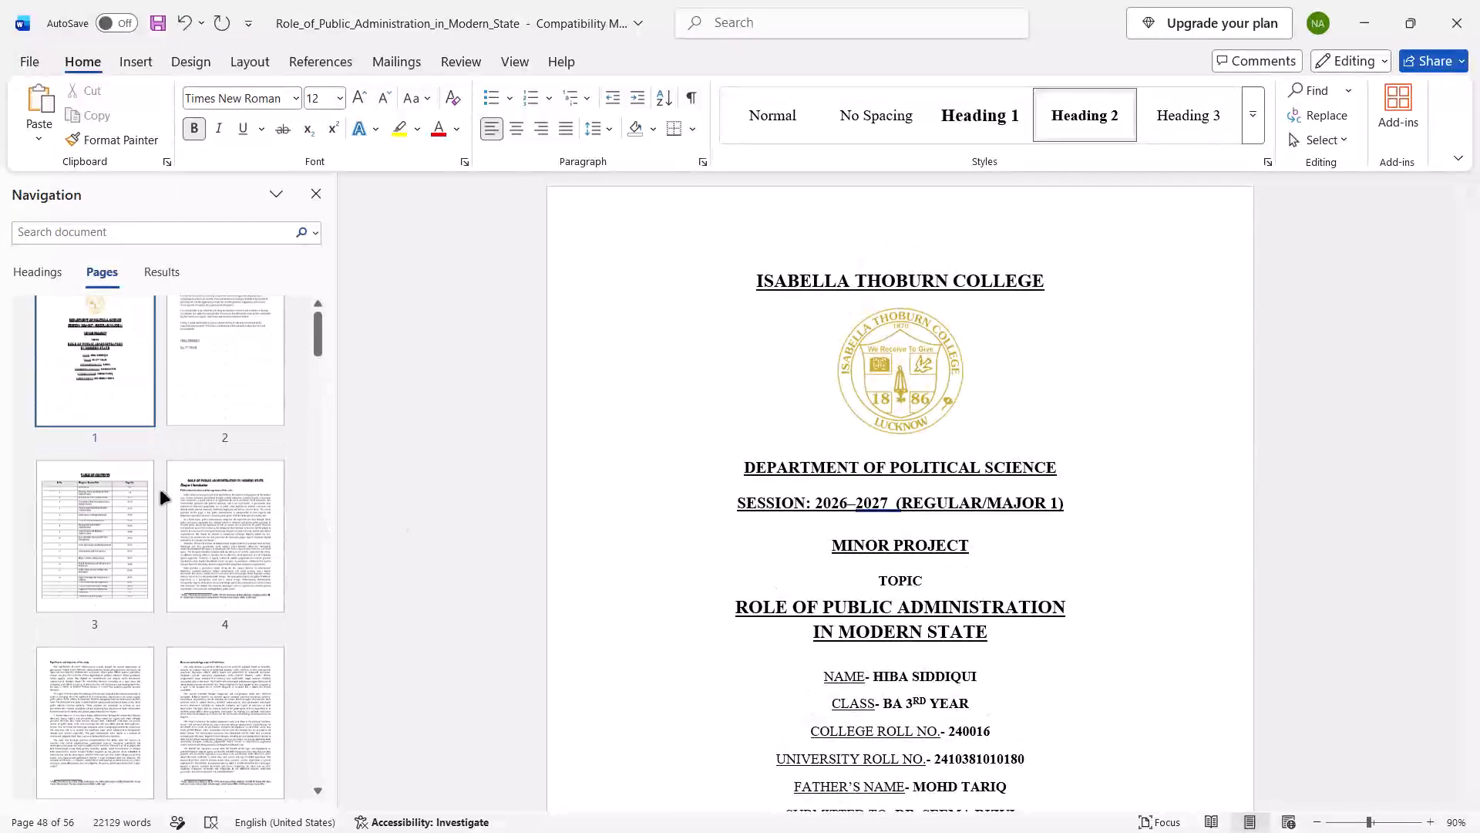
pyautogui.scroll(1, 160, 491)
pyautogui.click(98, 336)
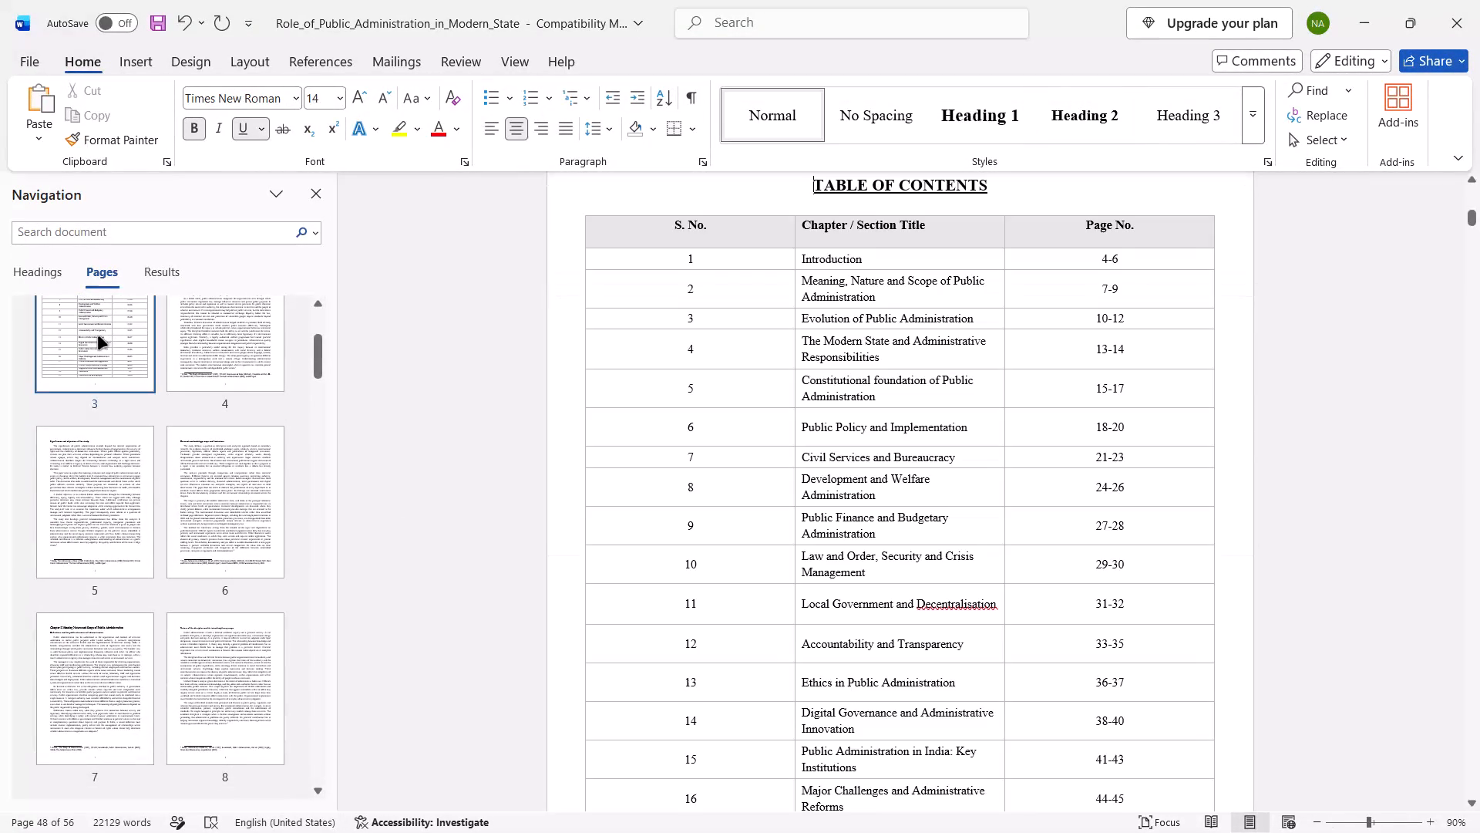
pyautogui.click(458, 427)
pyautogui.scroll(-2, 458, 427)
pyautogui.scroll(1, 458, 427)
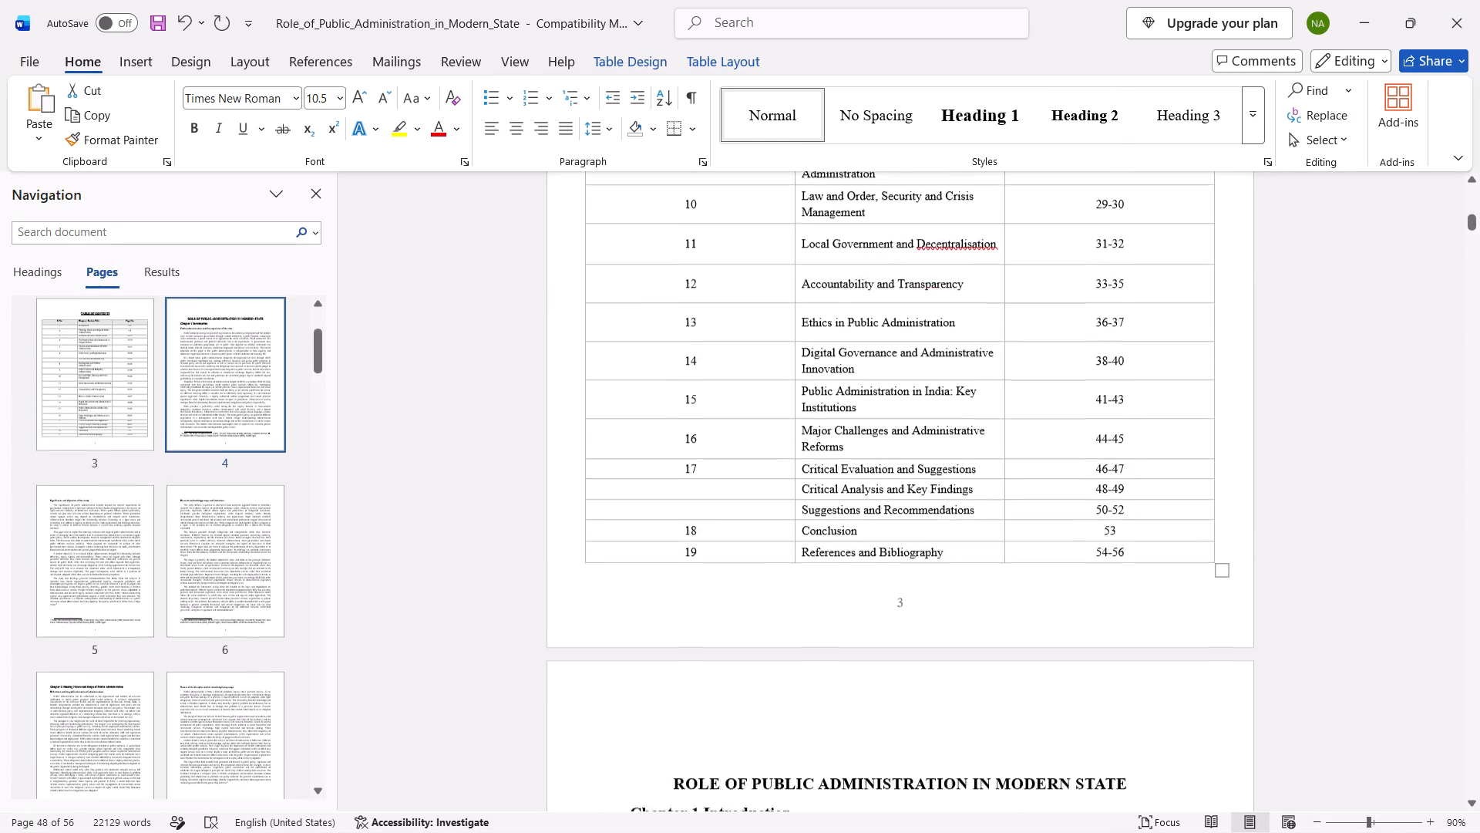
pyautogui.scroll(1, 458, 427)
pyautogui.click(458, 427)
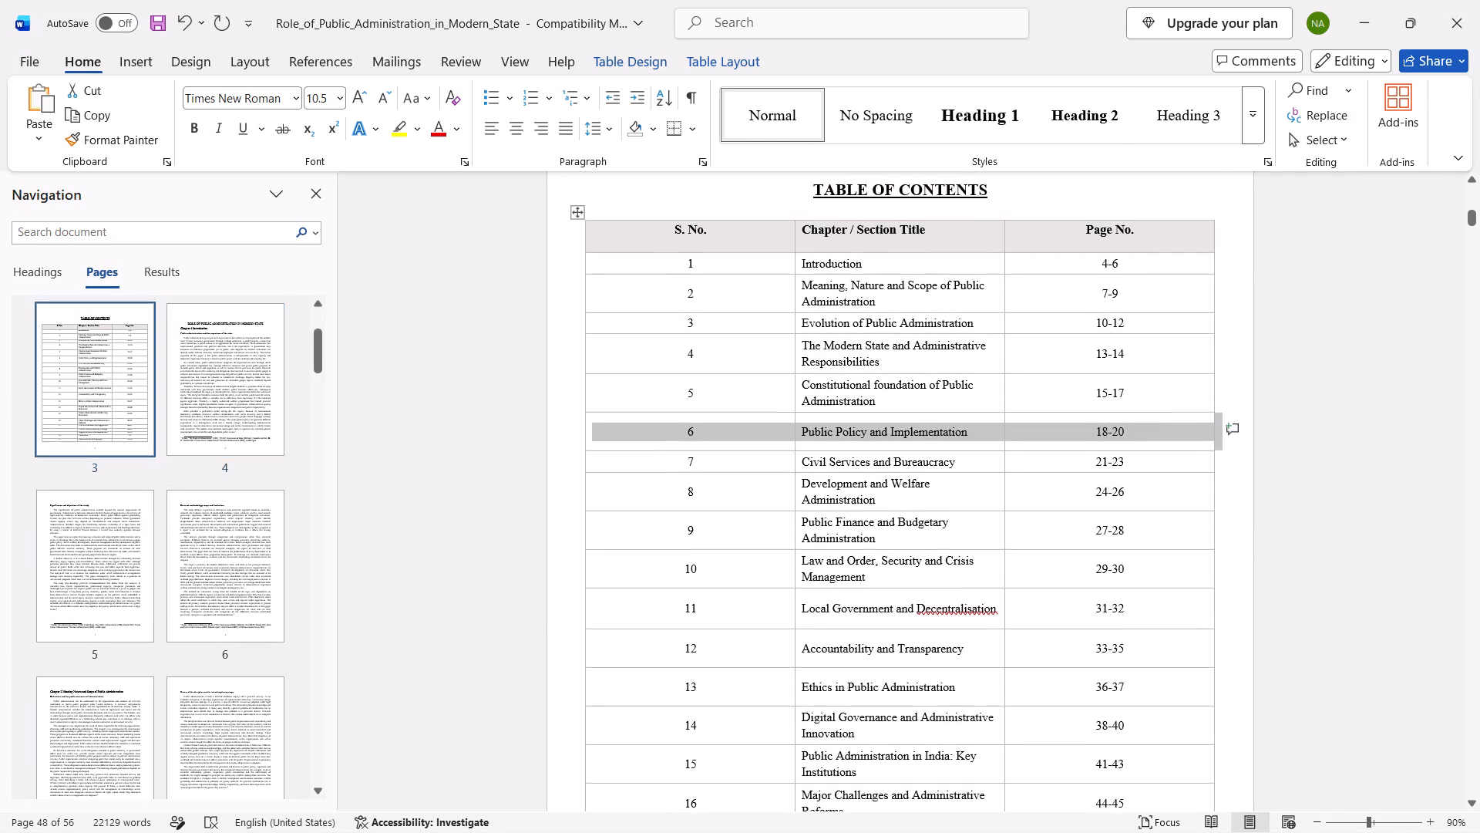
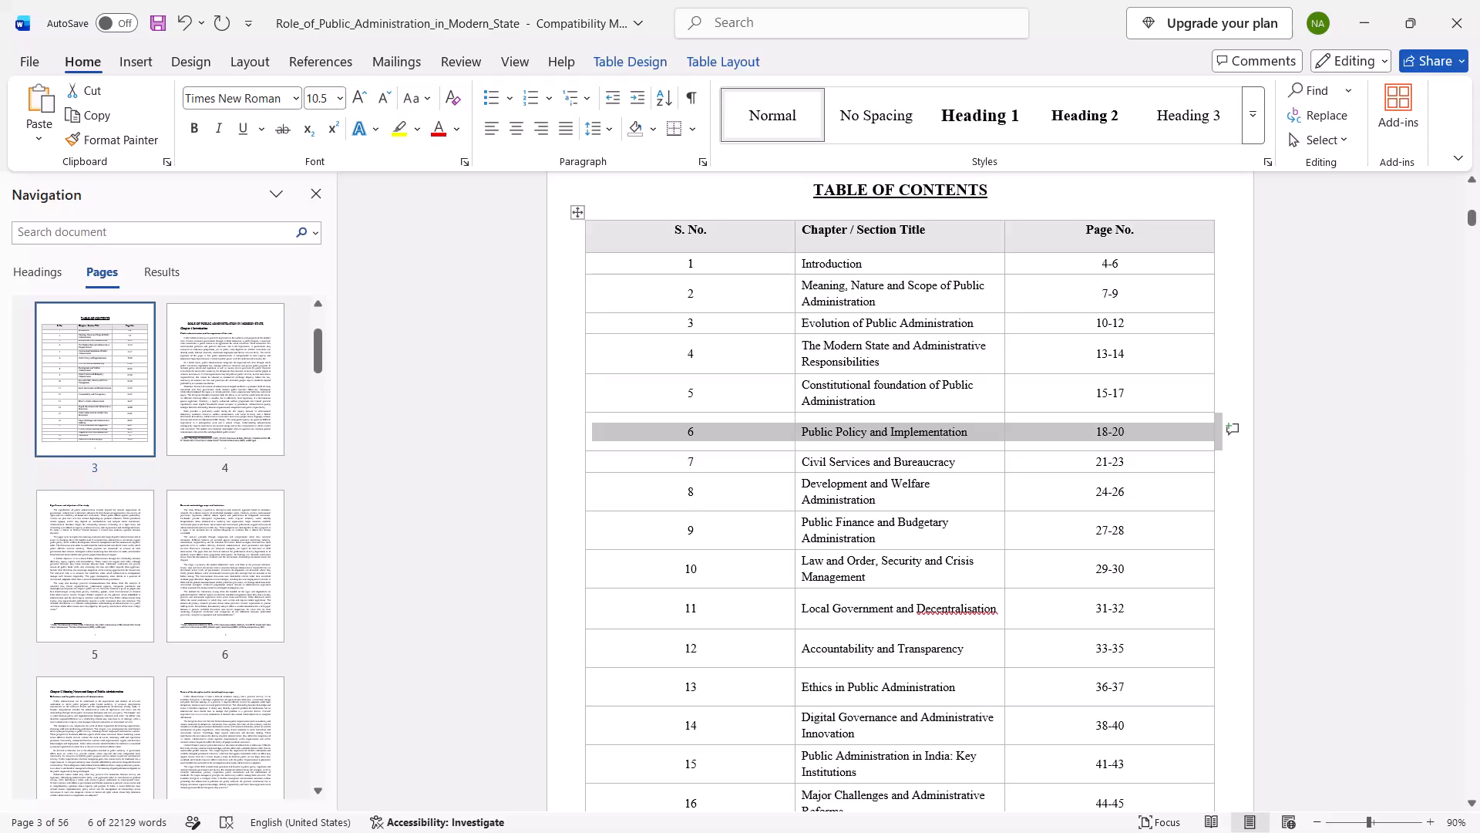
# Copy the Chapter 17 title, Administrative Reforms and Citizen Centric Governance, from its heading on page 46.
pyautogui.click(957, 491)
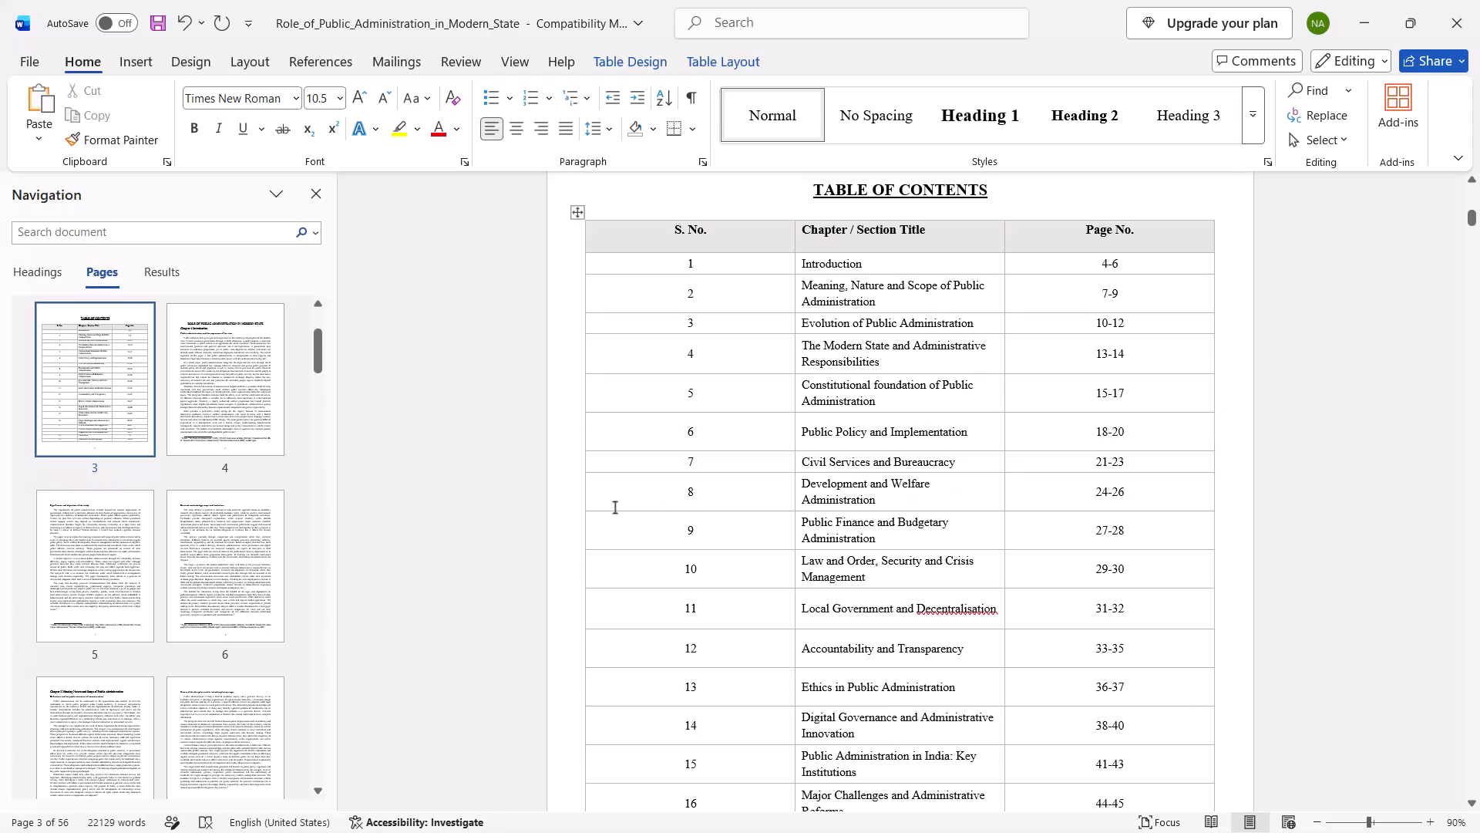
pyautogui.scroll(-2, 752, 547)
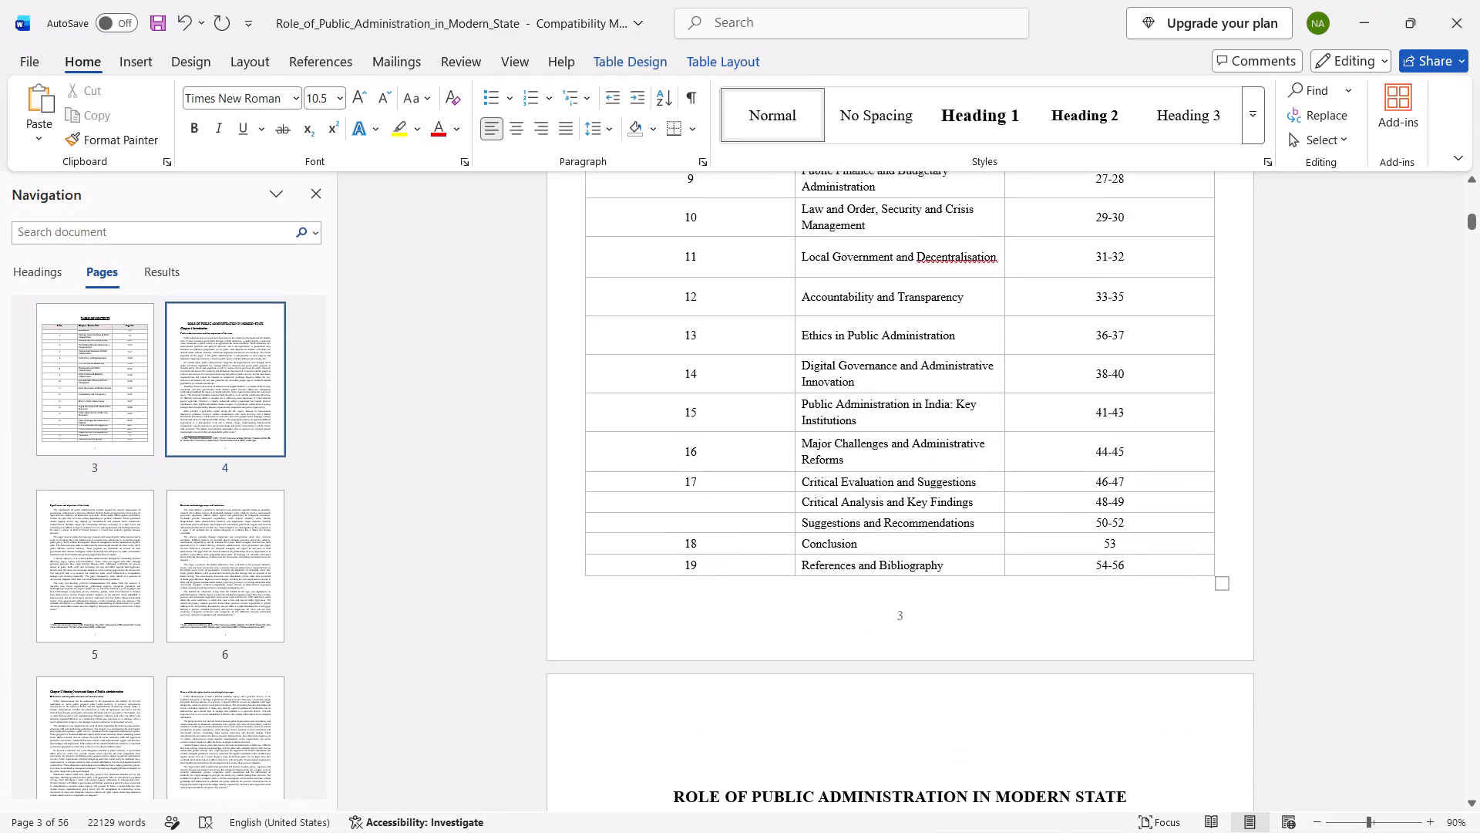
pyautogui.scroll(-20, 226, 509)
pyautogui.scroll(-18, 226, 509)
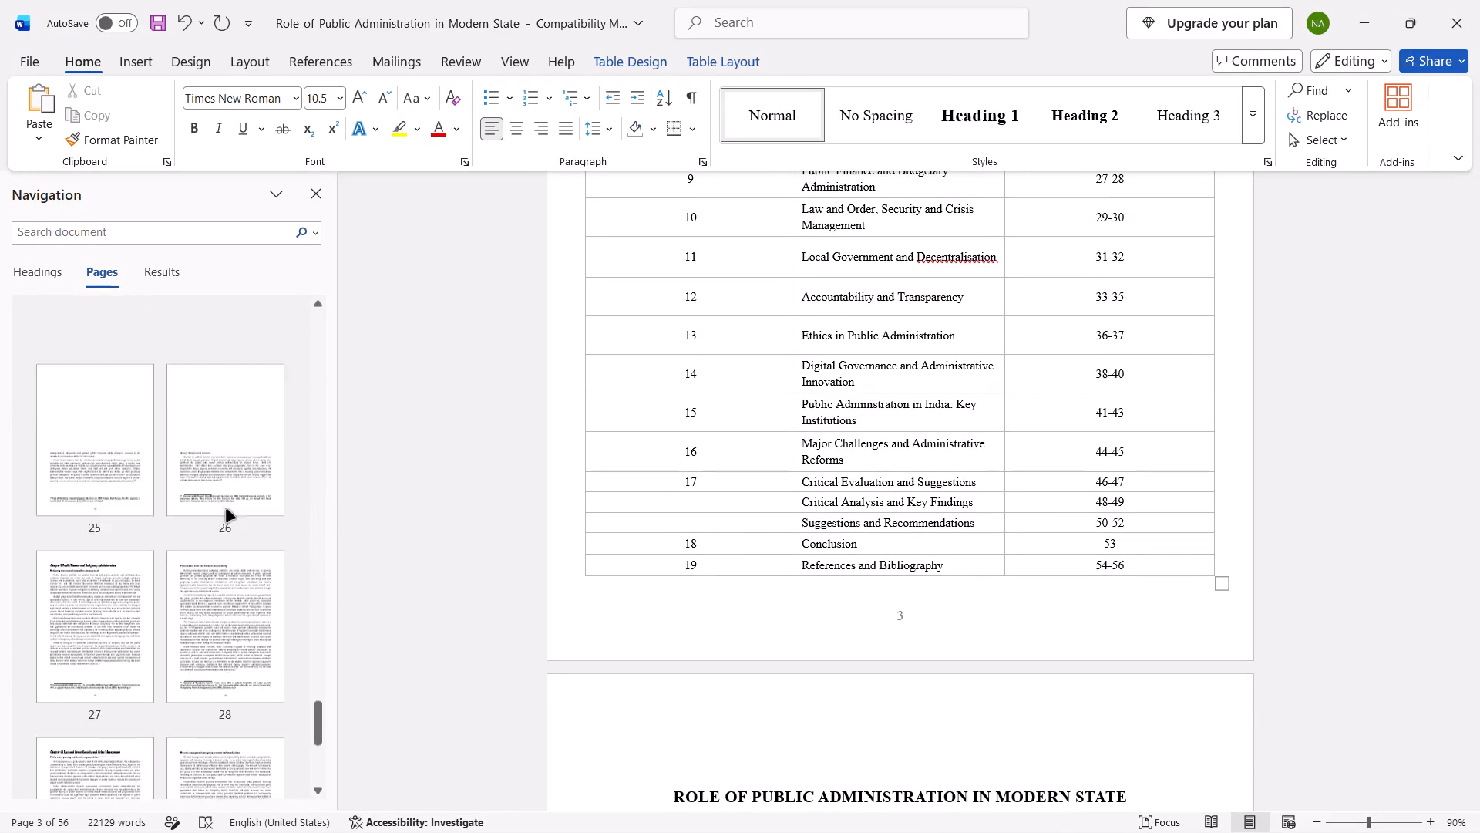
pyautogui.scroll(-2, 226, 509)
pyautogui.scroll(-20, 226, 509)
pyautogui.scroll(-1, 226, 509)
pyautogui.scroll(1, 173, 510)
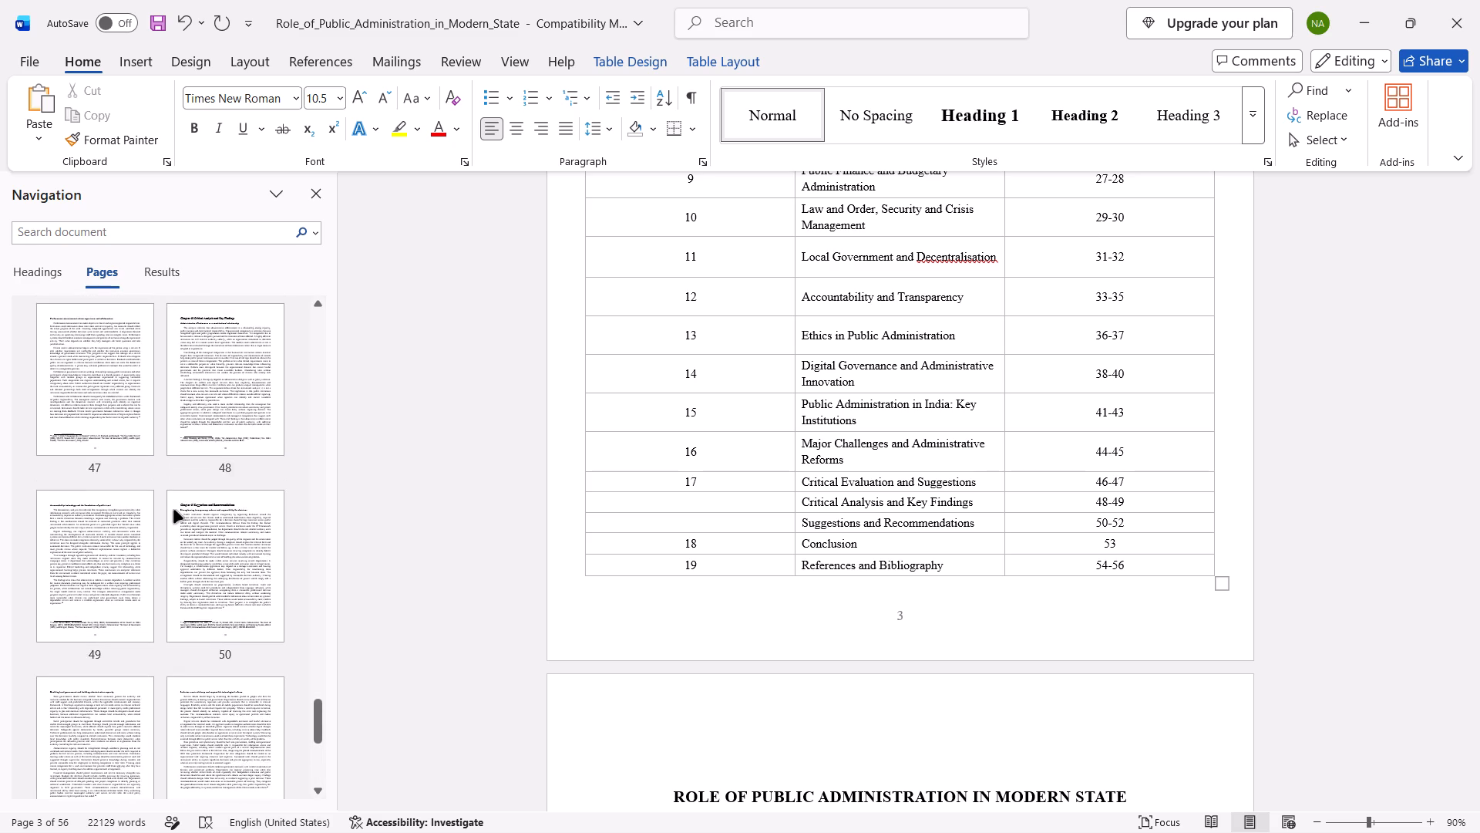
pyautogui.scroll(3, 173, 510)
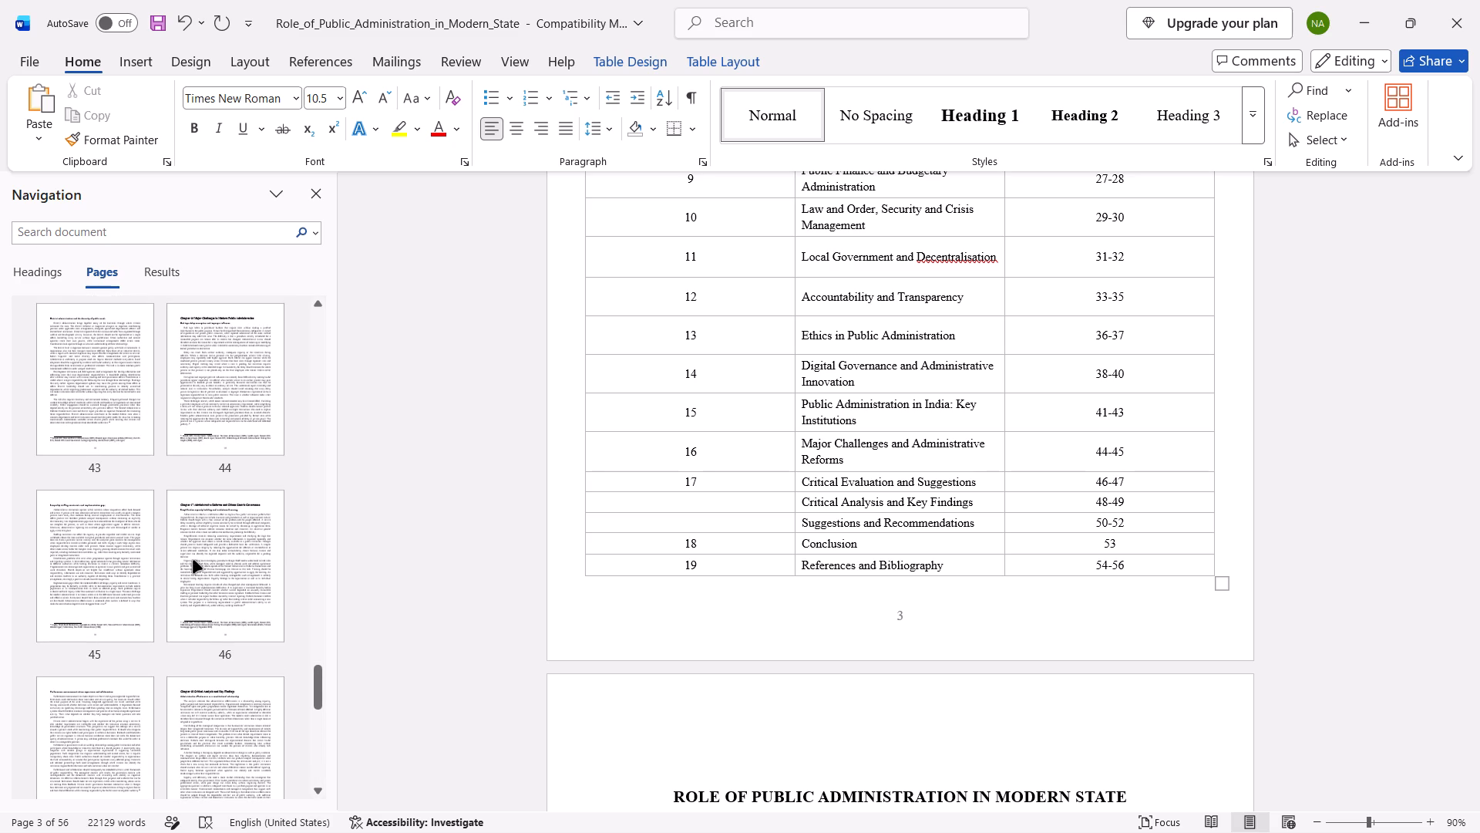
pyautogui.click(218, 571)
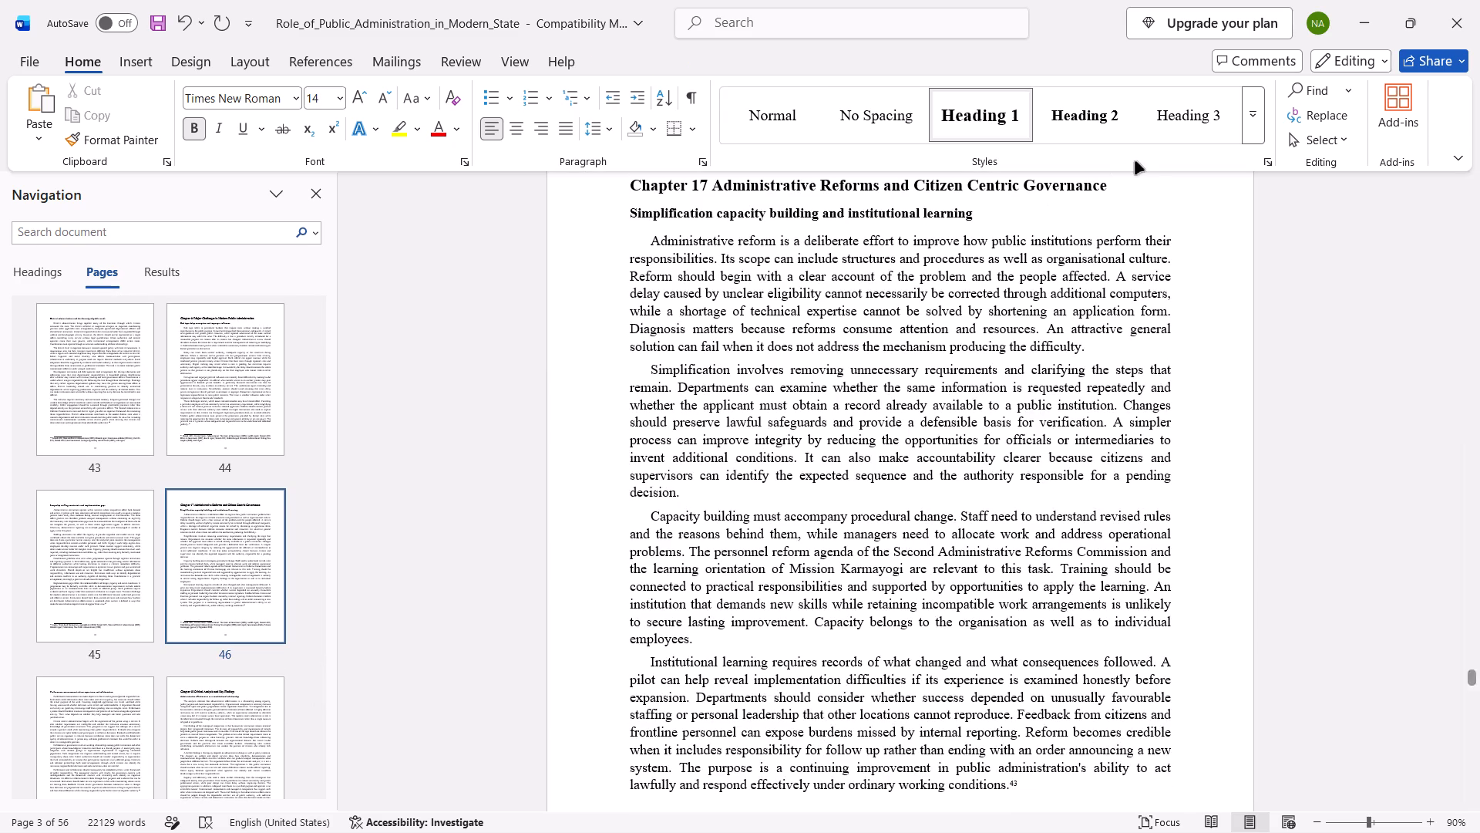
pyautogui.moveTo(1112, 180); pyautogui.dragTo(863, 183)
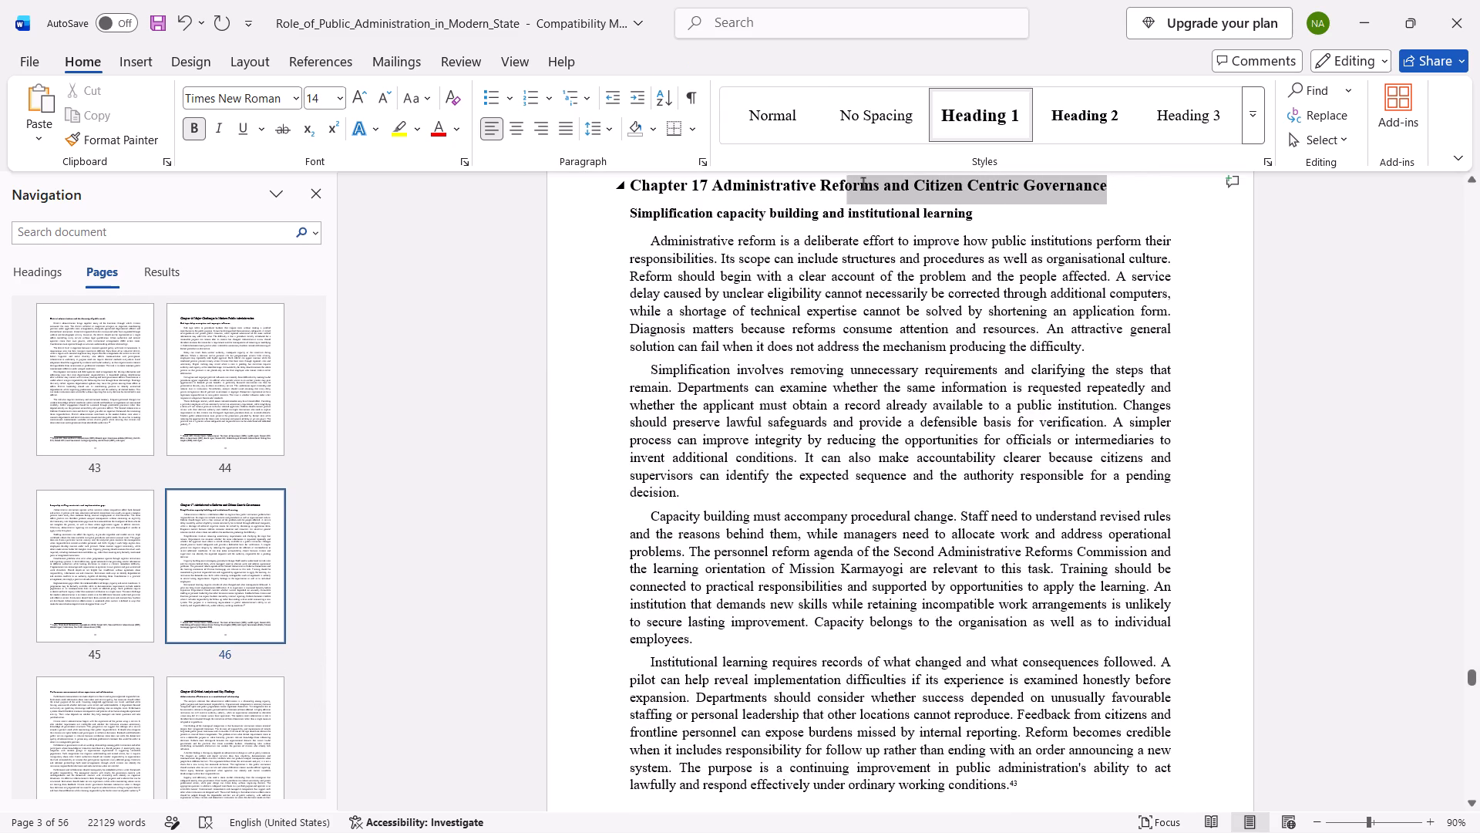
pyautogui.moveTo(863, 183); pyautogui.dragTo(755, 187)
pyautogui.hotkey('ctrl', 'c')
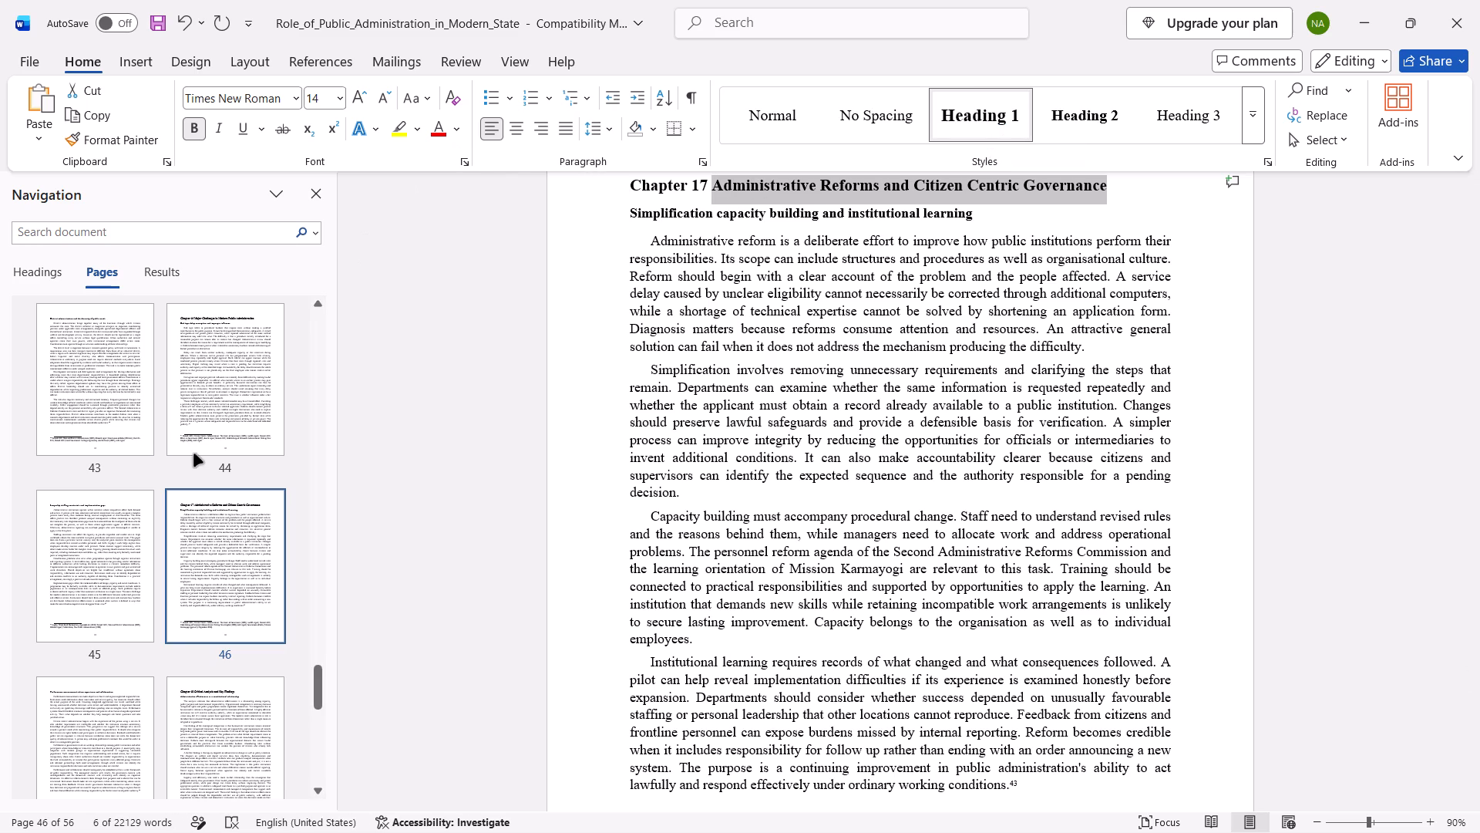
# Replace the row 17 title in the table of contents with the copied Administrative Reforms and Citizen Centric Governance.
pyautogui.click(211, 398)
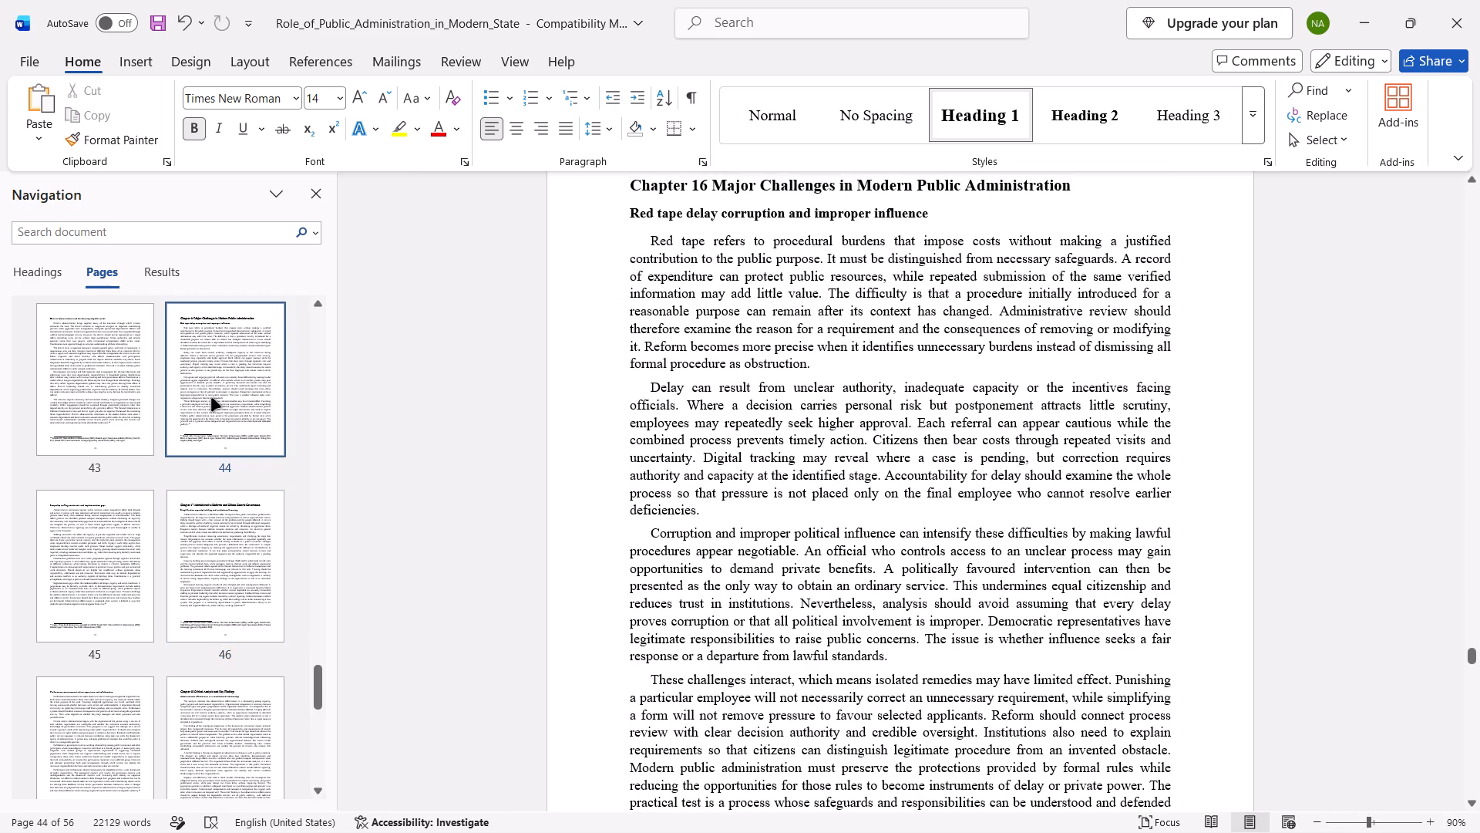
pyautogui.scroll(20, 211, 398)
pyautogui.scroll(11, 211, 398)
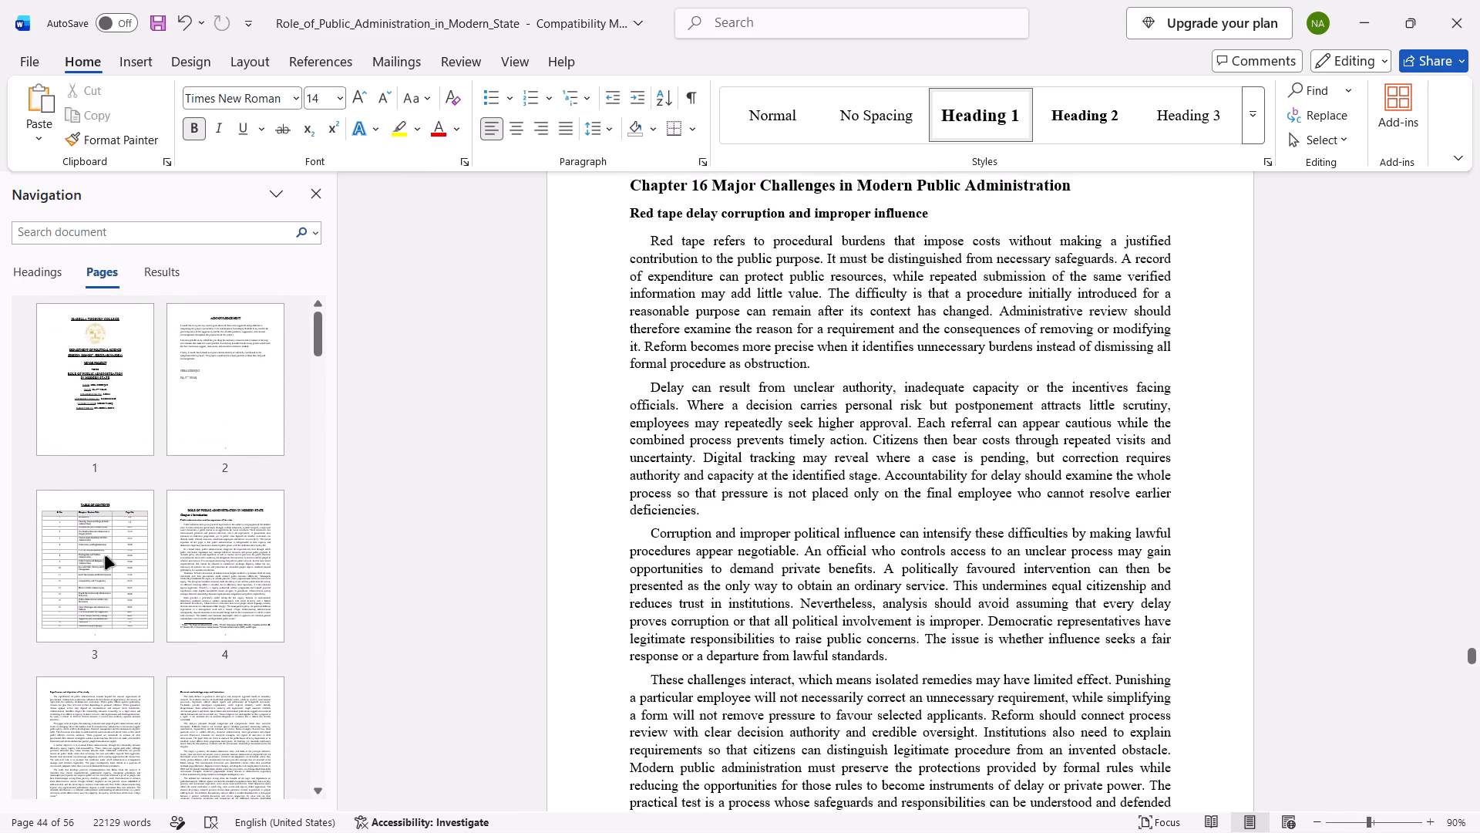
pyautogui.click(105, 556)
pyautogui.scroll(-1, 869, 636)
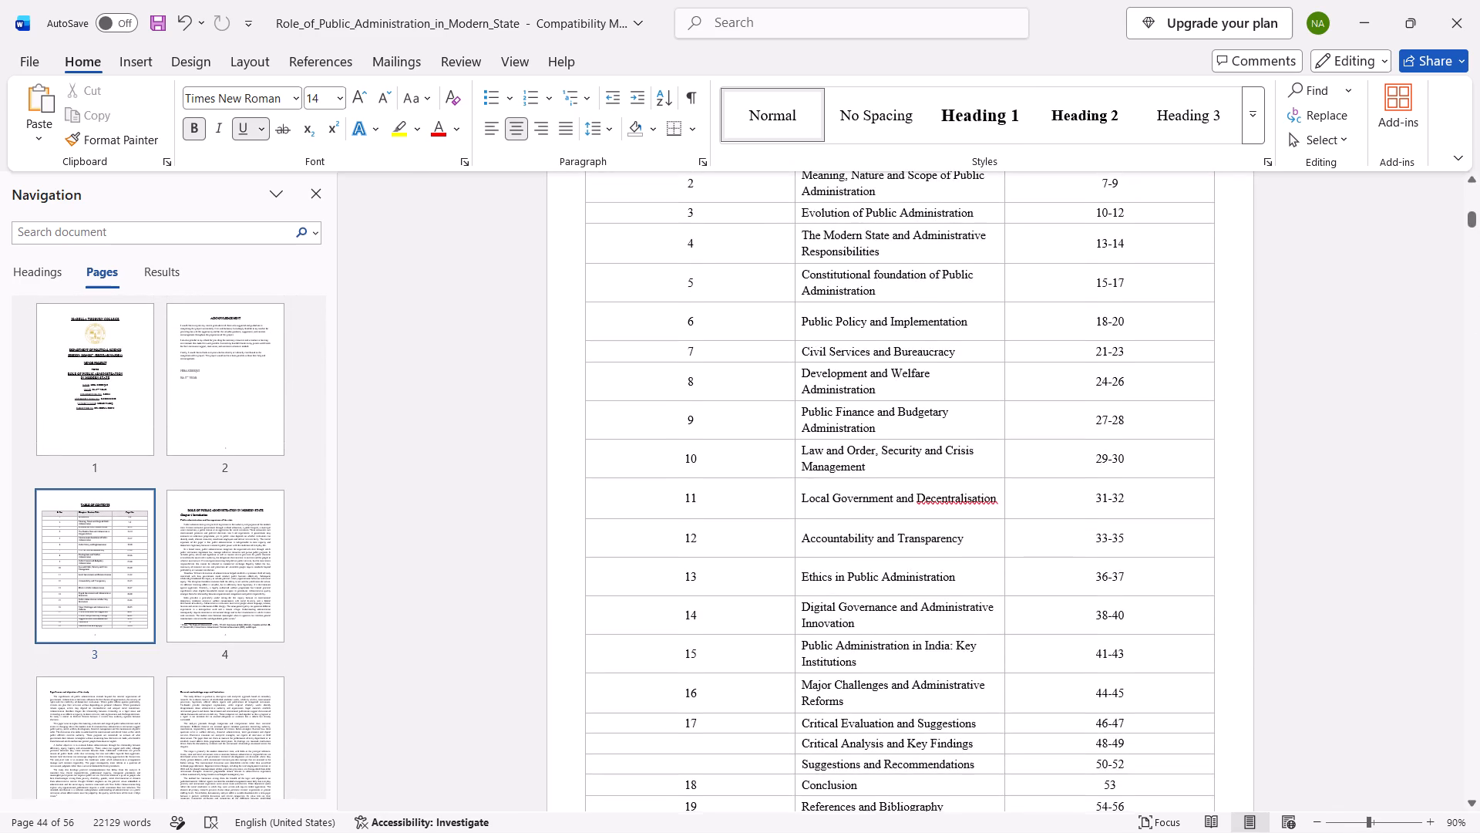
pyautogui.scroll(-1, 869, 636)
pyautogui.click(983, 634)
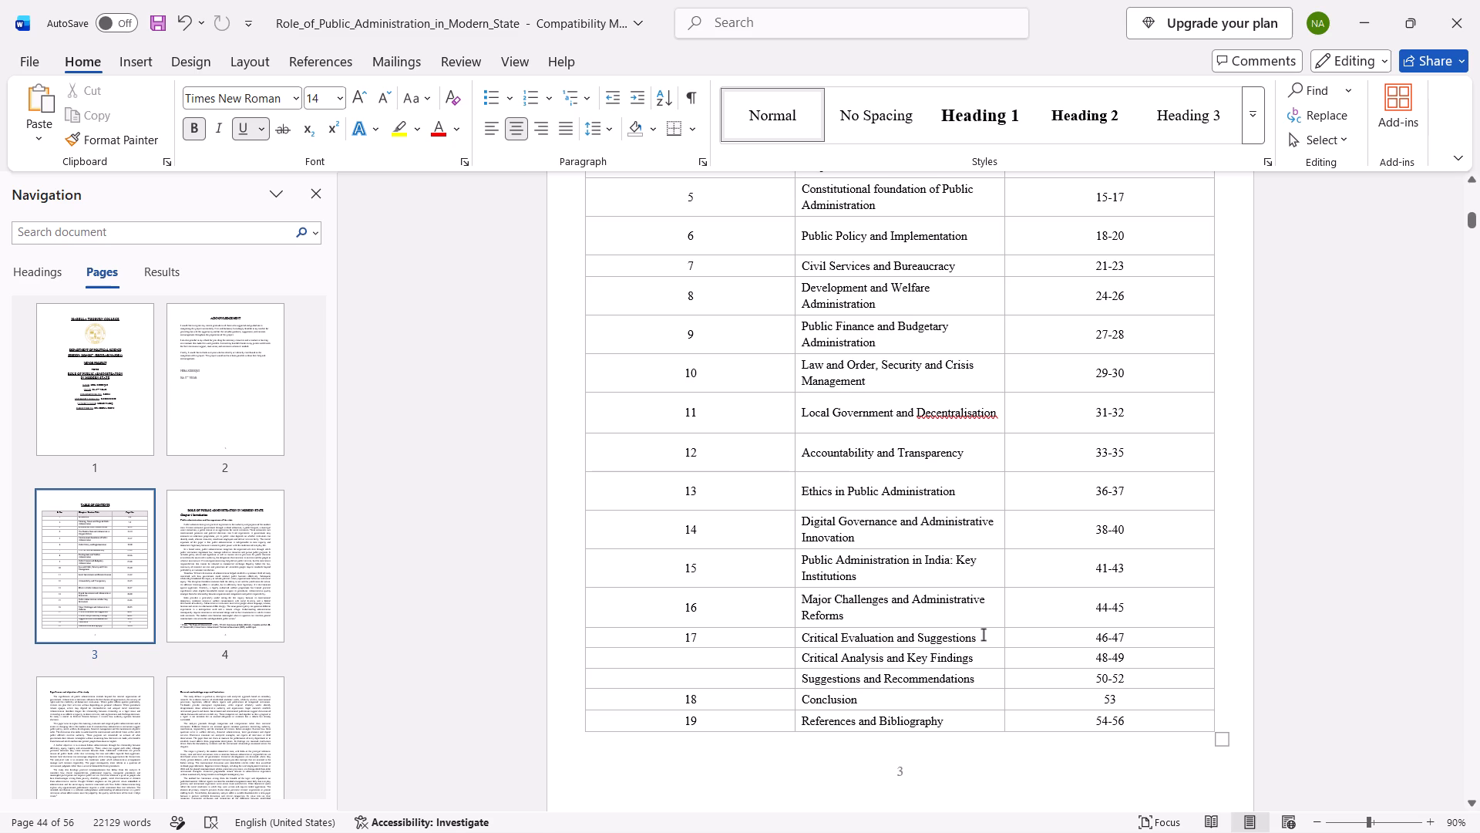
pyautogui.hotkey('ctrl', 'shift', 'Left')
pyautogui.hotkey('ctrl', 'shift', 'Left')
pyautogui.hotkey('ctrl', 'shift', 'Left')
pyautogui.hotkey('ctrl', 'shift', 'Left')
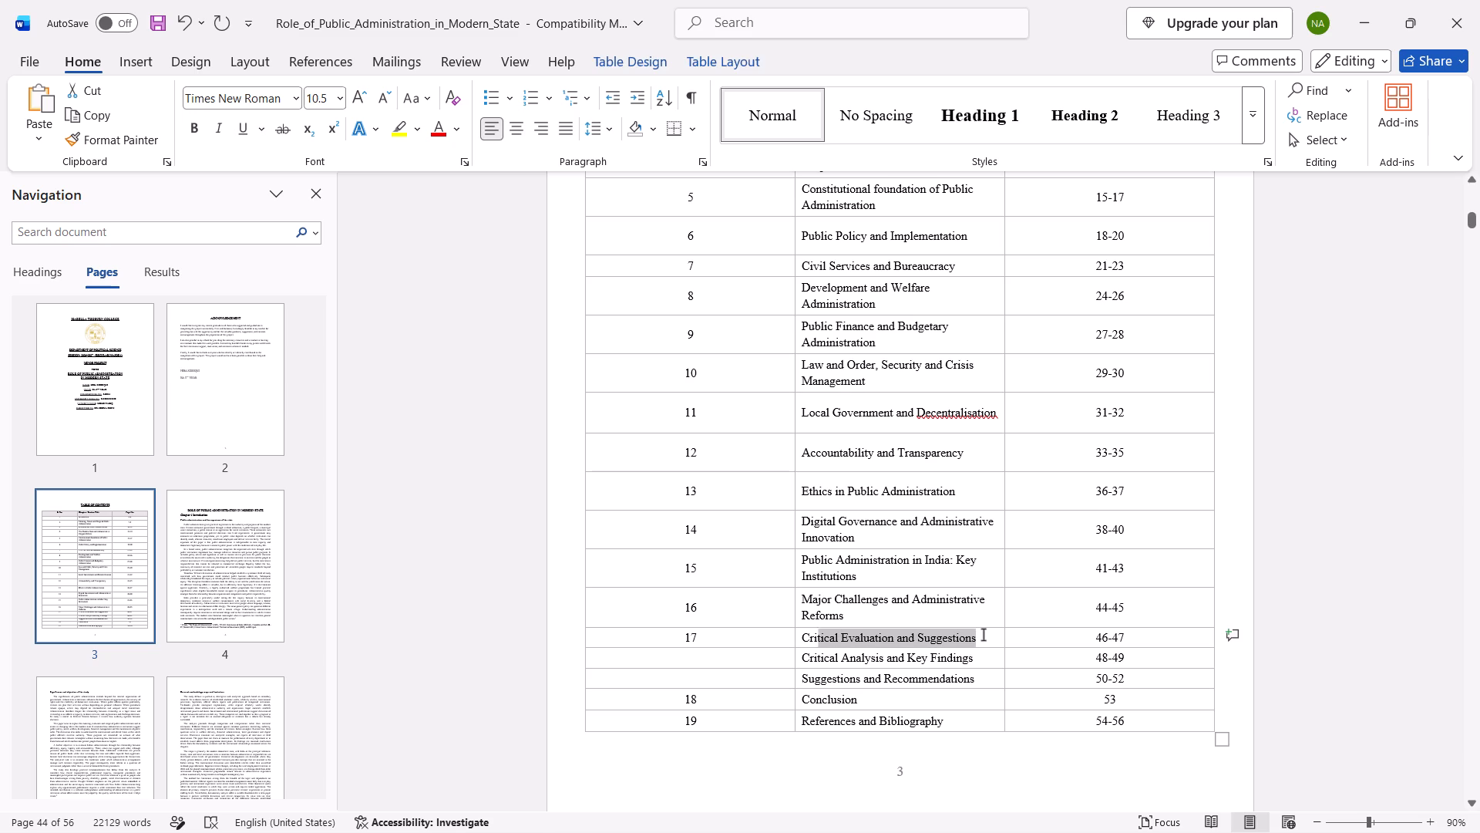
pyautogui.press('v')
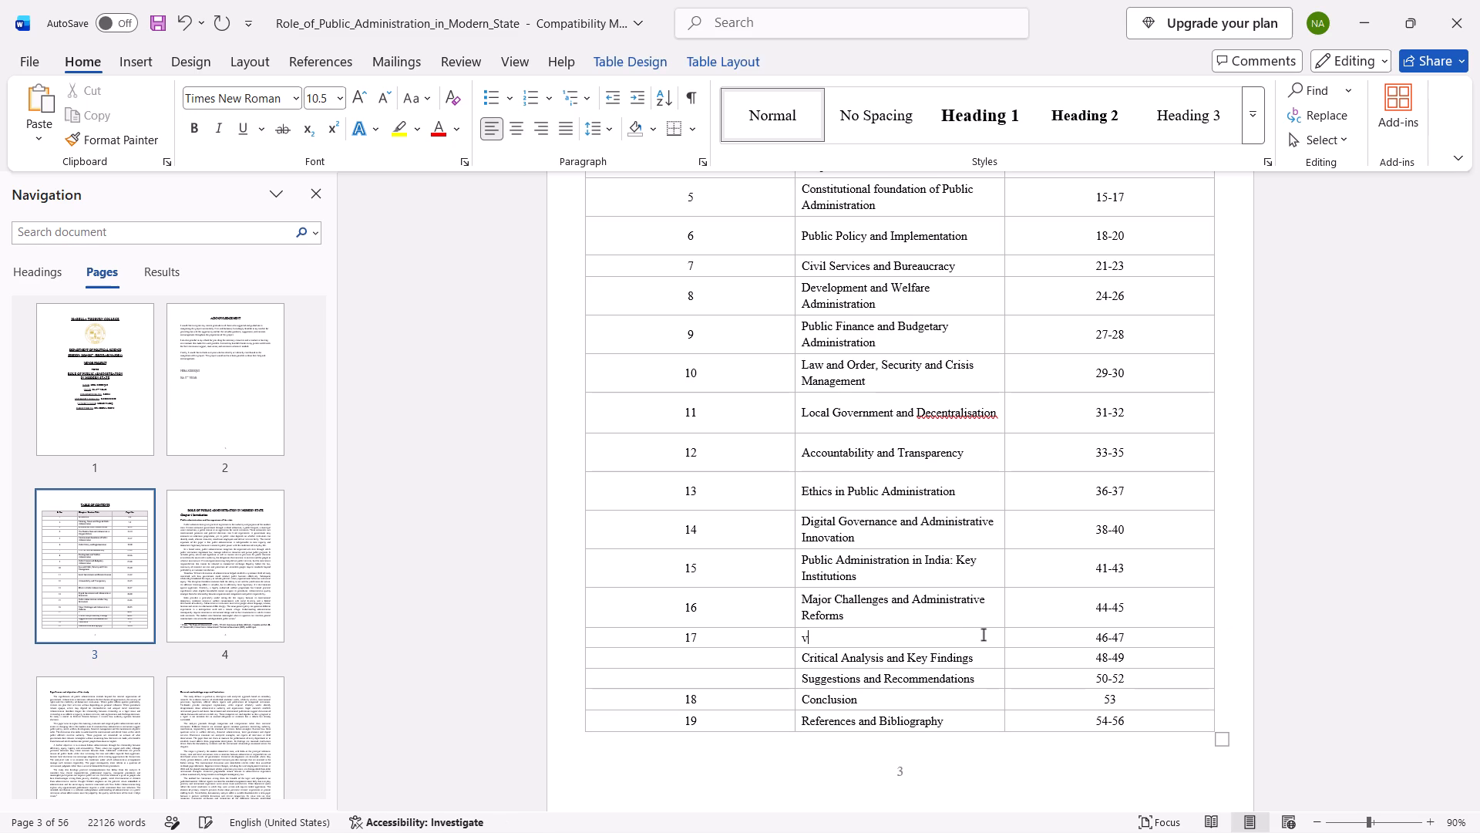
pyautogui.hotkey('ctrl', 'z')
pyautogui.hotkey('ctrl', 'v')
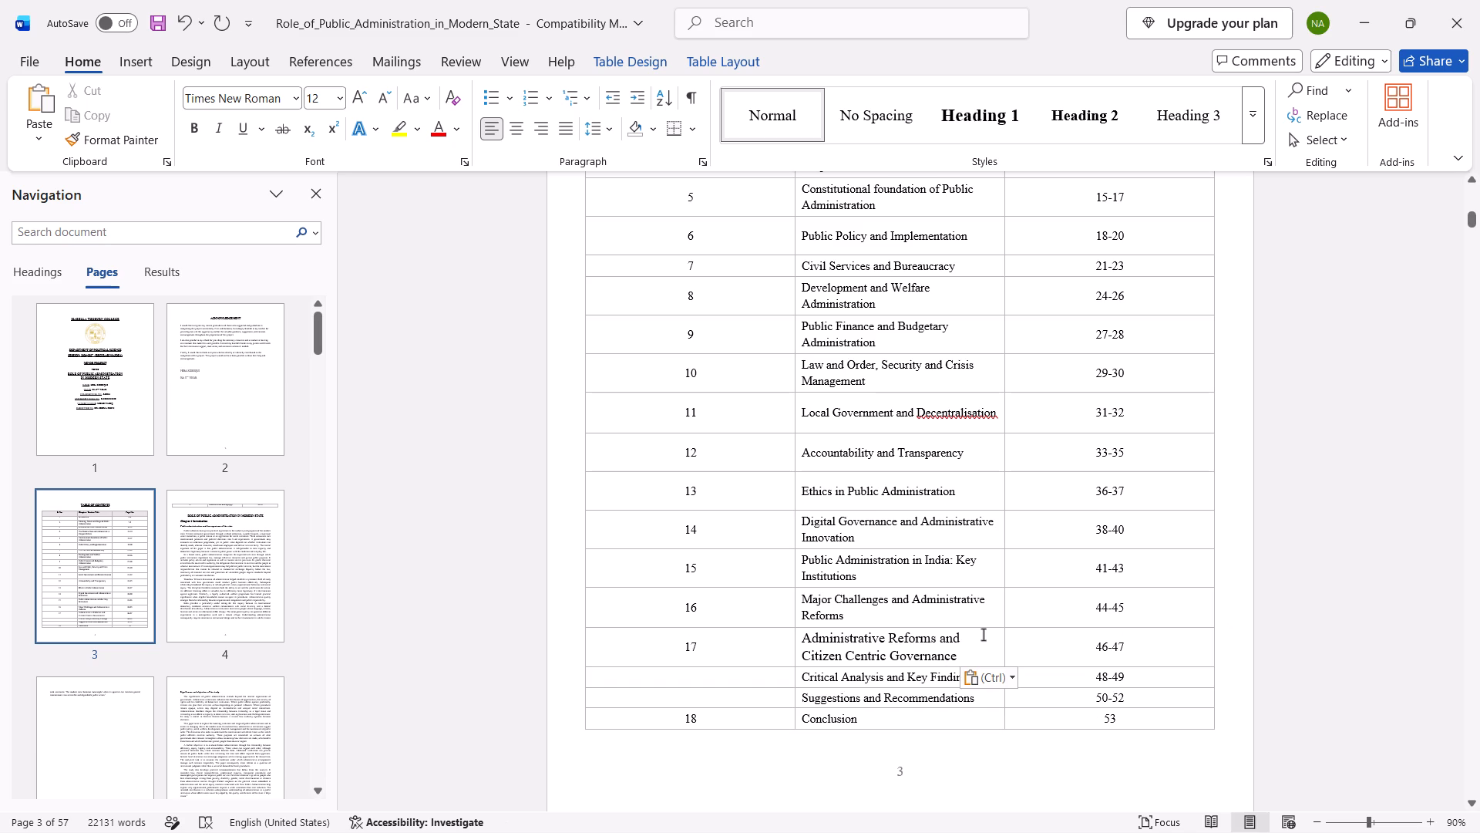
# Set the font size of the new row 17 title to 10.5.
pyautogui.hotkey('ctrl', 'shift', 'Left')
pyautogui.hotkey('ctrl', 'shift', 'Left')
pyautogui.hotkey('ctrl', 'shift', 'Left')
pyautogui.hotkey('ctrl', 'shift', 'Left')
pyautogui.hotkey('ctrl', 'shift', 'Left')
pyautogui.hotkey('ctrl', 'shift', 'Left')
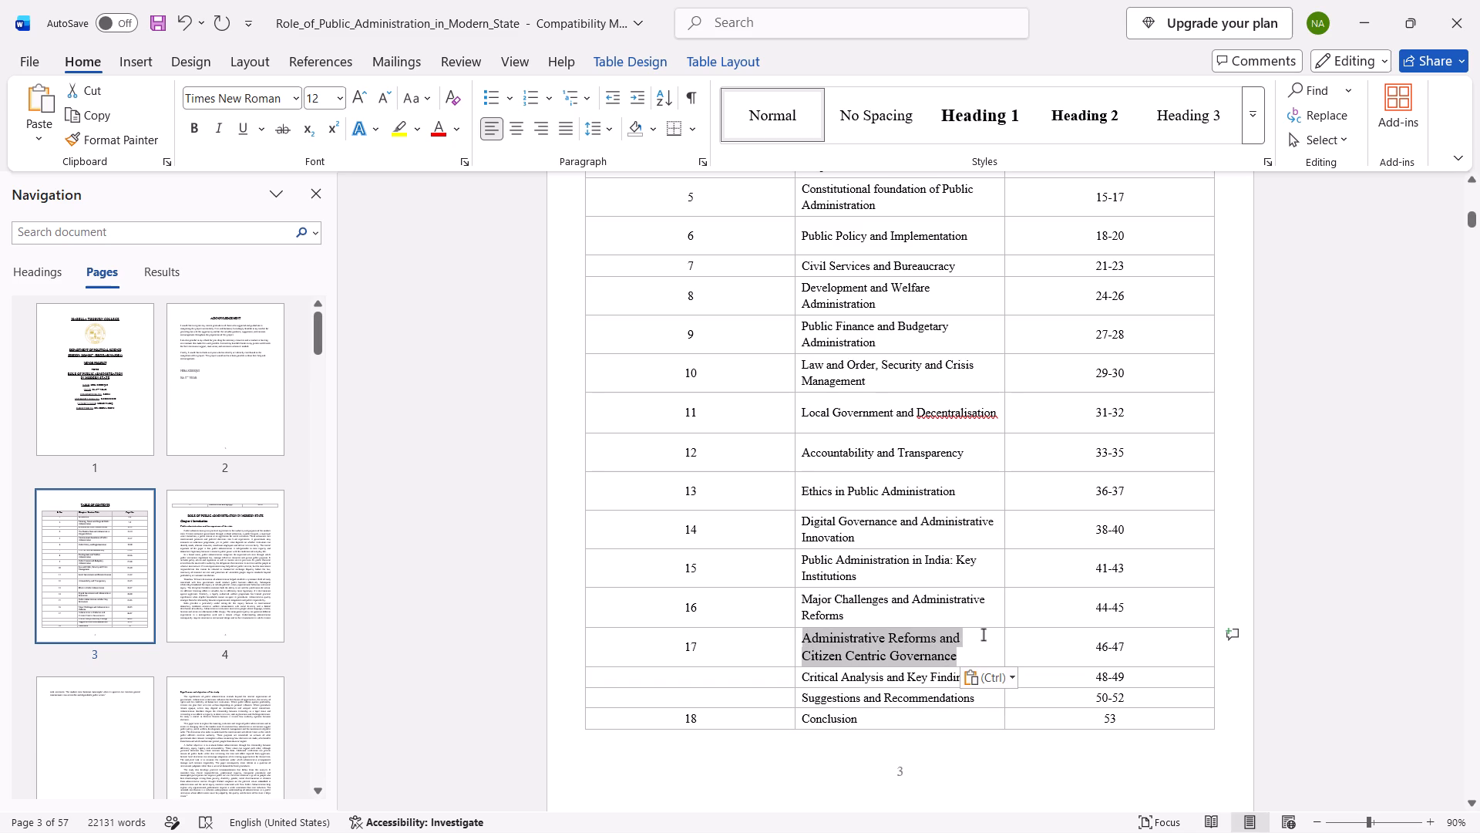
pyautogui.click(324, 89)
pyautogui.click(318, 96)
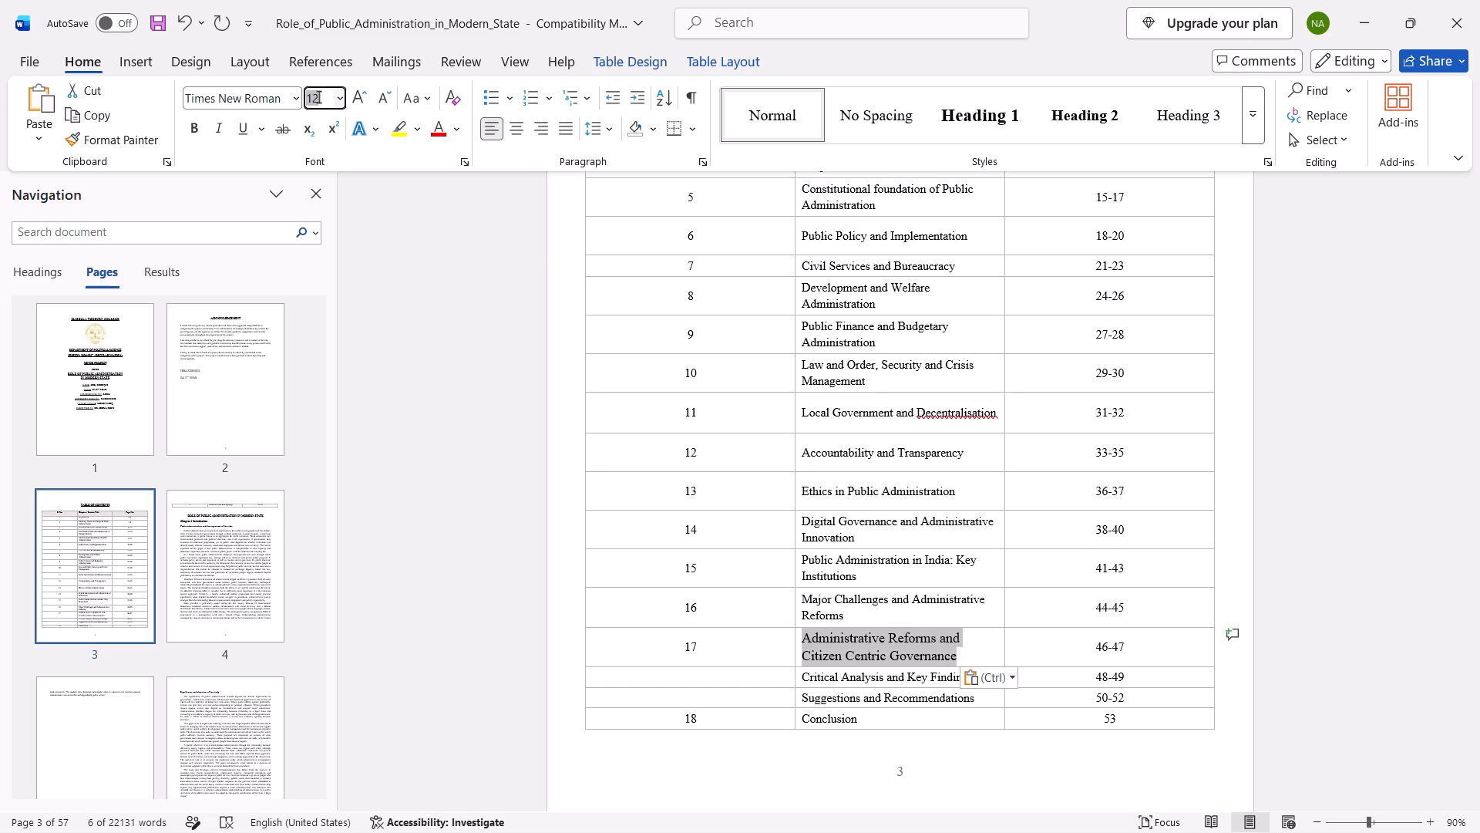
pyautogui.write('10.5')
pyautogui.press('Return')
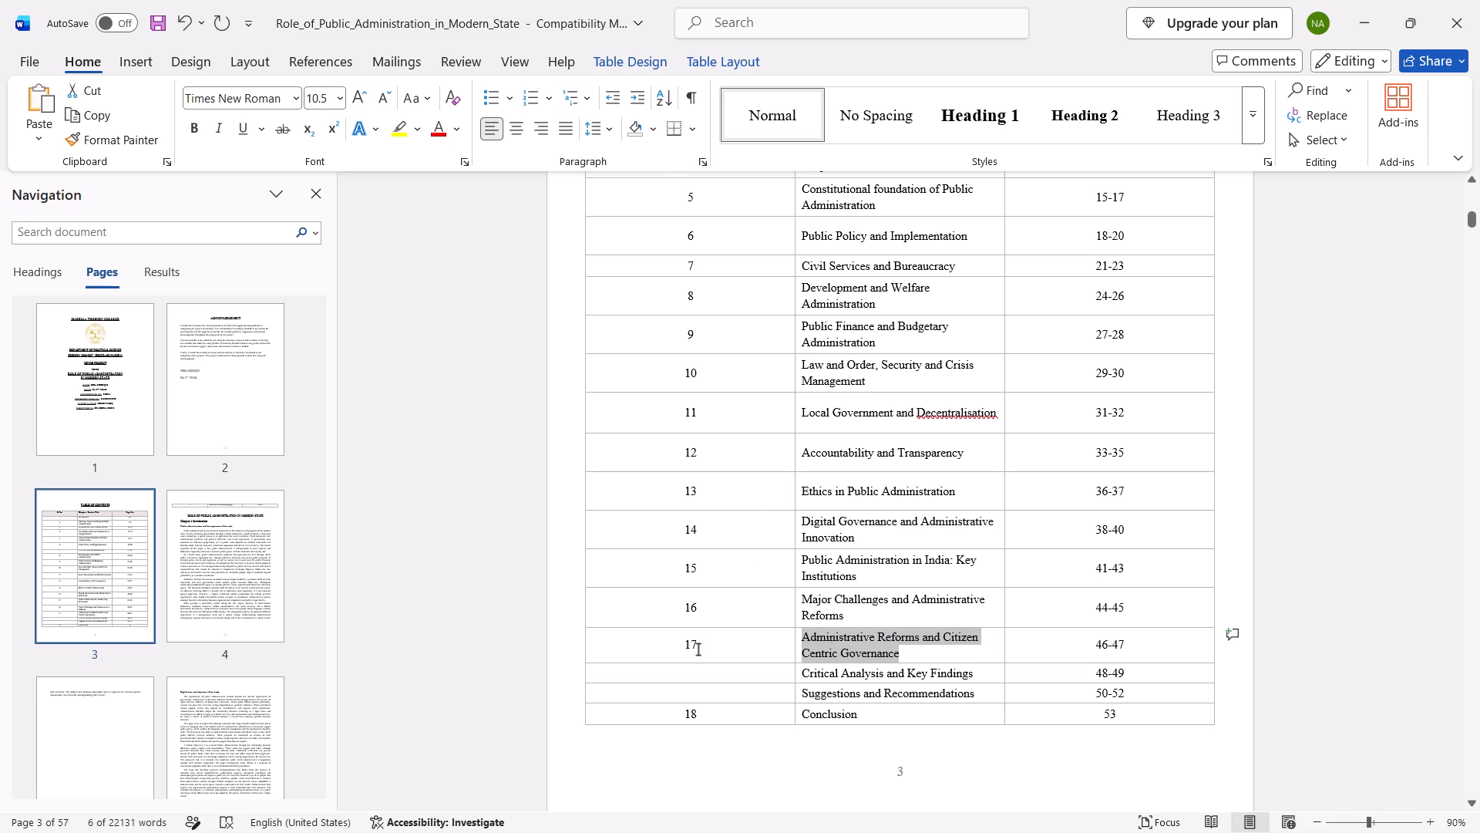
# Resize the contents table slightly smaller in height so the References and Bibliography row fits on page 3.
pyautogui.click(698, 649)
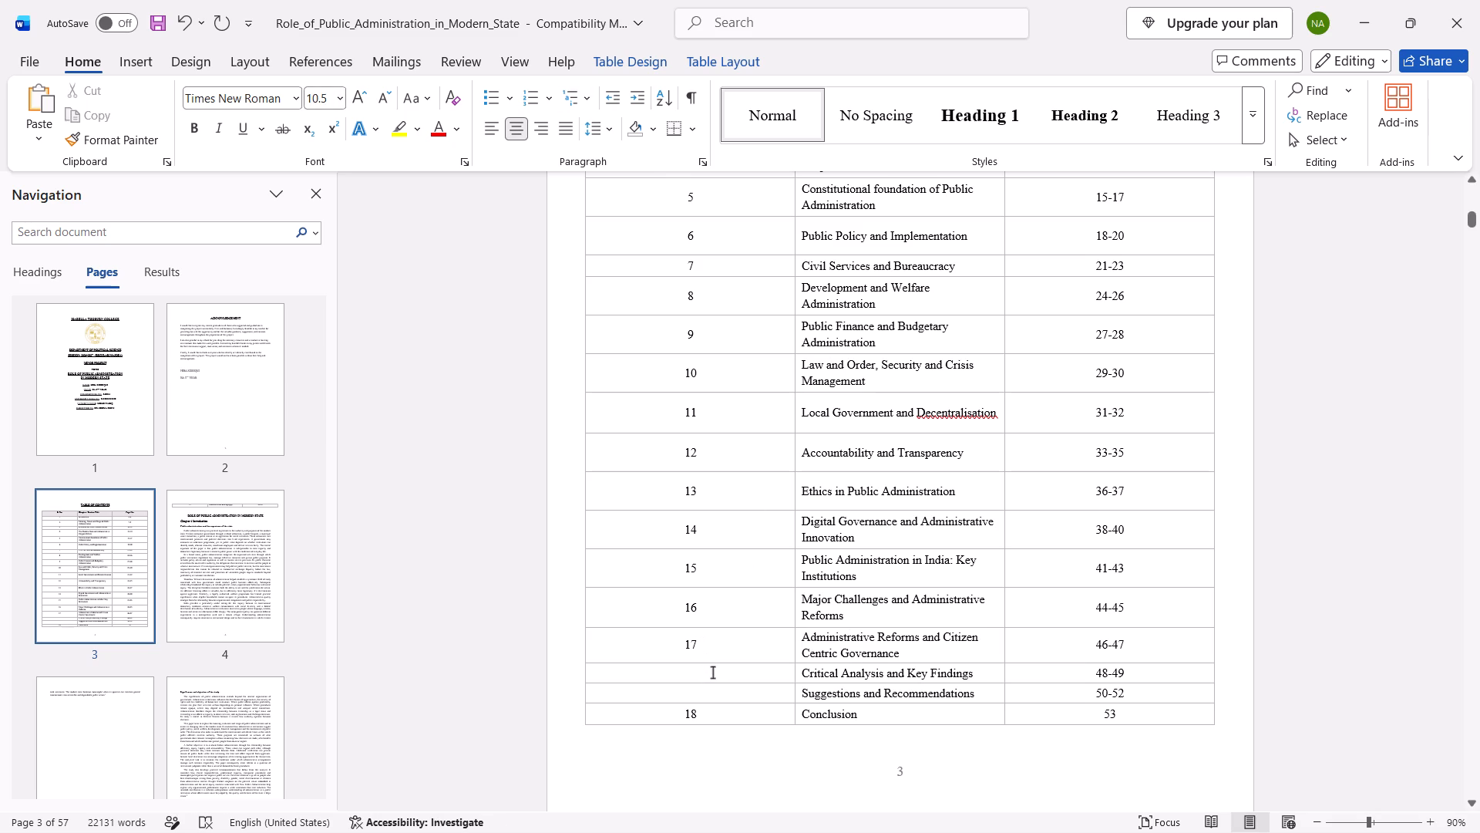
pyautogui.scroll(-1, 712, 672)
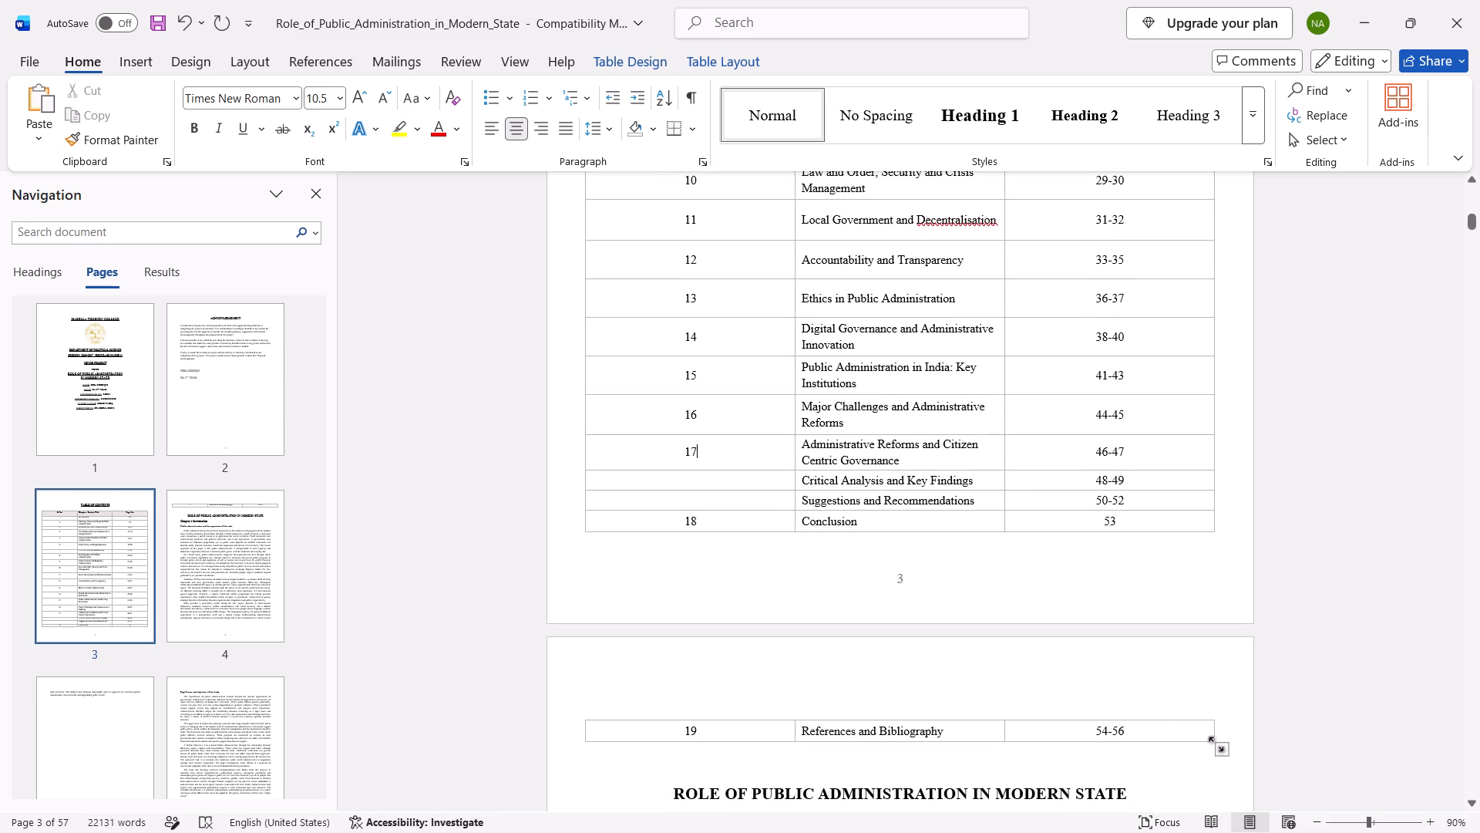
pyautogui.moveTo(1221, 749); pyautogui.dragTo(1220, 730)
pyautogui.scroll(-3, 1196, 696)
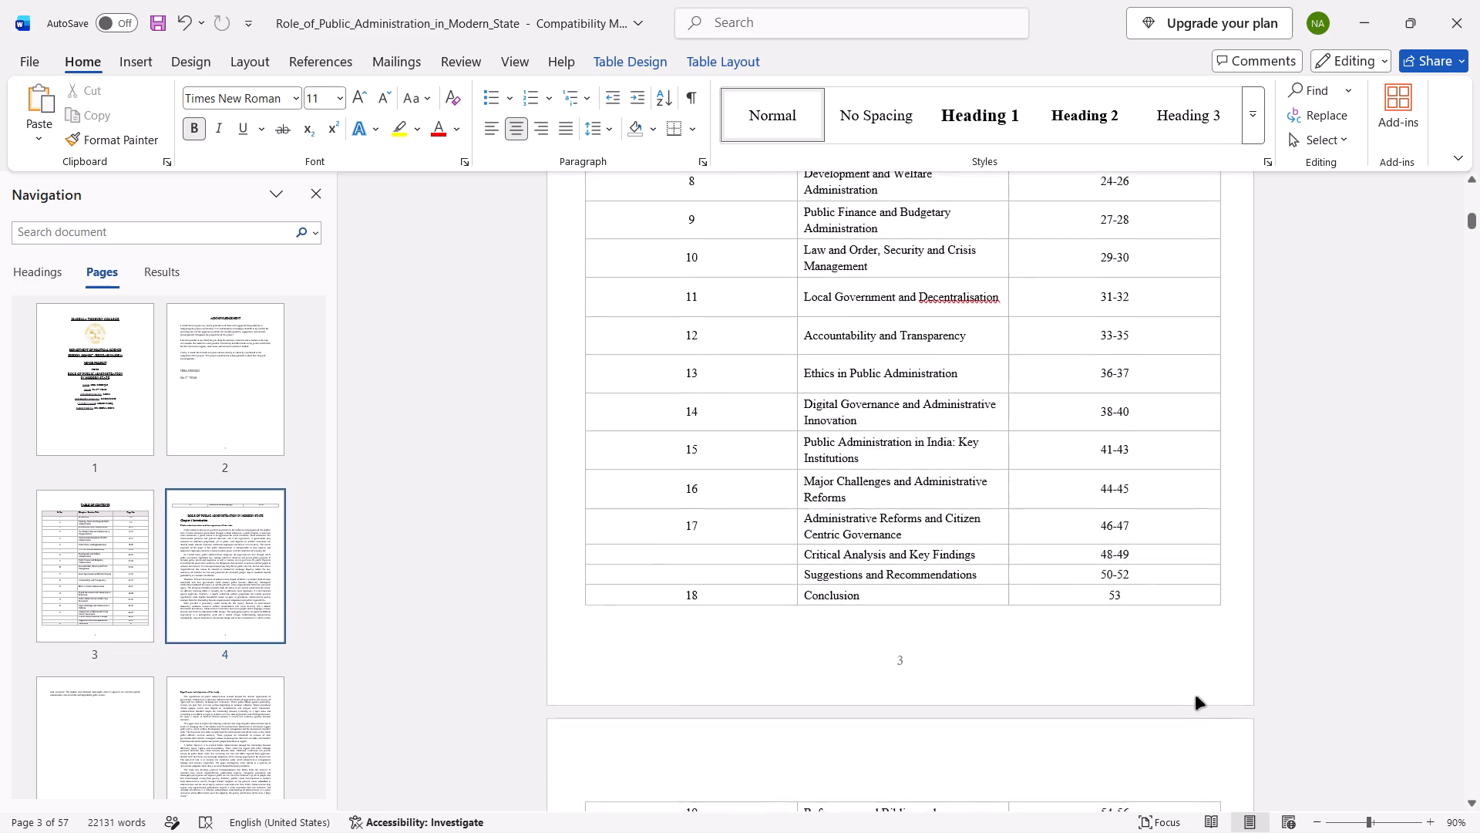
pyautogui.scroll(-1, 1196, 696)
pyautogui.moveTo(1230, 741); pyautogui.dragTo(1218, 703)
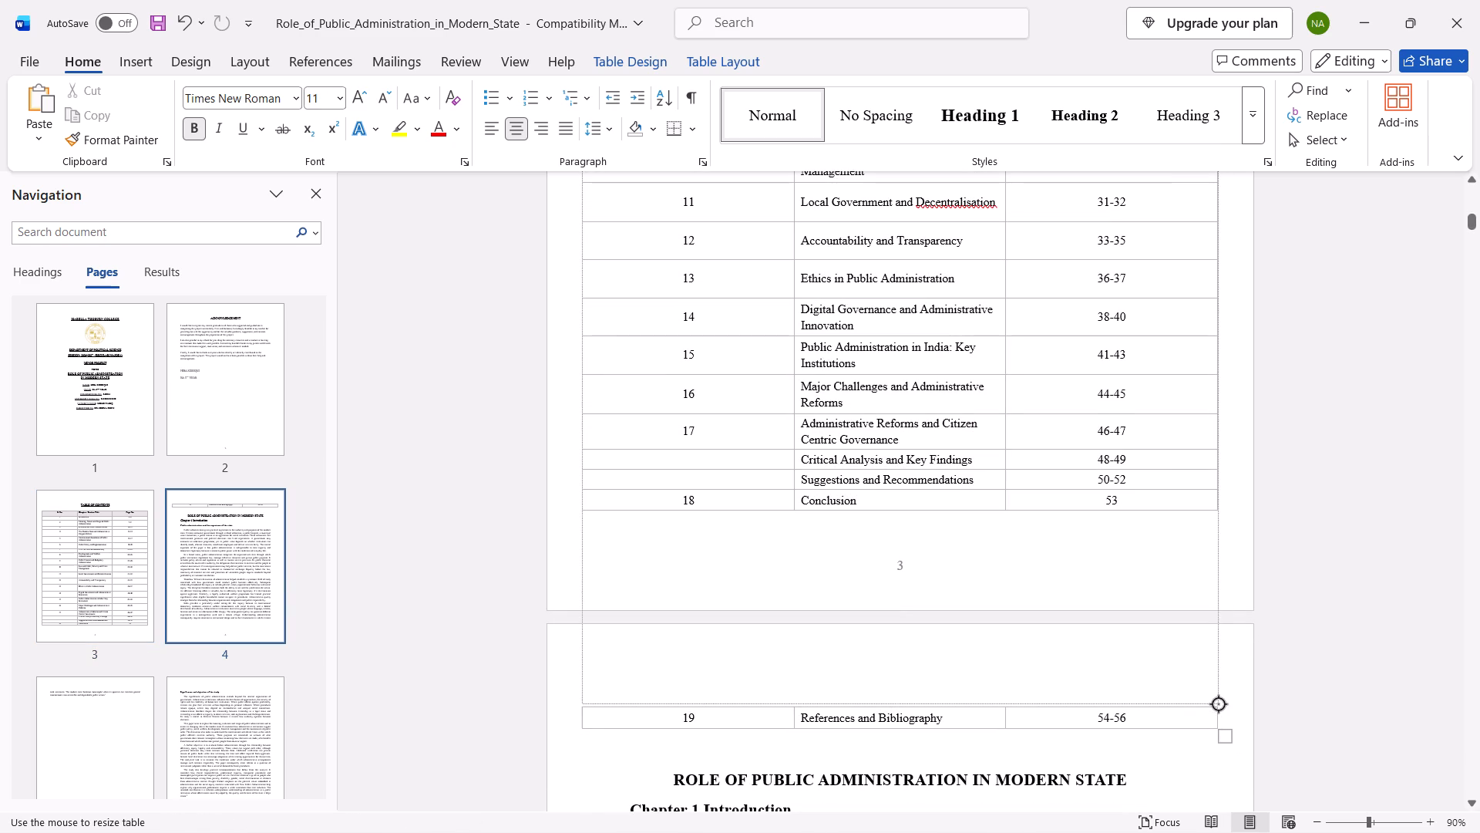
pyautogui.moveTo(1218, 703); pyautogui.dragTo(1216, 697)
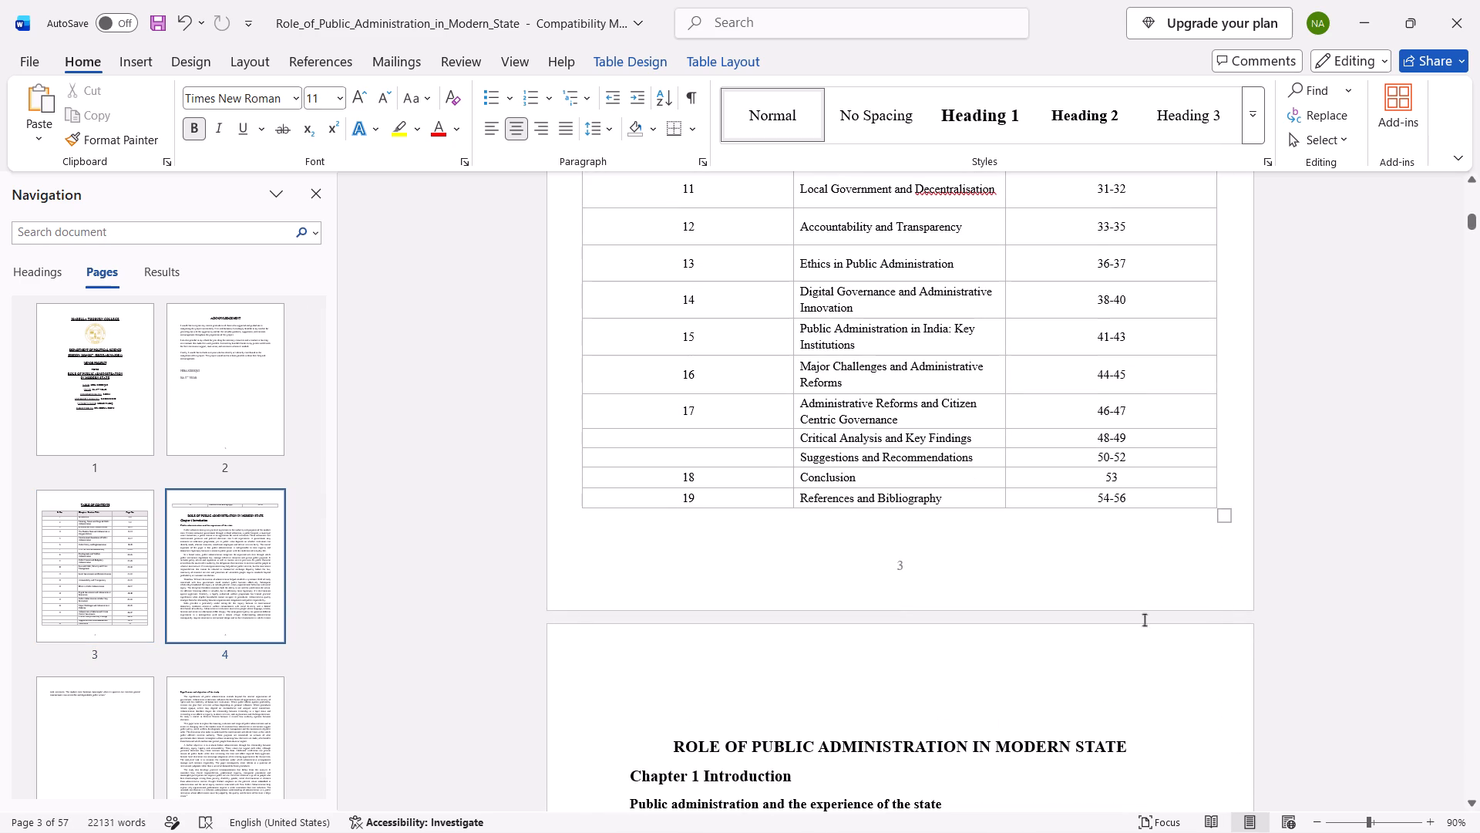
# Number the Critical Analysis and Key Findings row 18 and the Suggestions and Recommendations row 19.
pyautogui.scroll(1, 1104, 574)
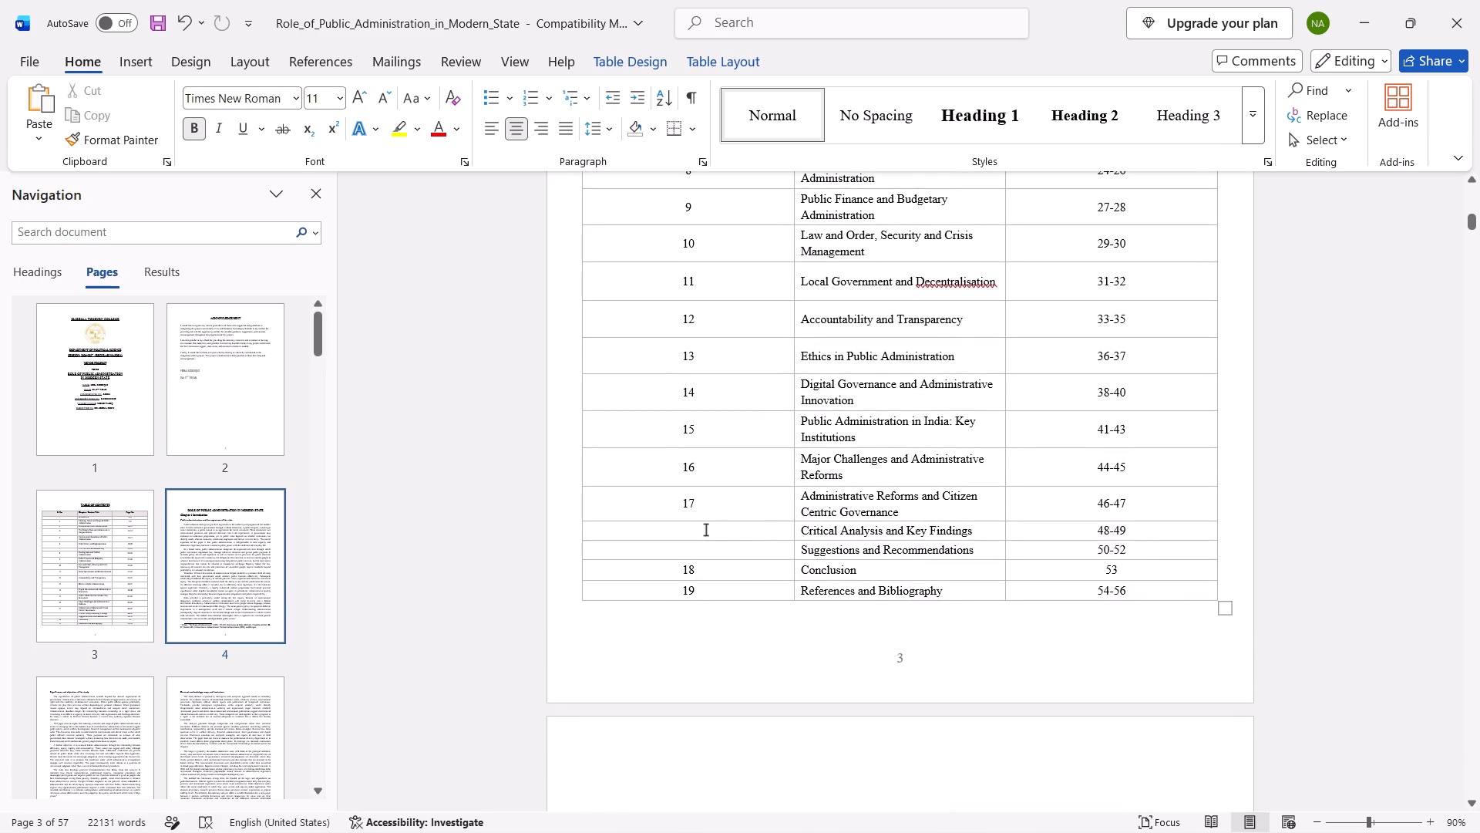
pyautogui.click(705, 529)
pyautogui.write('18')
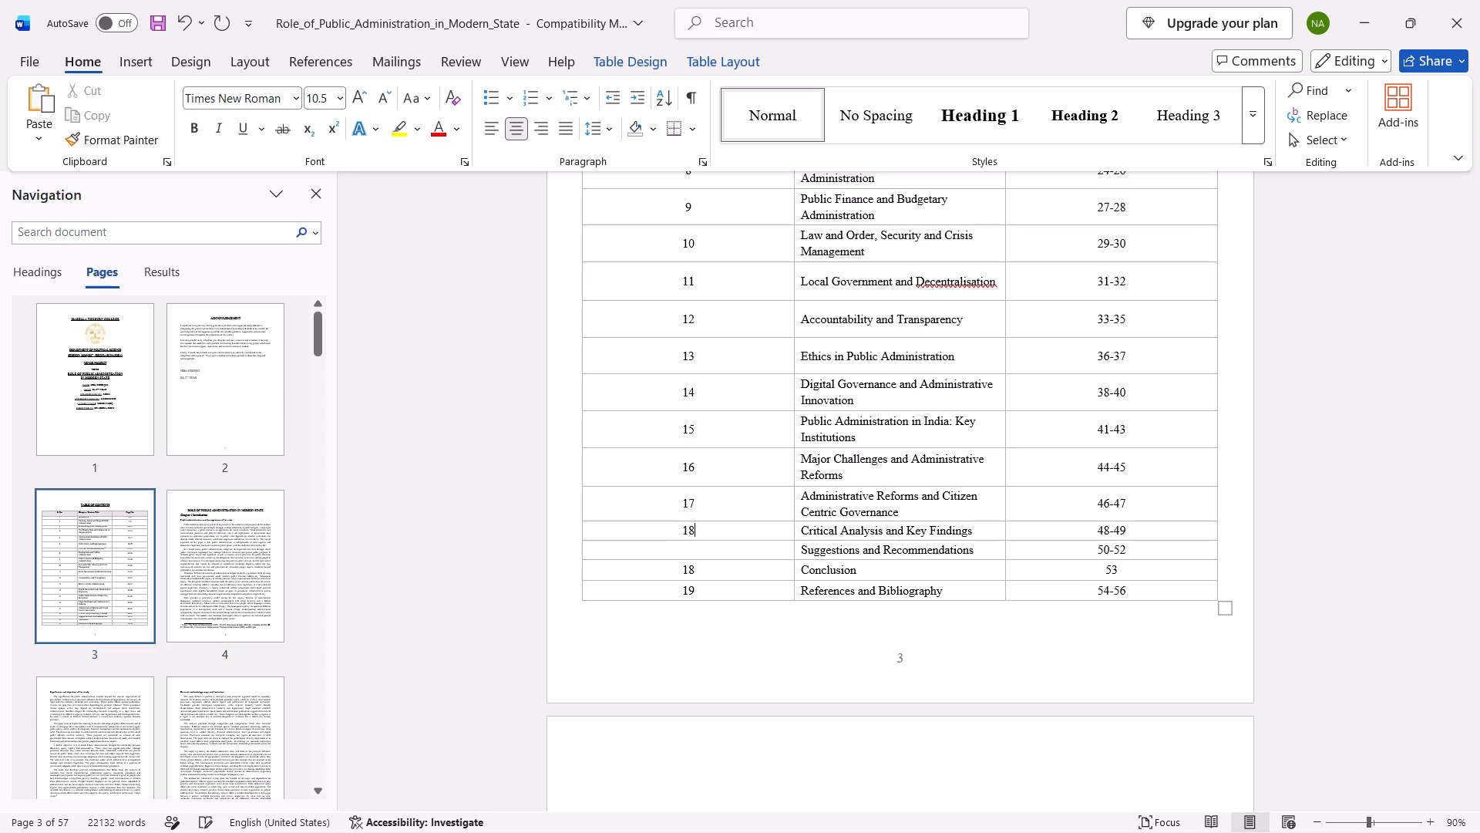
pyautogui.press('Down')
pyautogui.write('19')
# Renumber the Conclusion row as 20 and the References and Bibliography row as 21.
pyautogui.press('Down')
pyautogui.press('Up')
pyautogui.press('Down')
pyautogui.press('BackSpace')
pyautogui.press('BackSpace')
pyautogui.write('20')
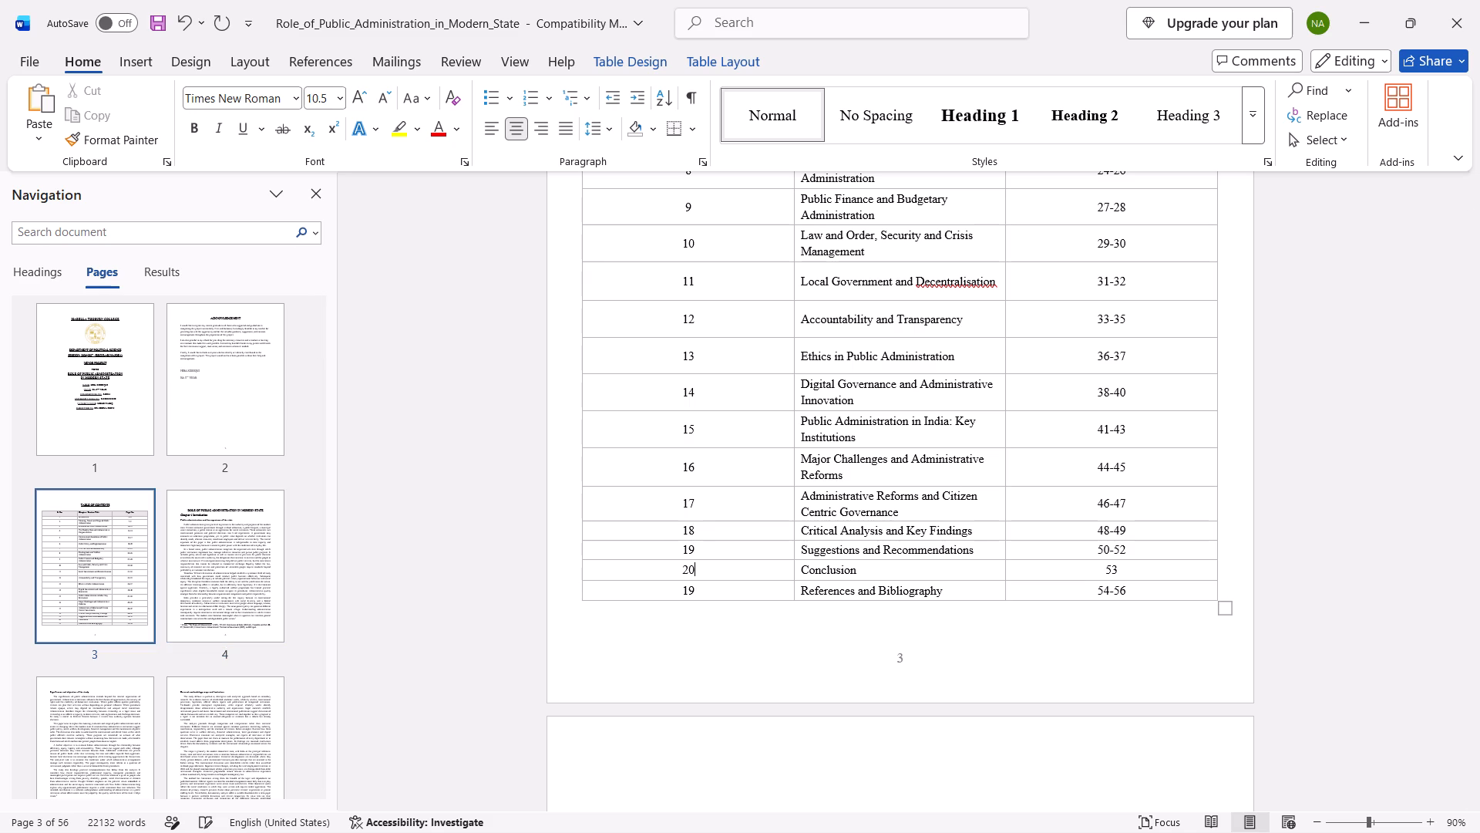
pyautogui.press('Down')
pyautogui.press('BackSpace')
pyautogui.press('BackSpace')
pyautogui.write('21')
# Set the line spacing of the S. No. header cell in the table of contents to 2.0.
pyautogui.scroll(3, 598, 434)
pyautogui.moveTo(715, 220); pyautogui.dragTo(668, 221)
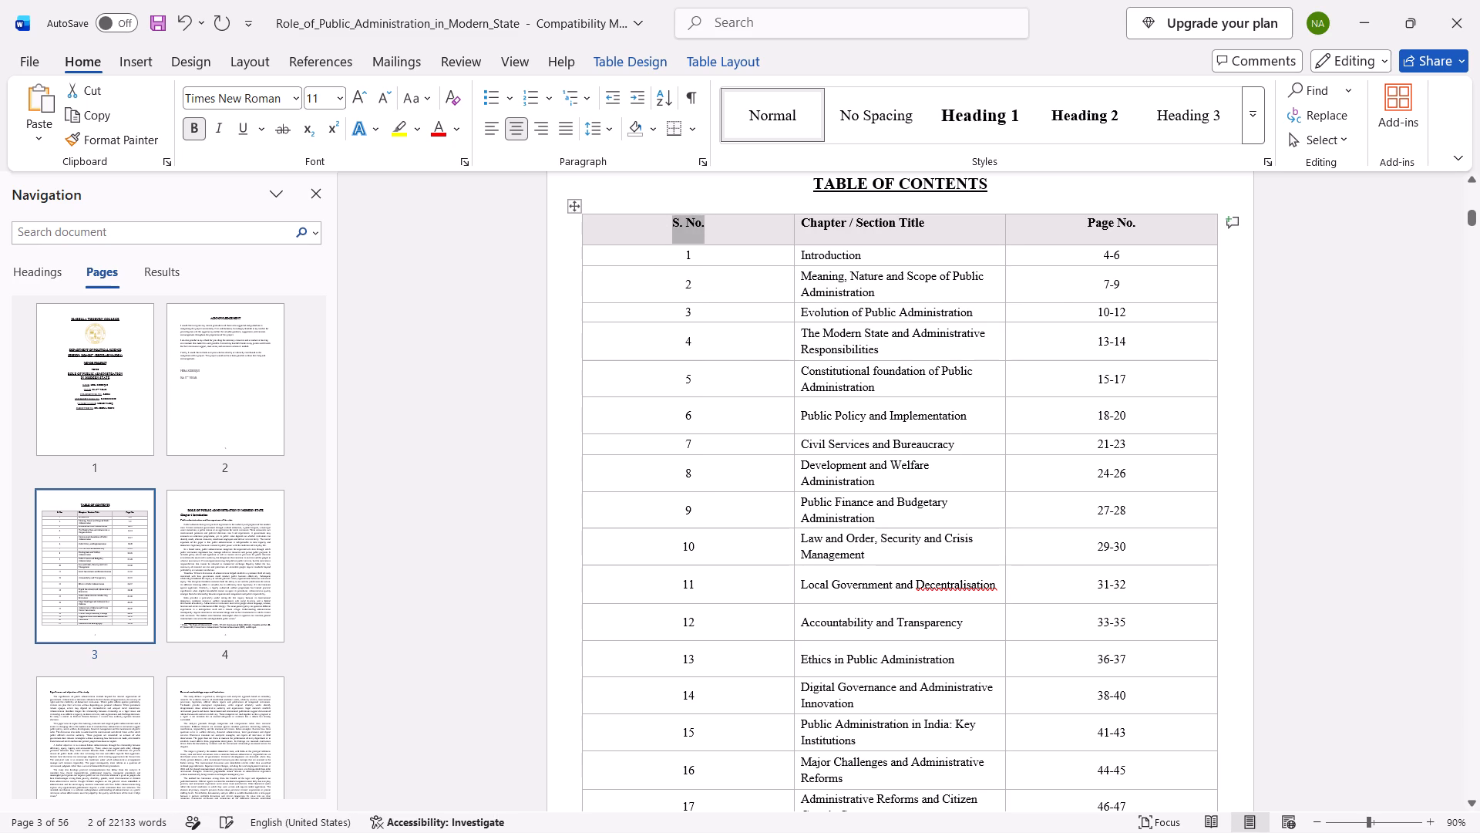
pyautogui.click(609, 125)
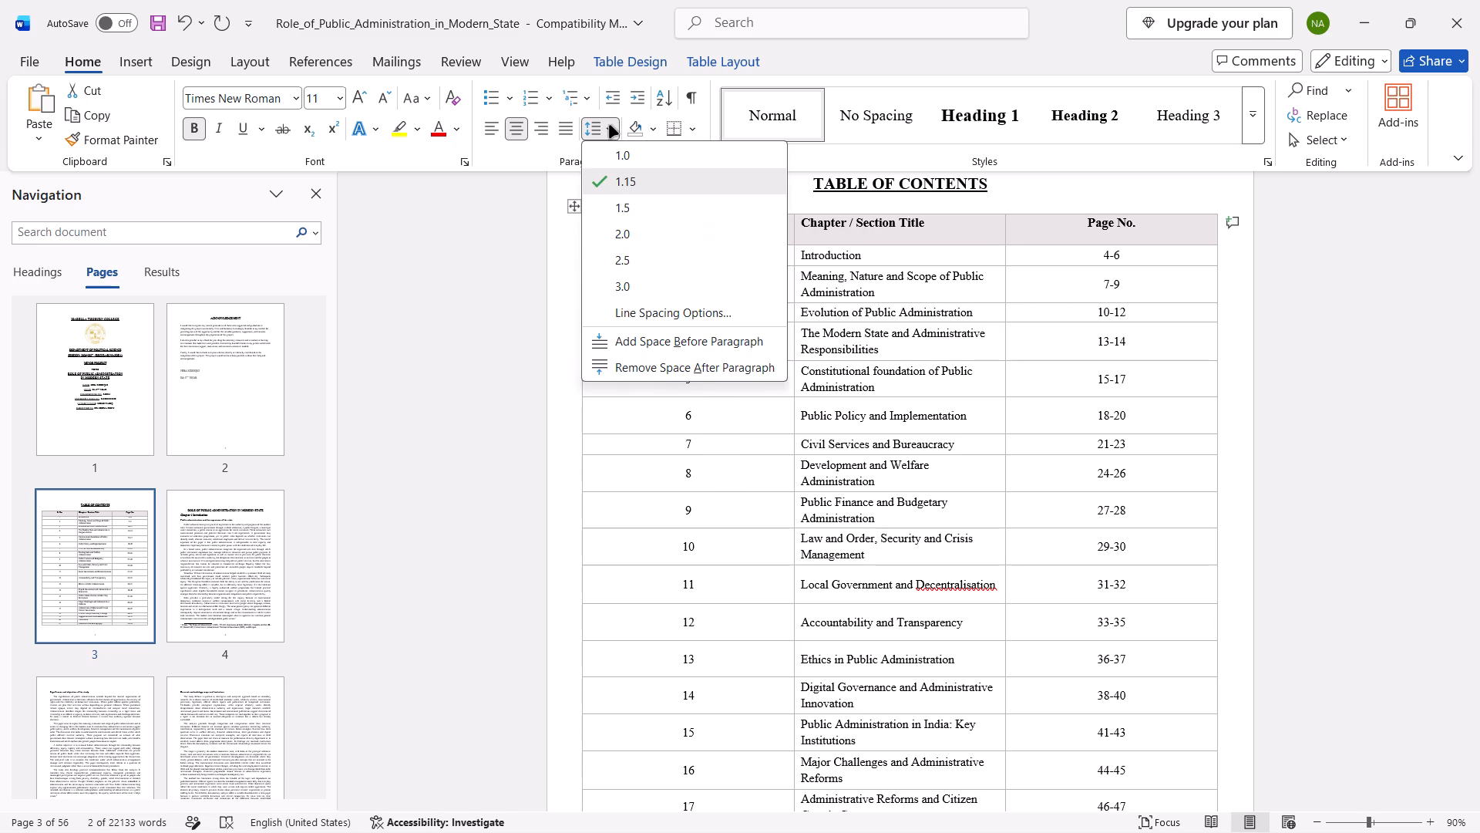
pyautogui.click(609, 125)
pyautogui.click(609, 125)
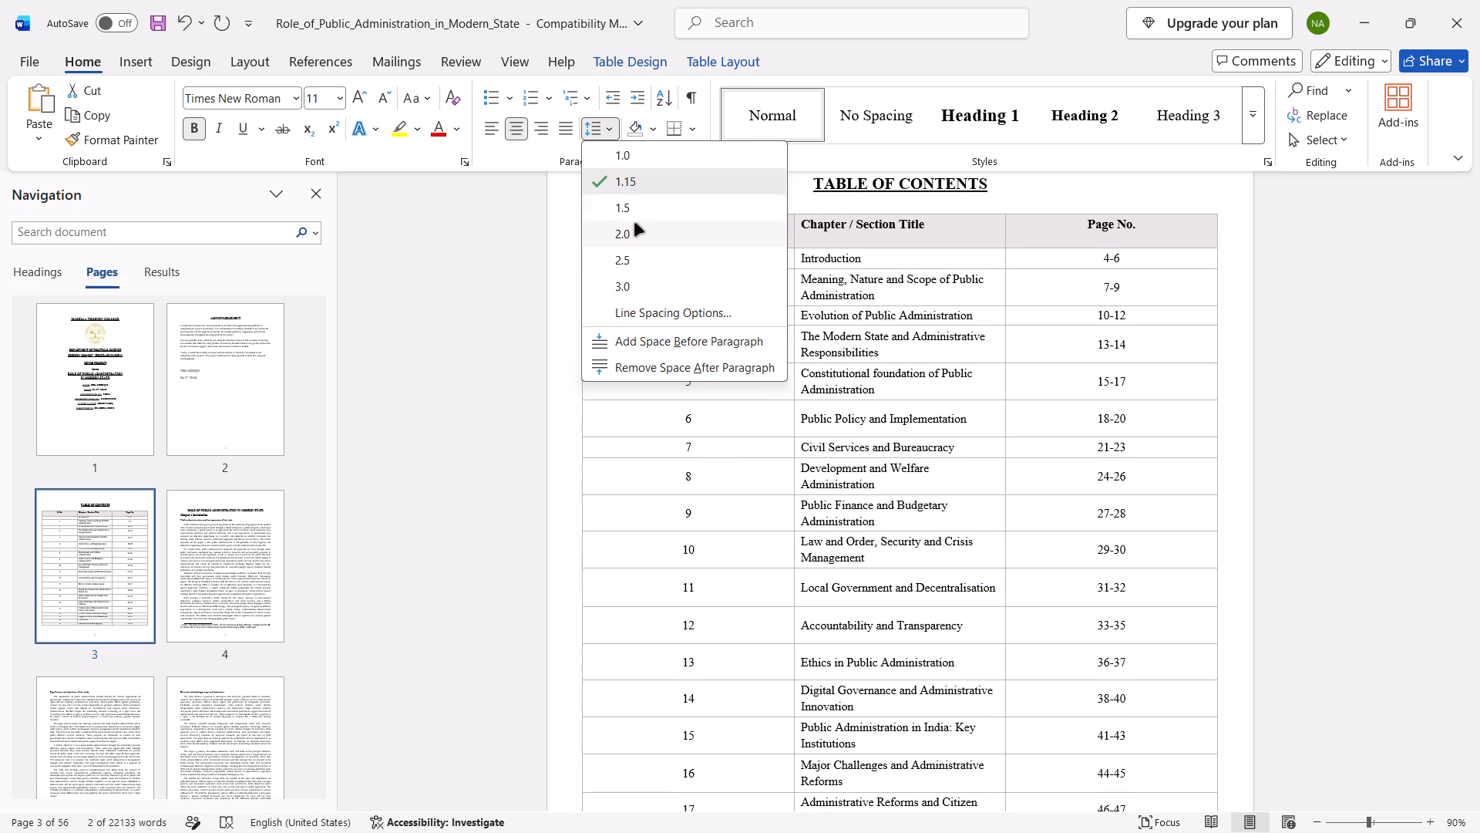
pyautogui.click(634, 223)
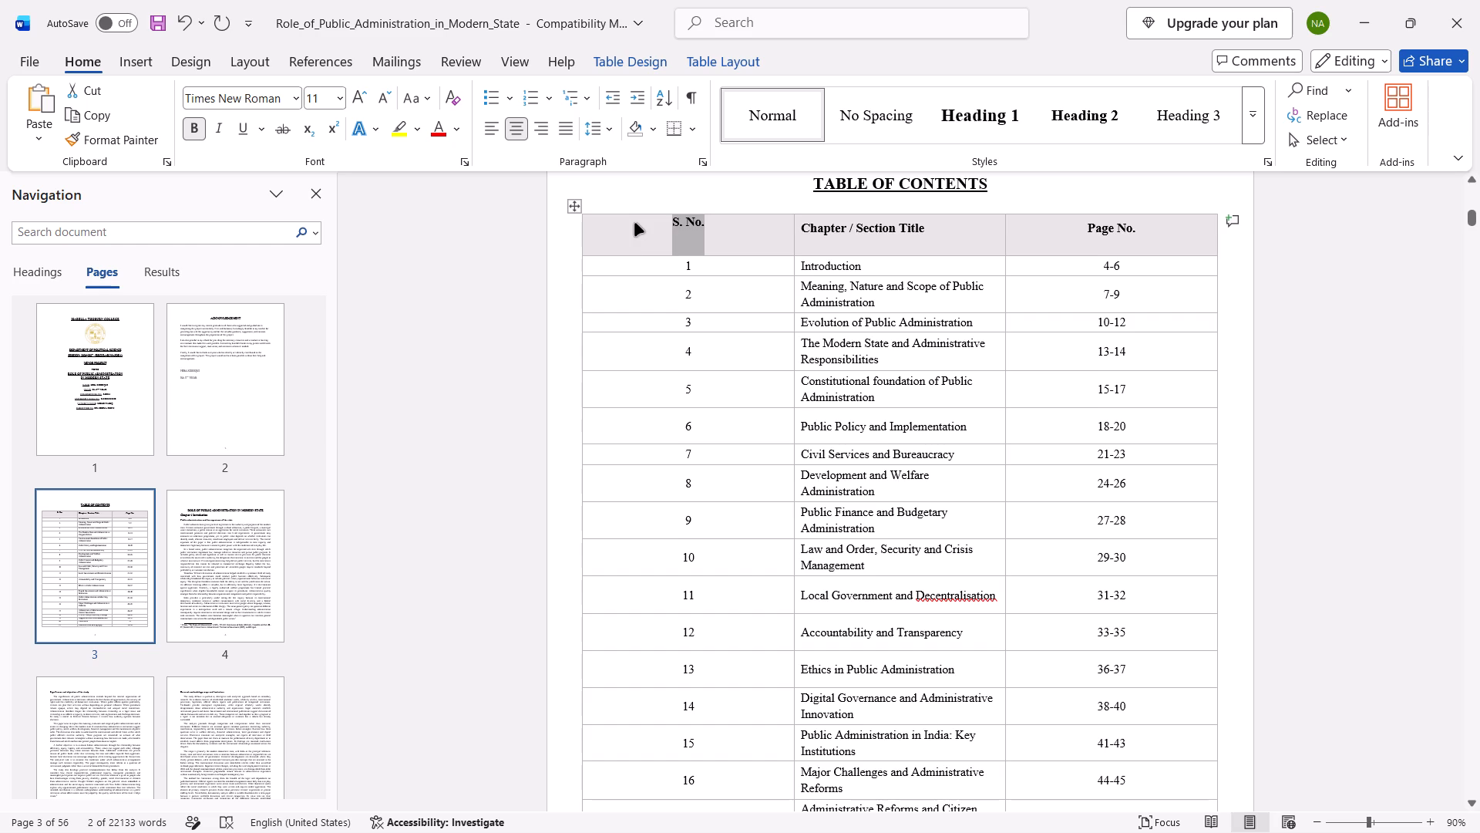
# Undo the last line spacing change on the S. No. header cell of the contents table.
pyautogui.hotkey('ctrl', 'z')
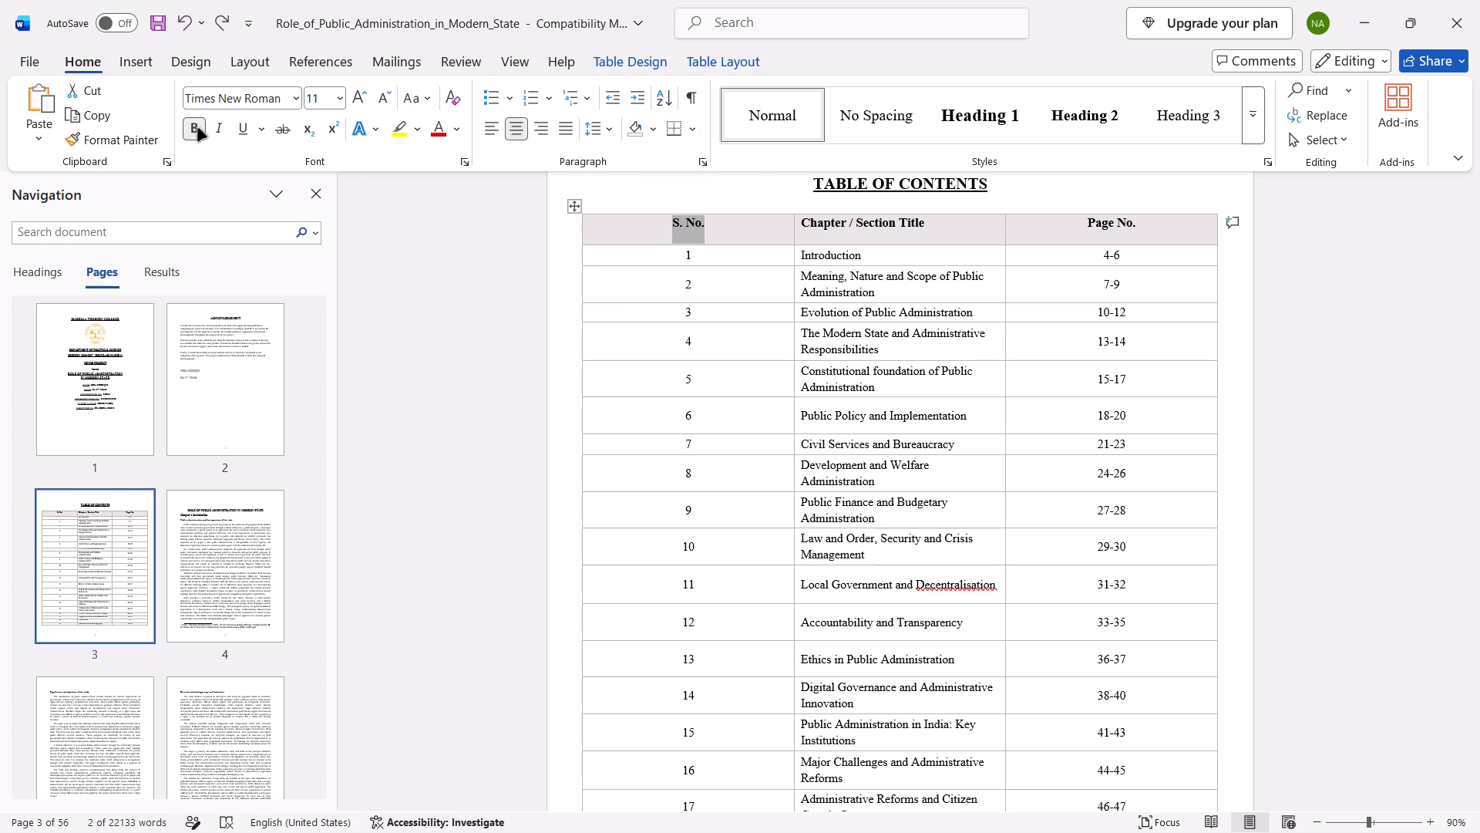
pyautogui.click(442, 327)
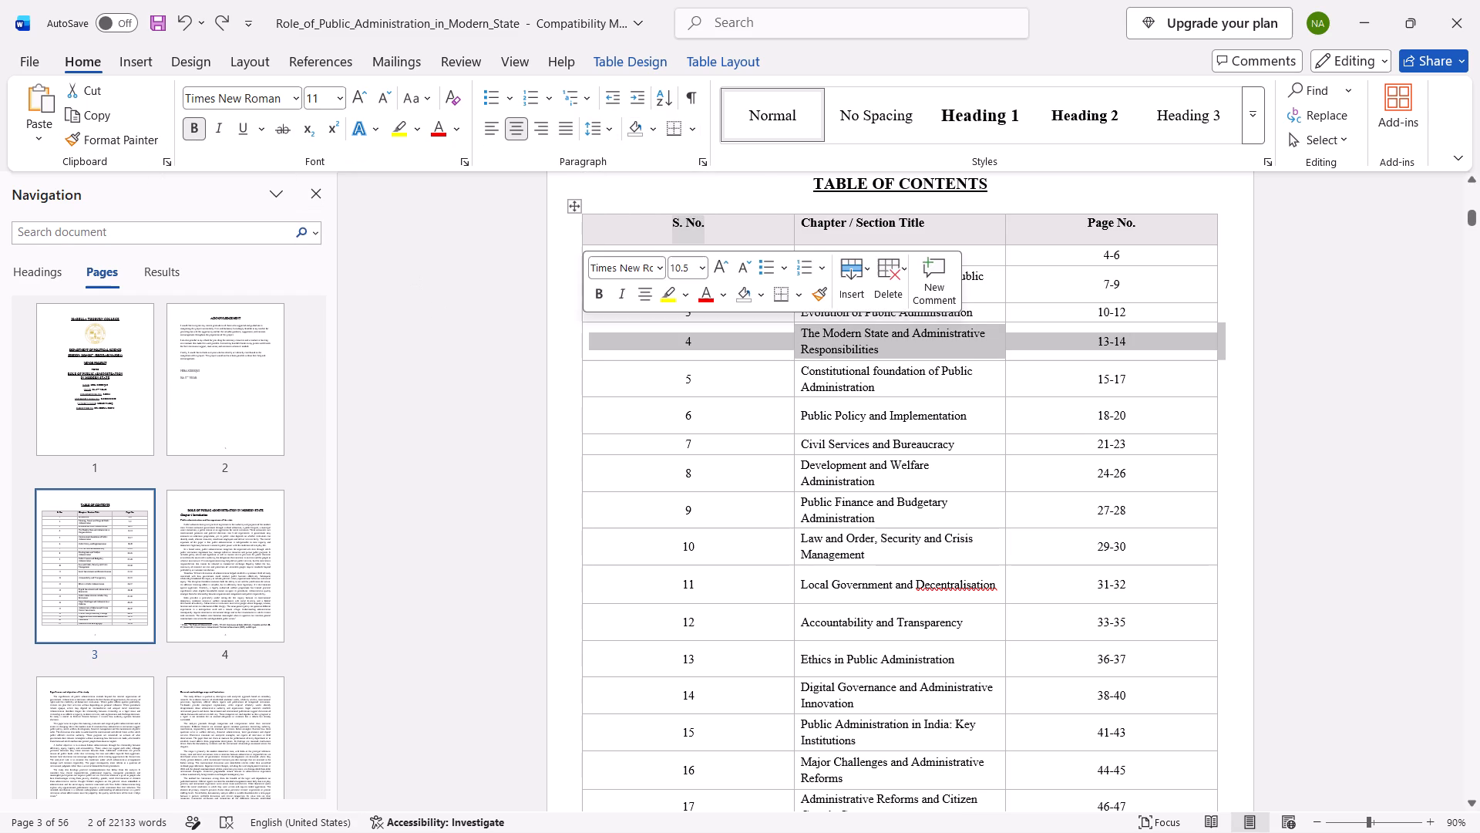
pyautogui.click(483, 373)
pyautogui.click(832, 415)
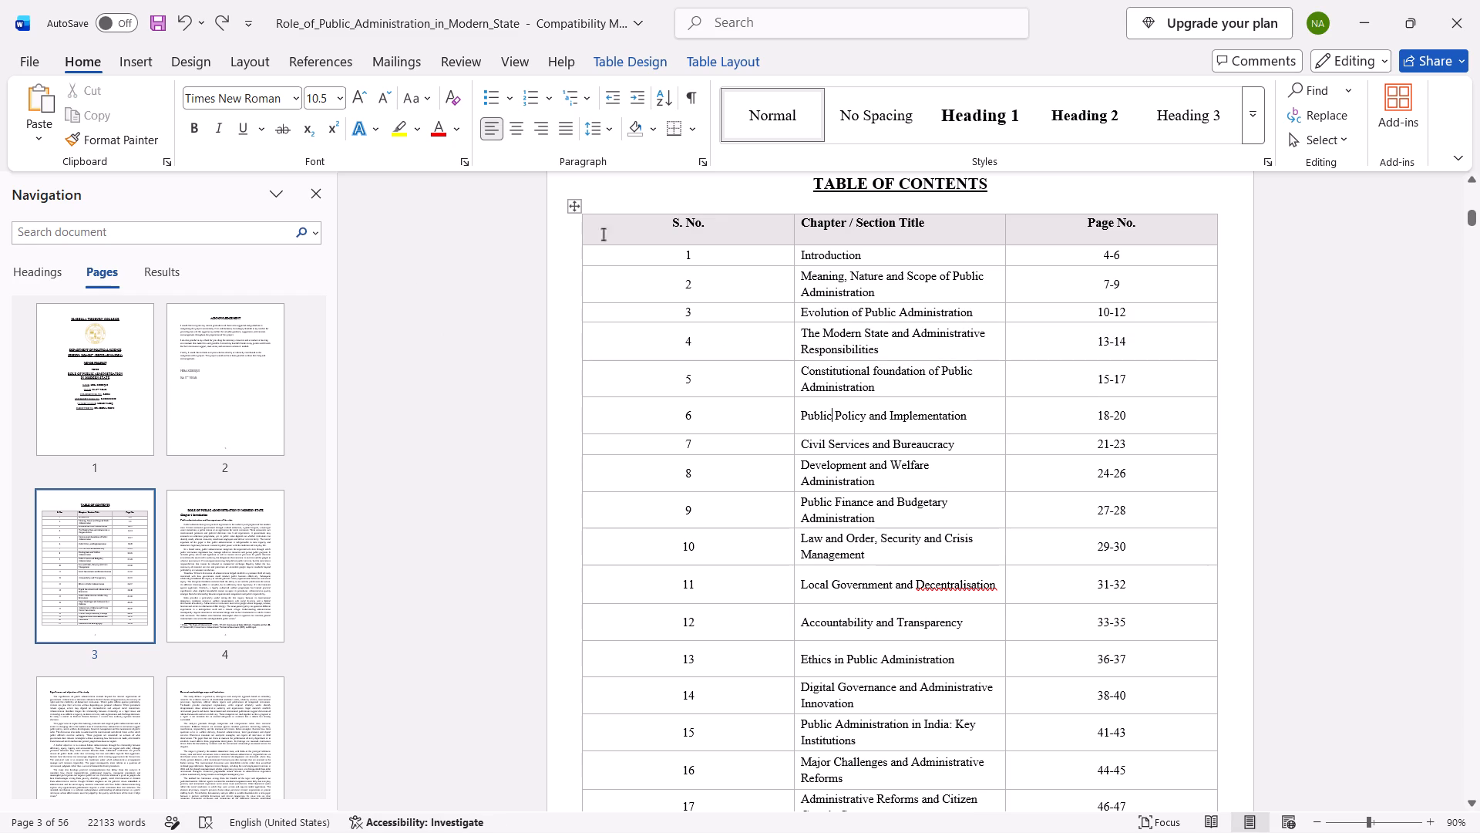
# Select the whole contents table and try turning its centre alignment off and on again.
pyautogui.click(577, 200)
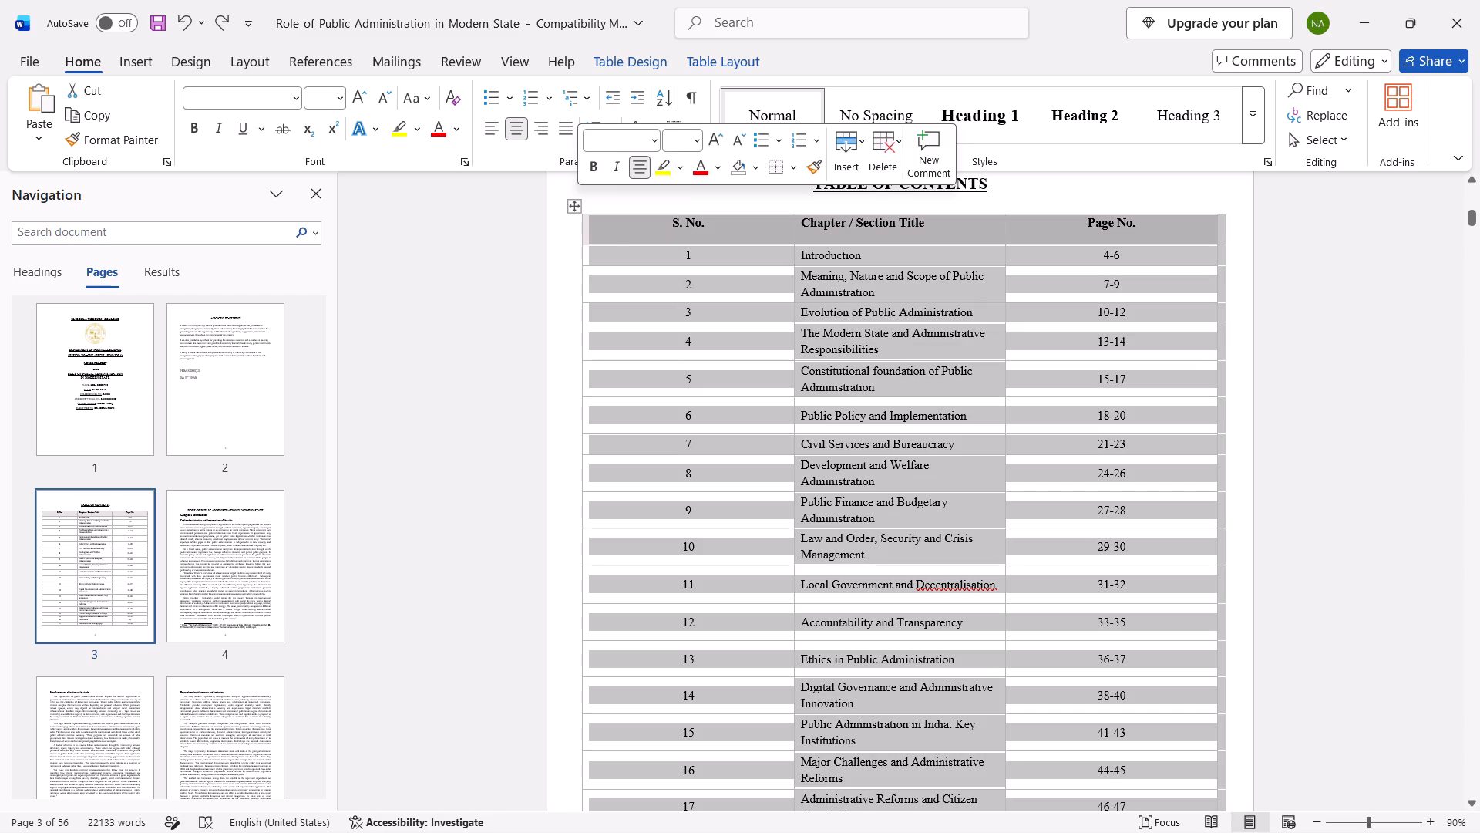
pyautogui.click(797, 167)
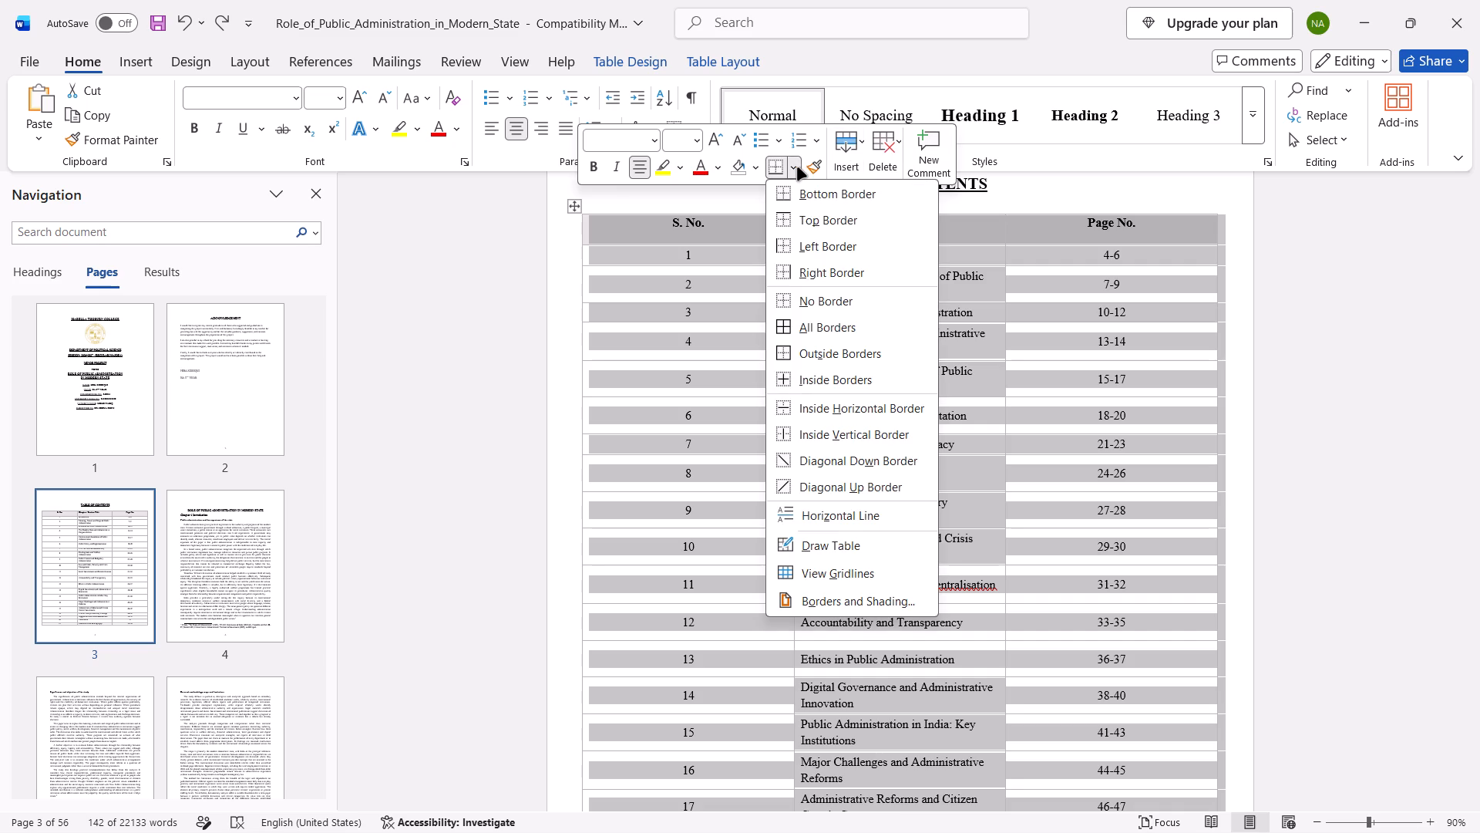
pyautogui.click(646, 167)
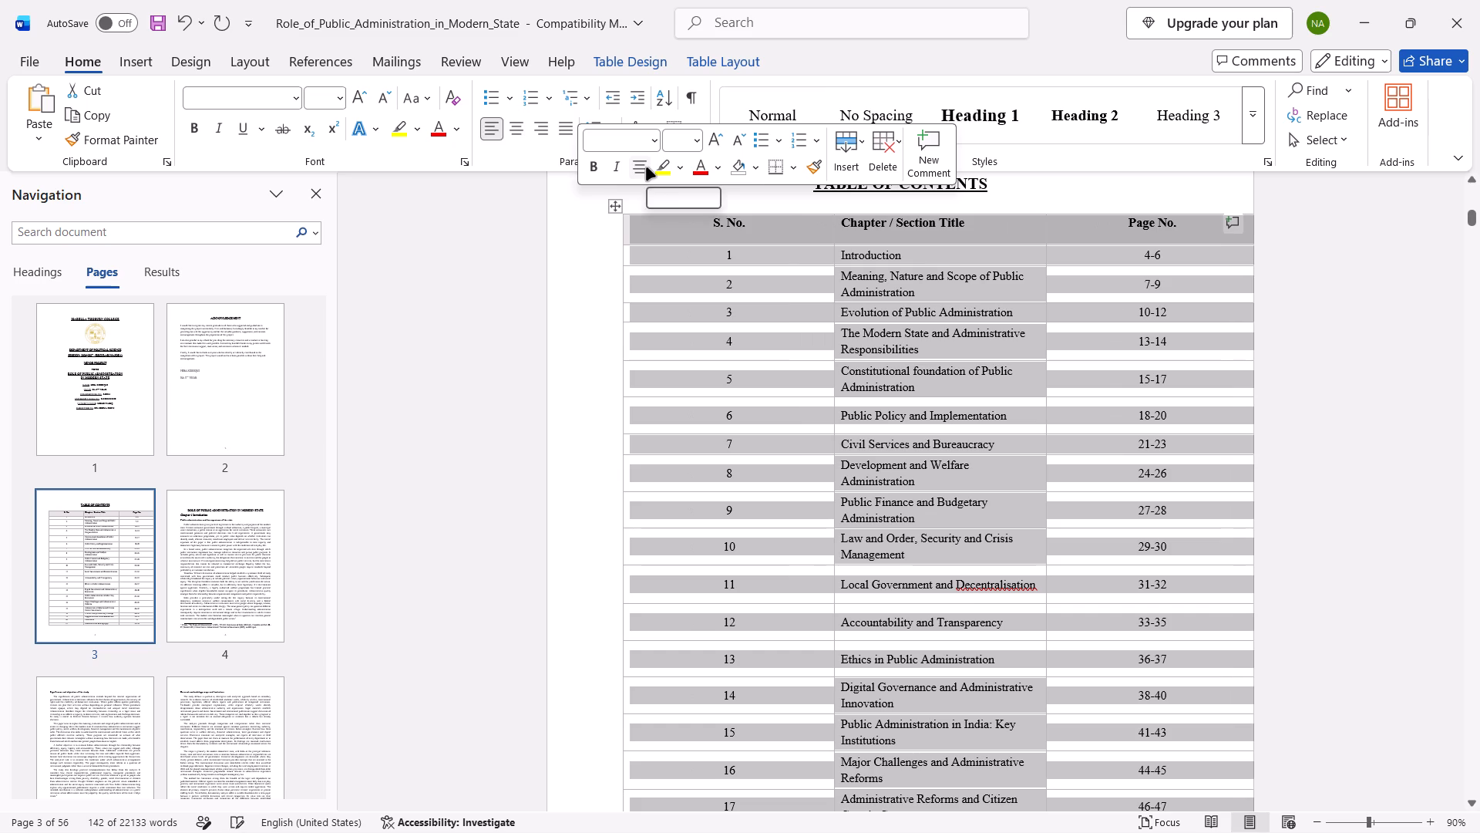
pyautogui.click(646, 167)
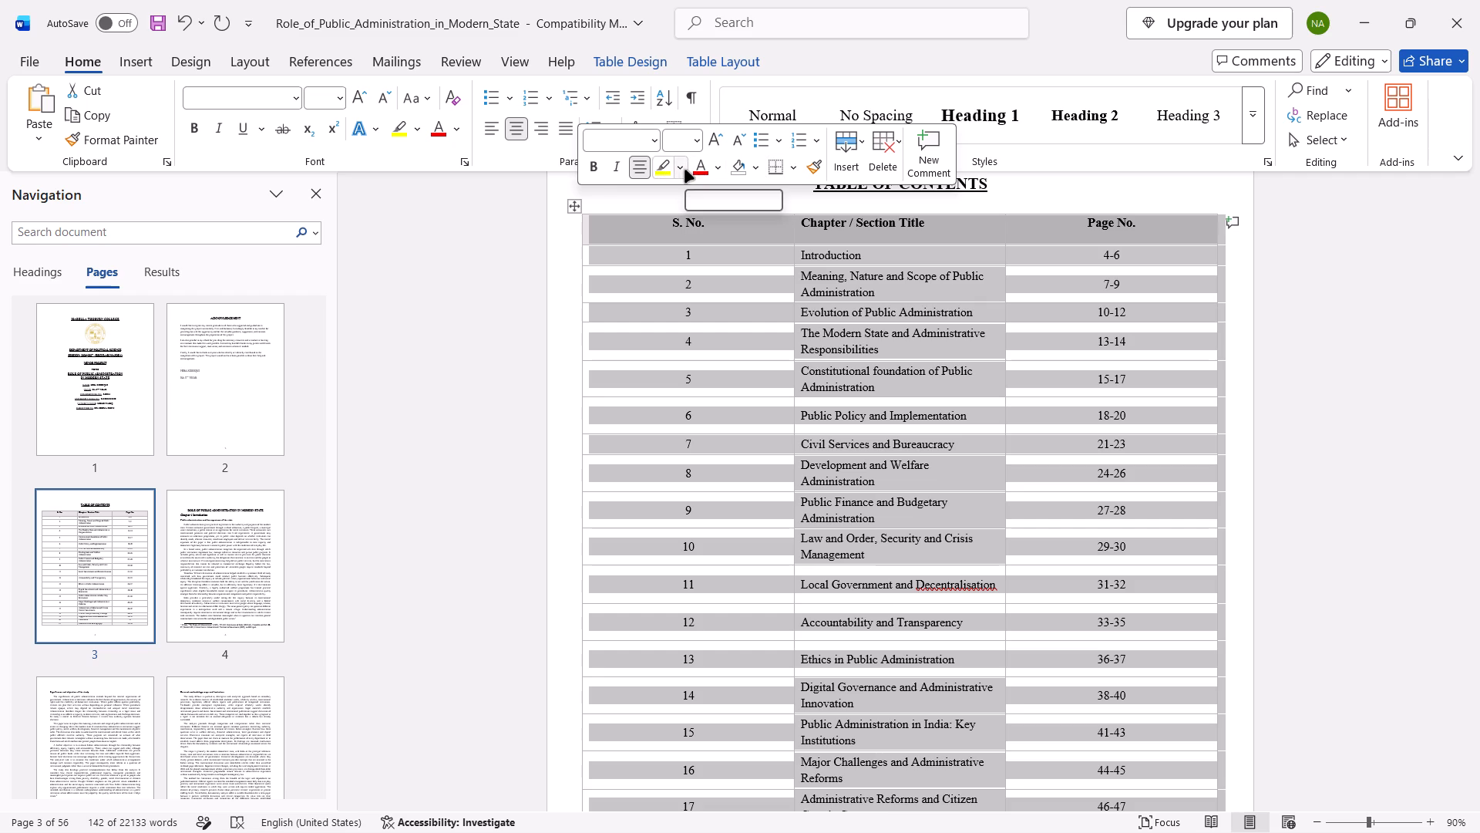
# AutoFit the columns of the selected contents table to their contents.
pyautogui.click(724, 57)
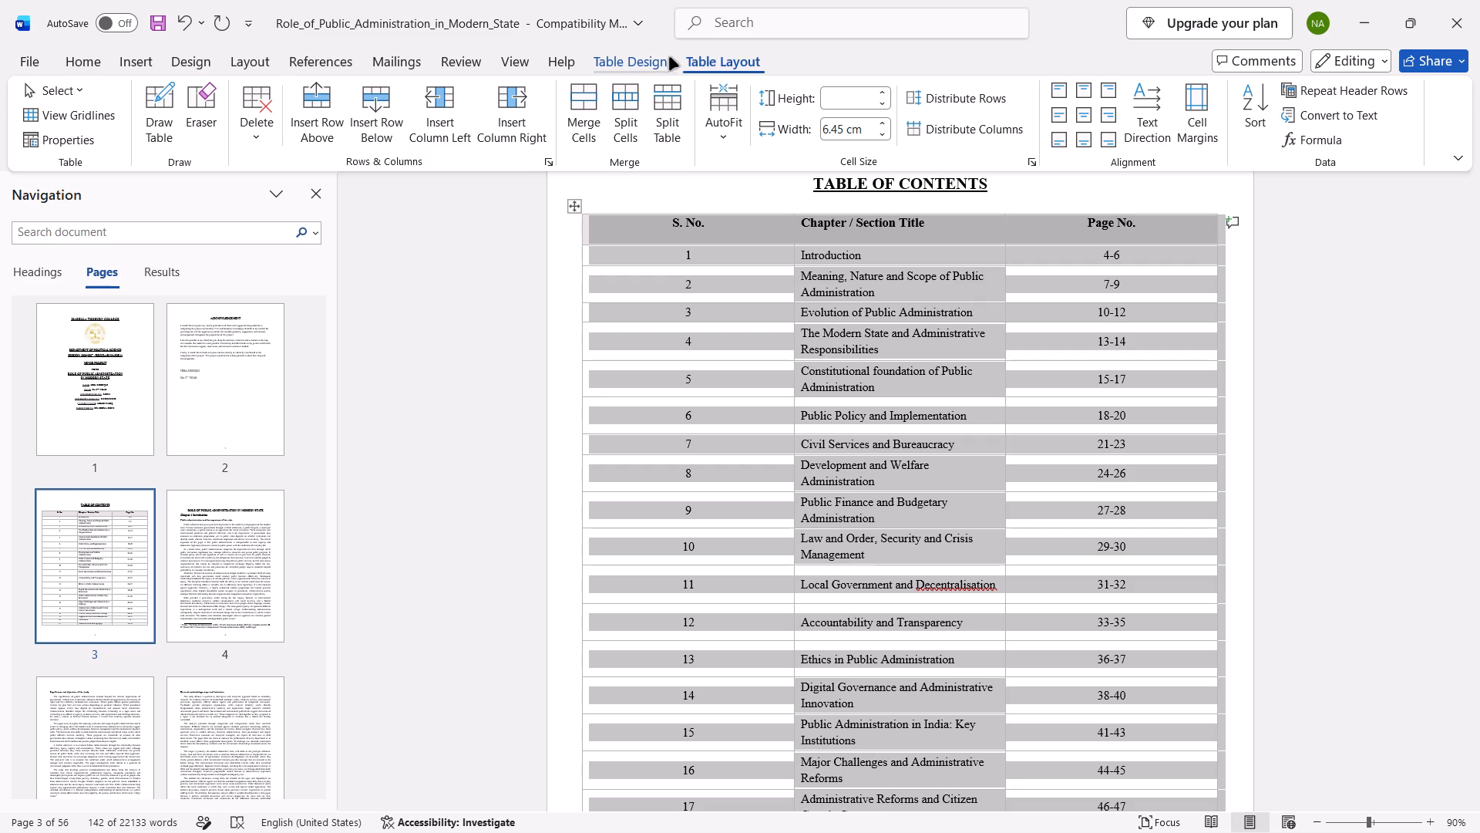
pyautogui.click(645, 52)
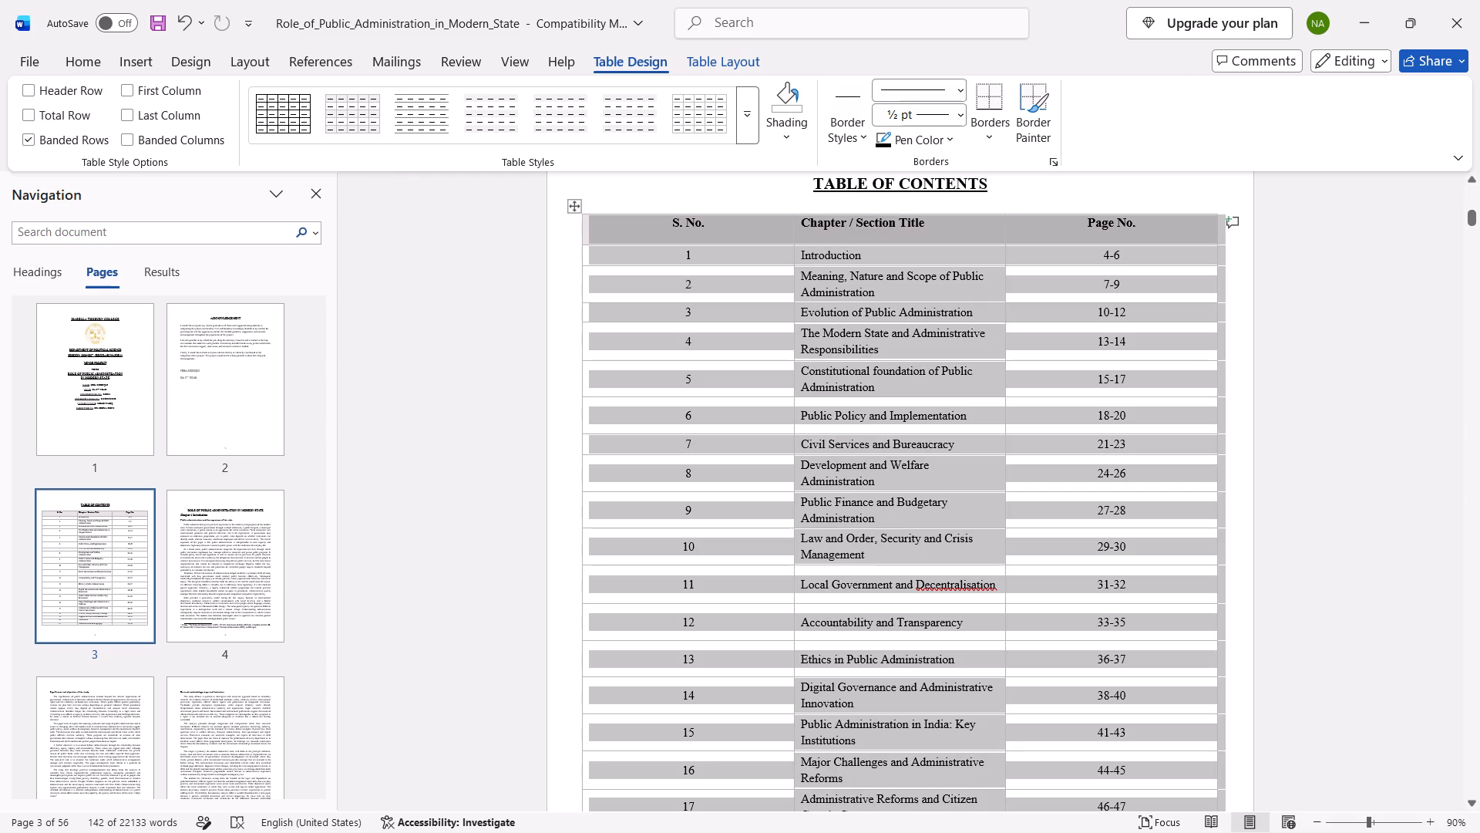
pyautogui.click(706, 56)
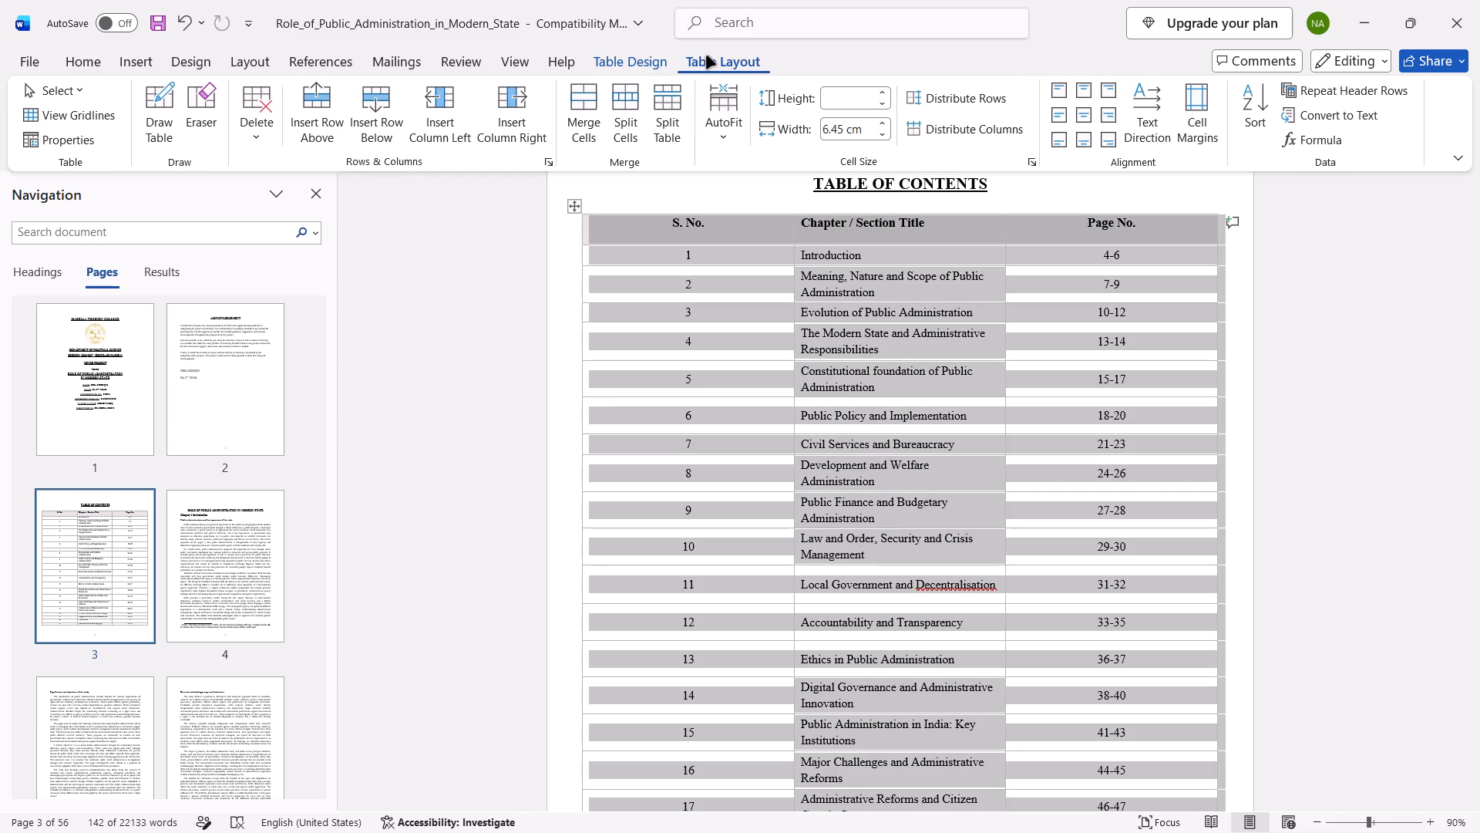
pyautogui.click(707, 144)
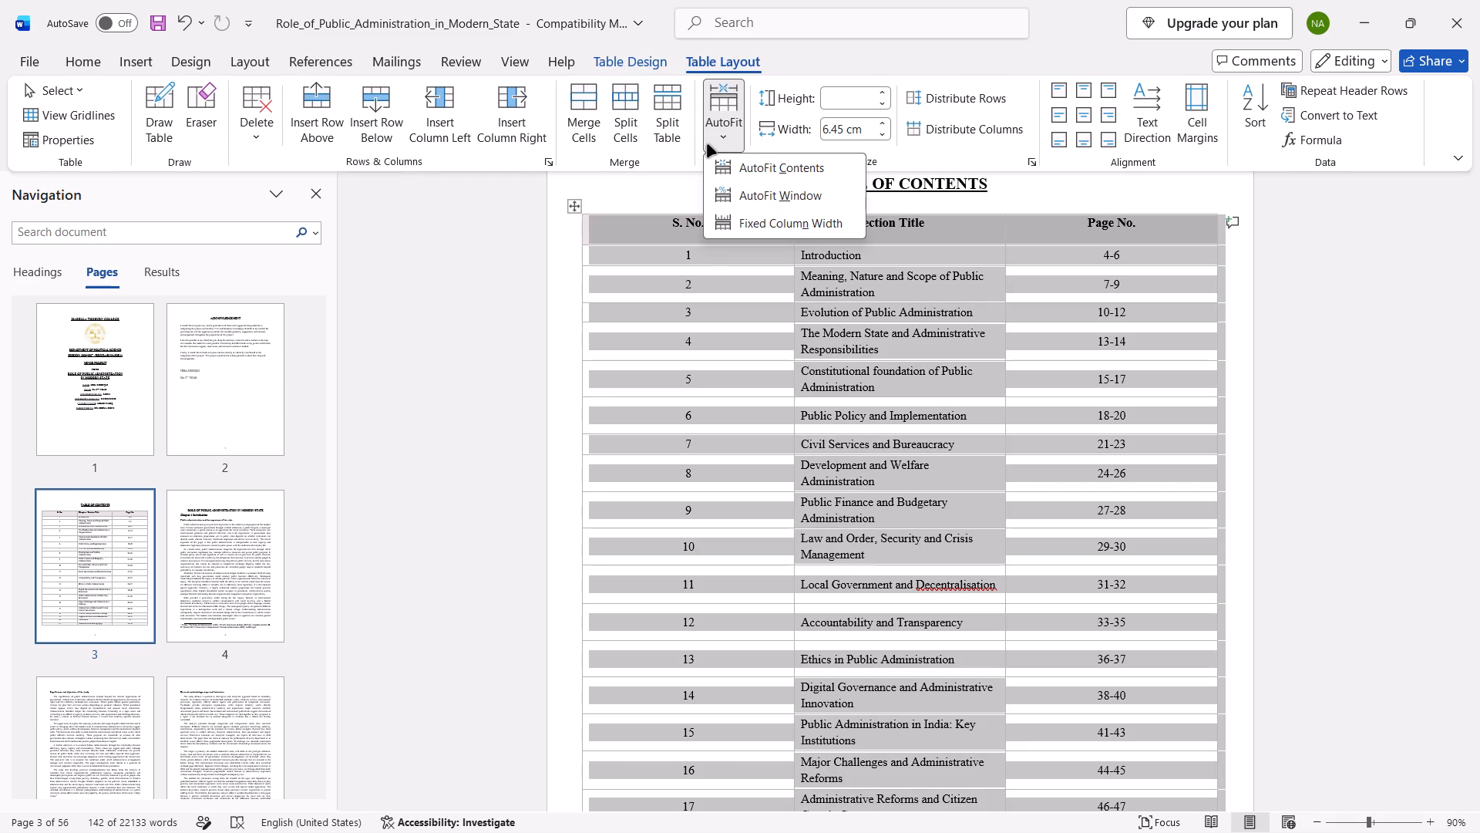
pyautogui.click(741, 171)
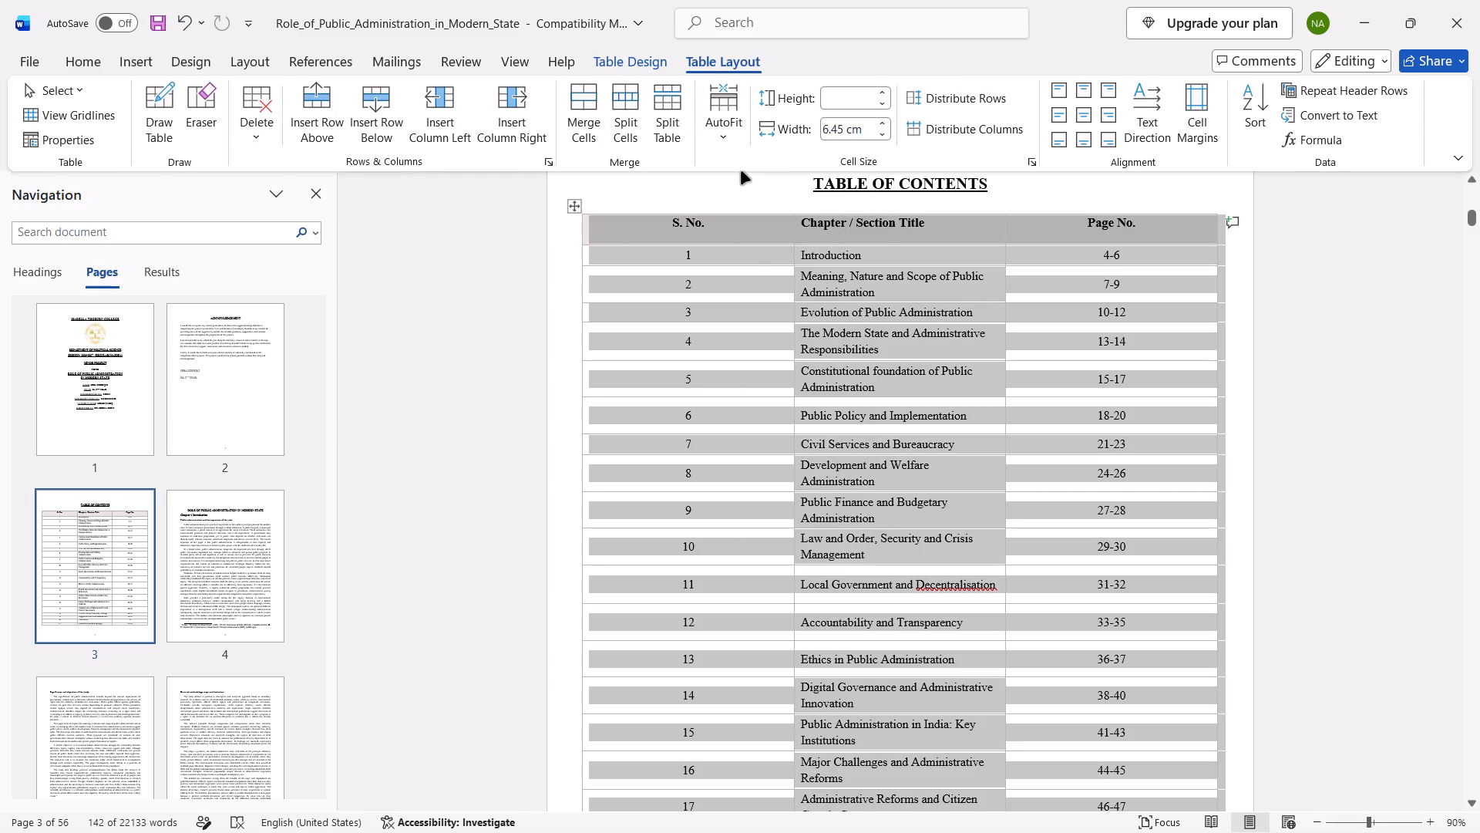
# AutoFit the contents table to the window so it spans the page's text width.
pyautogui.click(717, 137)
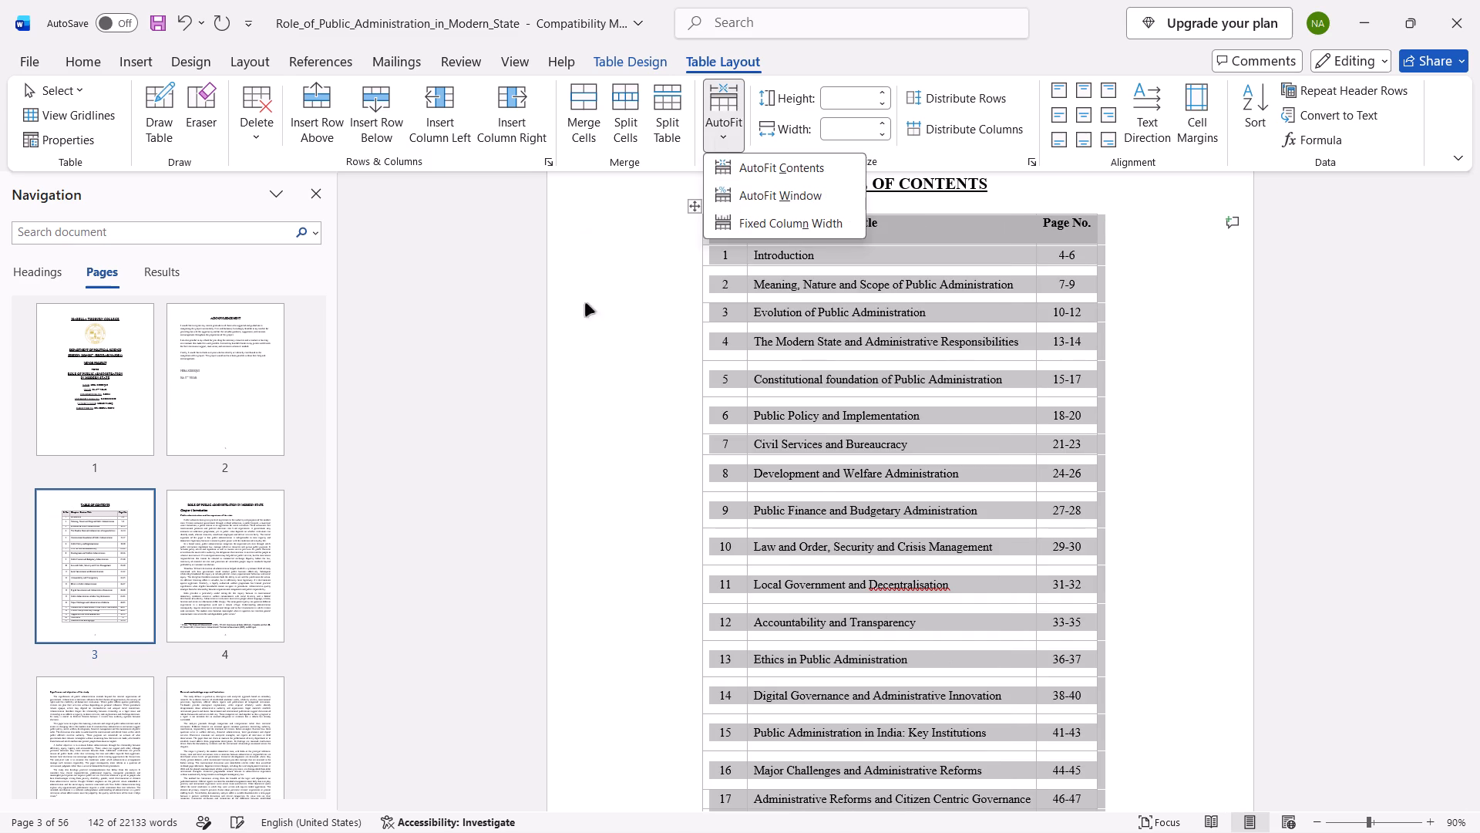
pyautogui.click(733, 220)
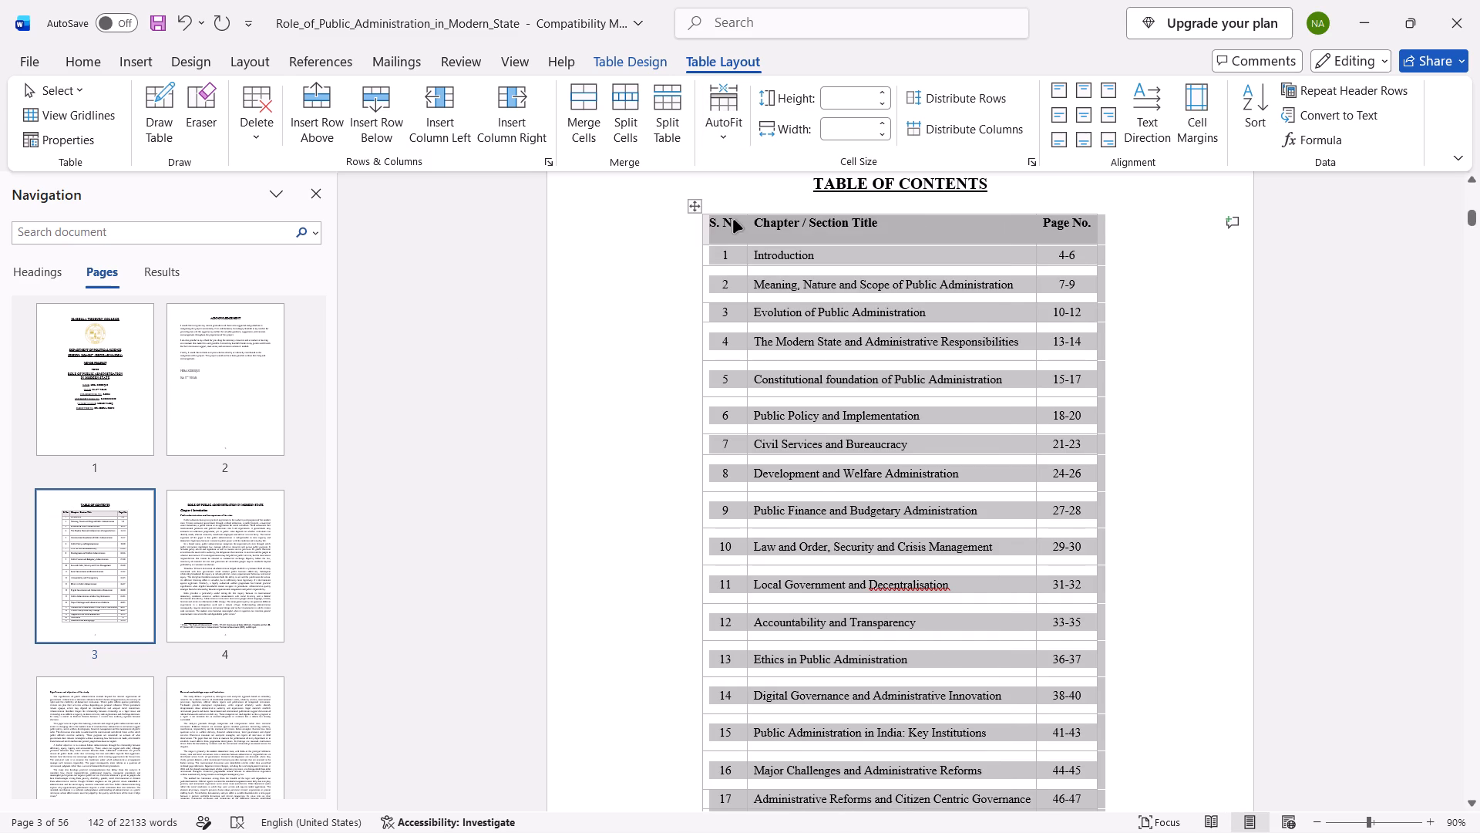
pyautogui.click(729, 146)
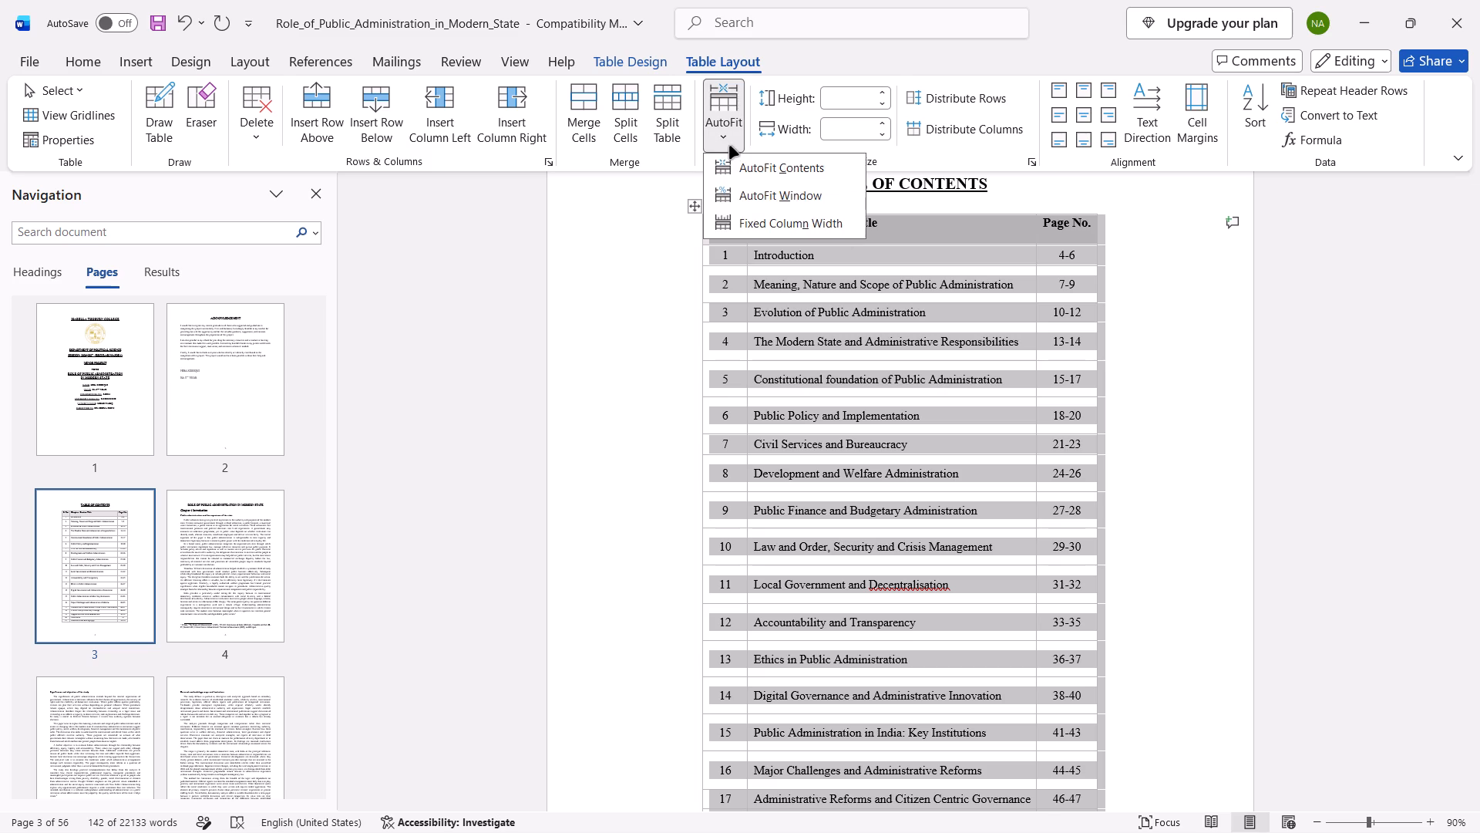
pyautogui.click(746, 200)
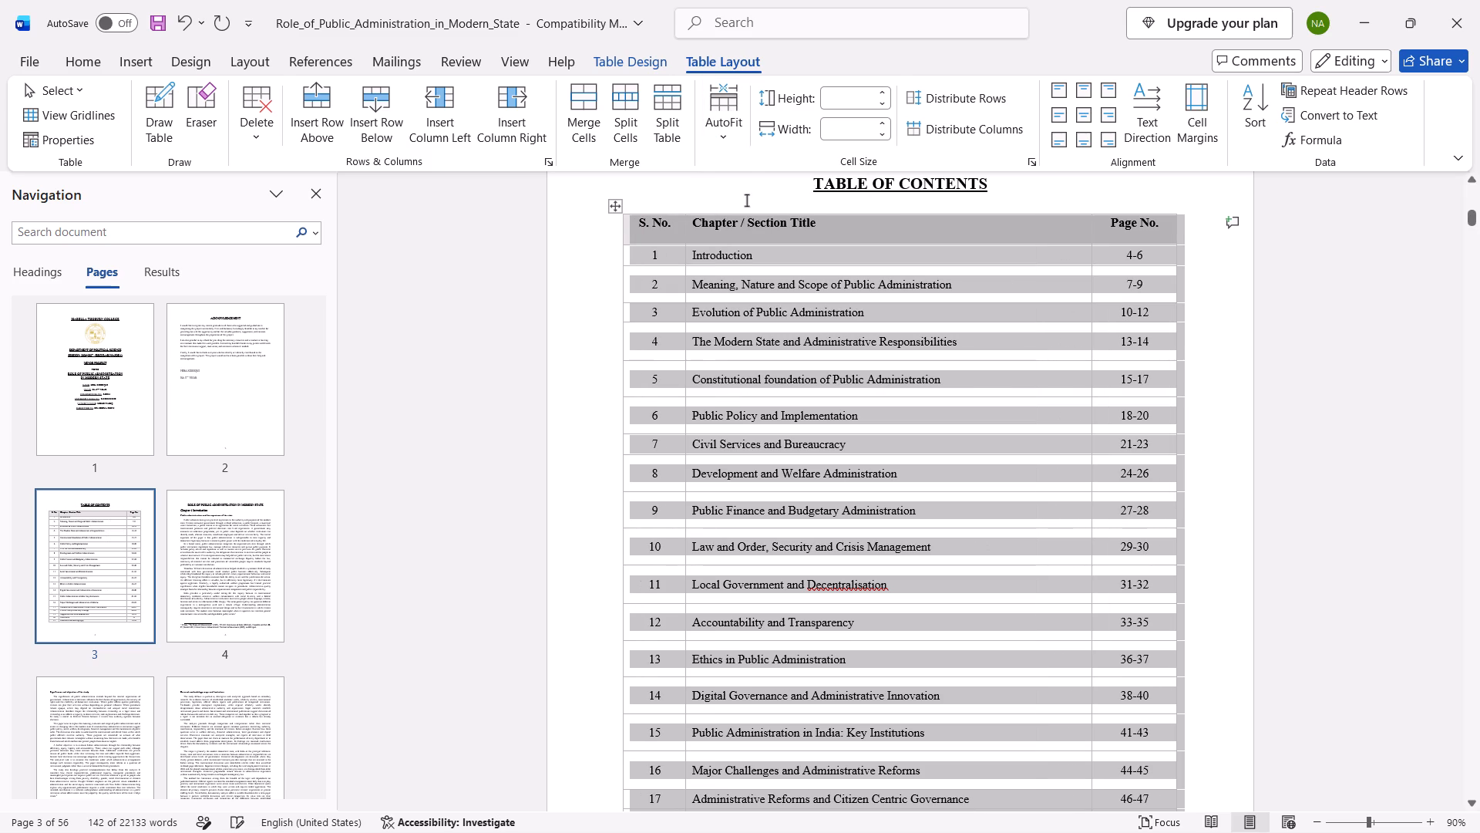
pyautogui.click(725, 128)
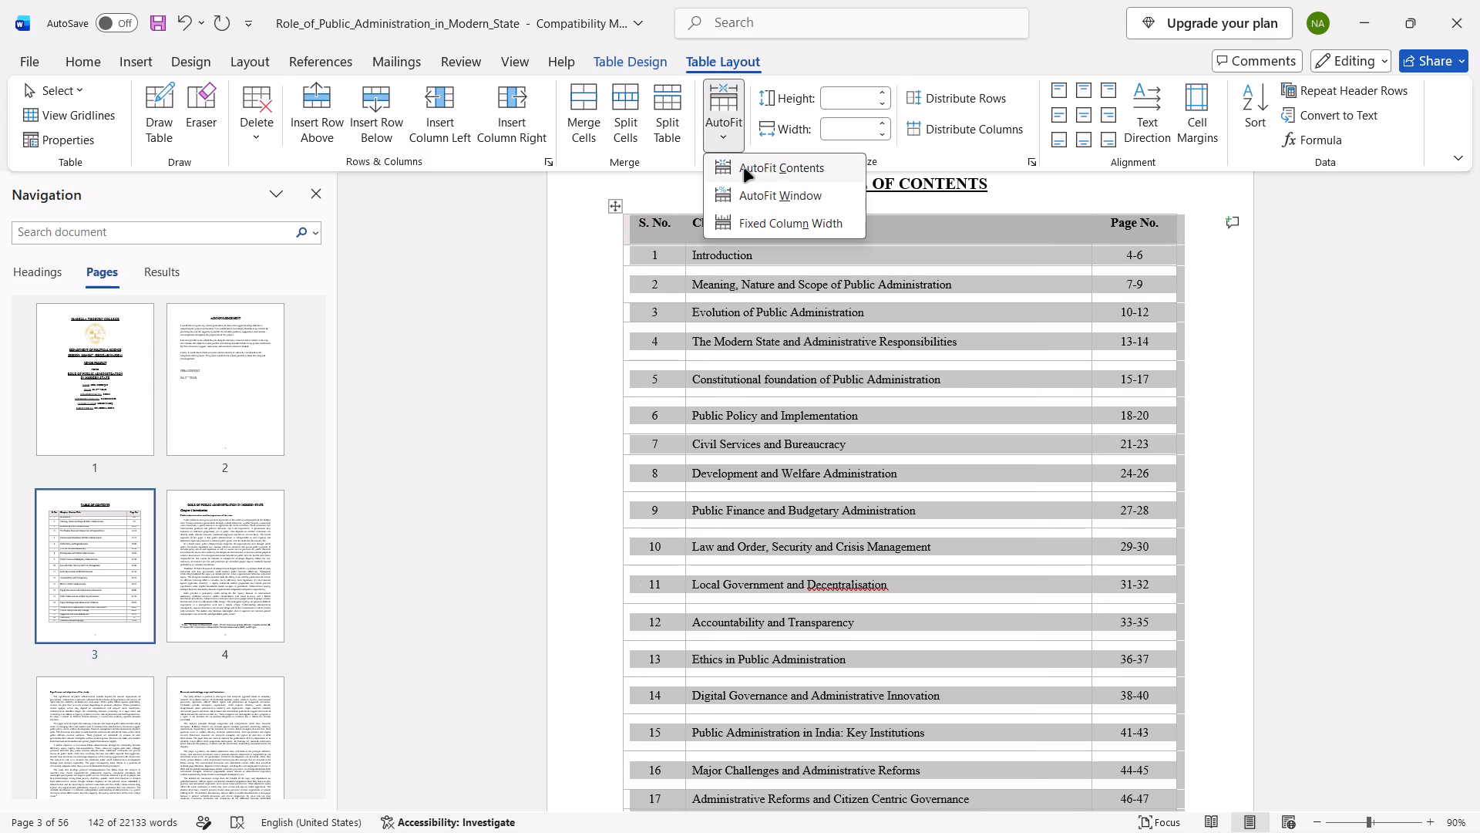
pyautogui.click(436, 357)
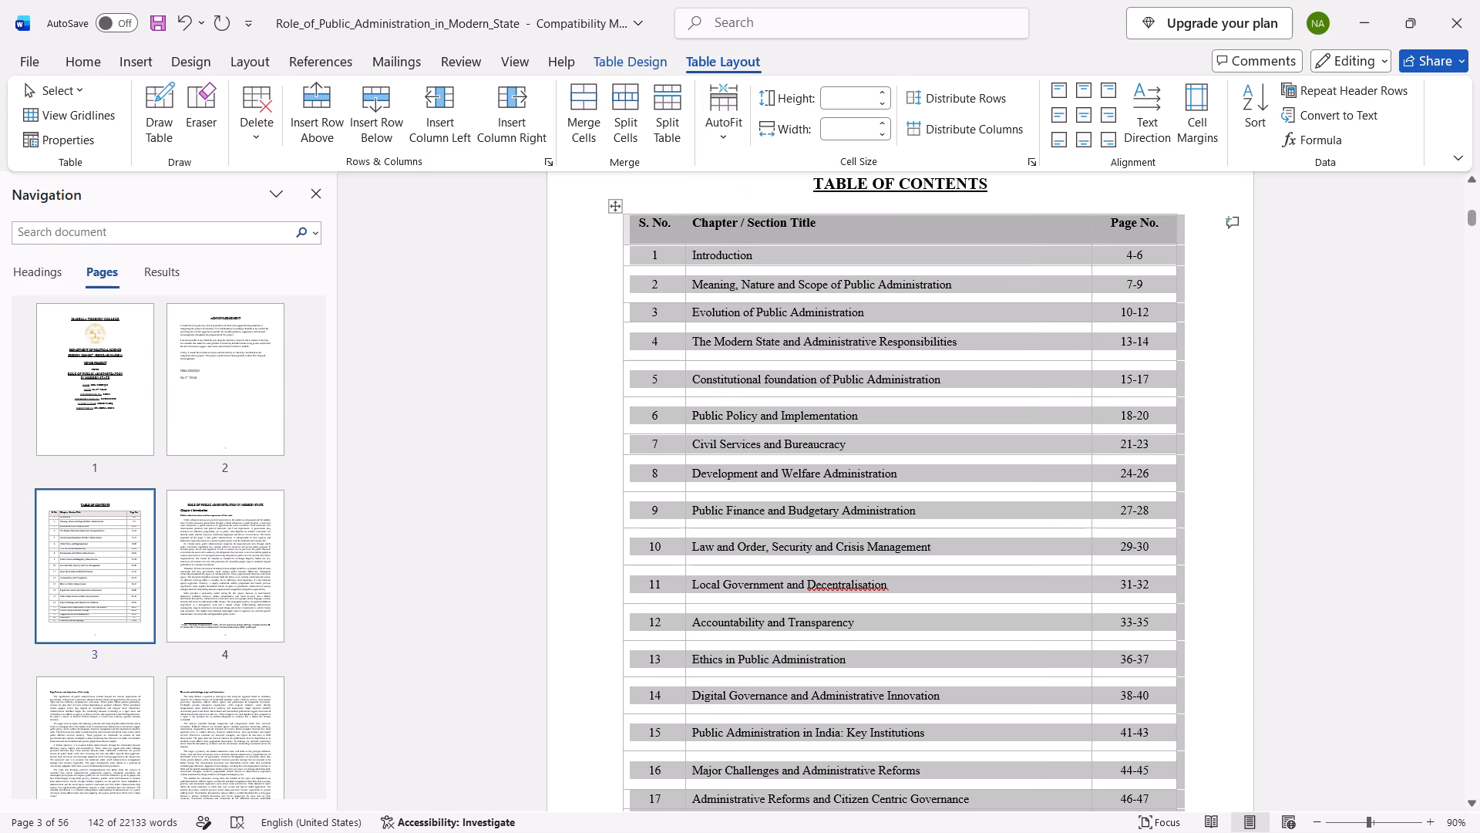
pyautogui.click(775, 312)
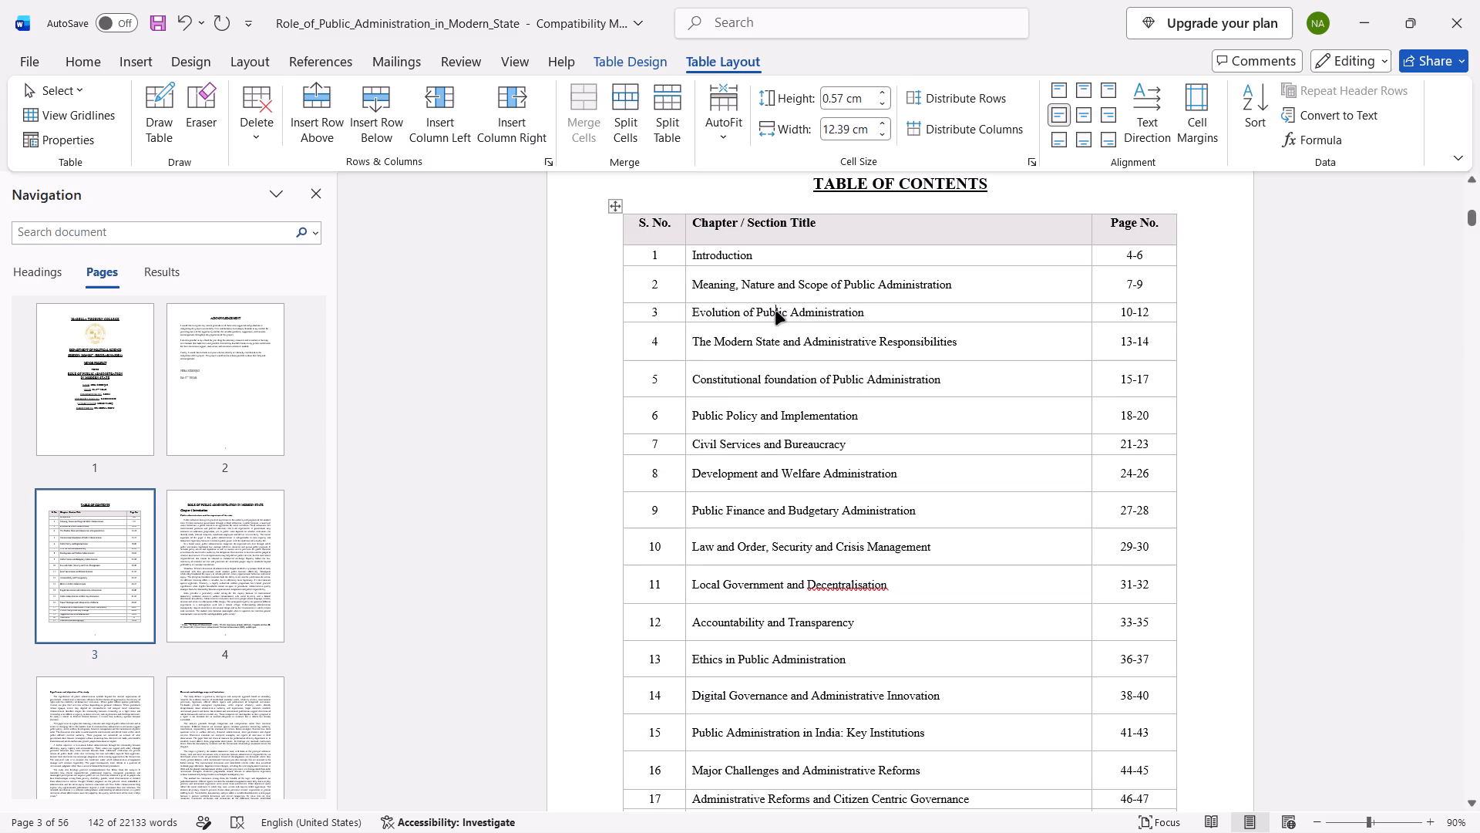
# Review the refitted table of contents on page 3 from the header row to the References and Bibliography row.
pyautogui.scroll(-2, 865, 397)
pyautogui.scroll(4, 865, 397)
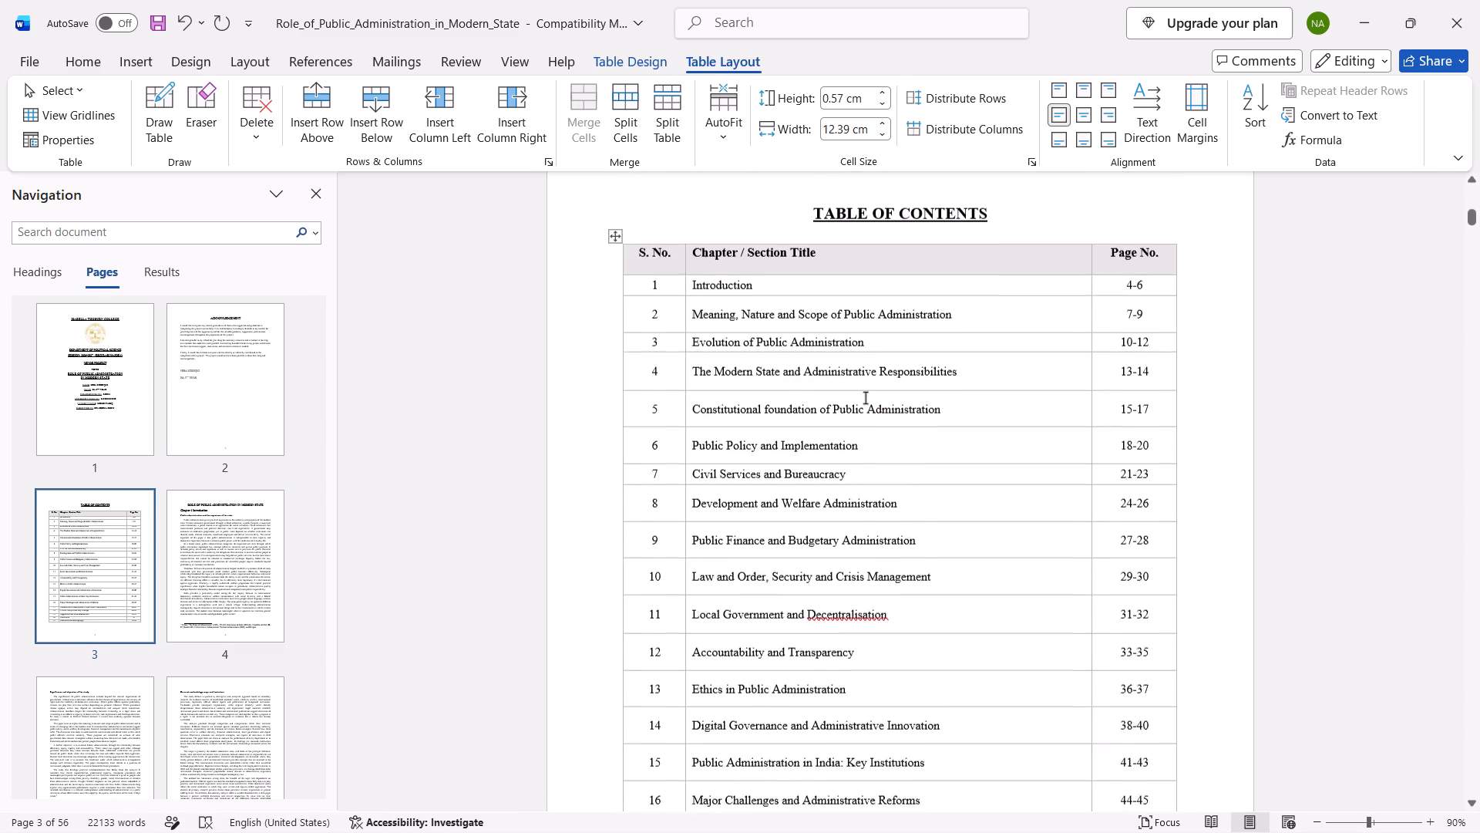
pyautogui.scroll(1, 865, 397)
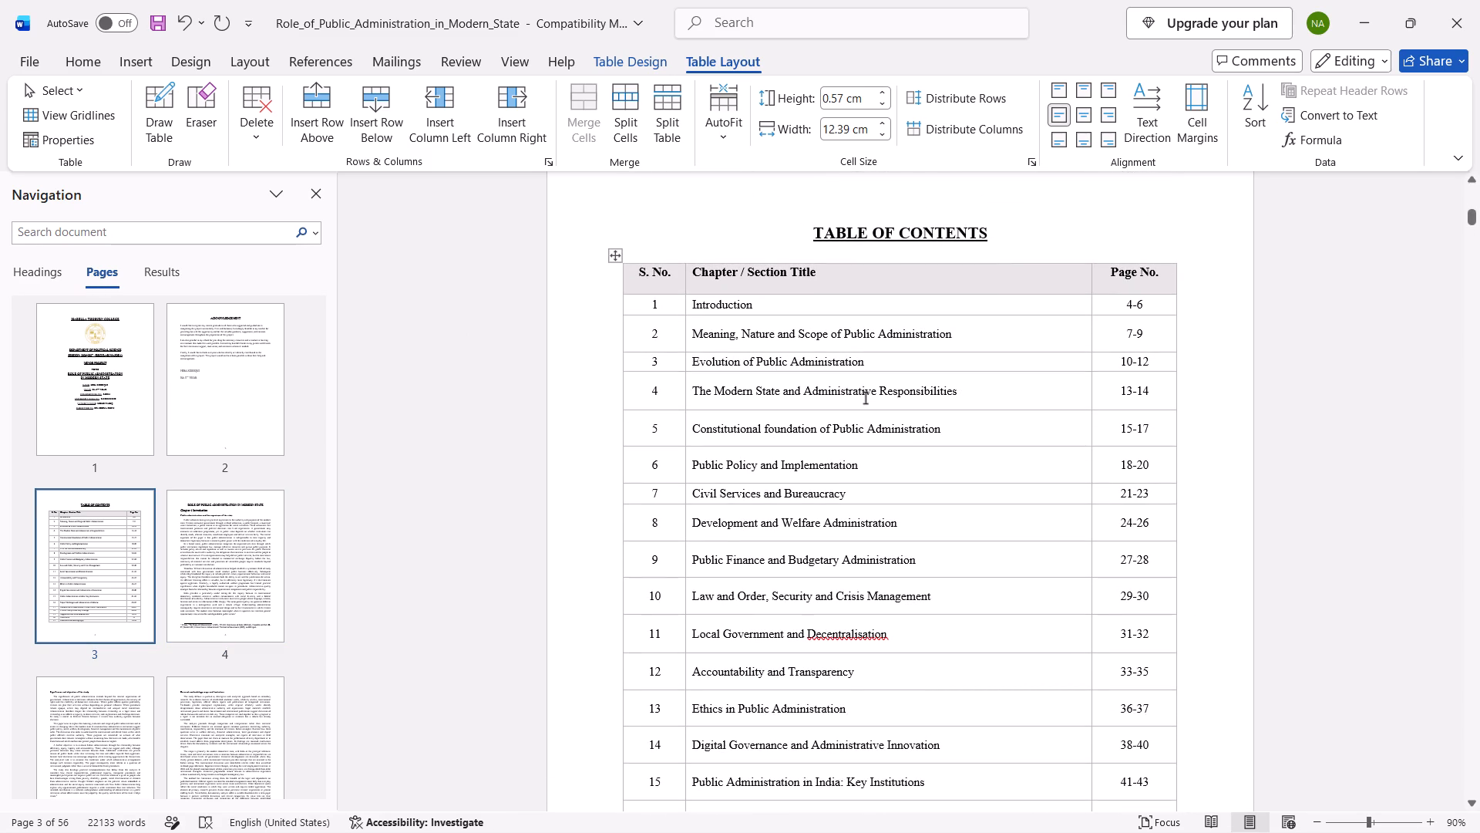
pyautogui.scroll(1, 865, 397)
pyautogui.scroll(-2, 890, 370)
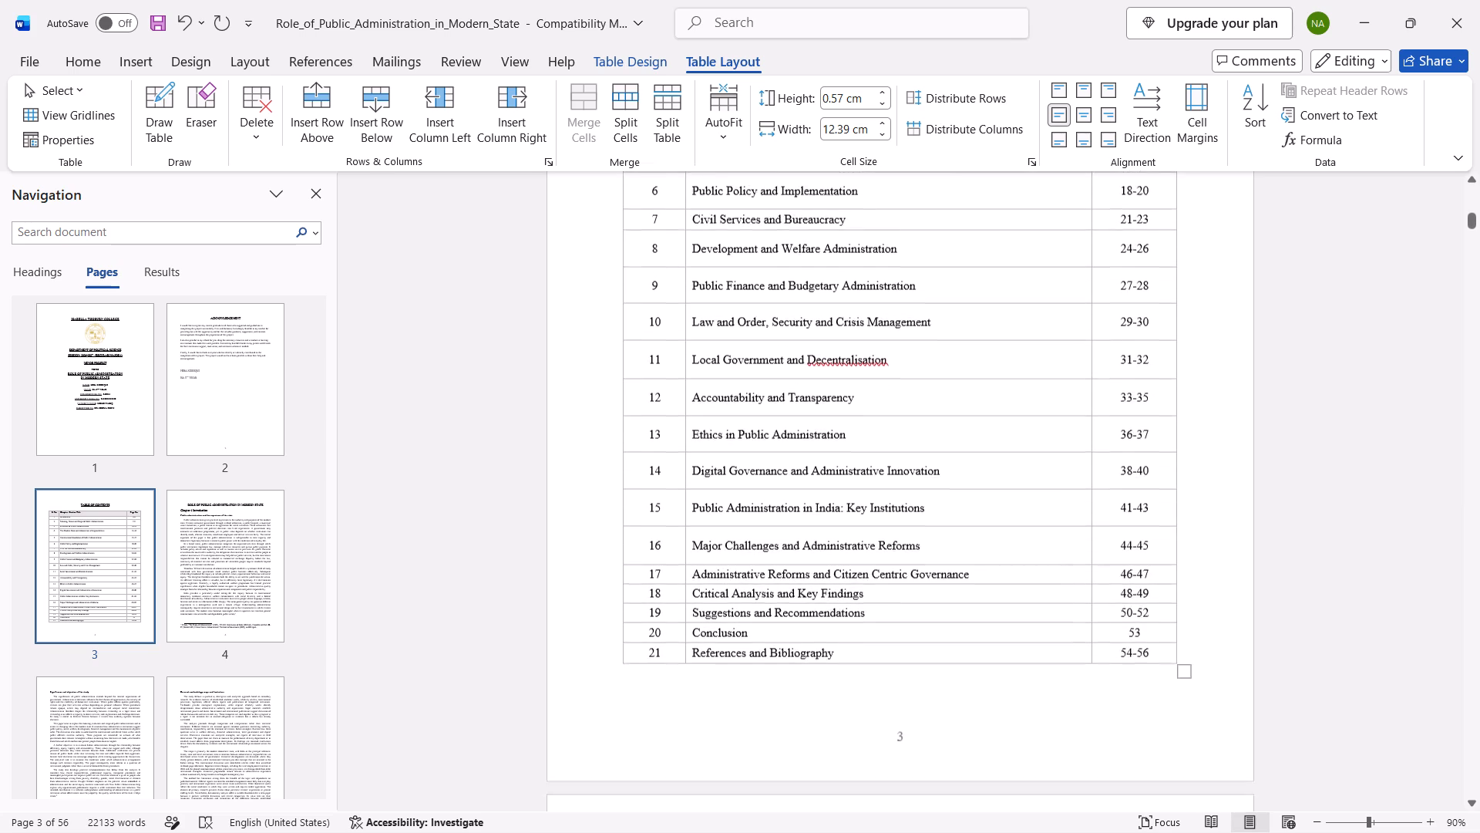
pyautogui.scroll(-1, 890, 370)
pyautogui.scroll(1, 984, 518)
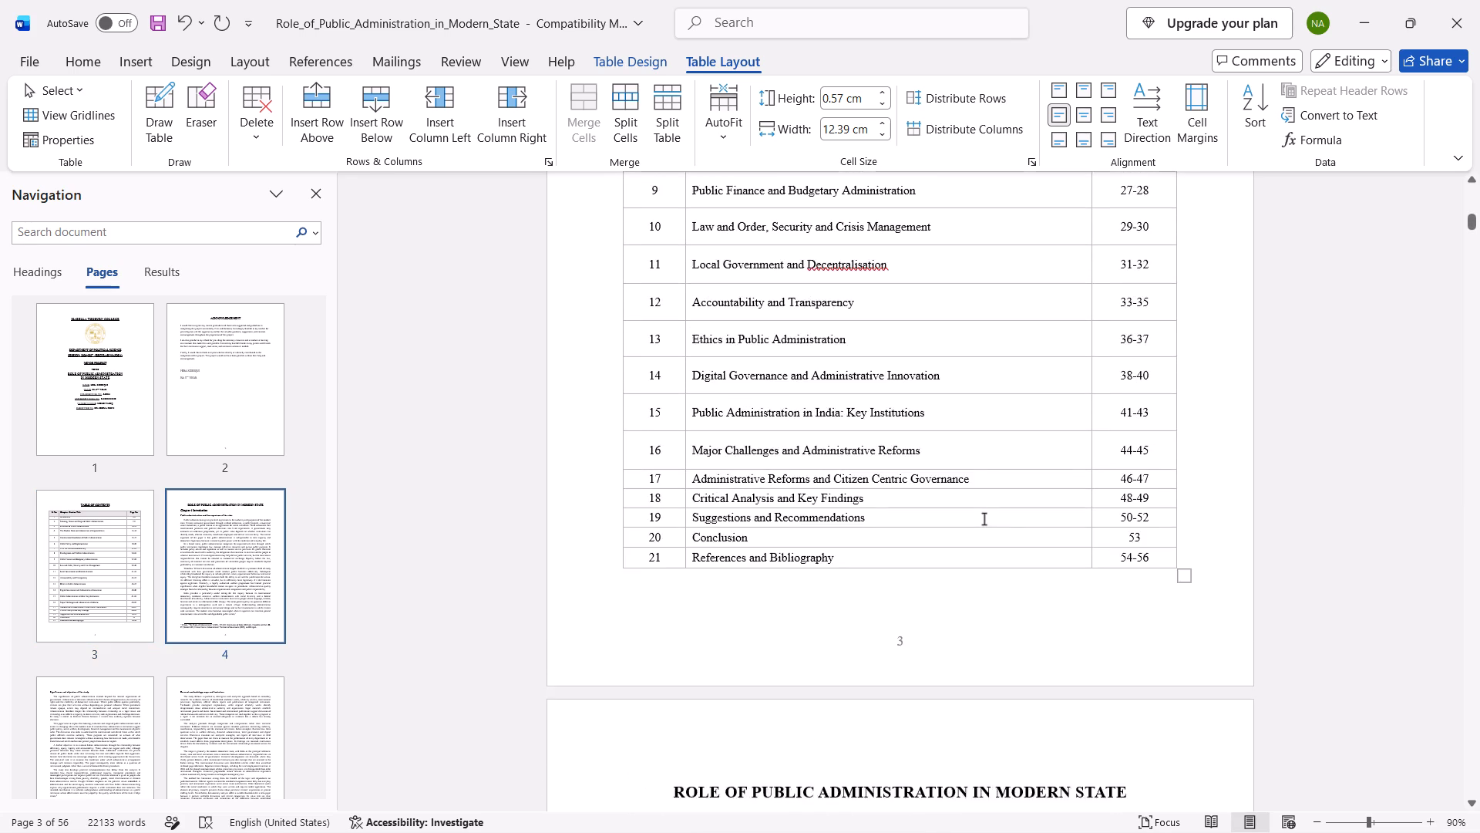
pyautogui.scroll(3, 984, 518)
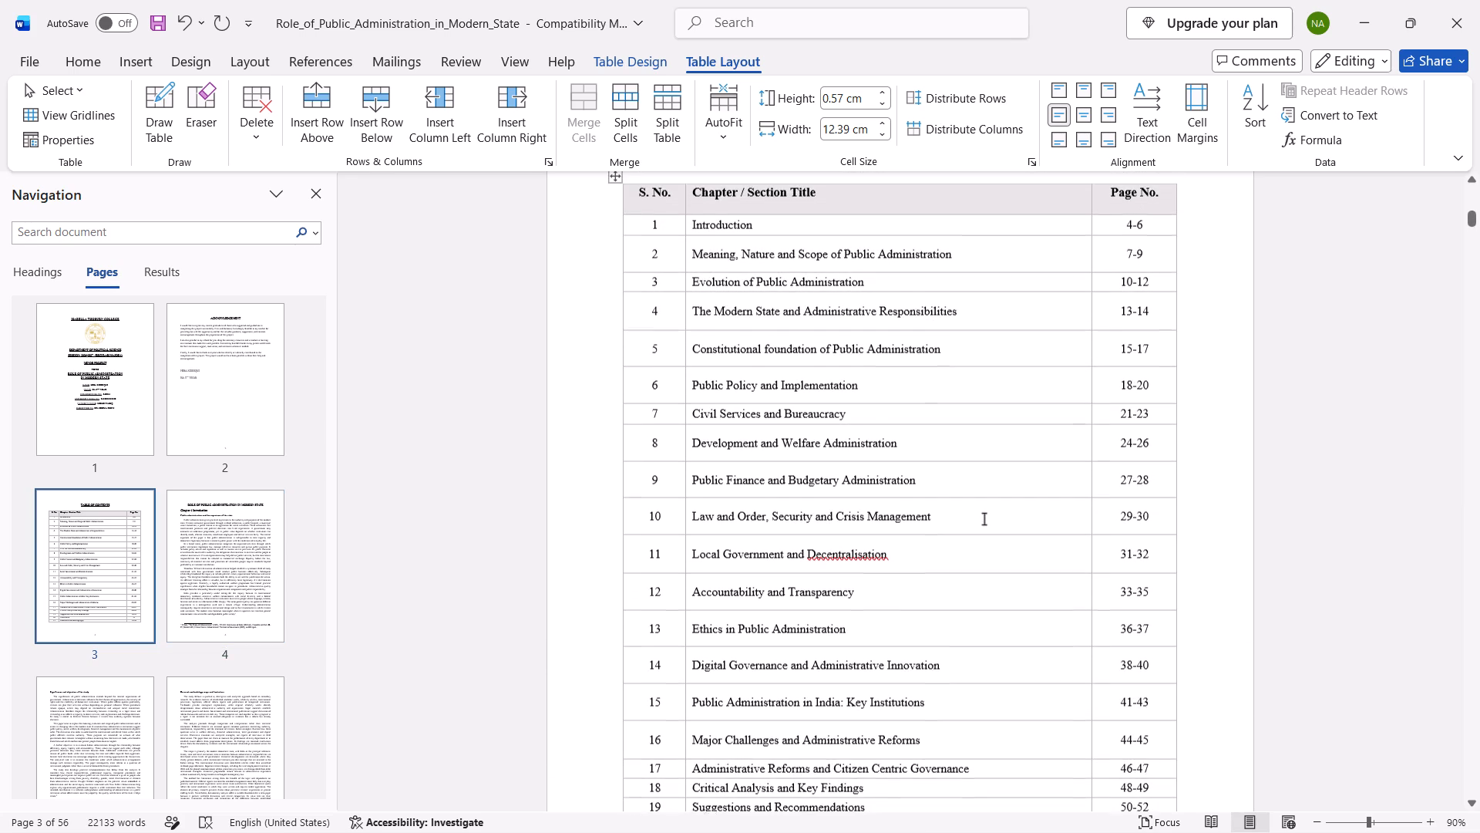
pyautogui.scroll(1, 984, 518)
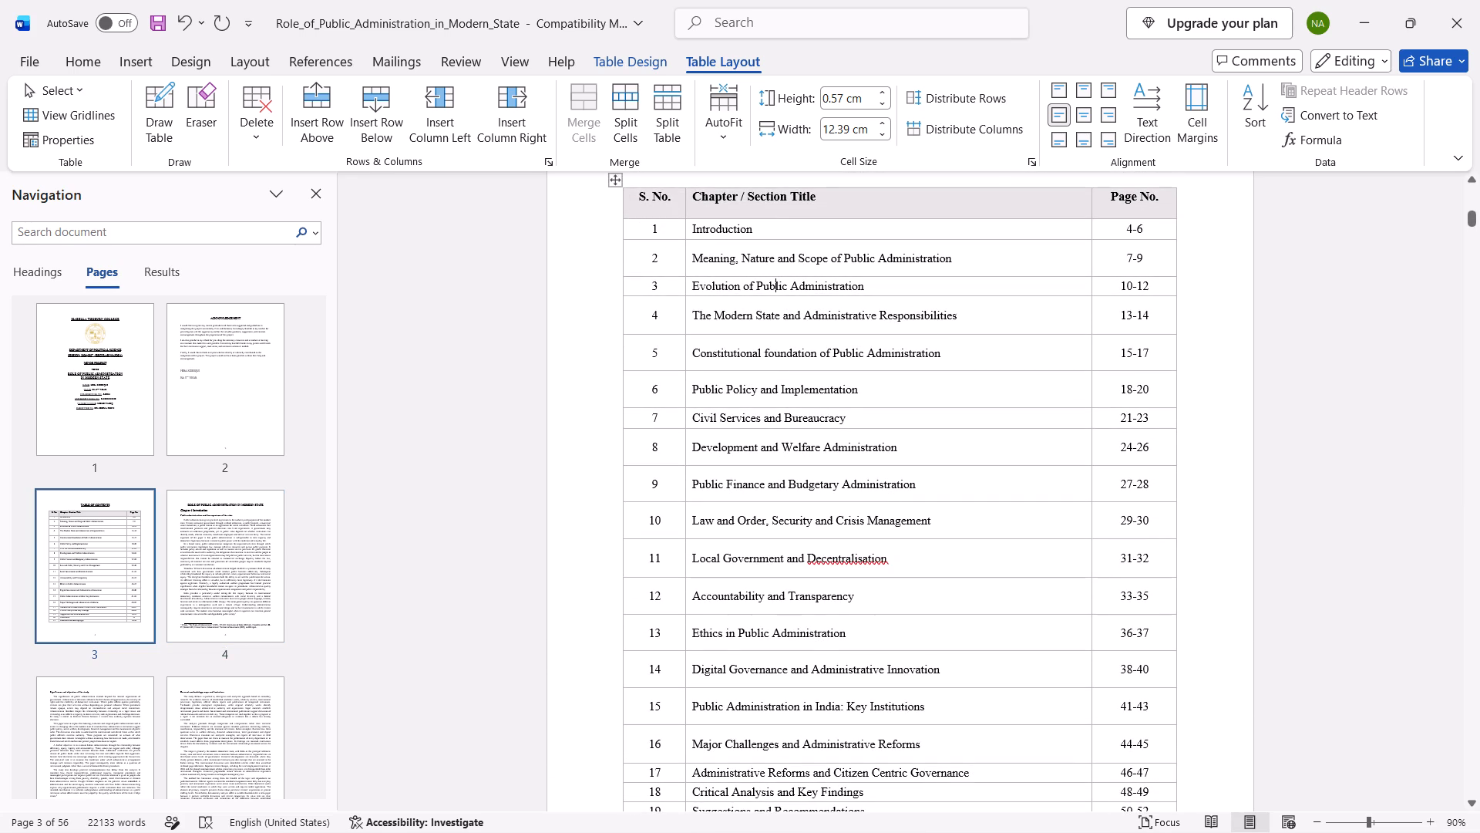
# Distribute all rows of the contents table to an equal height.
pyautogui.click(615, 180)
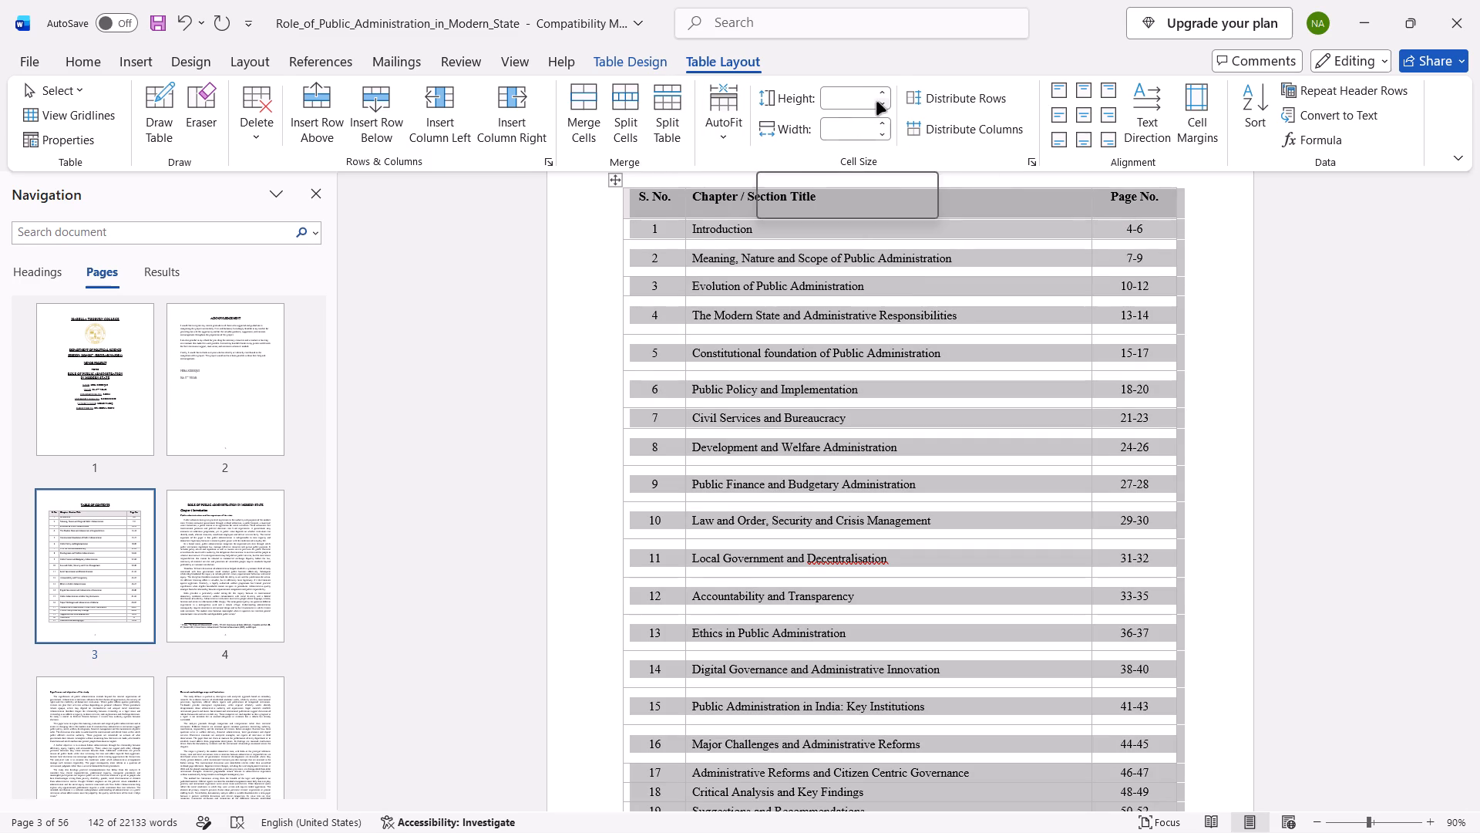
pyautogui.click(943, 100)
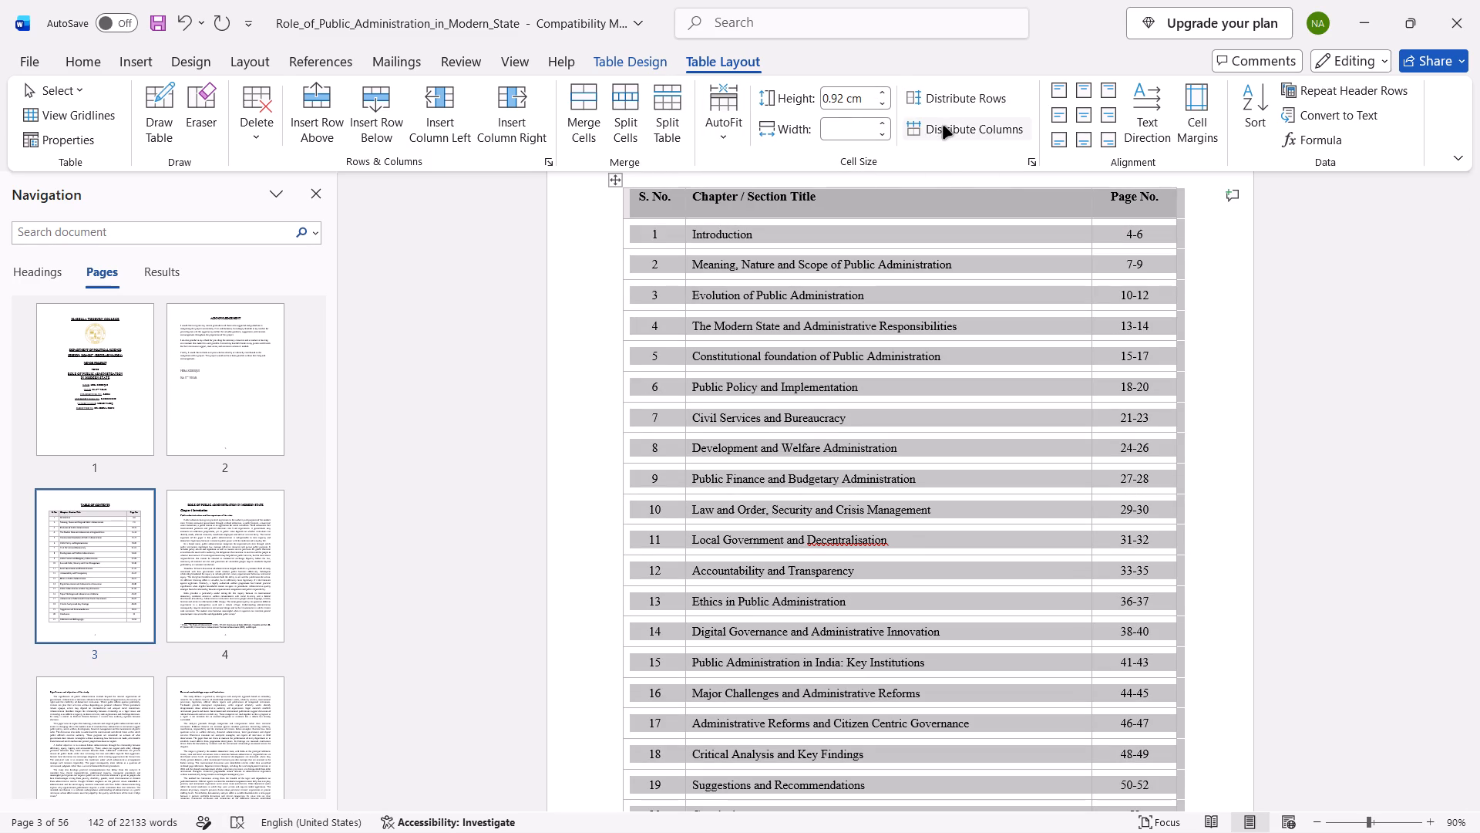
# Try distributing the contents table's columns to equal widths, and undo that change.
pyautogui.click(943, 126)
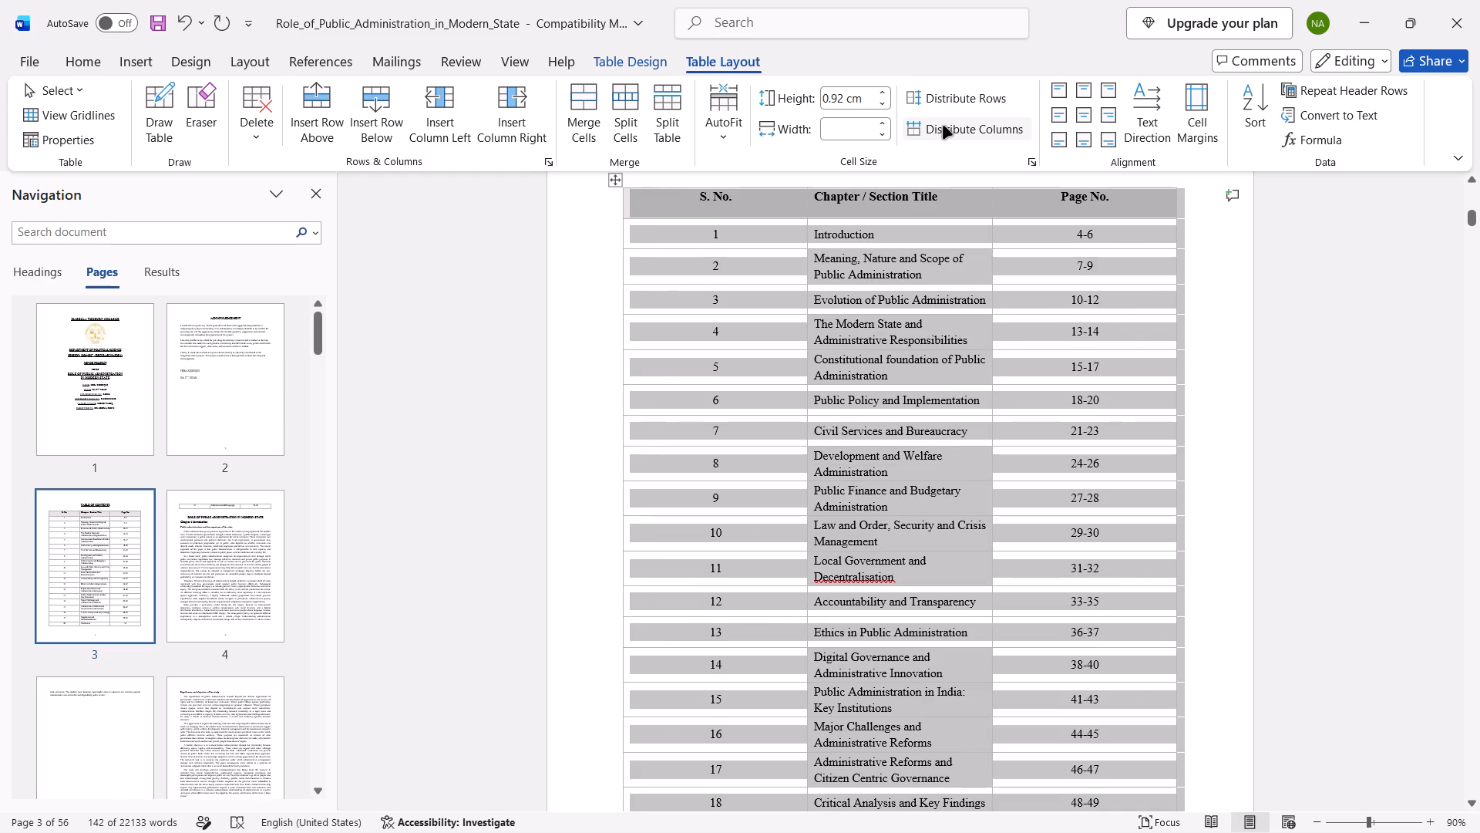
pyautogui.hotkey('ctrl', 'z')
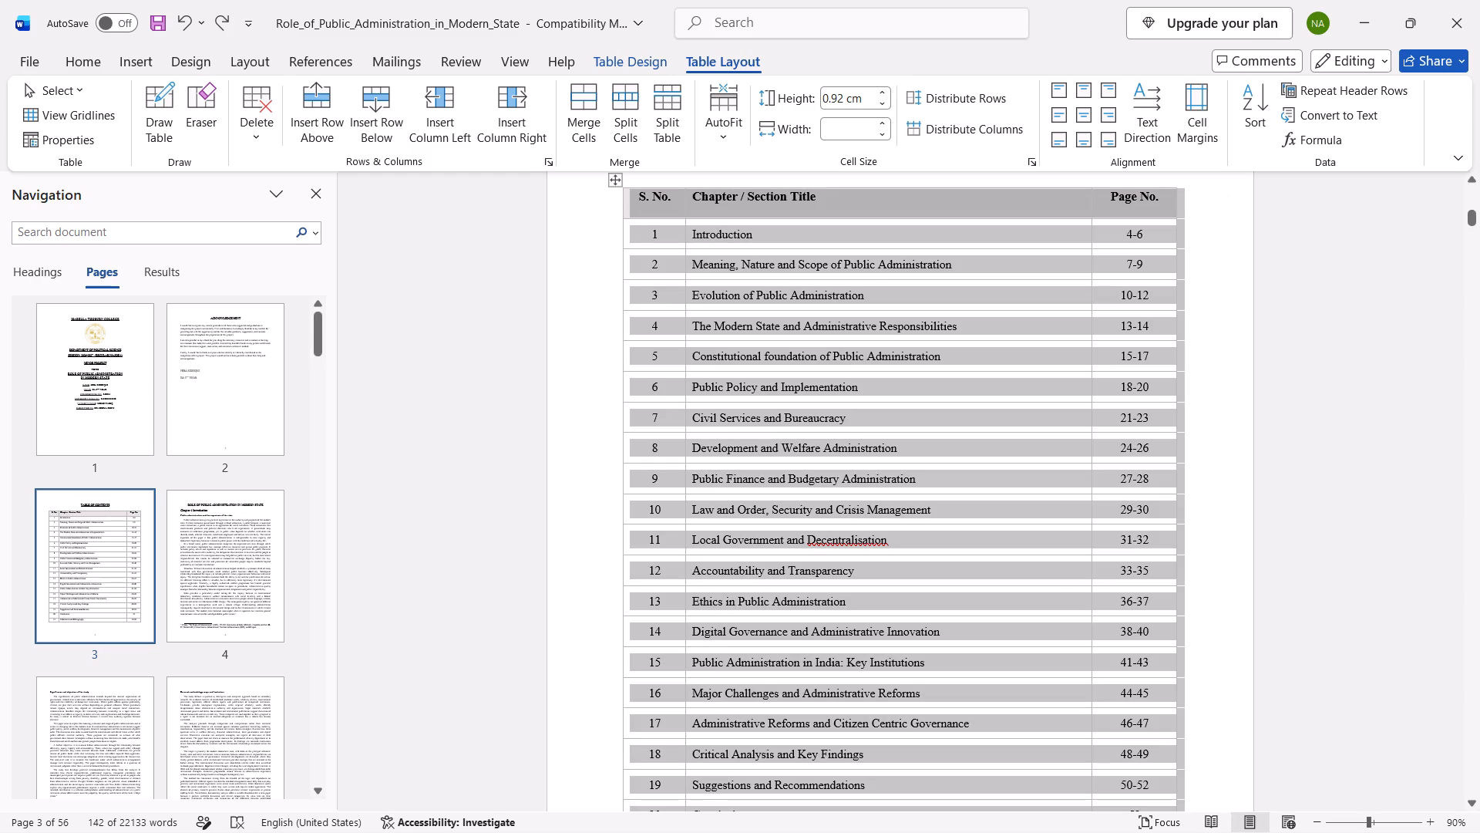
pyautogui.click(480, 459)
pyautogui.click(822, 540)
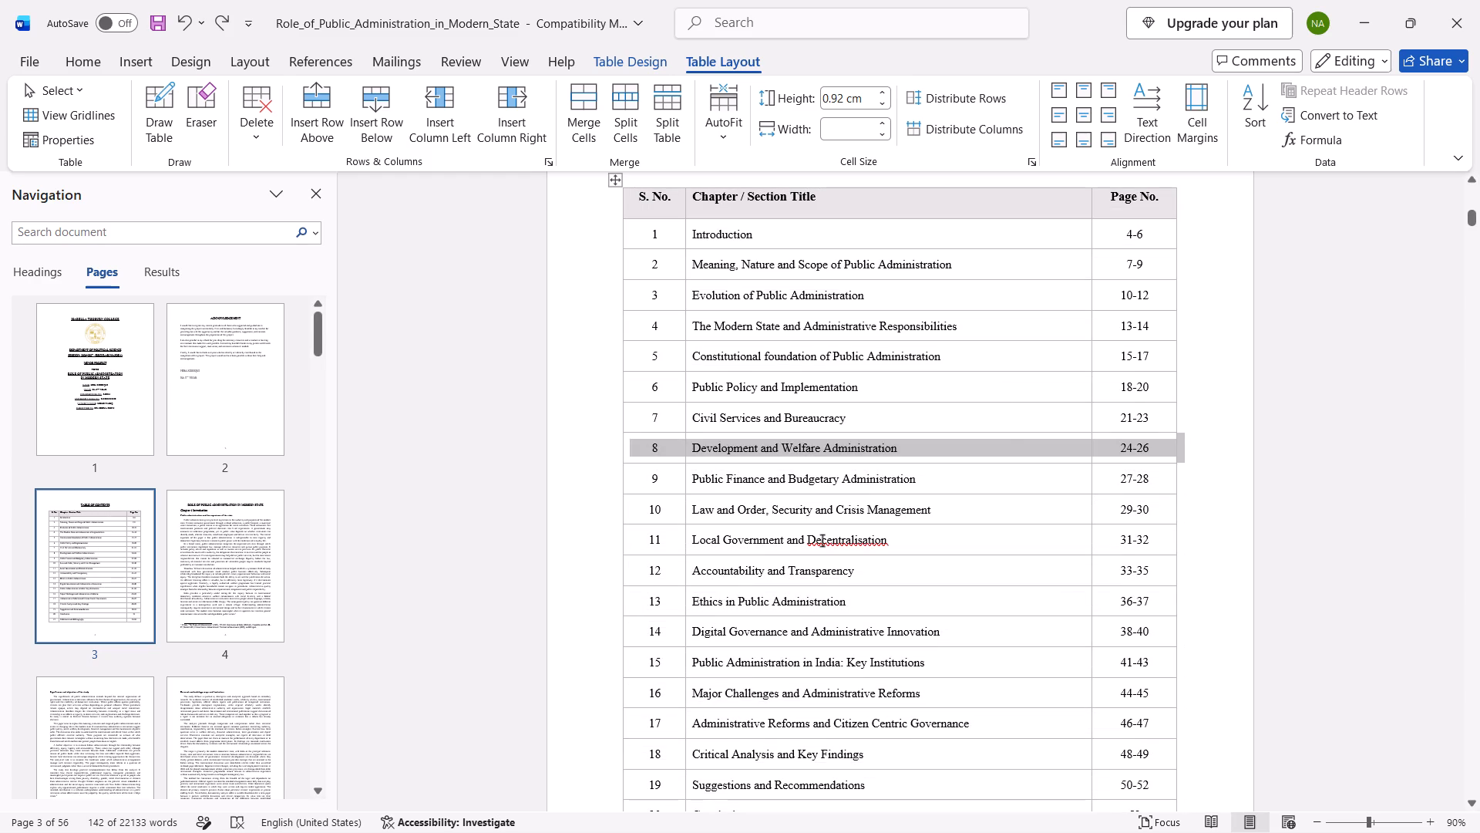
# Centre the "Chapter / Section Title" header text horizontally in the contents table.
pyautogui.scroll(-3, 822, 540)
pyautogui.scroll(1, 822, 540)
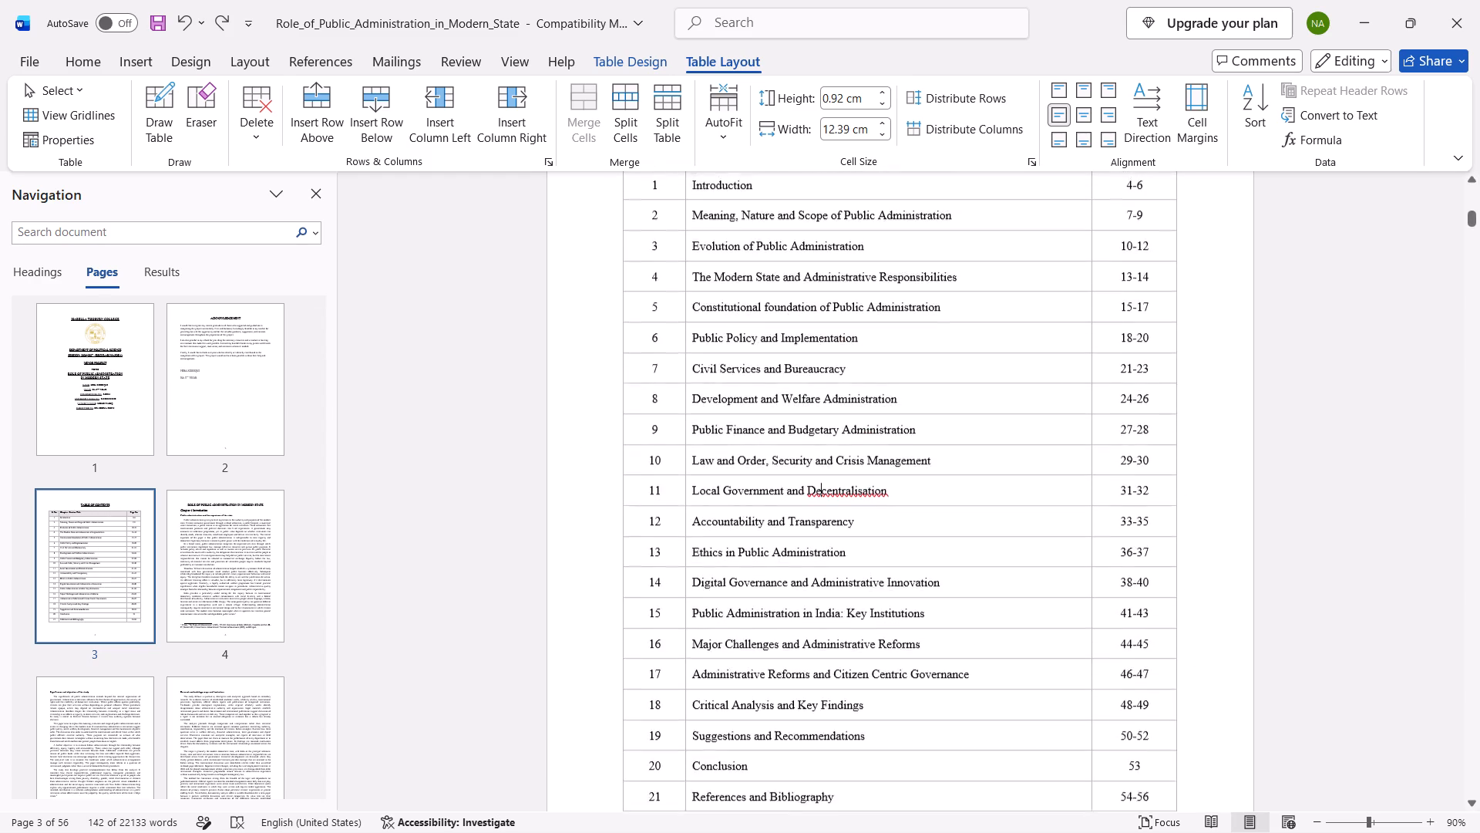
pyautogui.scroll(1, 822, 540)
pyautogui.click(1341, 472)
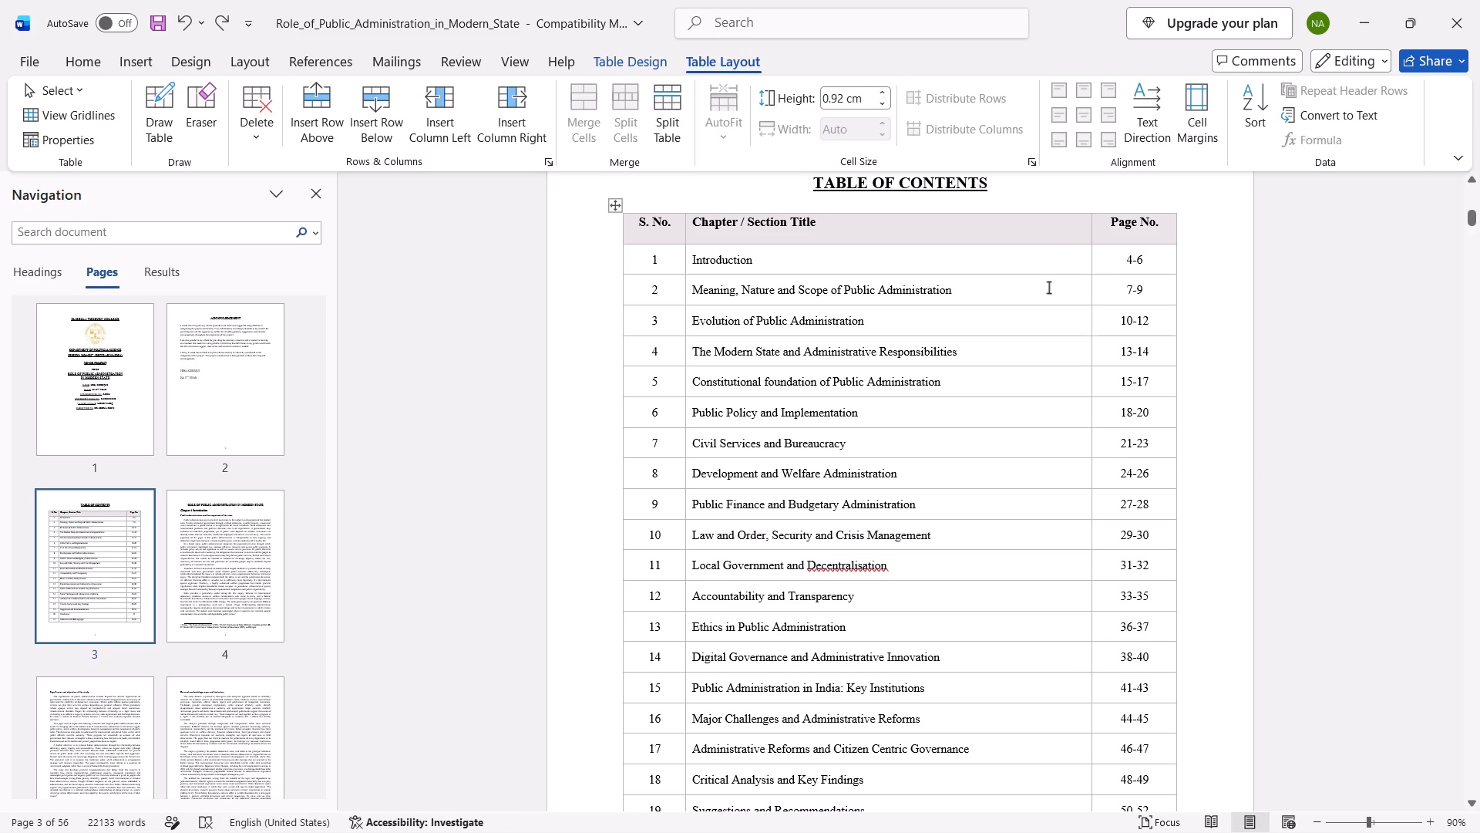
pyautogui.moveTo(823, 224); pyautogui.dragTo(702, 225)
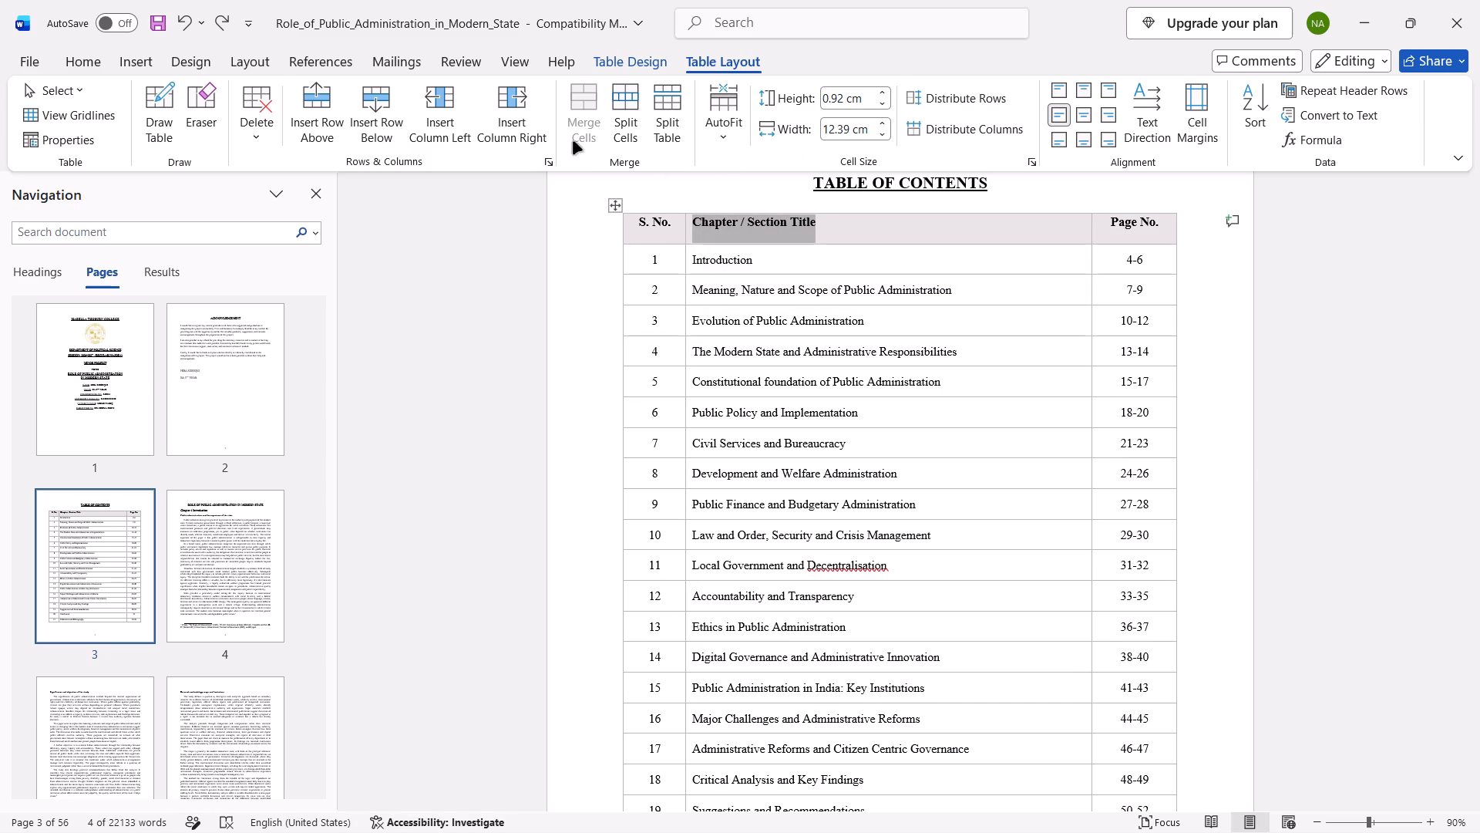
pyautogui.click(74, 62)
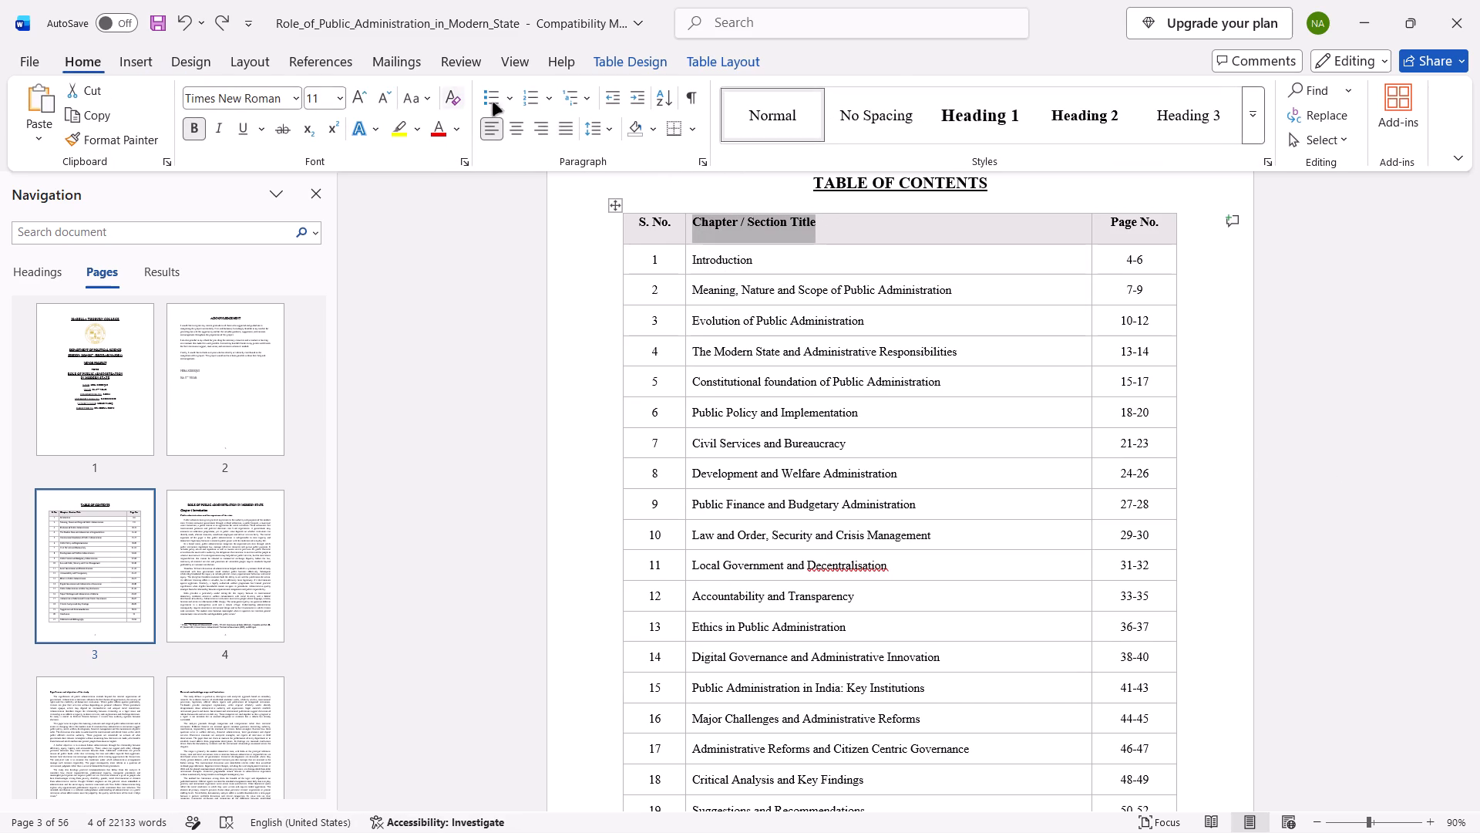
pyautogui.click(524, 134)
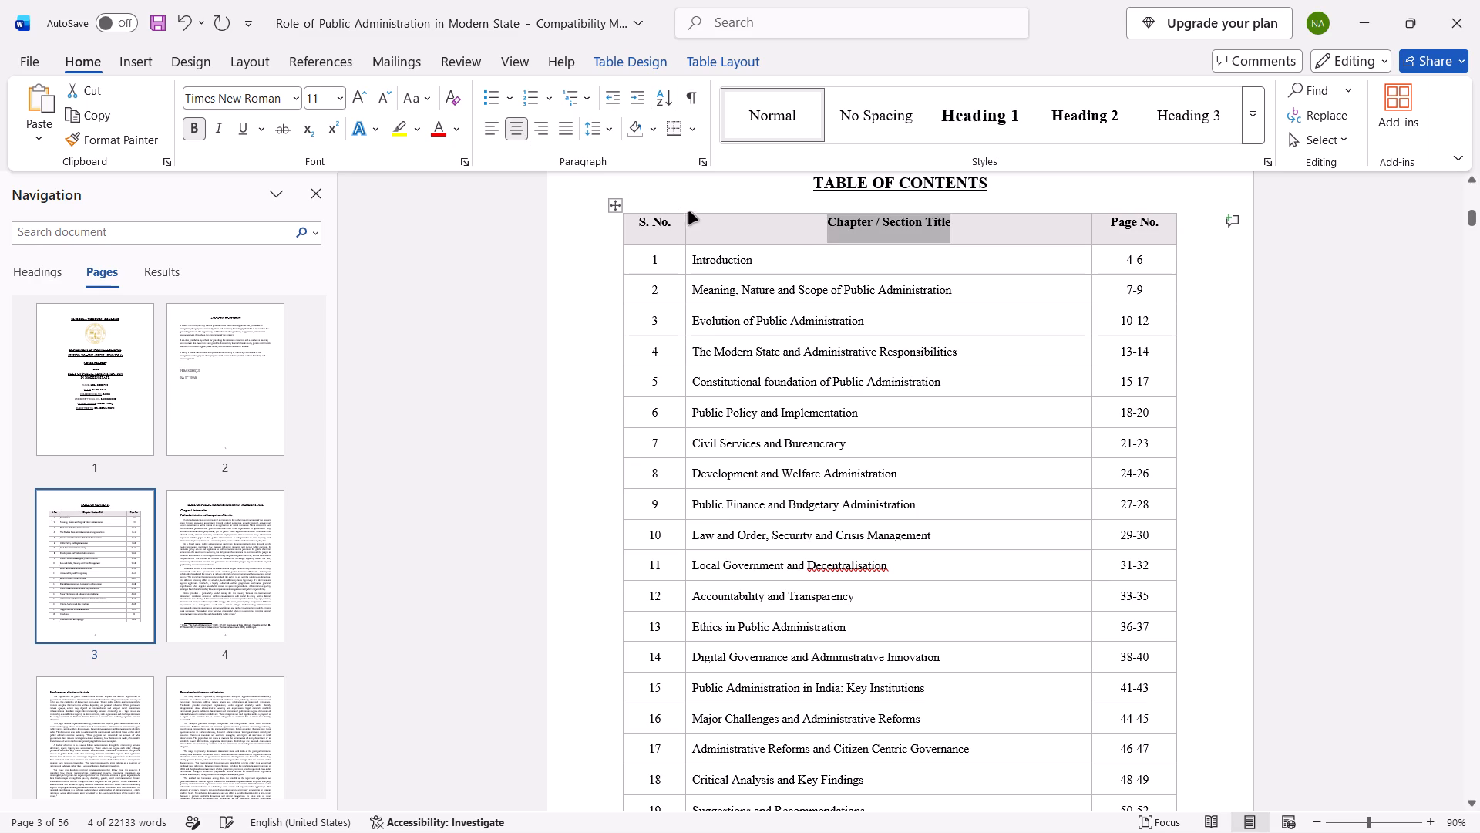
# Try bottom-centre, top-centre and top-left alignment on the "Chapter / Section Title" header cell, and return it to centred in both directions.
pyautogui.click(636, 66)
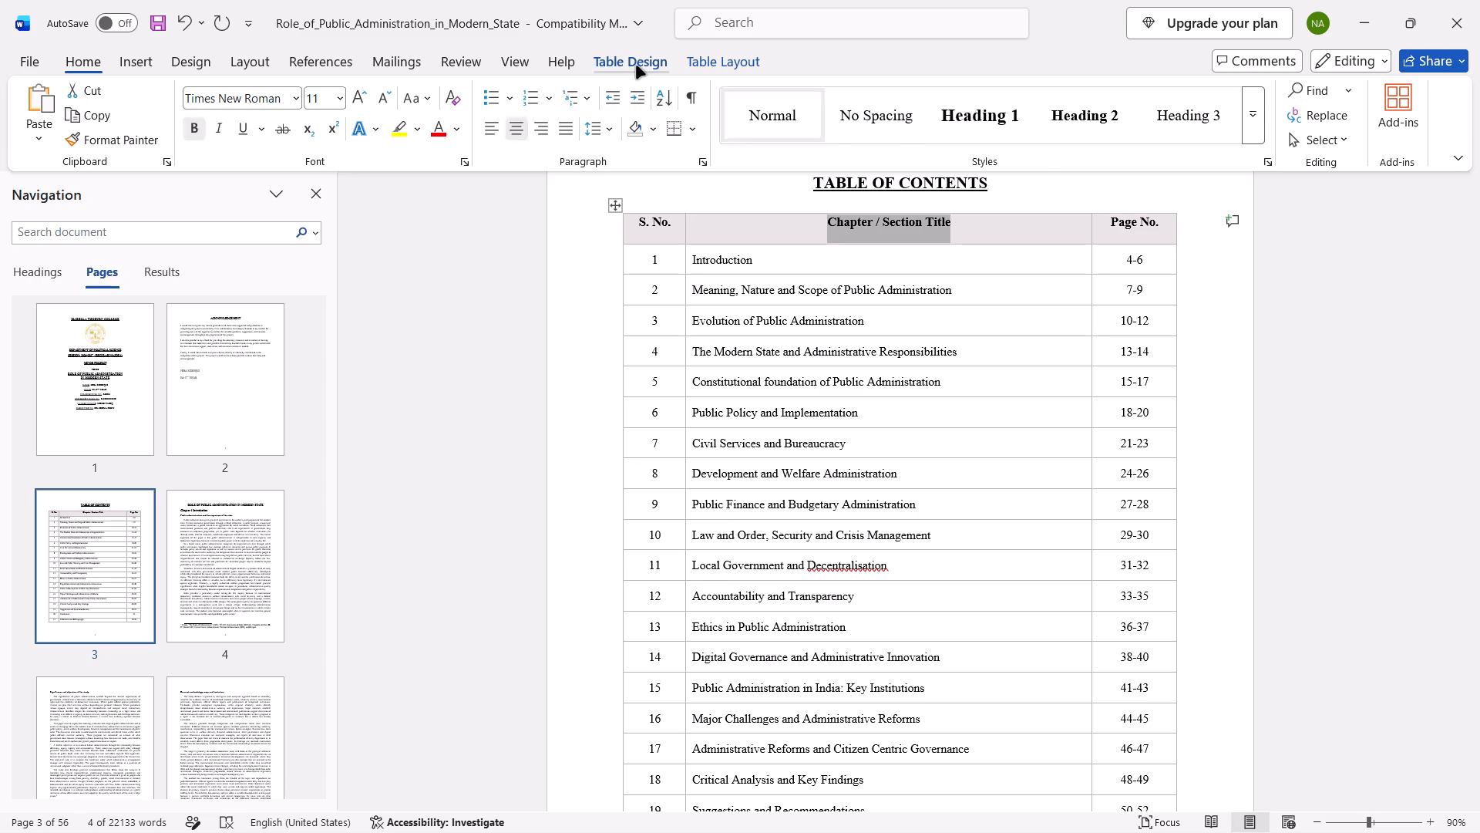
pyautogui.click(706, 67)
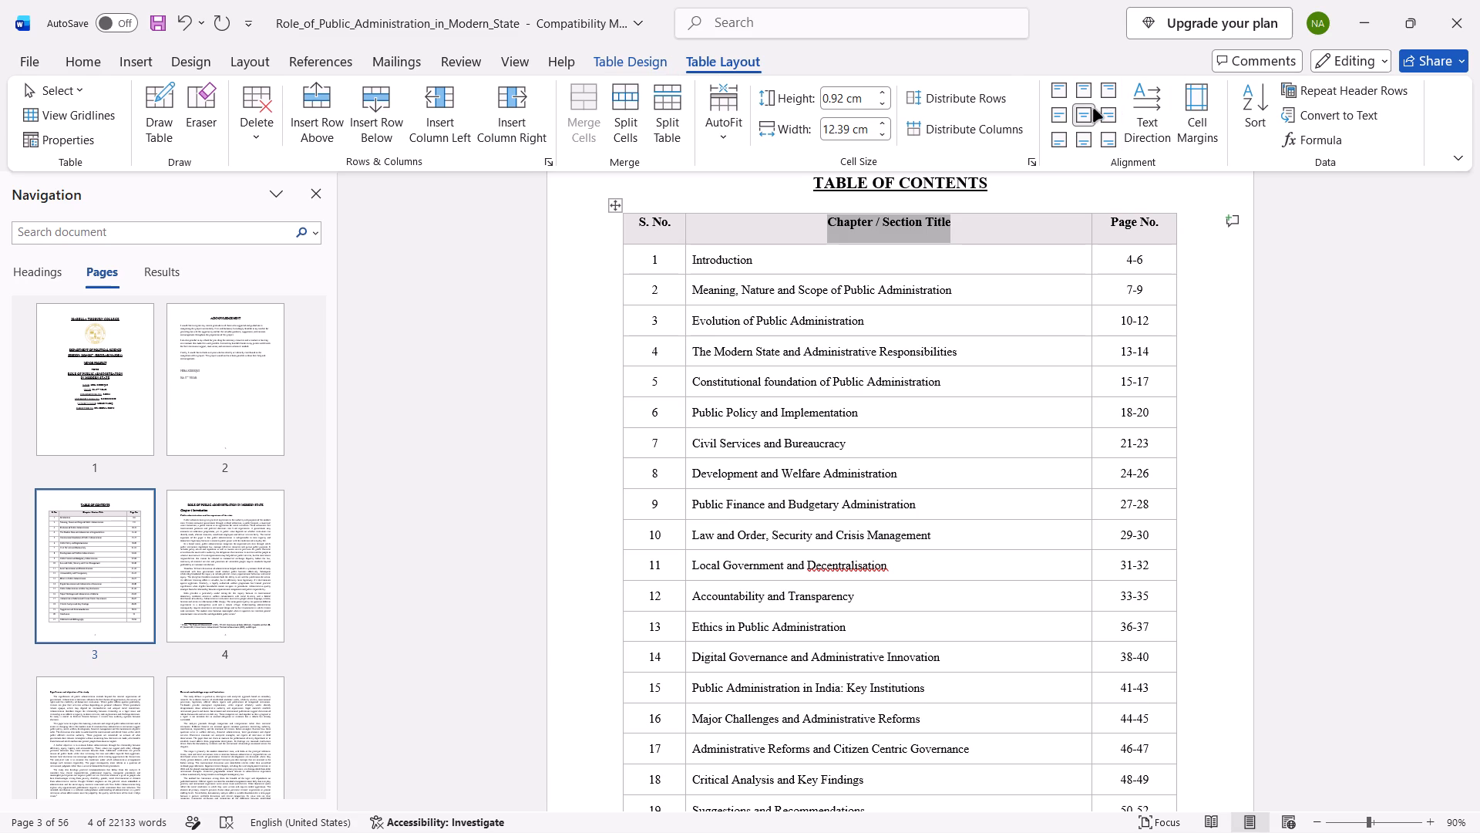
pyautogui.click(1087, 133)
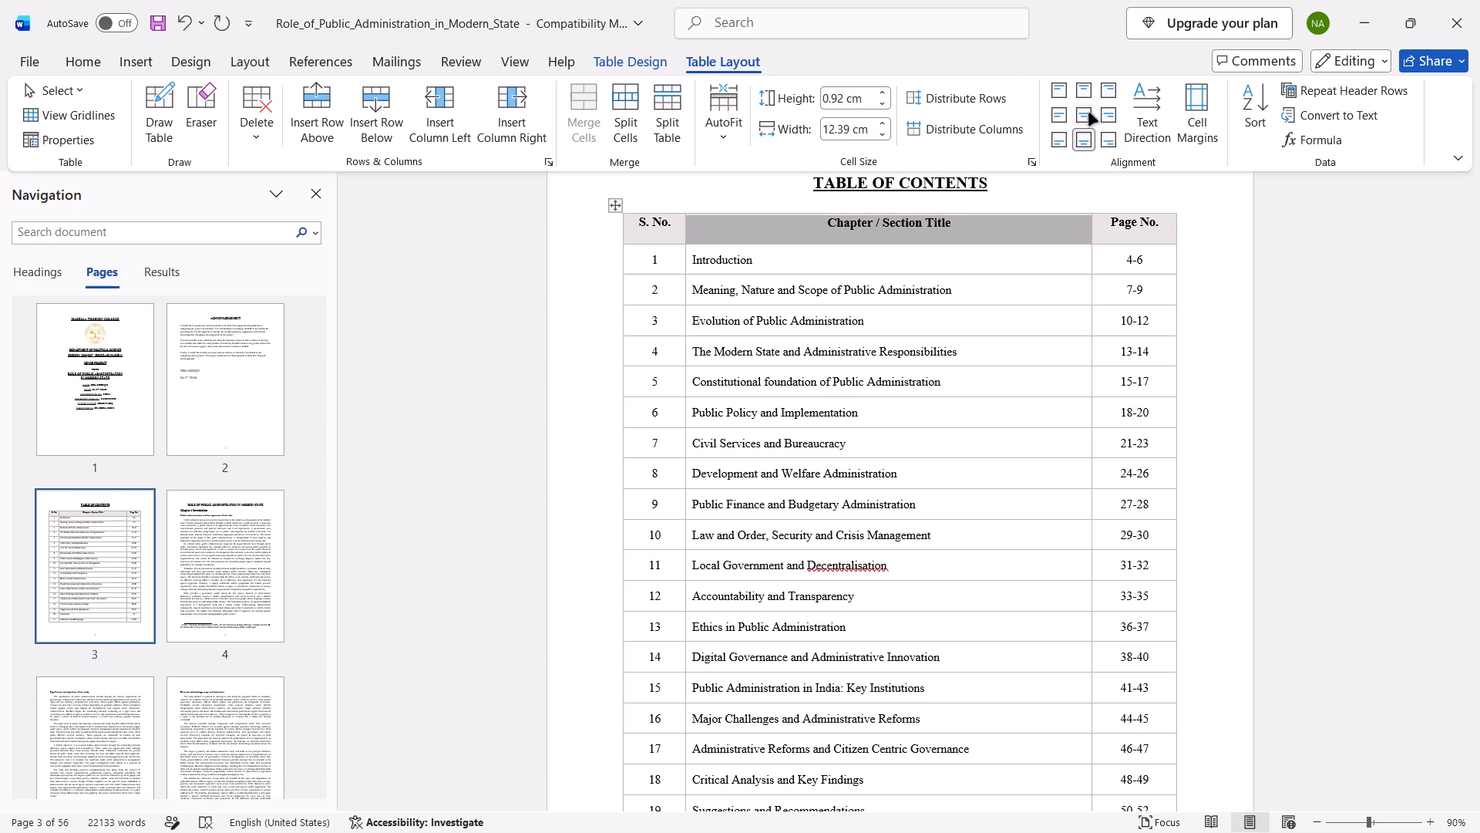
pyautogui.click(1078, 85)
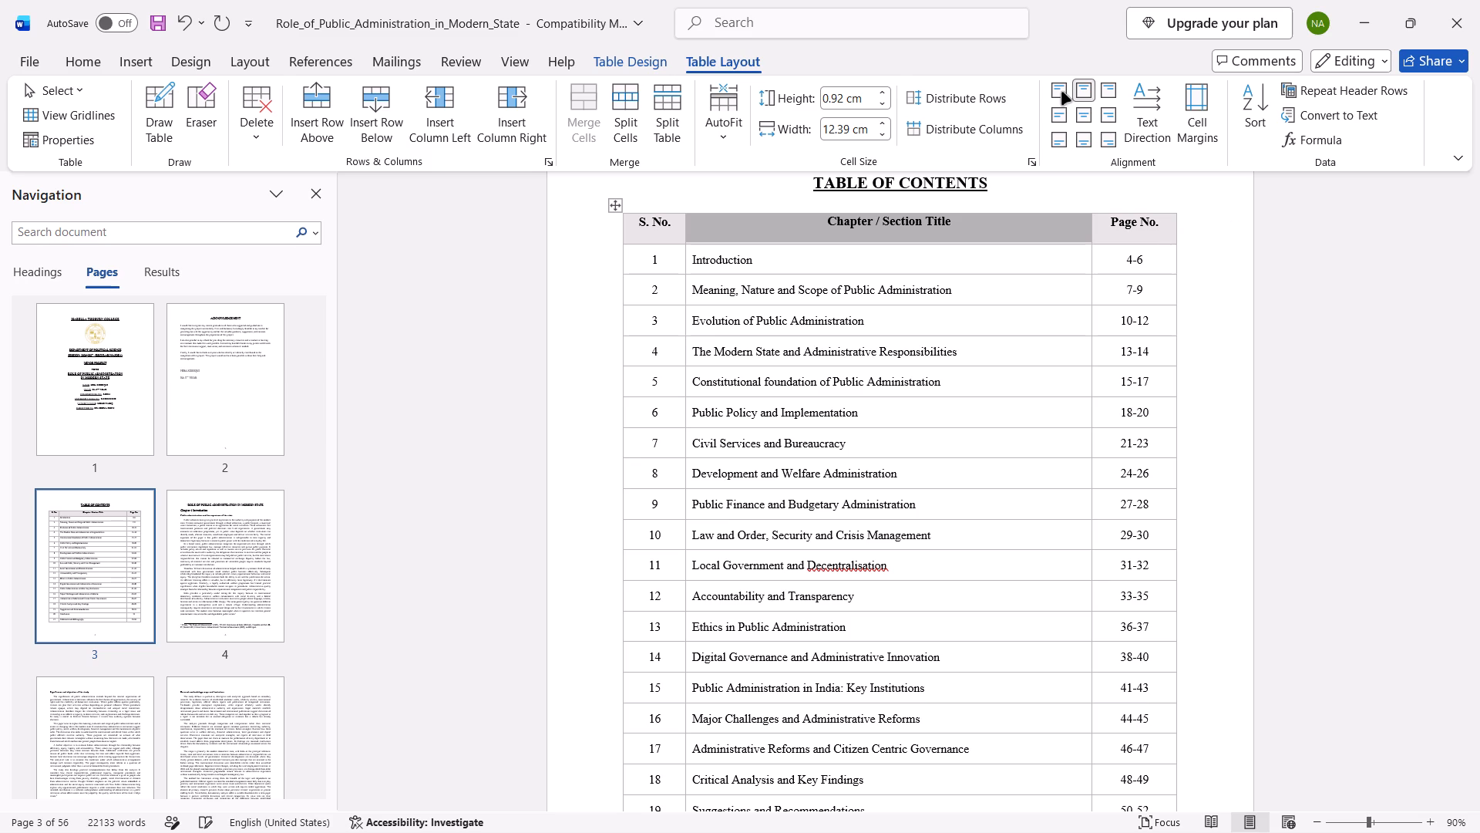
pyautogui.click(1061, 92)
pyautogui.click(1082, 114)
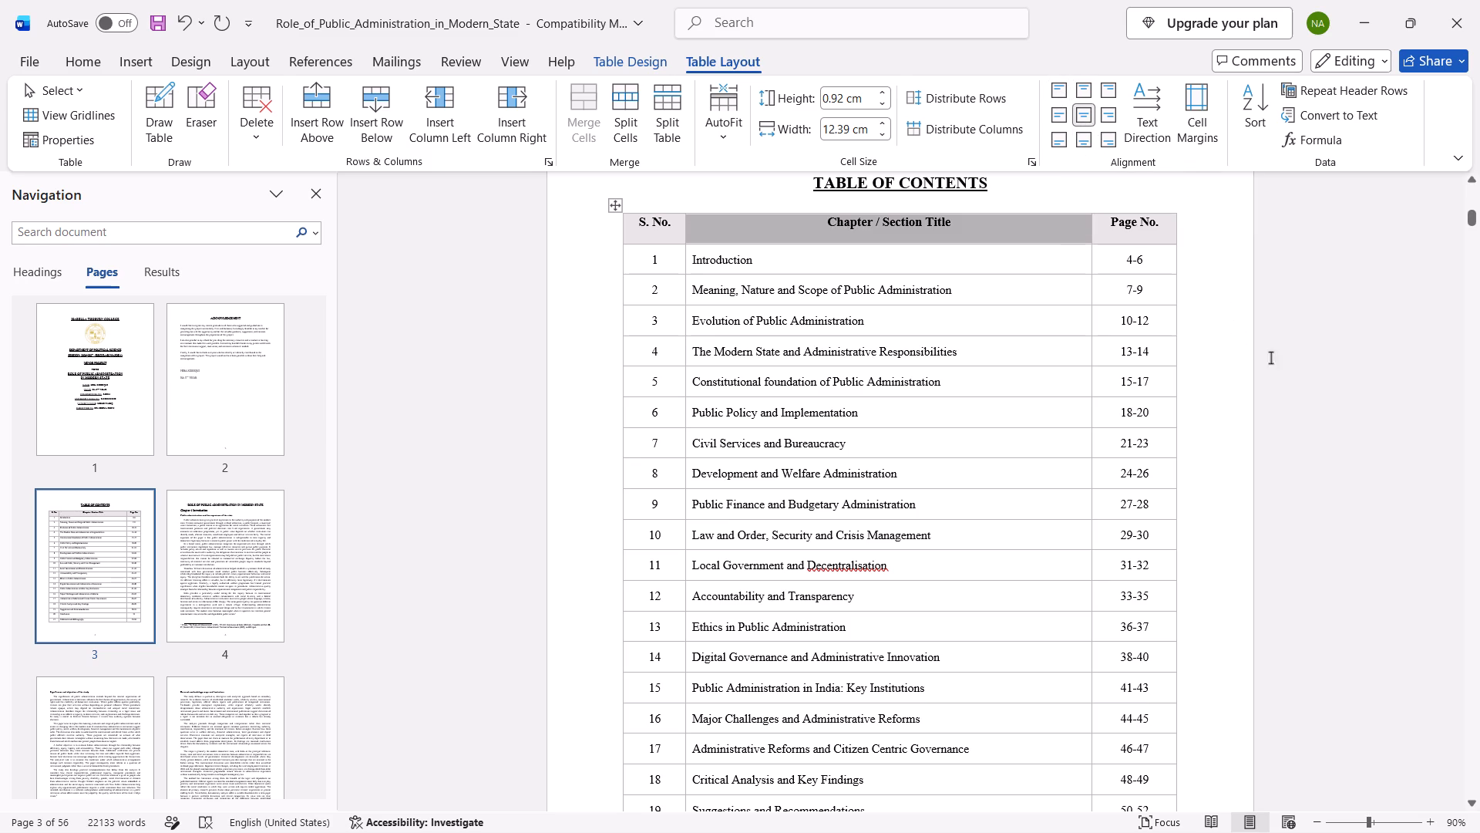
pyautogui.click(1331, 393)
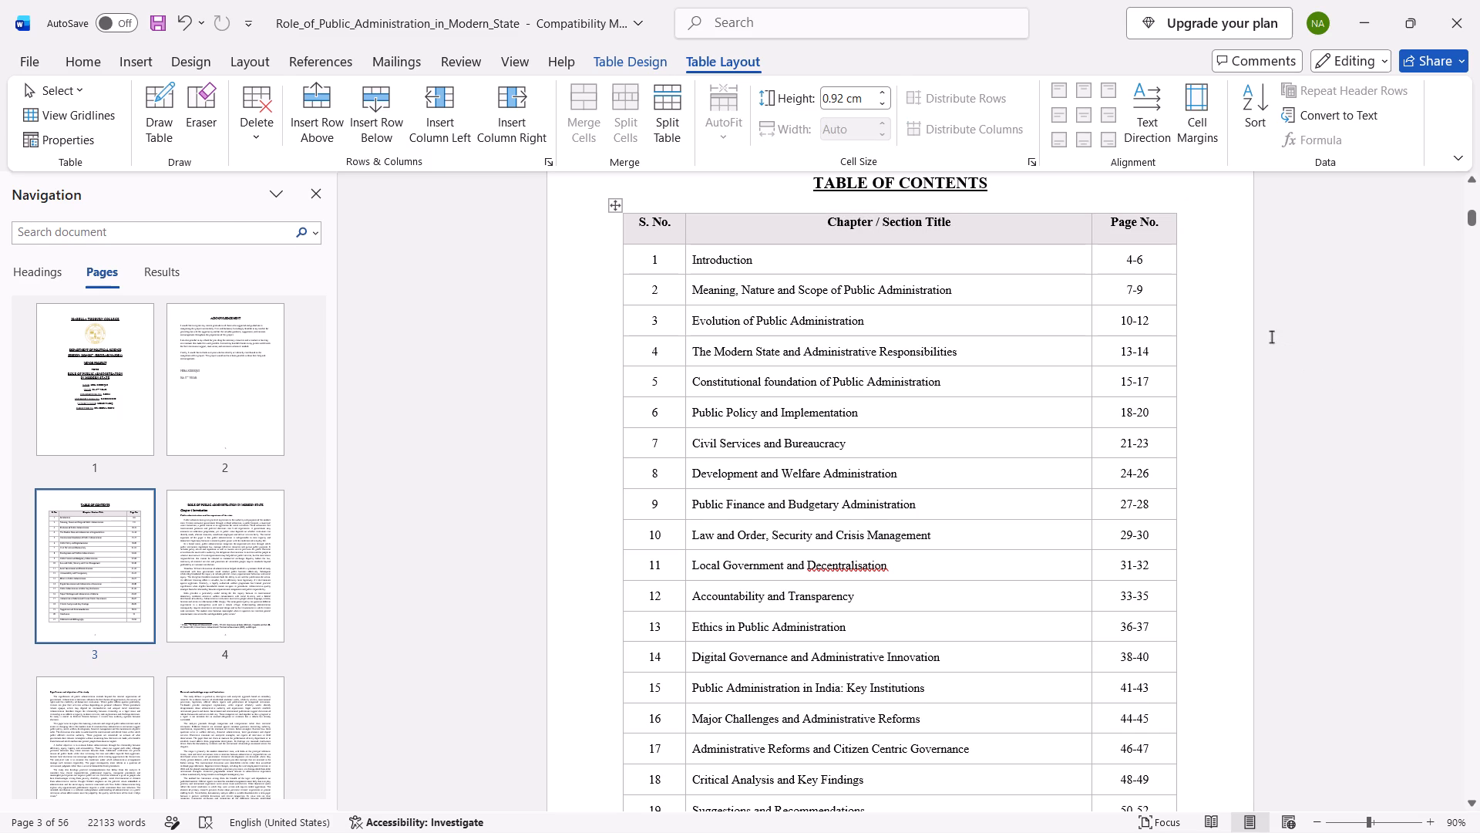
# Review the contents table down to its last row and the opening of Chapter 1 on page 4.
pyautogui.scroll(-2, 1293, 357)
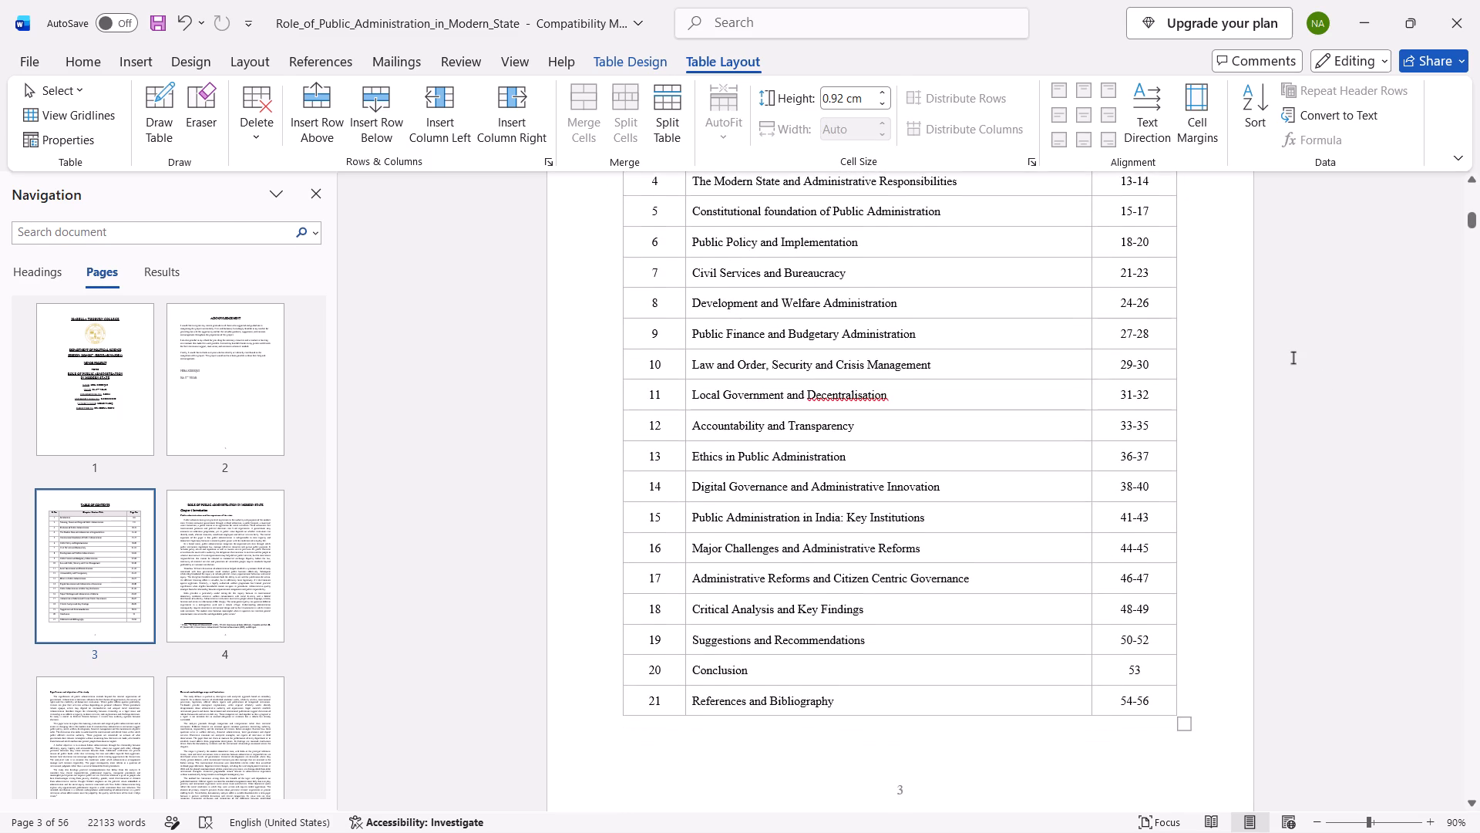
pyautogui.scroll(-3, 1293, 357)
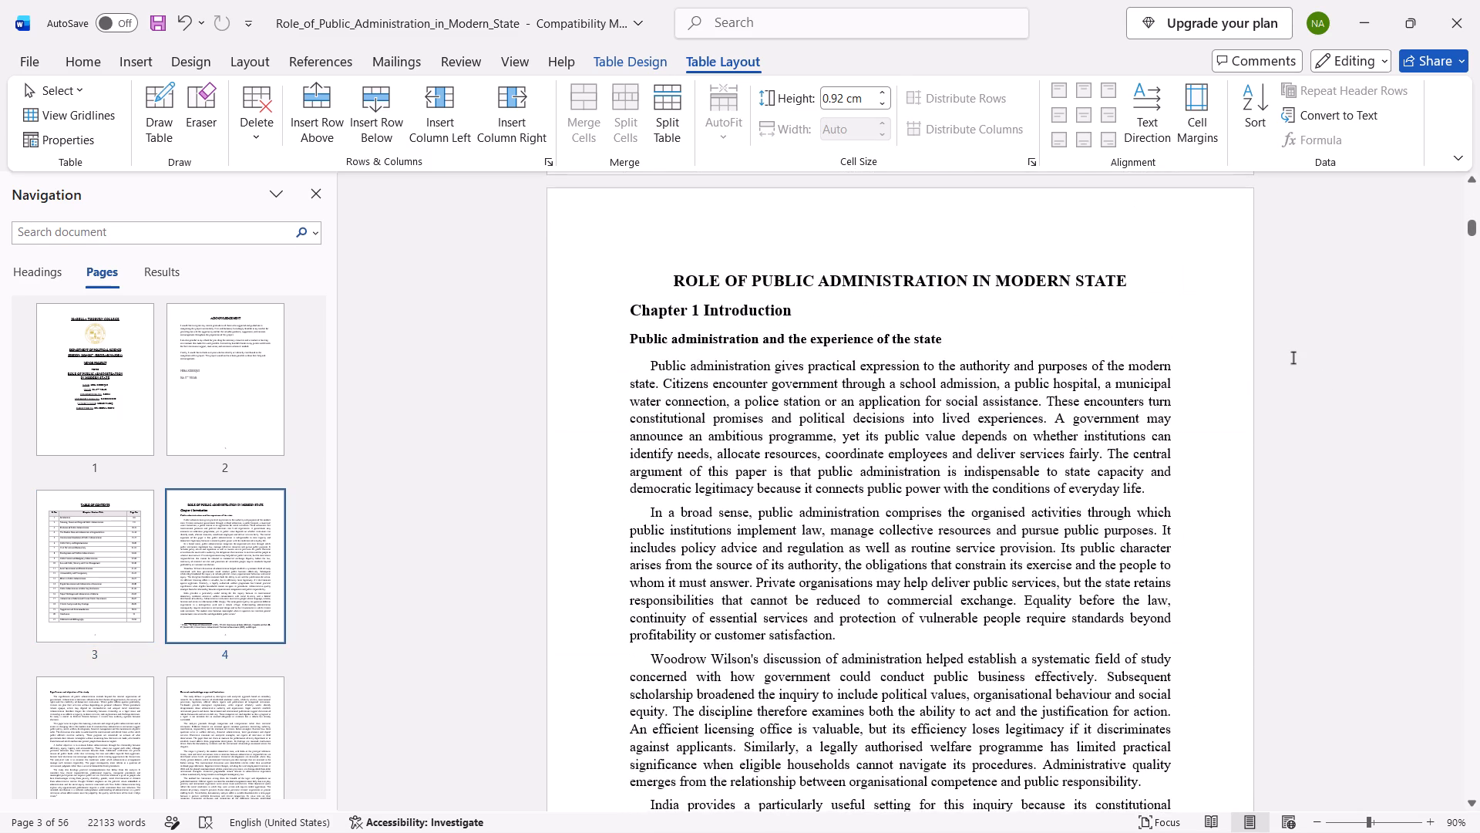
pyautogui.scroll(-1, 1293, 357)
pyautogui.scroll(4, 1293, 357)
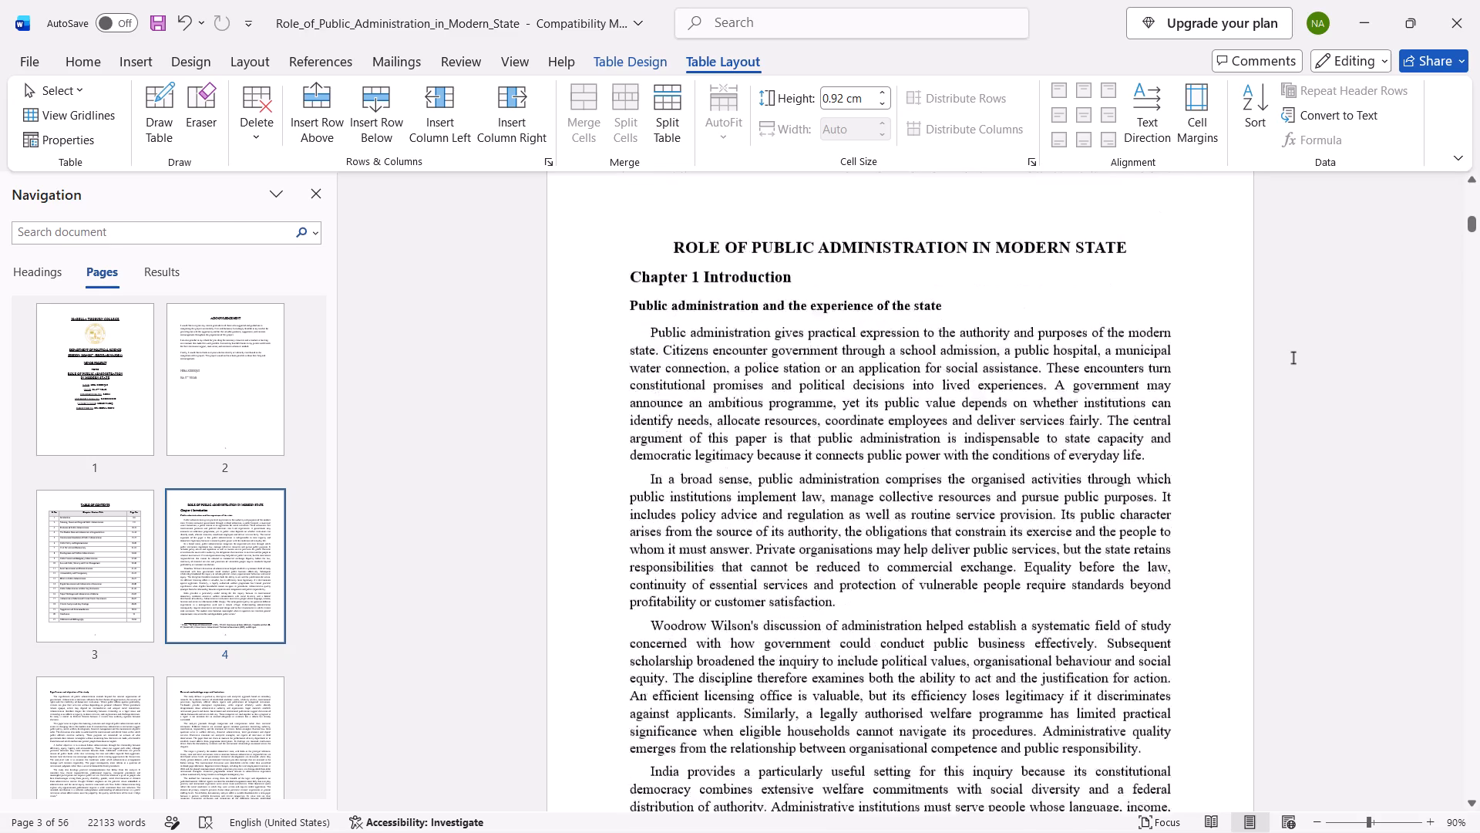
pyautogui.scroll(3, 1293, 357)
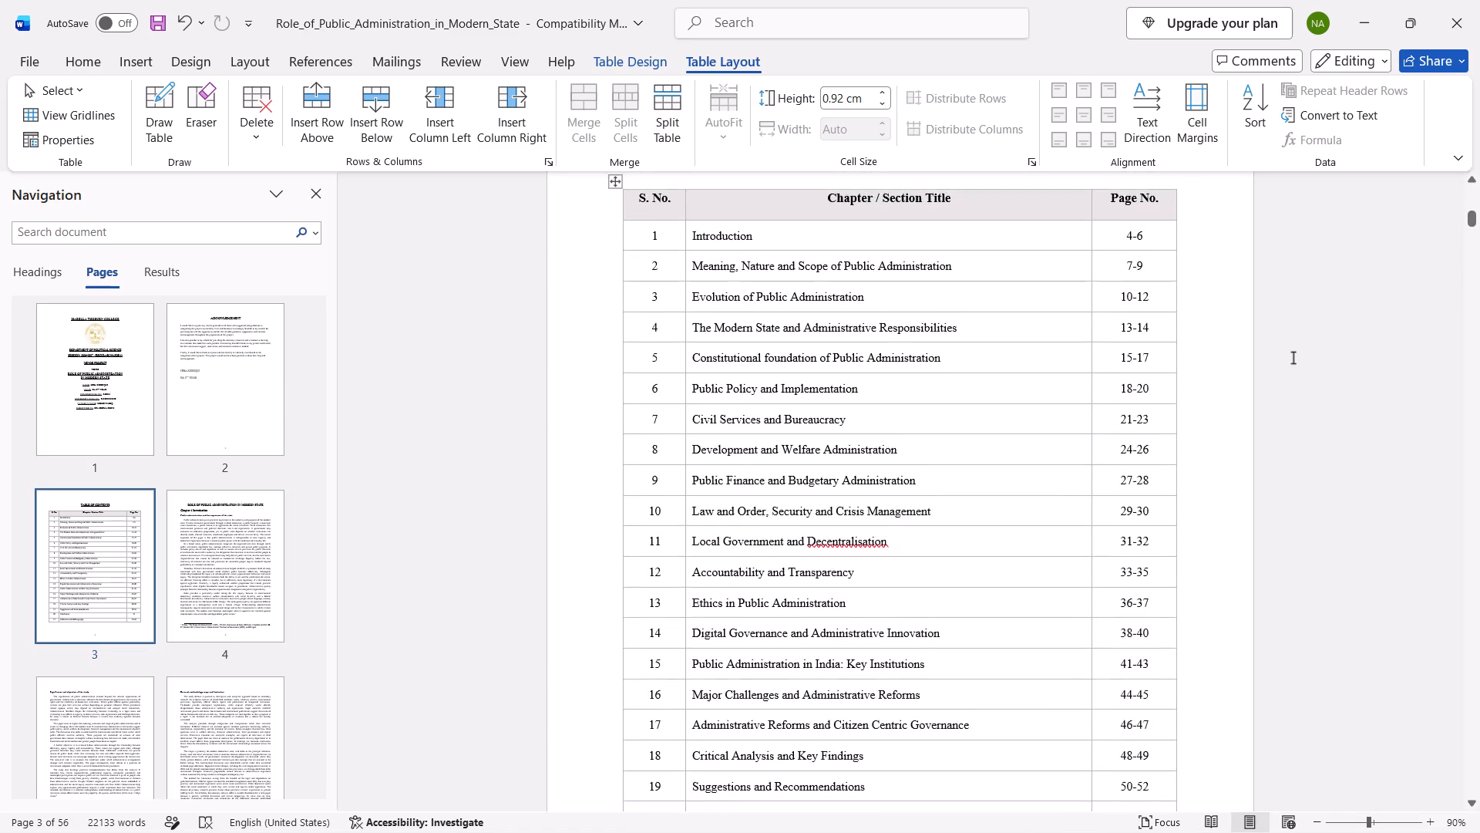
pyautogui.scroll(2, 1293, 357)
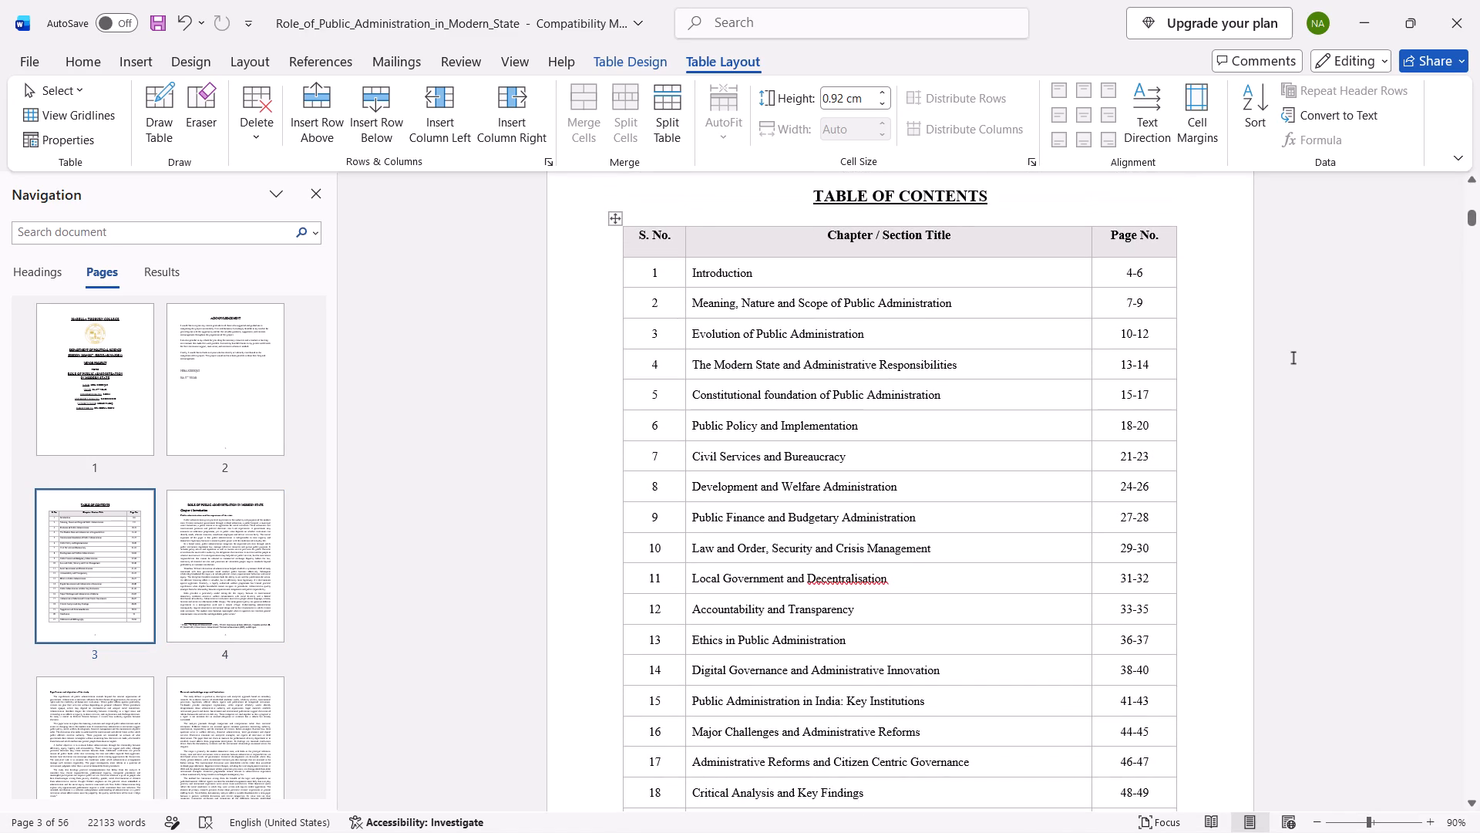
# Ignore all spelling flags for "Decentralisation" in row 11 of the contents table.
pyautogui.click(924, 588)
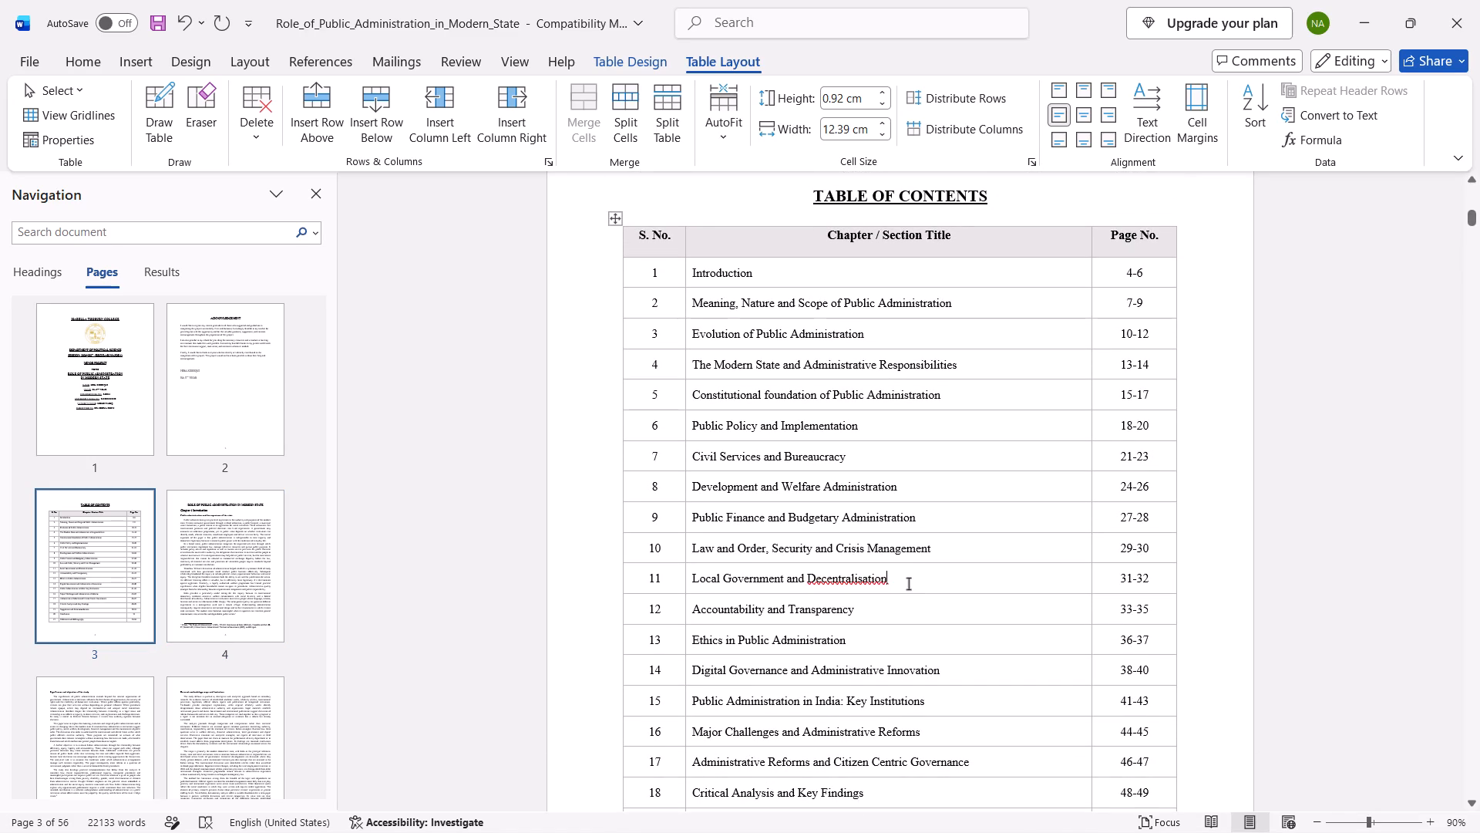
pyautogui.rightClick(908, 583)
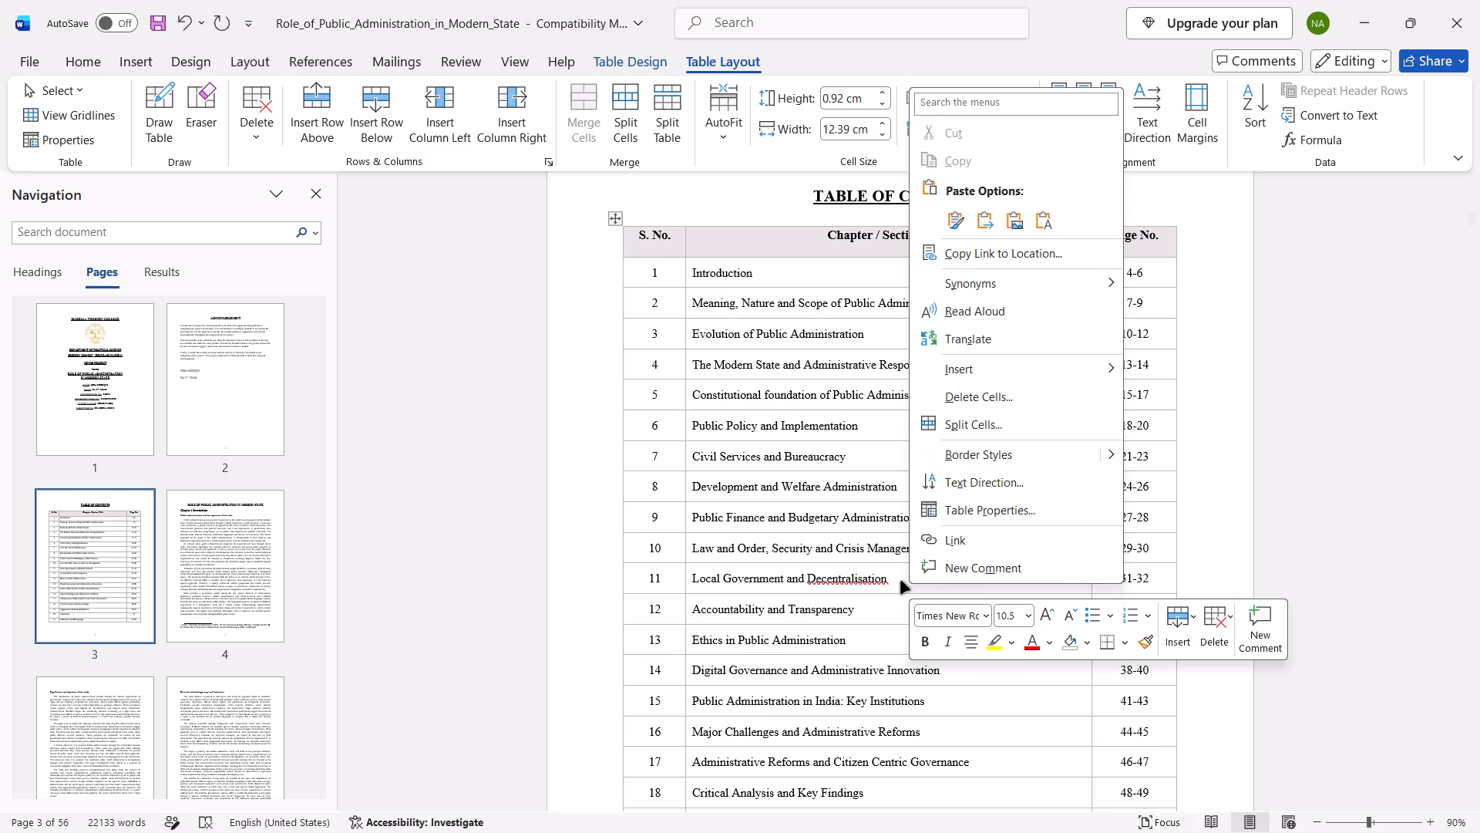
pyautogui.click(891, 577)
pyautogui.moveTo(891, 577); pyautogui.dragTo(846, 584)
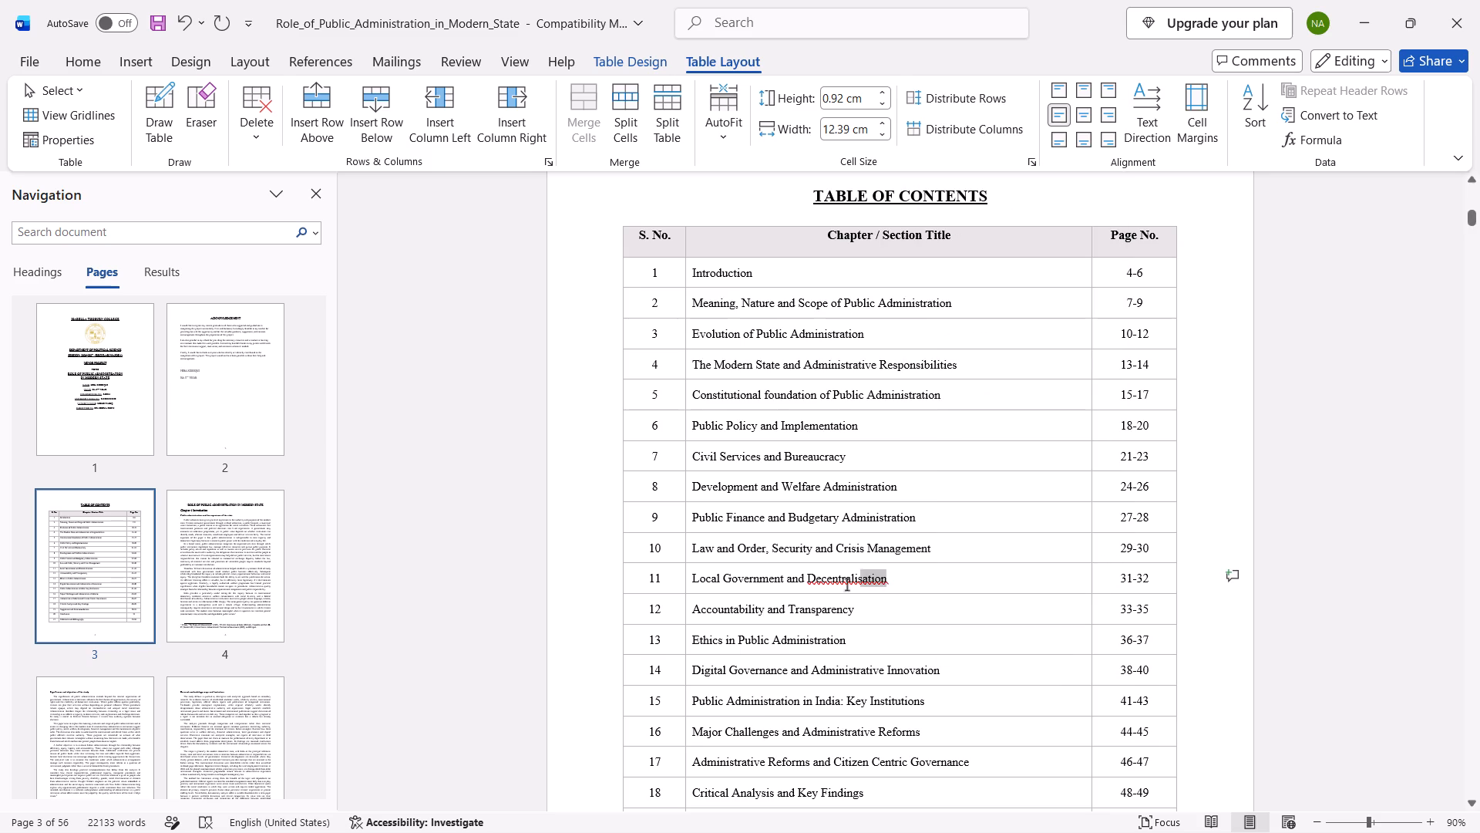
pyautogui.moveTo(846, 584); pyautogui.dragTo(811, 574)
pyautogui.rightClick(811, 574)
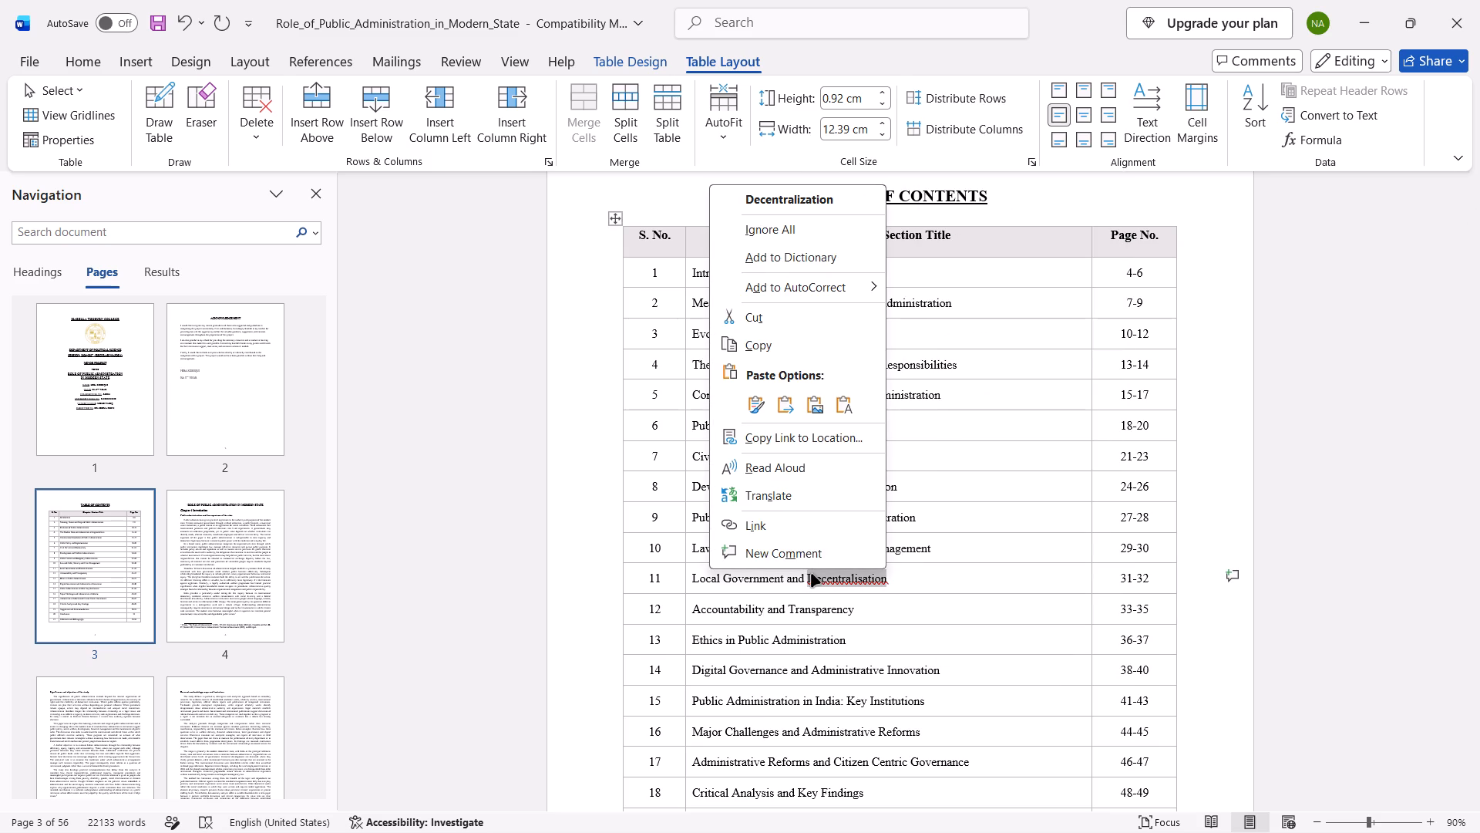
pyautogui.click(819, 235)
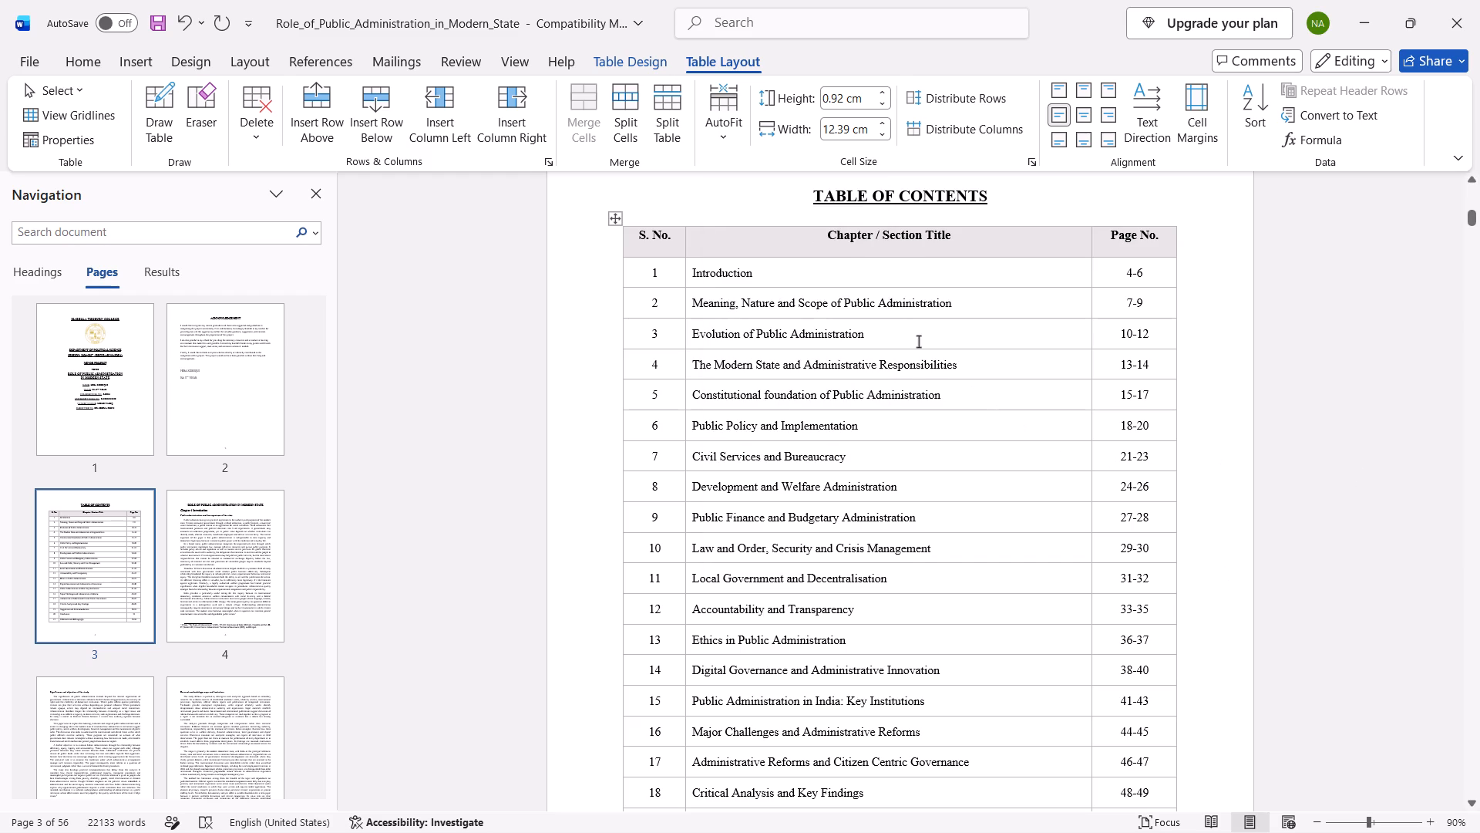
# Align the "S. No." header cell of the contents table to bottom centre.
pyautogui.moveTo(674, 234); pyautogui.dragTo(631, 232)
pyautogui.moveTo(631, 232); pyautogui.dragTo(630, 232)
pyautogui.click(101, 64)
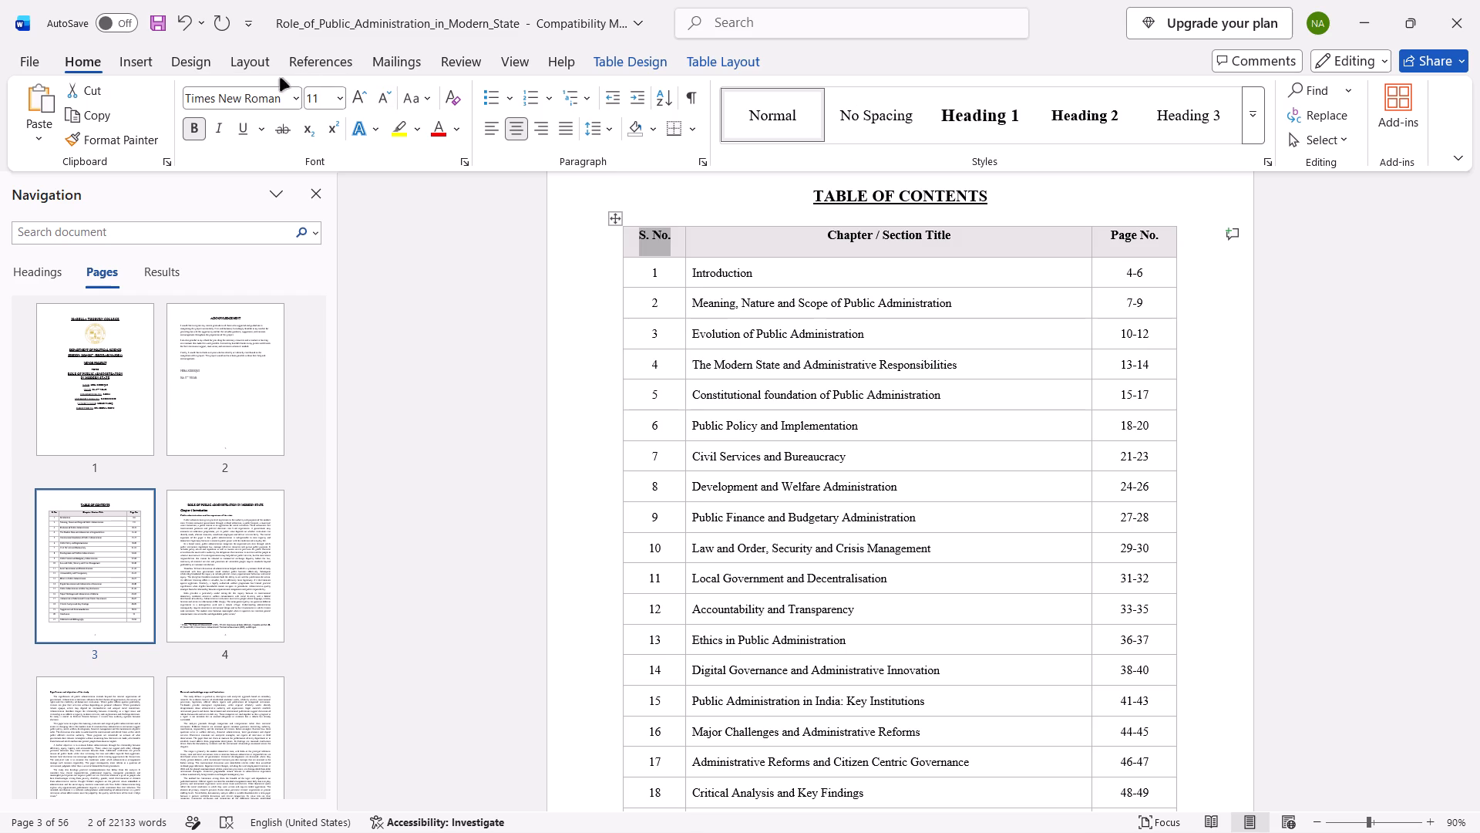
pyautogui.click(611, 59)
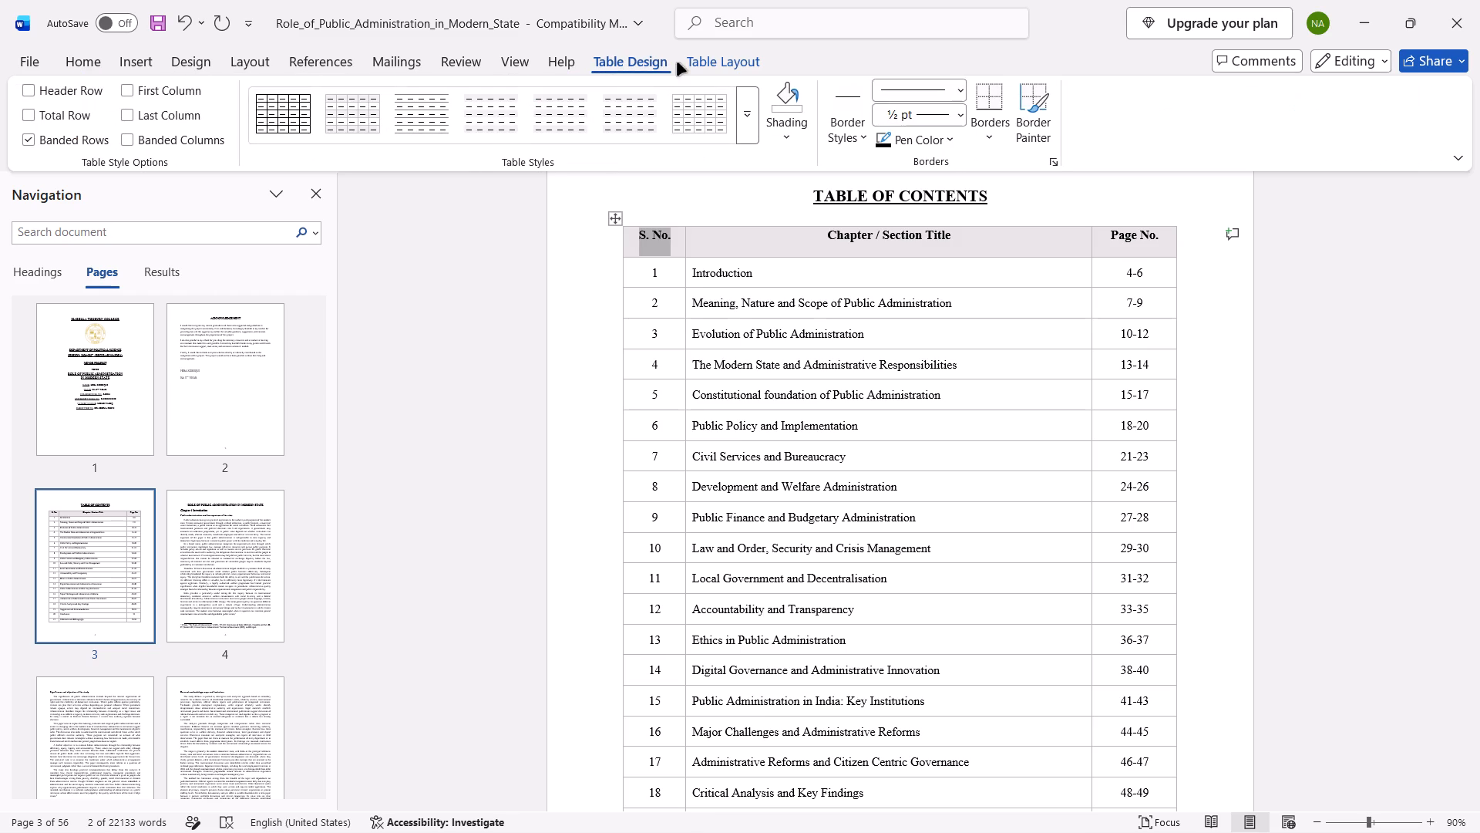
pyautogui.click(725, 60)
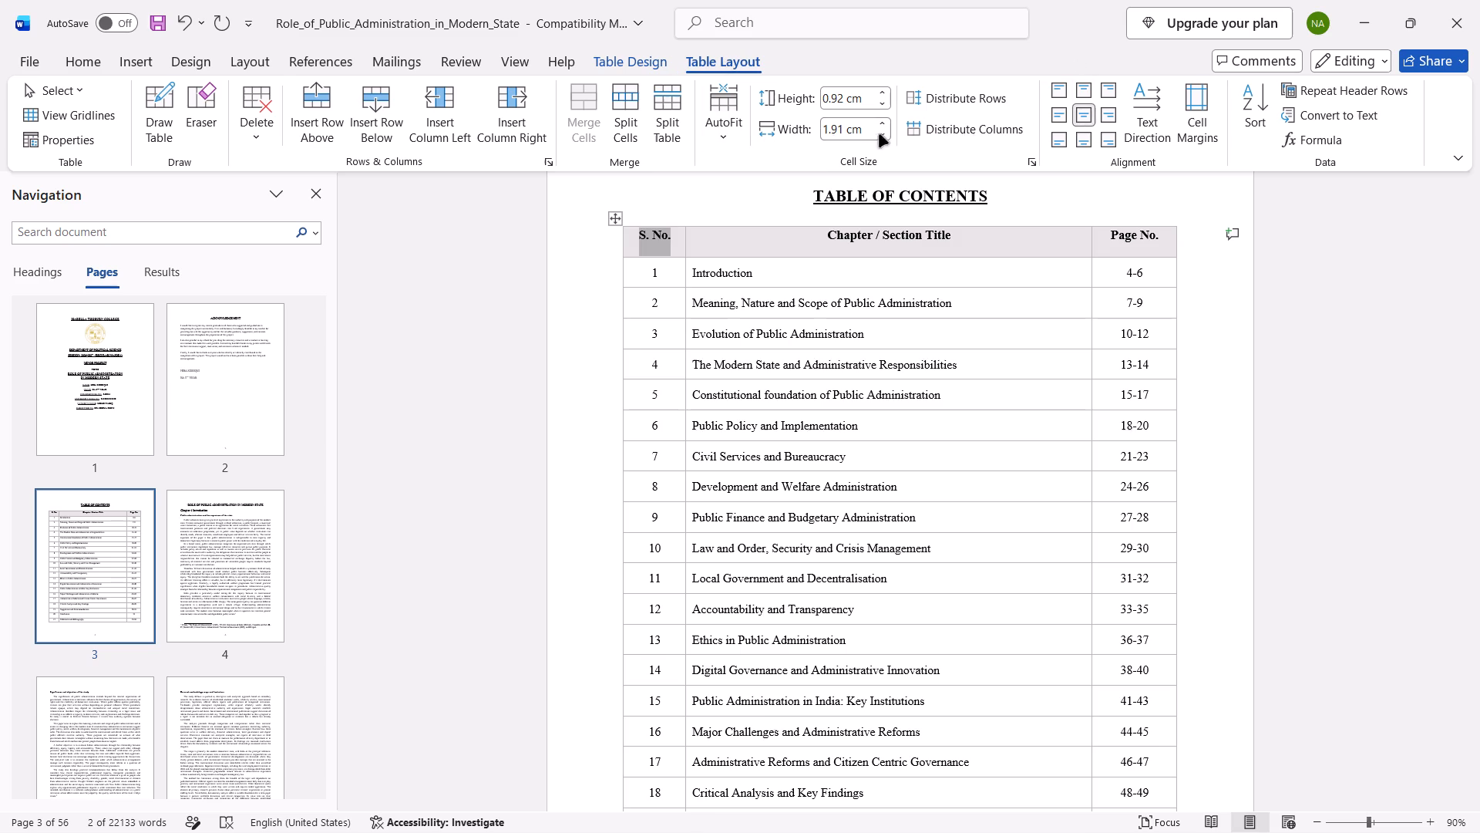
pyautogui.click(1088, 140)
pyautogui.click(977, 240)
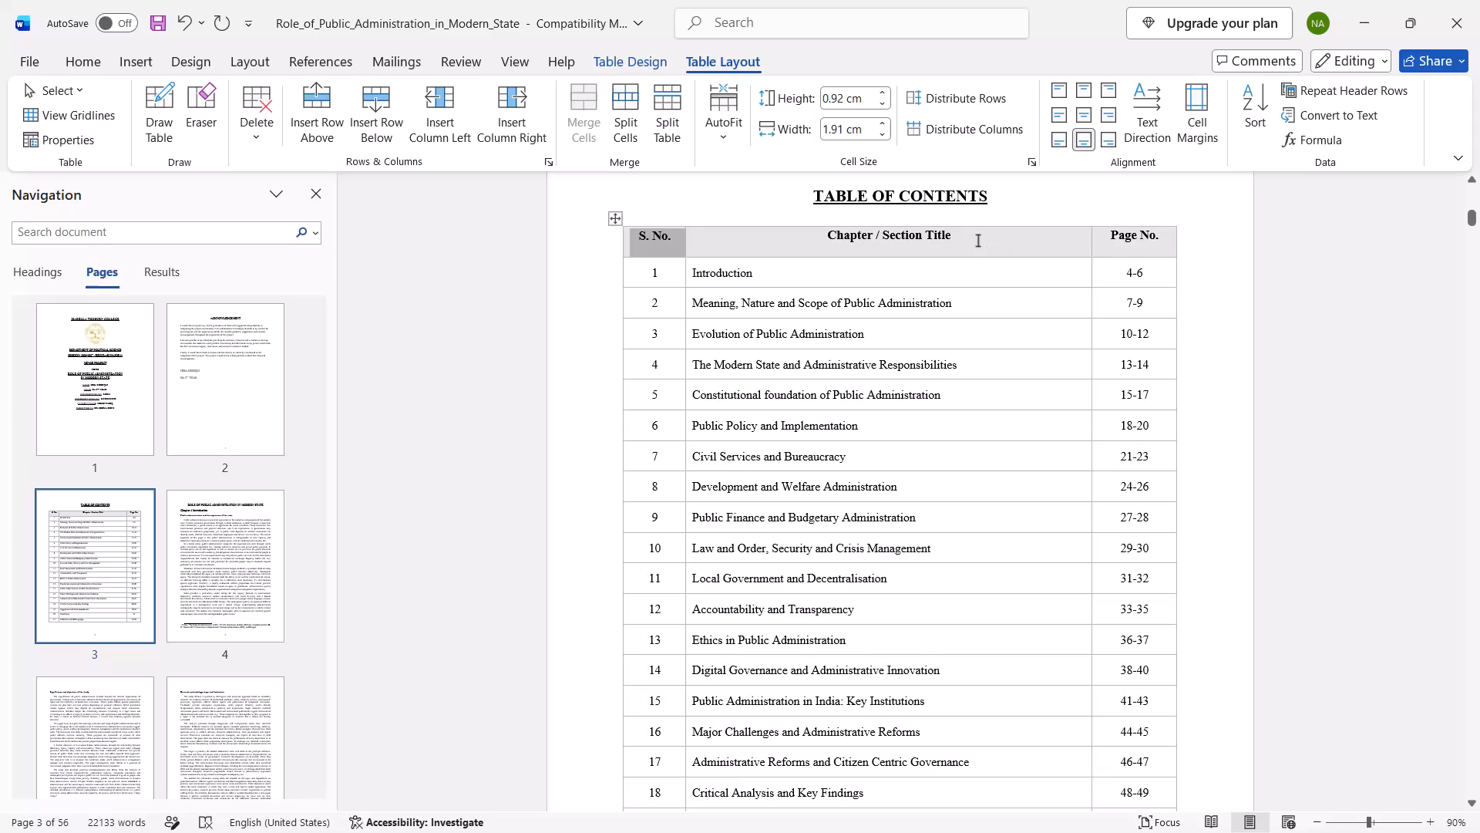
pyautogui.click(1281, 305)
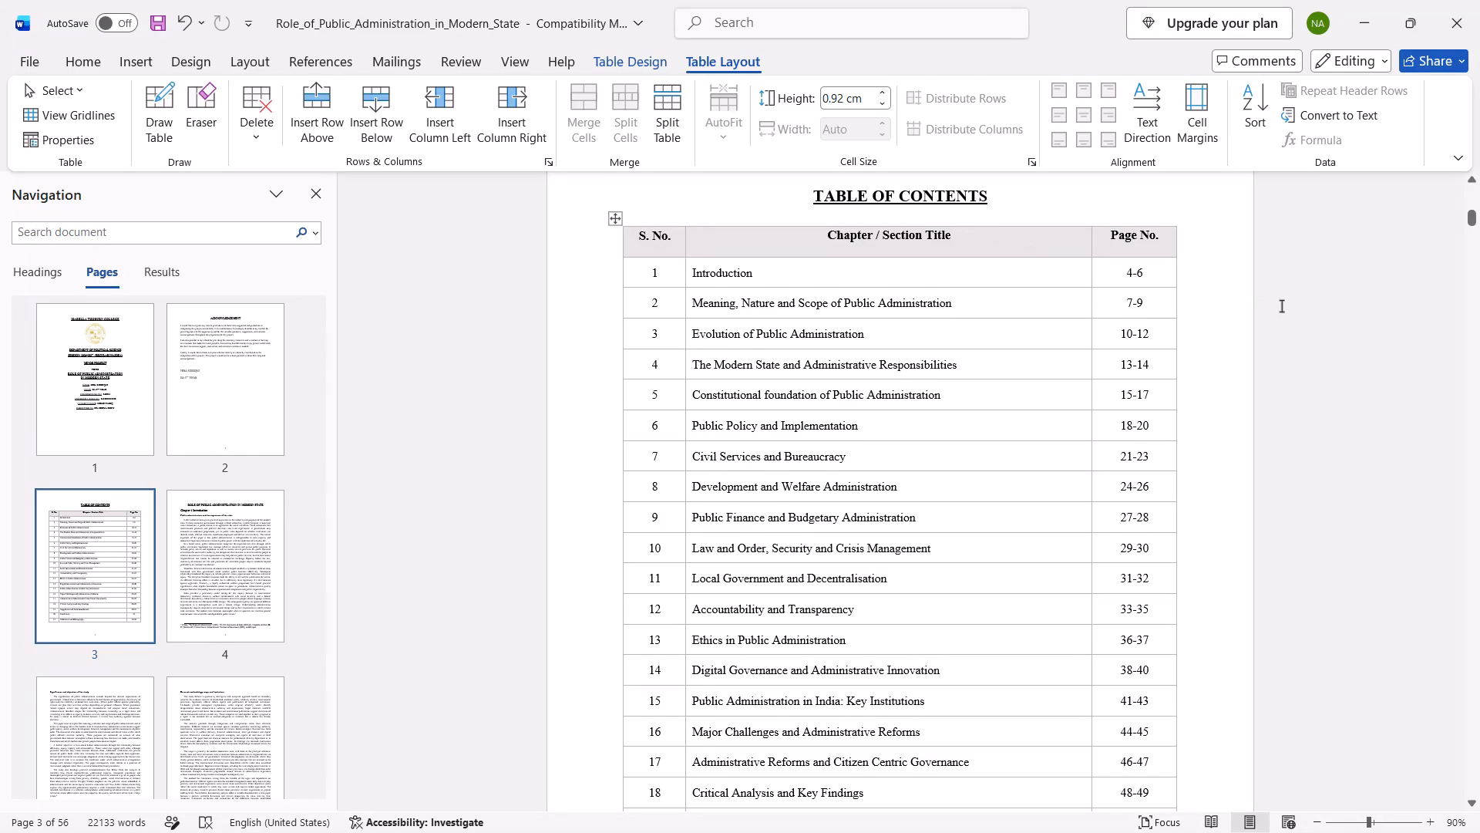
# Review the cover page, acknowledgement, table of contents and the opening of Chapter 1 for layout.
pyautogui.scroll(4, 1176, 319)
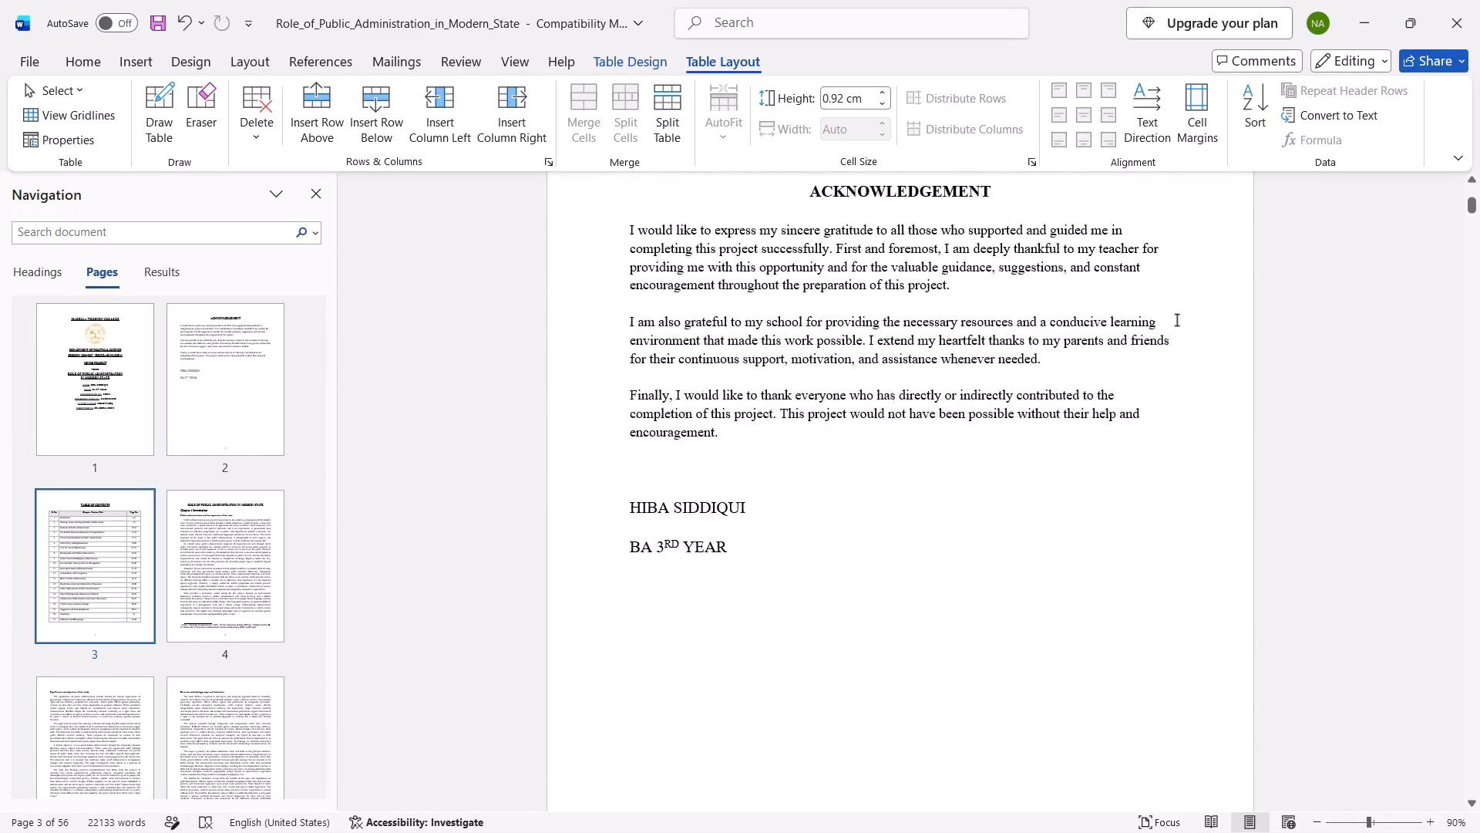
pyautogui.scroll(4, 1176, 319)
pyautogui.scroll(-3, 1176, 319)
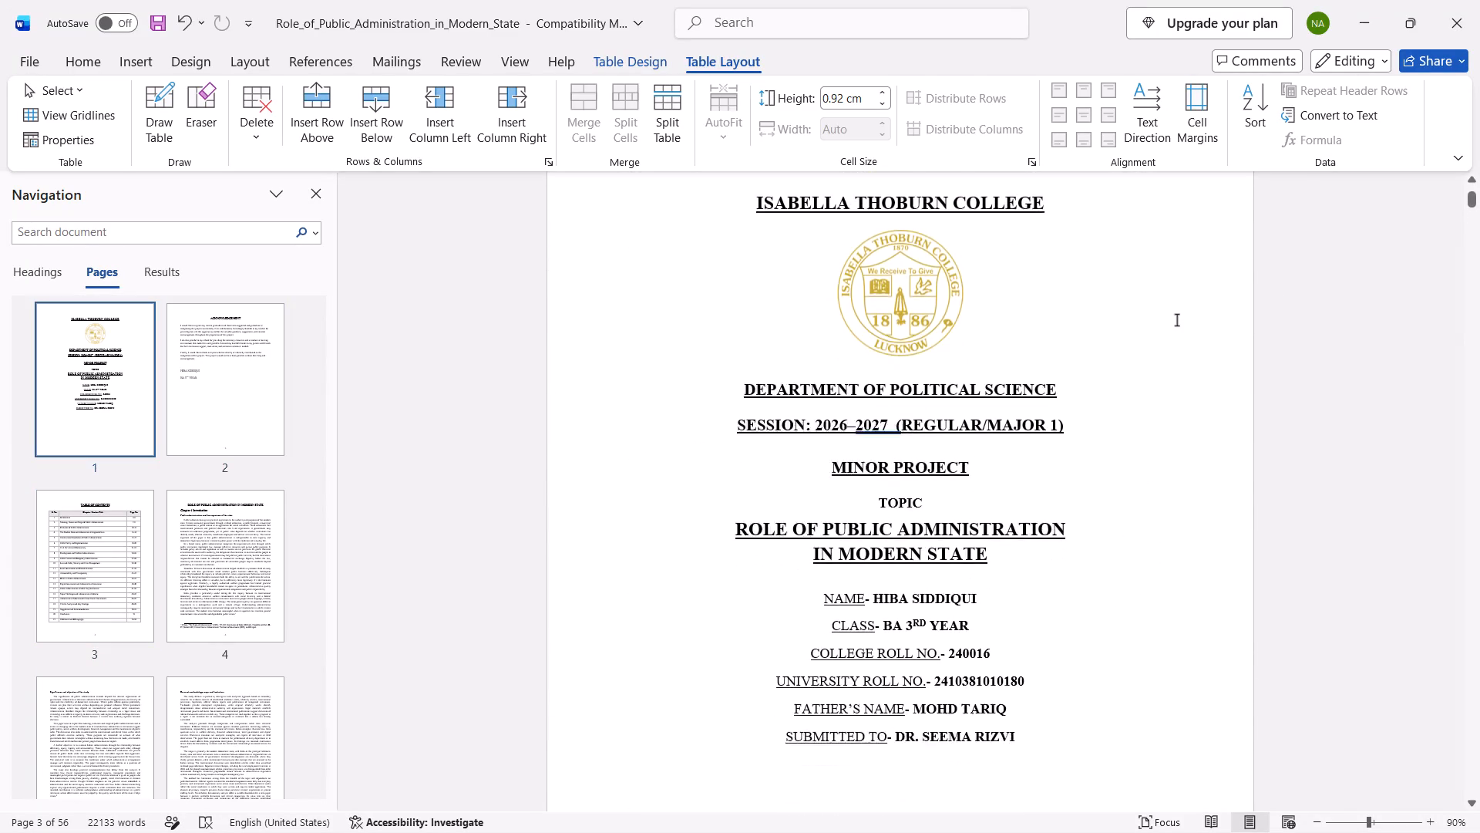
pyautogui.scroll(-11, 1176, 319)
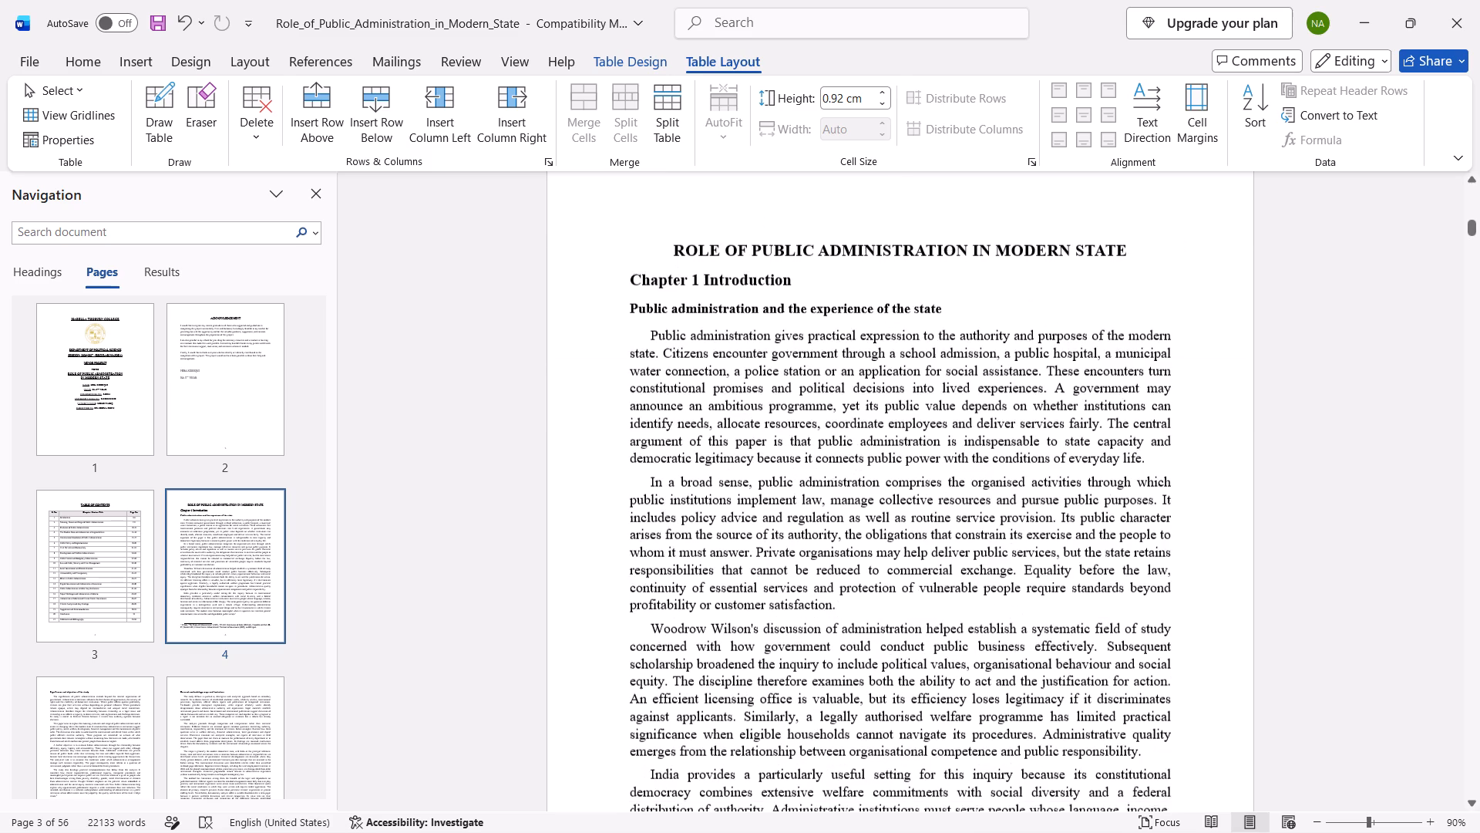
pyautogui.scroll(-1, 1176, 319)
pyautogui.scroll(3, 1176, 319)
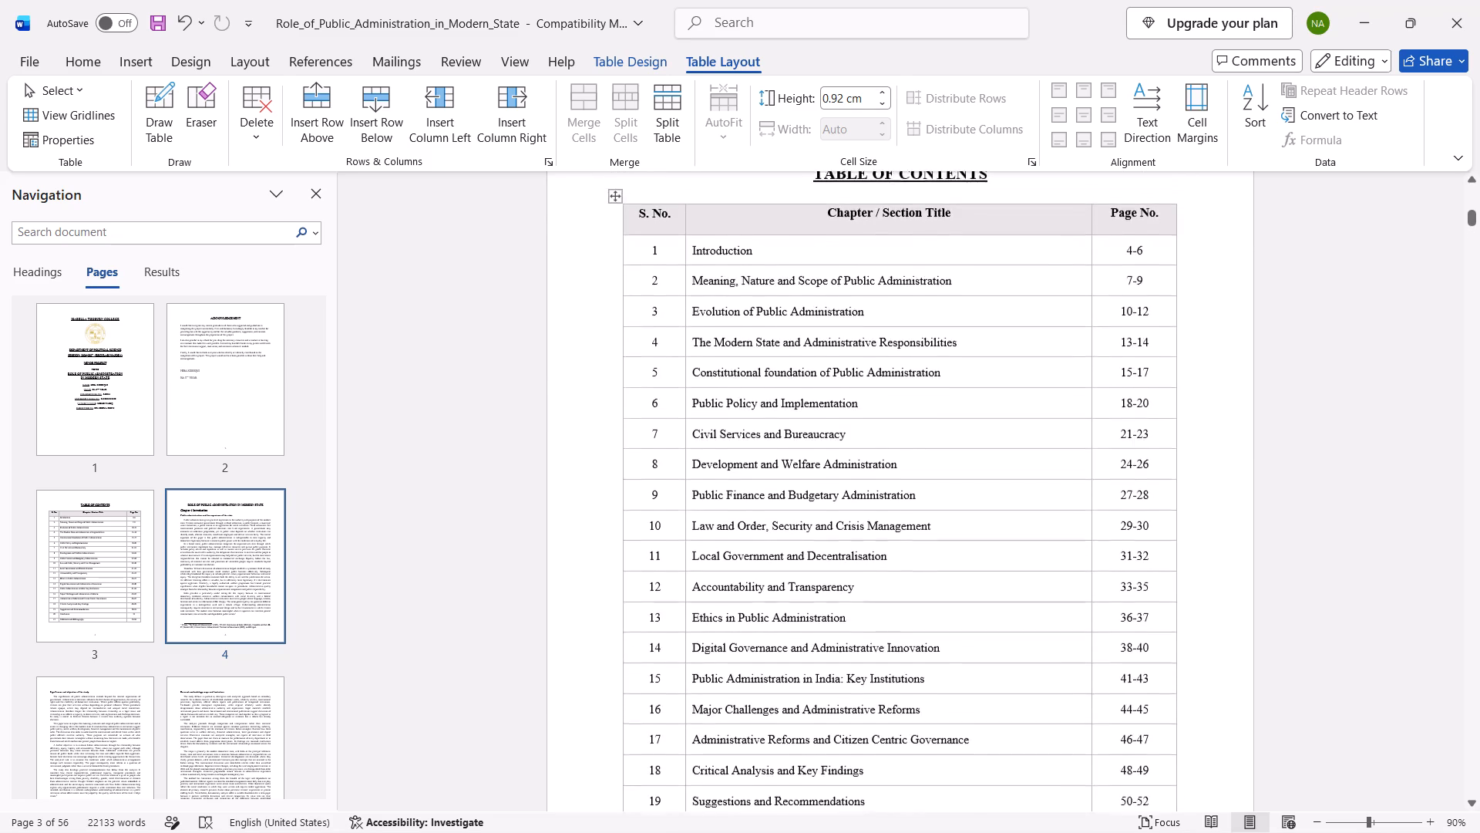
pyautogui.scroll(2, 1176, 319)
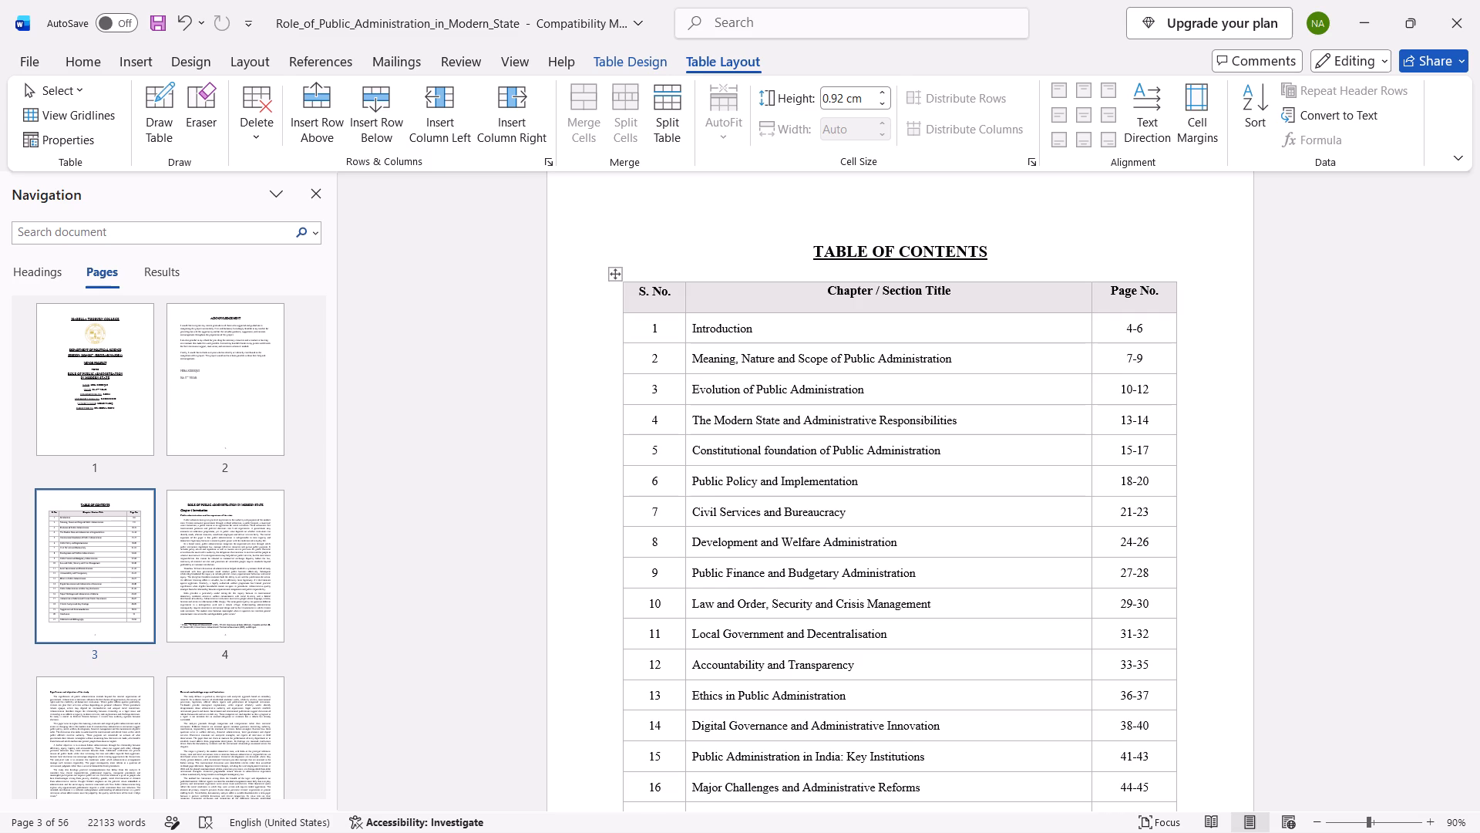
pyautogui.click(991, 253)
pyautogui.scroll(3, 991, 253)
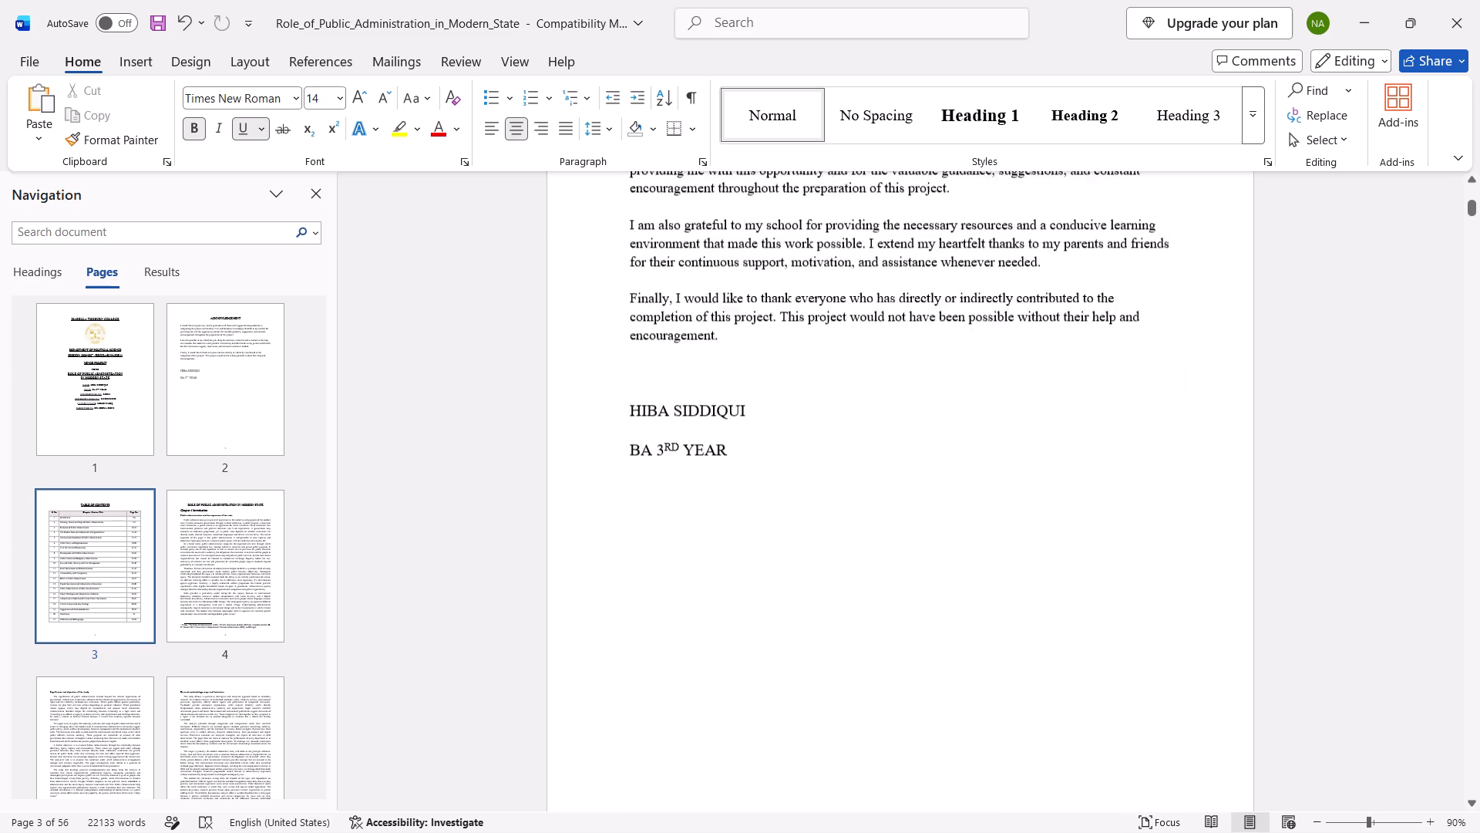
# Review the acknowledgement, the cover page and the full table of contents for layout.
pyautogui.scroll(2, 991, 253)
pyautogui.click(901, 323)
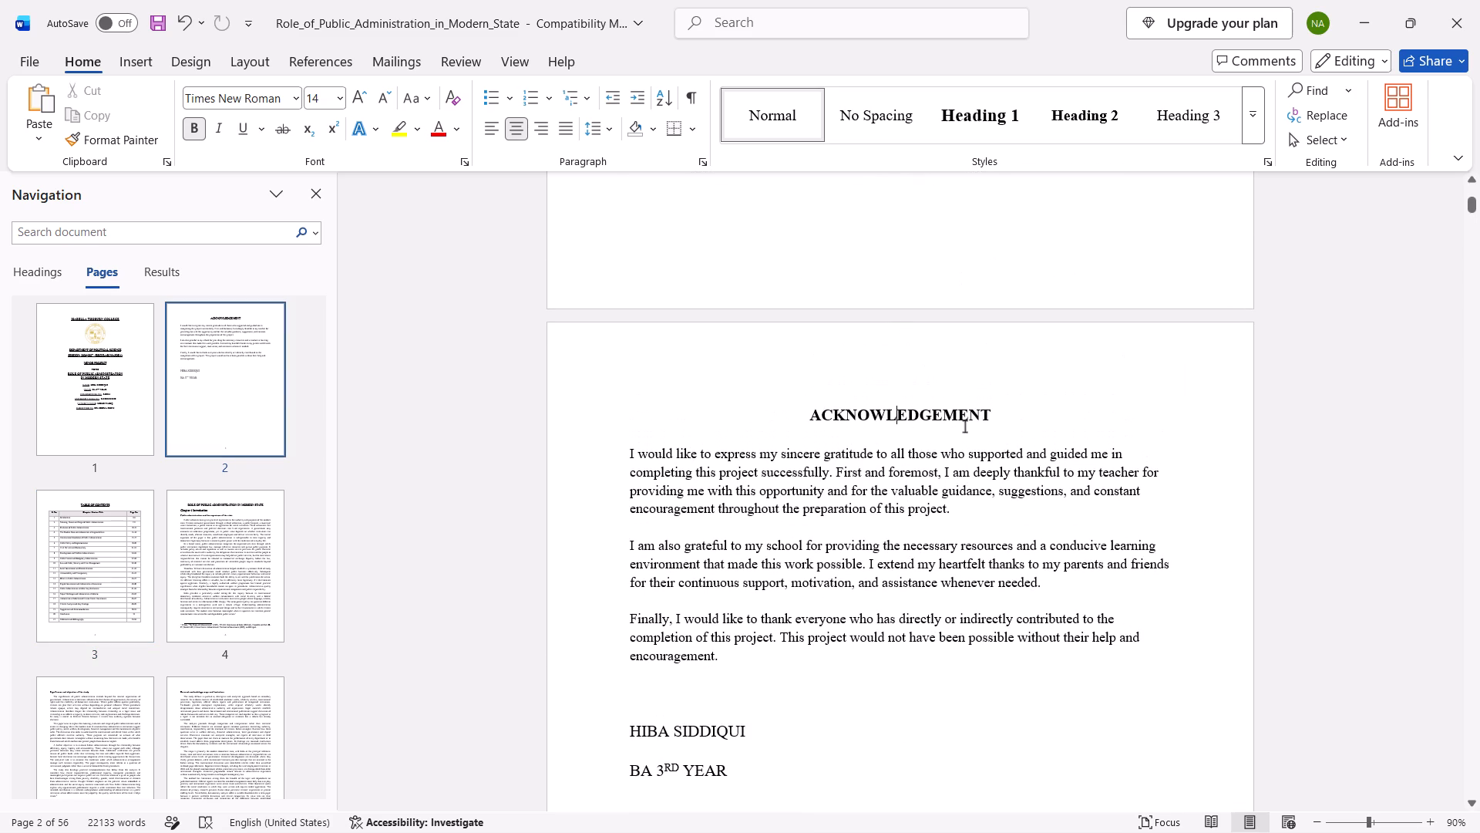
pyautogui.scroll(3, 964, 426)
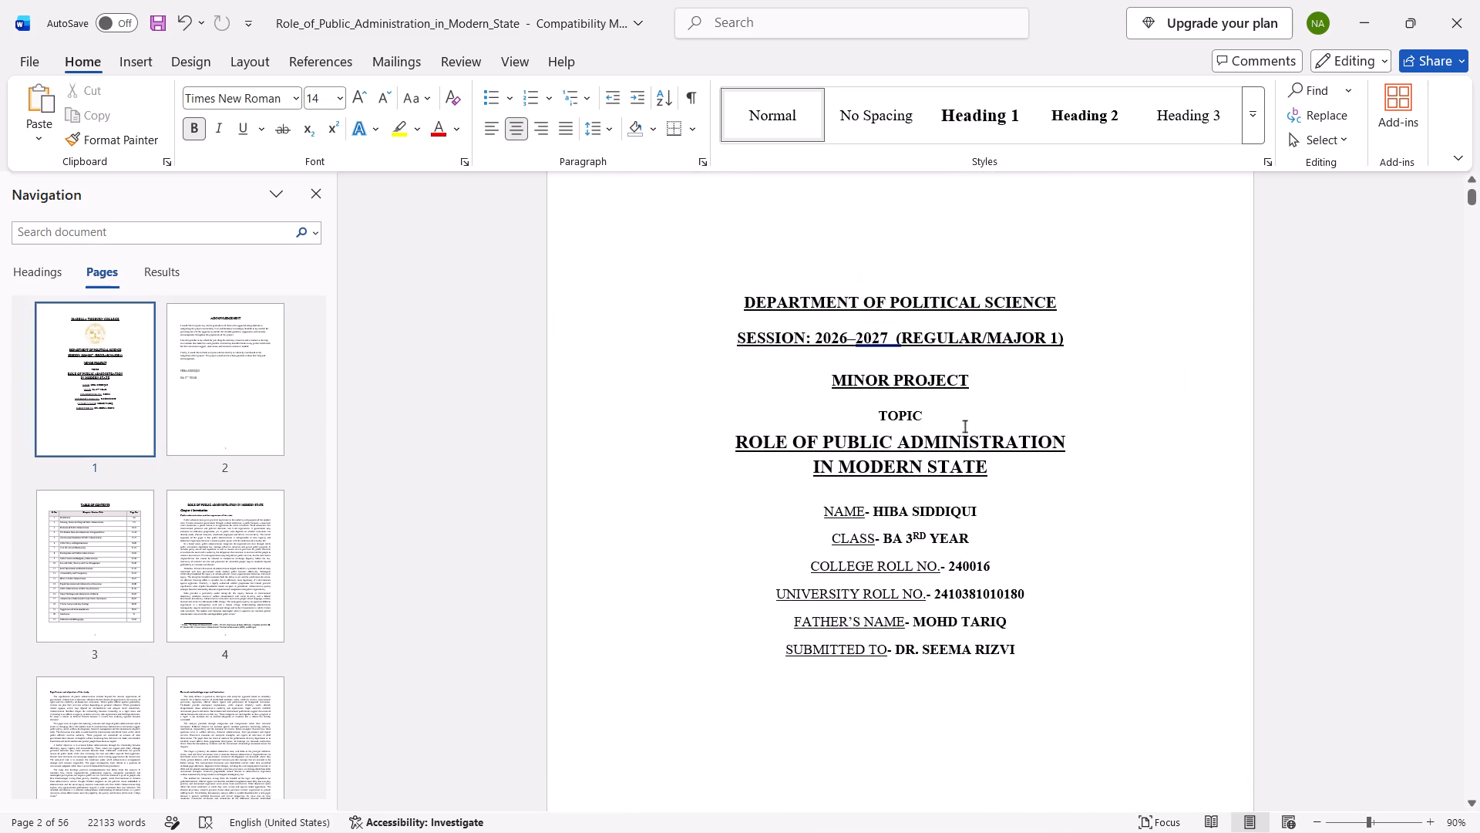
pyautogui.scroll(1, 964, 426)
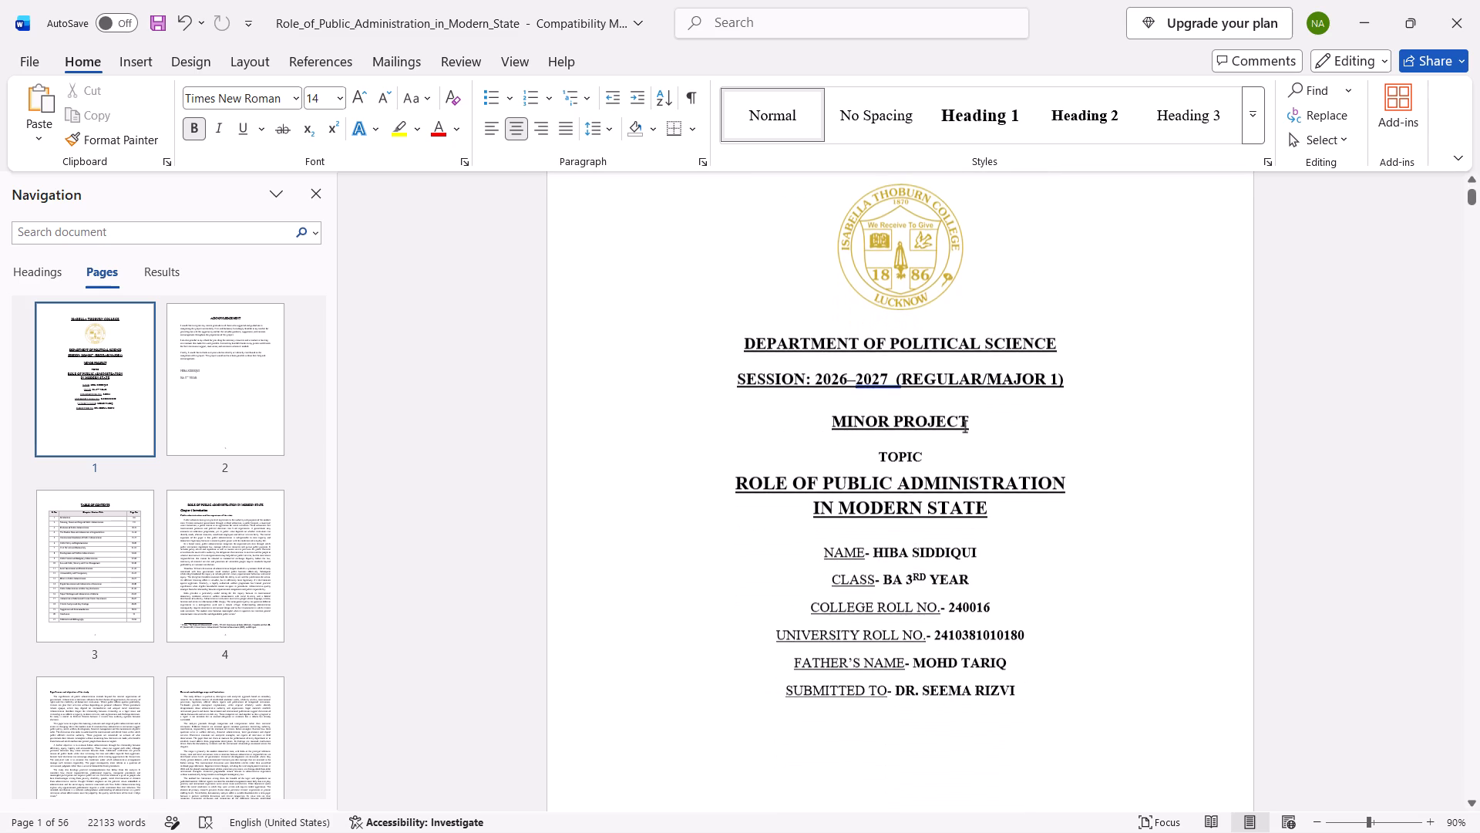
pyautogui.scroll(-2, 964, 426)
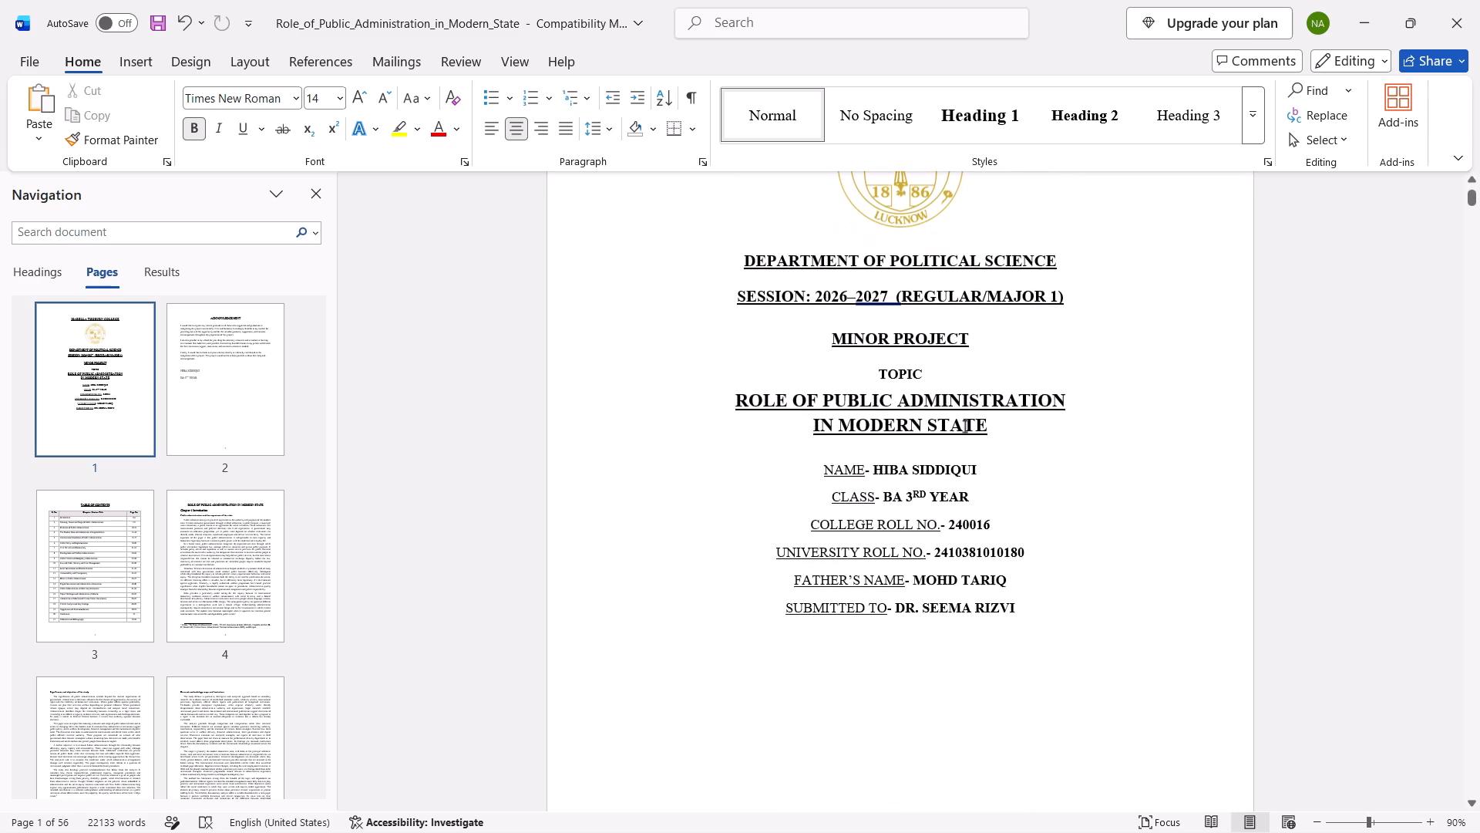
pyautogui.scroll(-3, 964, 426)
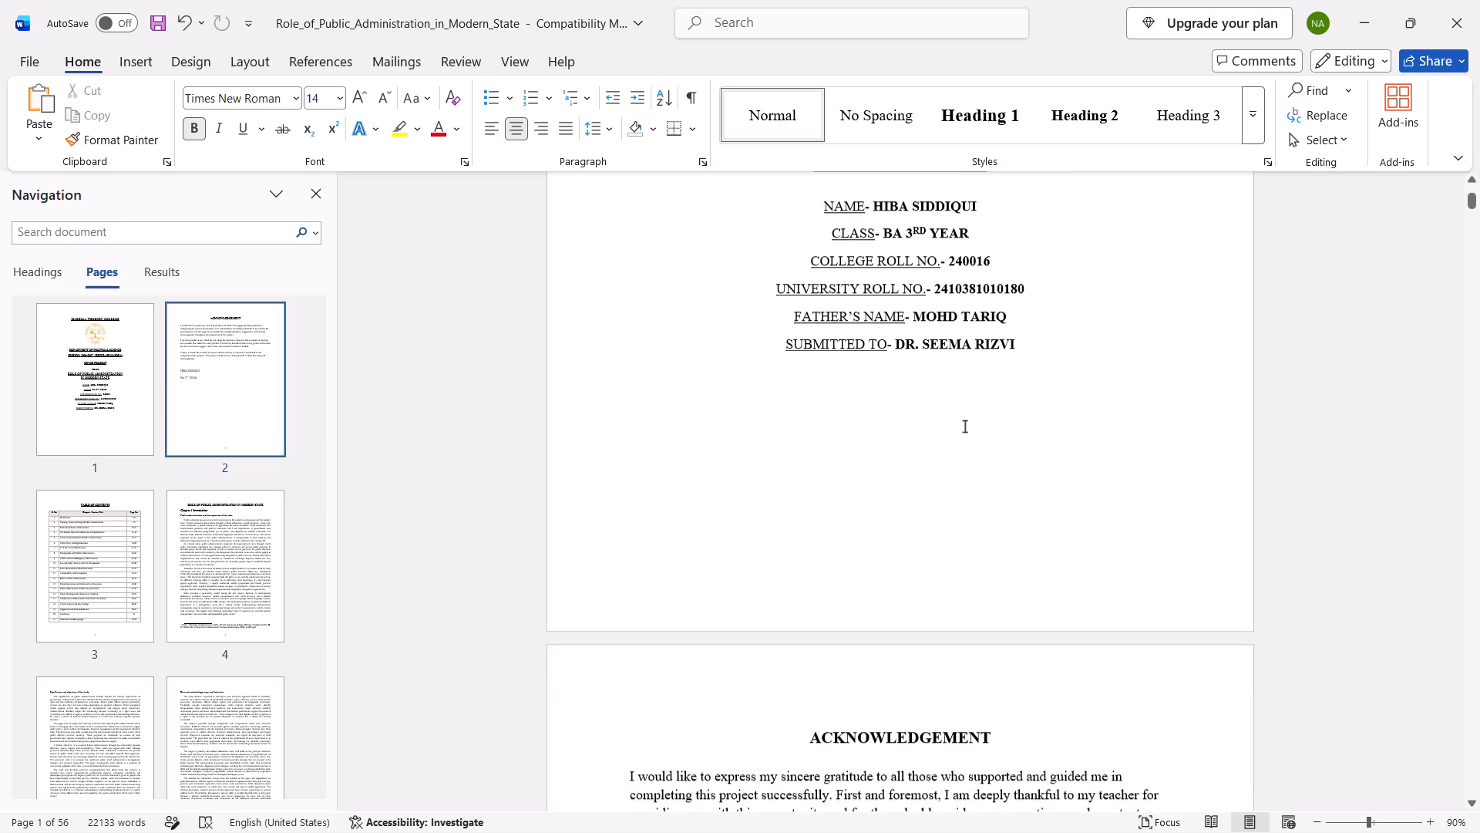
pyautogui.scroll(-5, 964, 426)
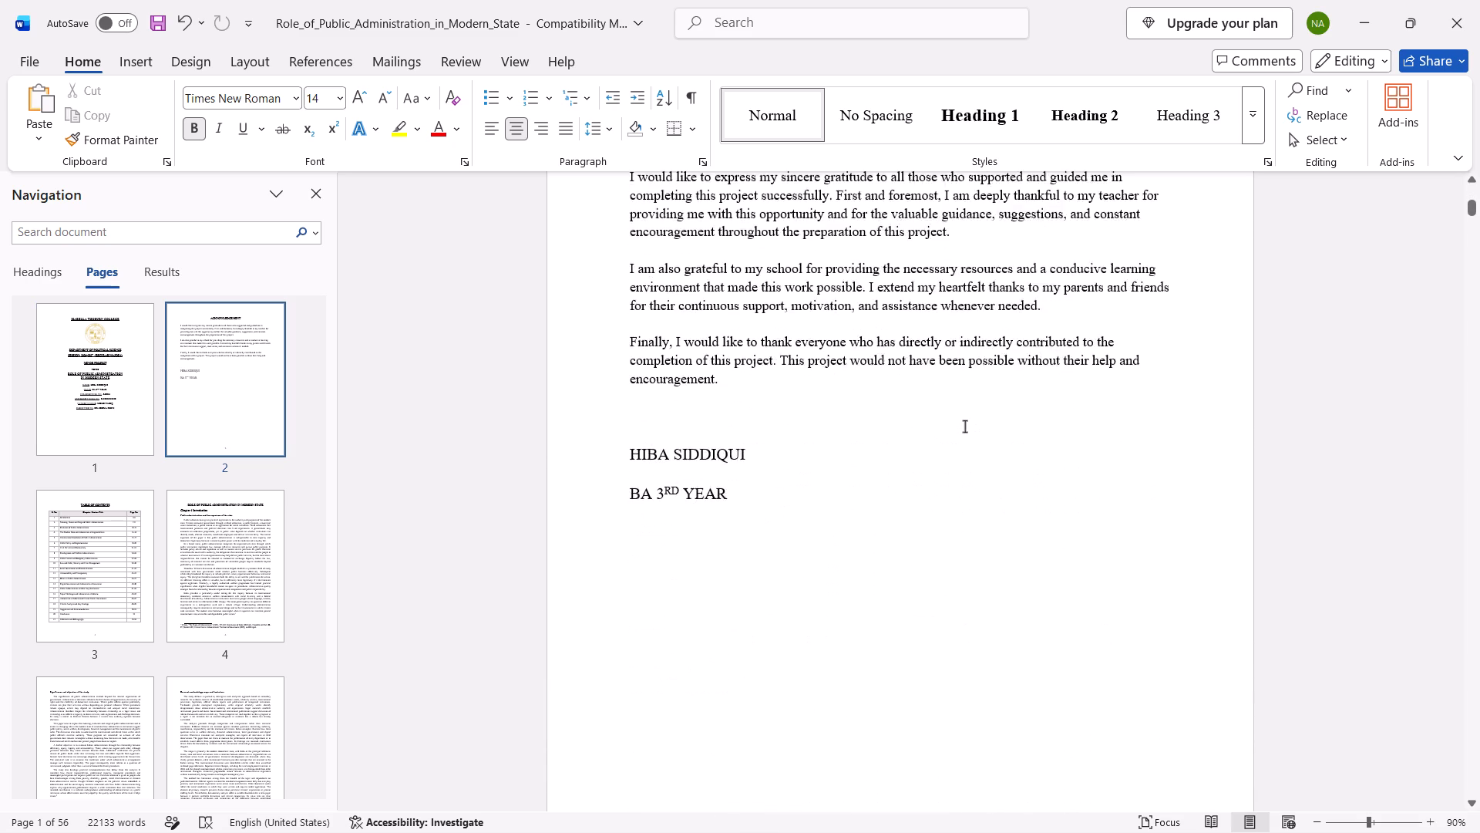
pyautogui.scroll(-3, 964, 426)
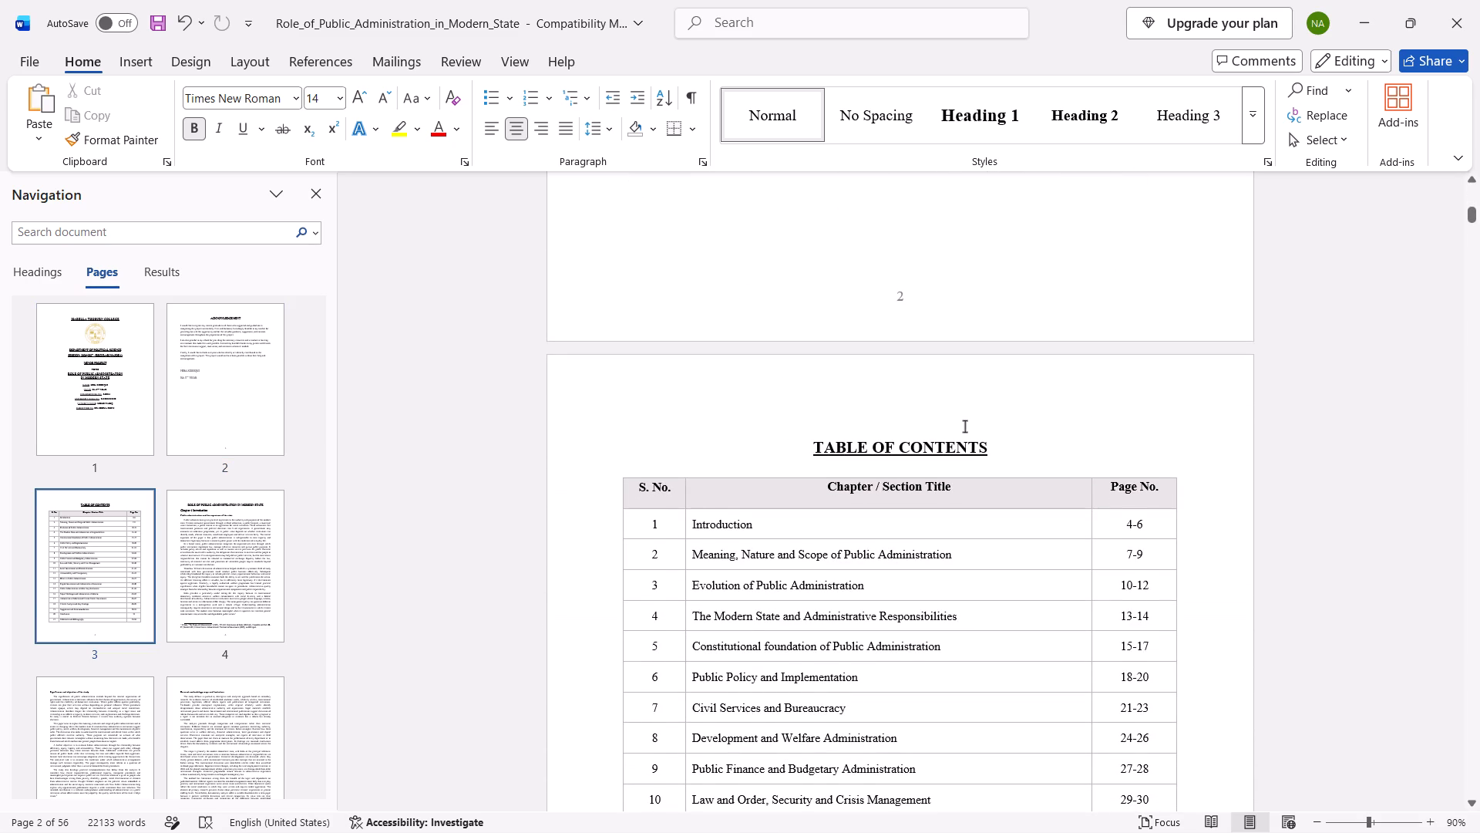
pyautogui.scroll(-2, 964, 426)
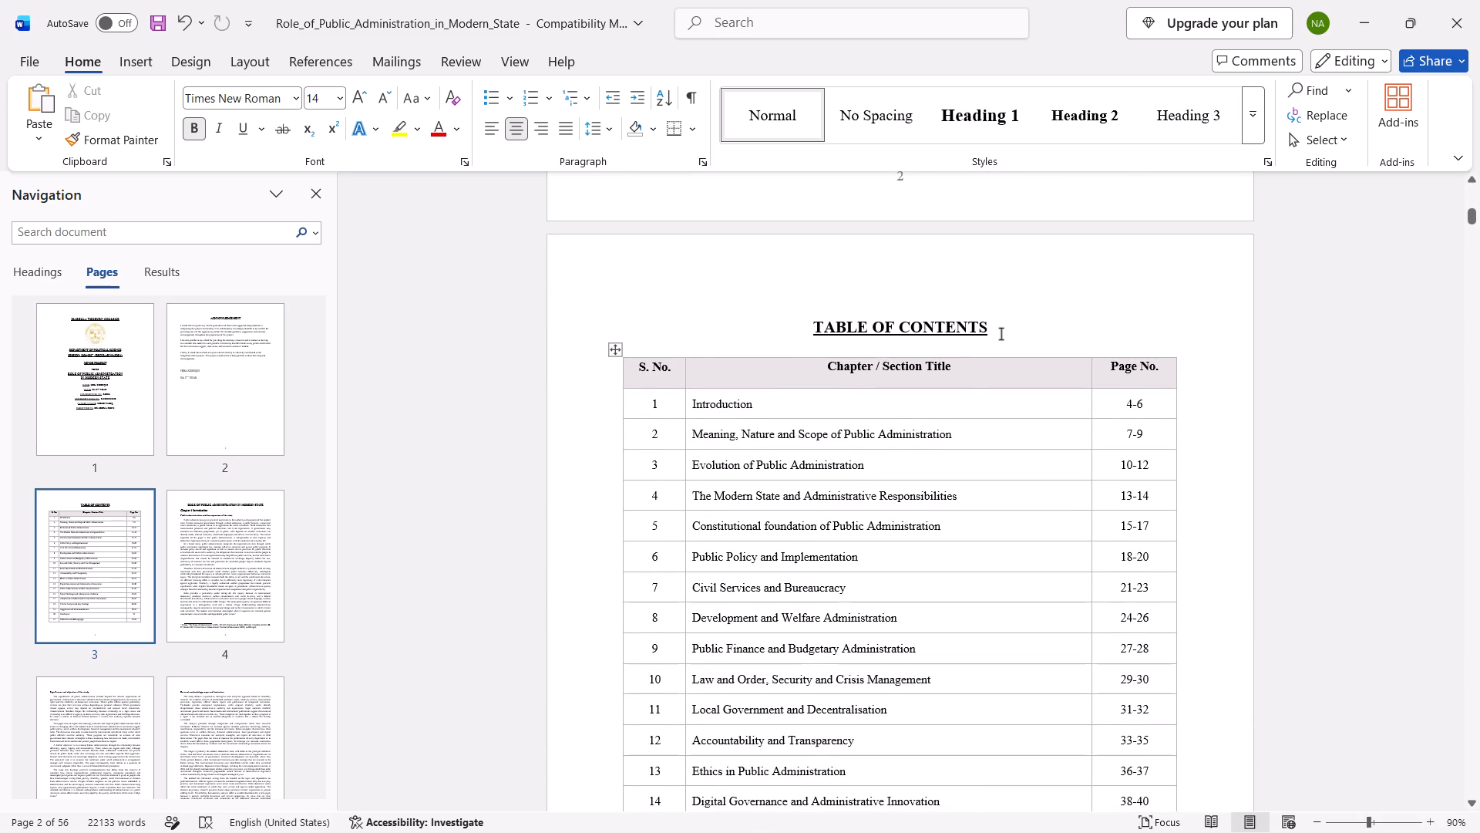
pyautogui.scroll(-2, 1001, 333)
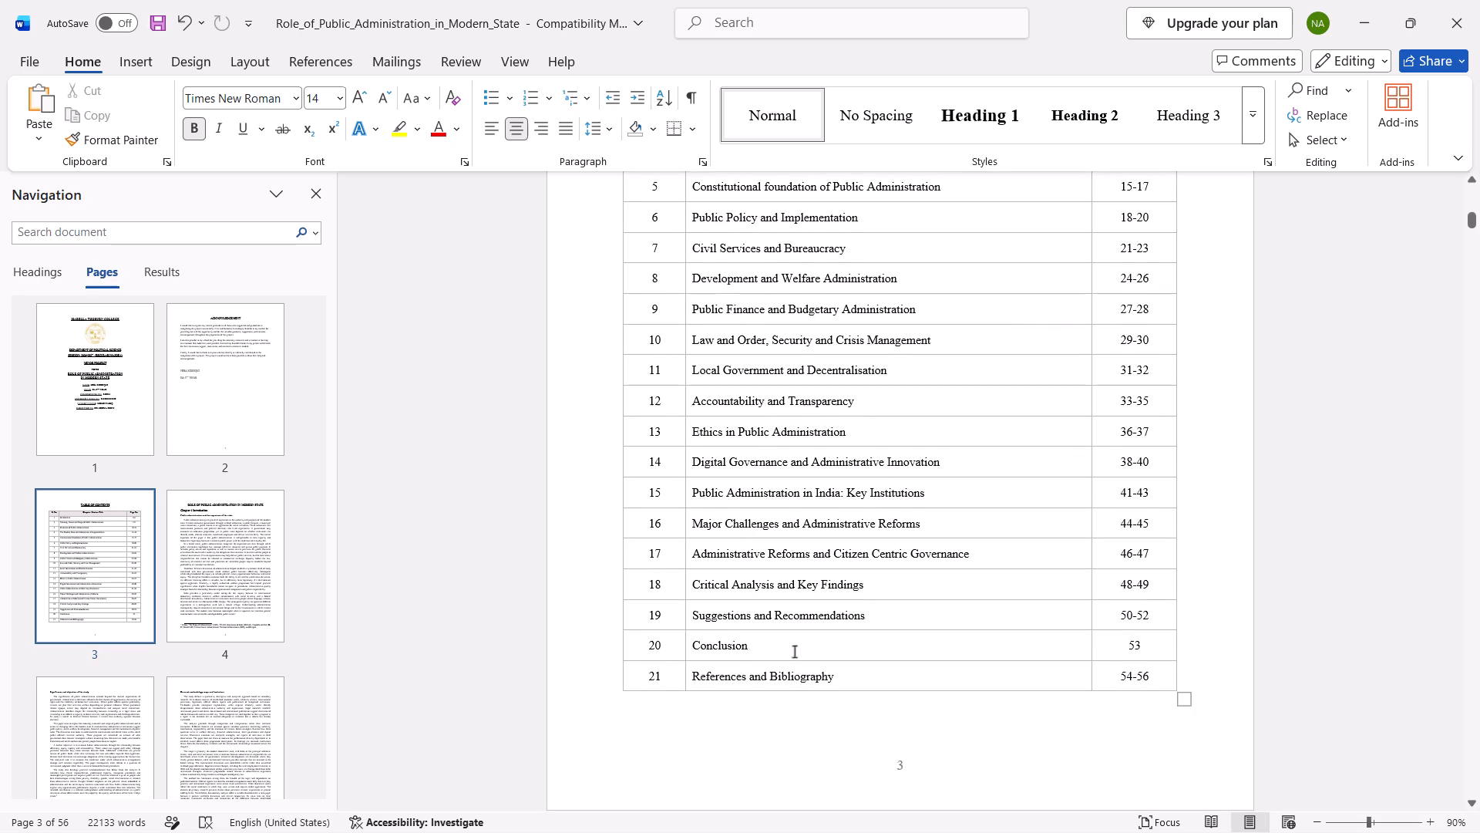
pyautogui.scroll(-1, 832, 666)
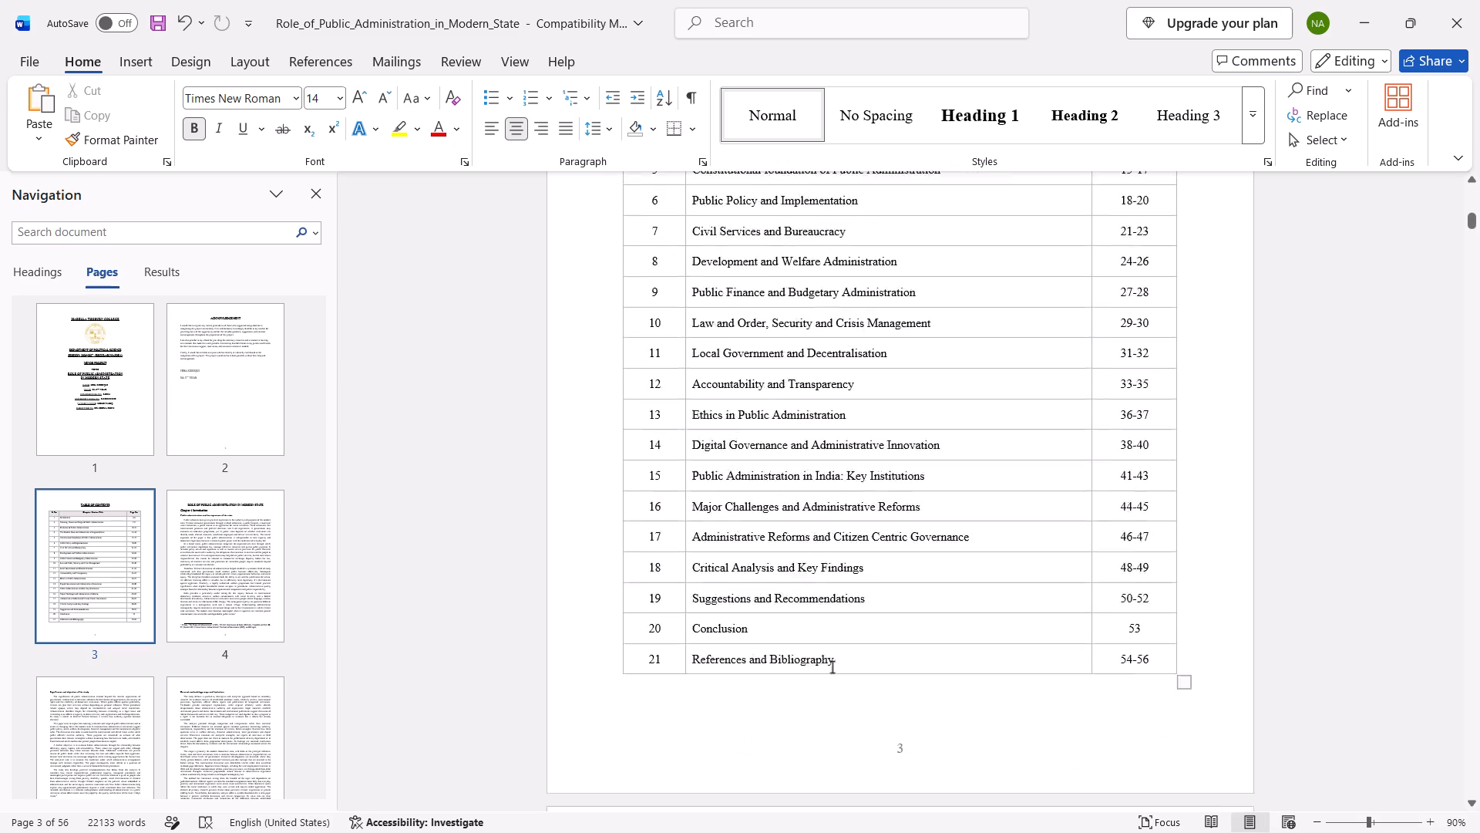
# Skim the chapters from Chapter 1 on page 4 through to the bibliography's last page, 56.
pyautogui.scroll(-5, 832, 666)
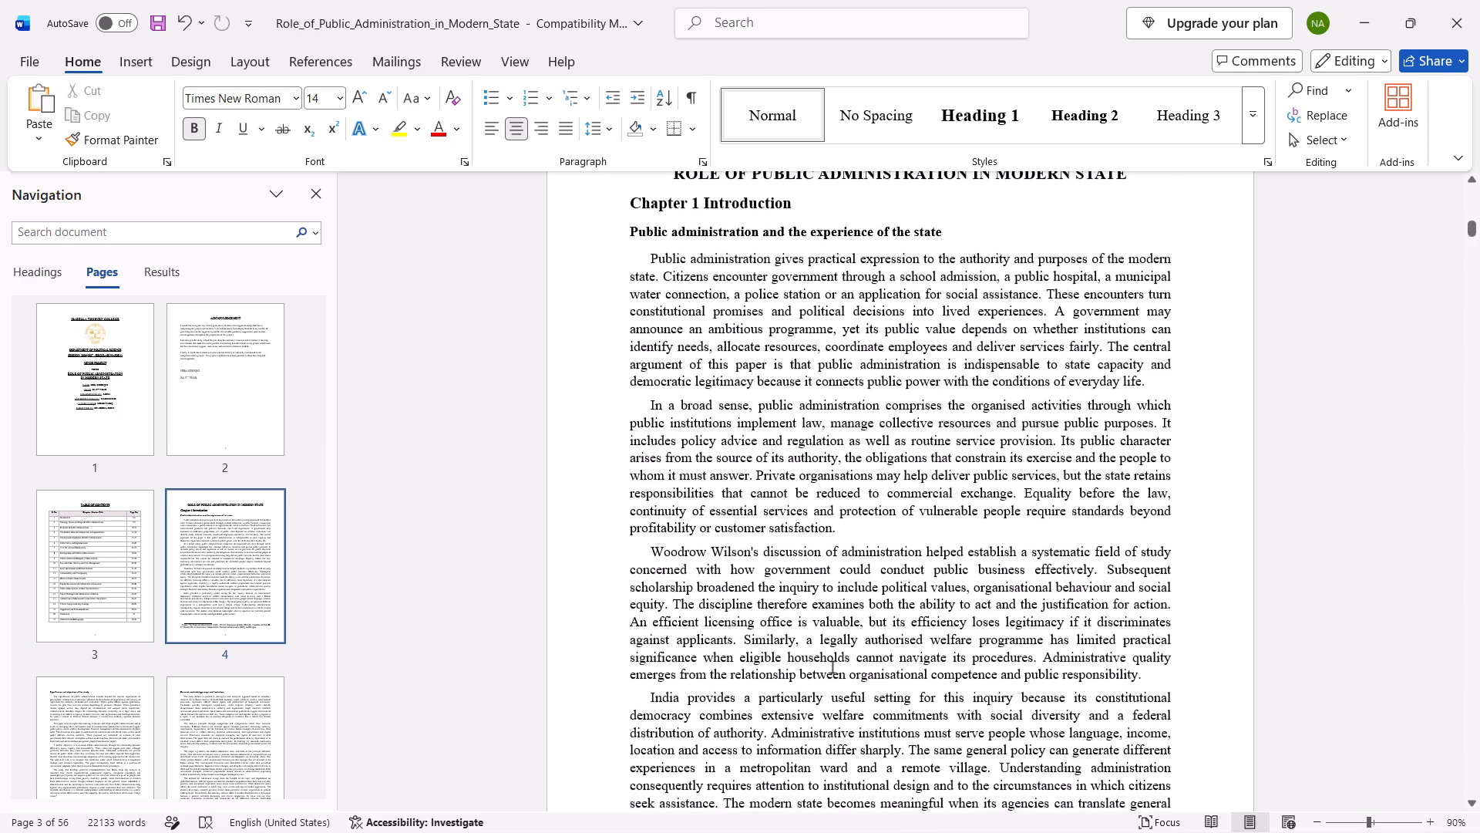
pyautogui.scroll(-13, 832, 666)
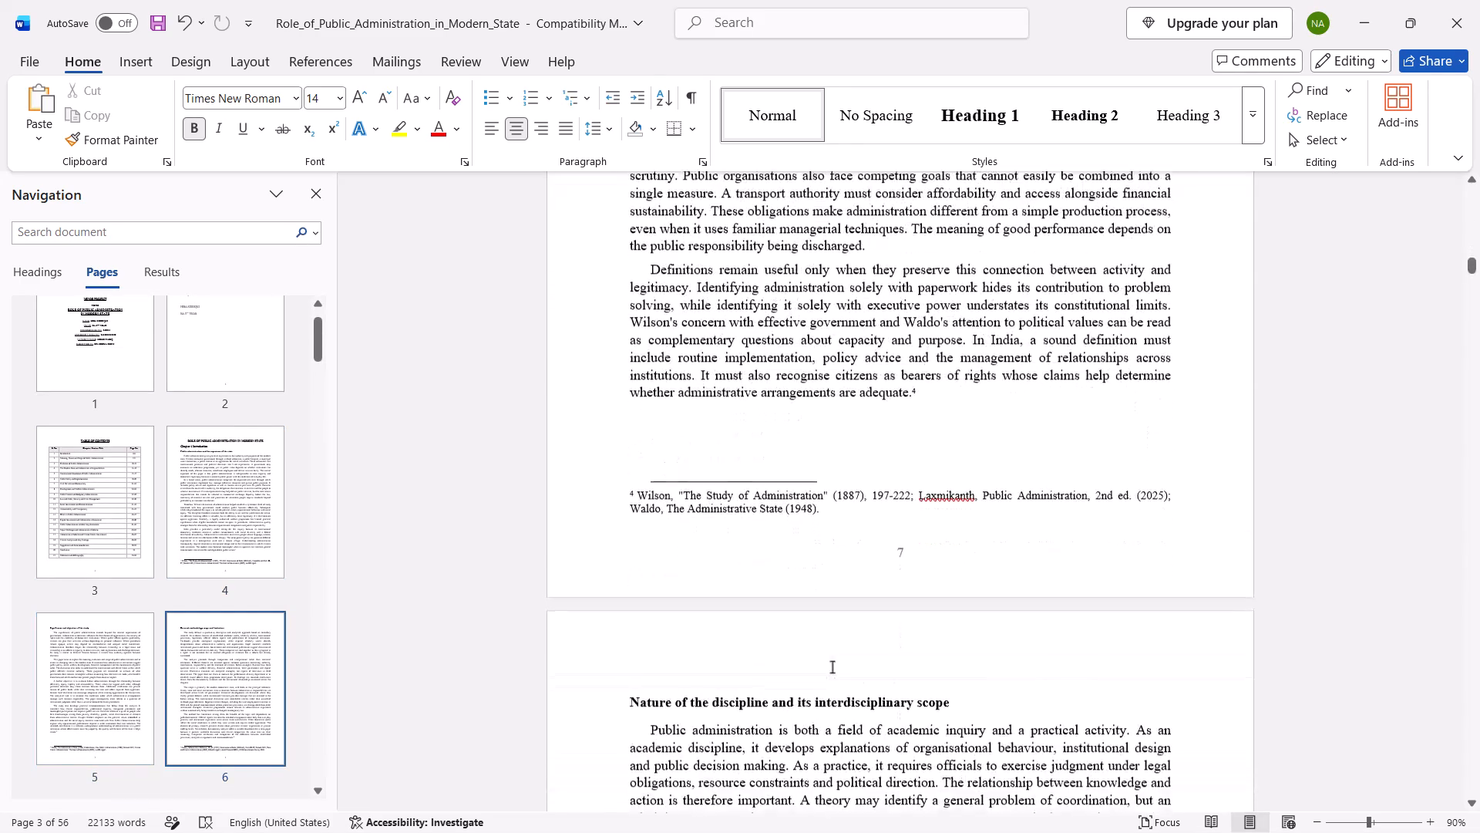
pyautogui.scroll(-14, 832, 666)
pyautogui.scroll(-12, 832, 666)
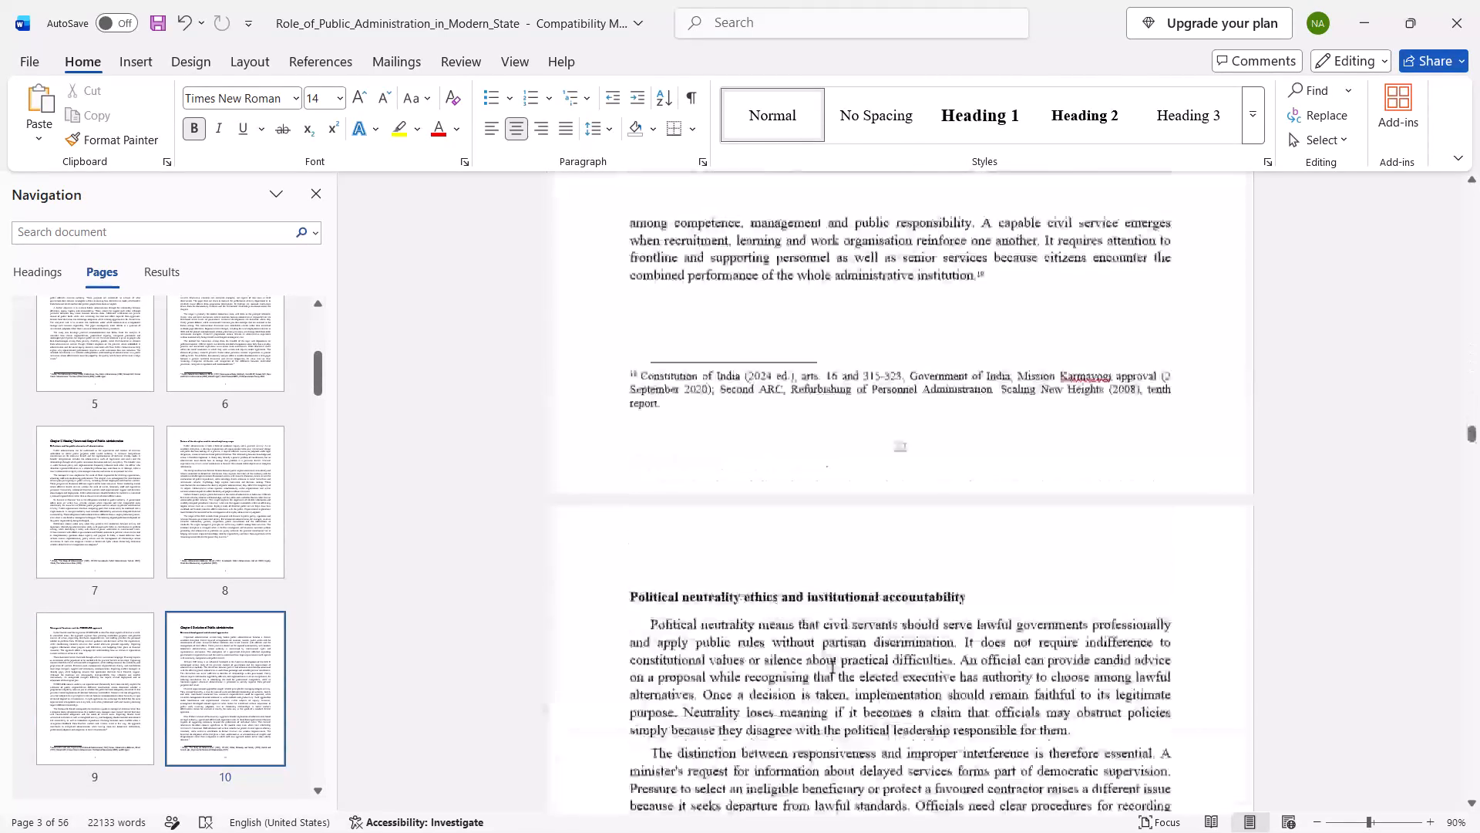
pyautogui.scroll(-3, 832, 666)
pyautogui.scroll(-20, 832, 666)
pyautogui.scroll(-3, 832, 666)
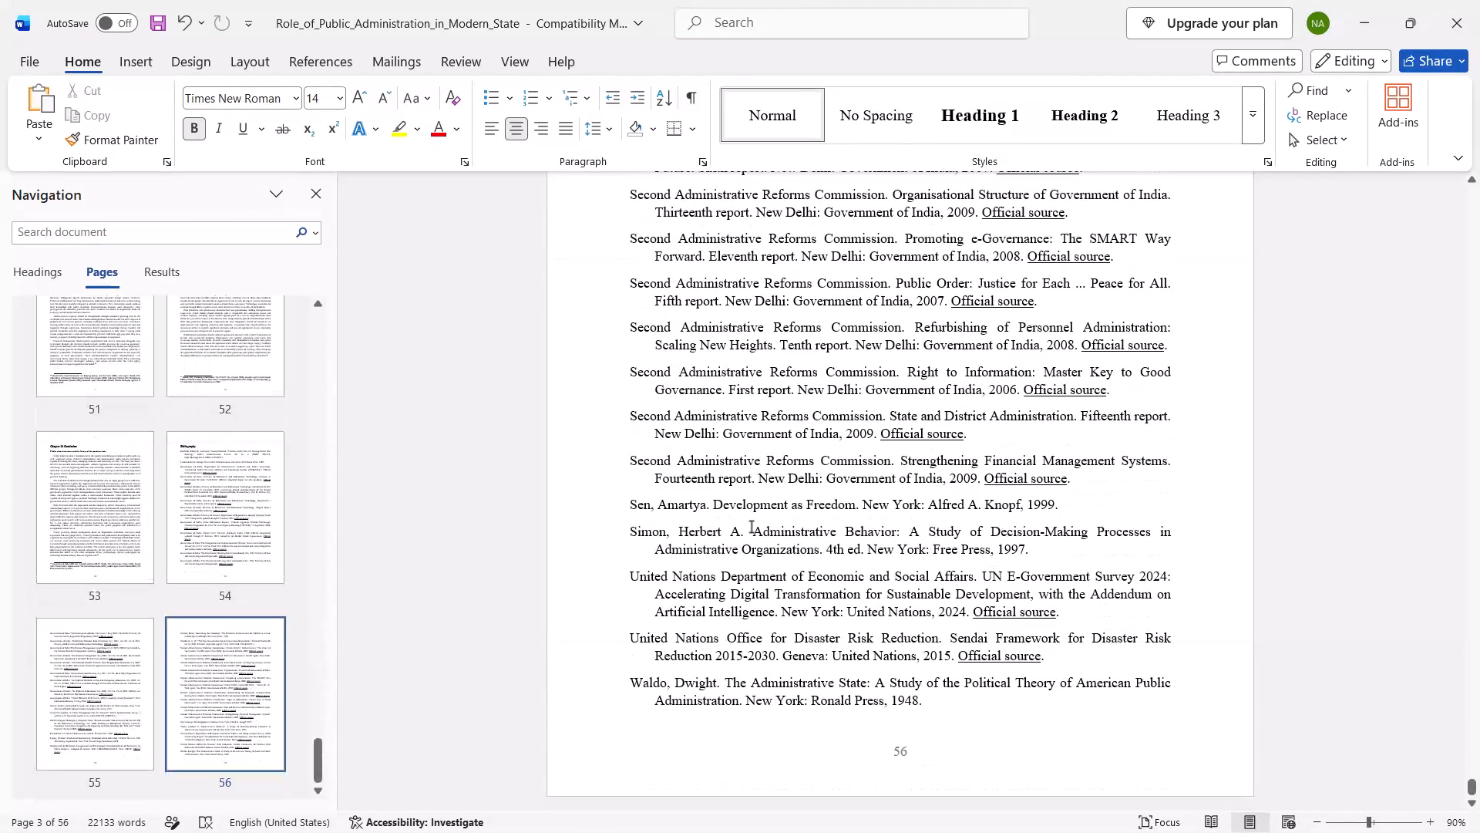
pyautogui.scroll(-6, 751, 526)
pyautogui.scroll(-1, 238, 659)
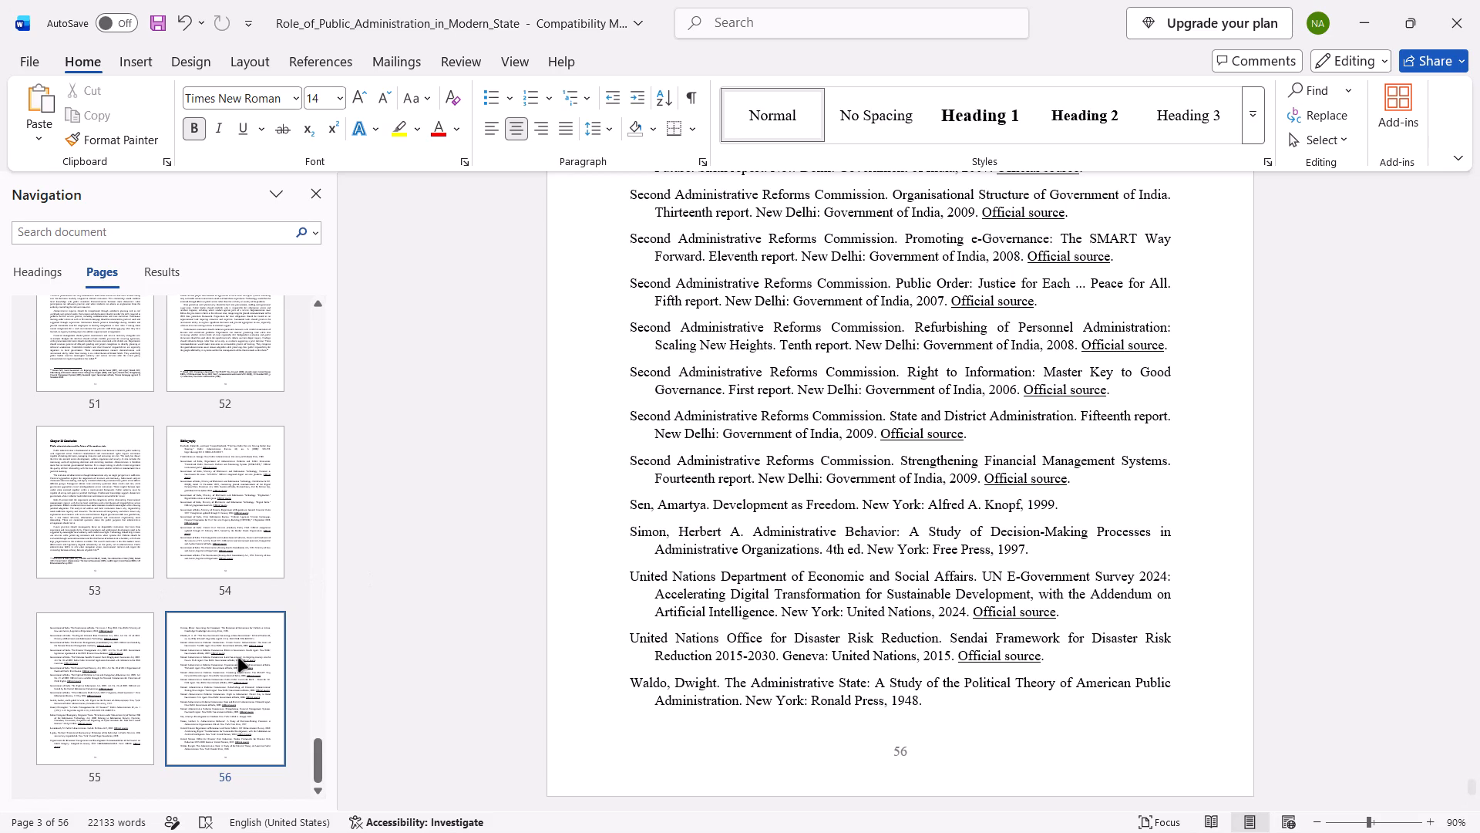
pyautogui.scroll(-1, 238, 659)
pyautogui.scroll(20, 238, 659)
pyautogui.scroll(13, 238, 659)
pyautogui.scroll(16, 238, 659)
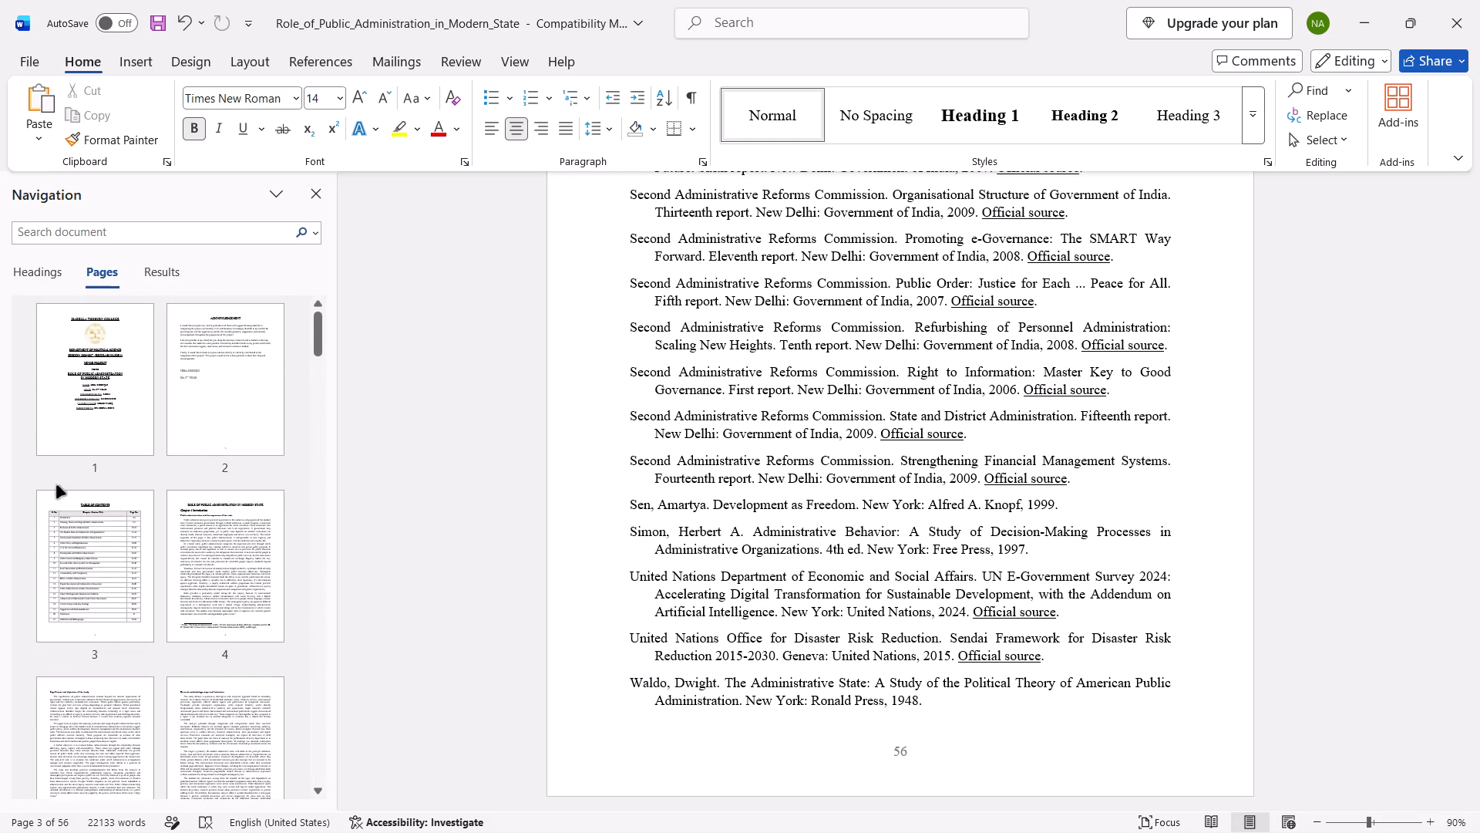
# Return to the cover page and recheck the cover, acknowledgement and table of contents.
pyautogui.click(82, 435)
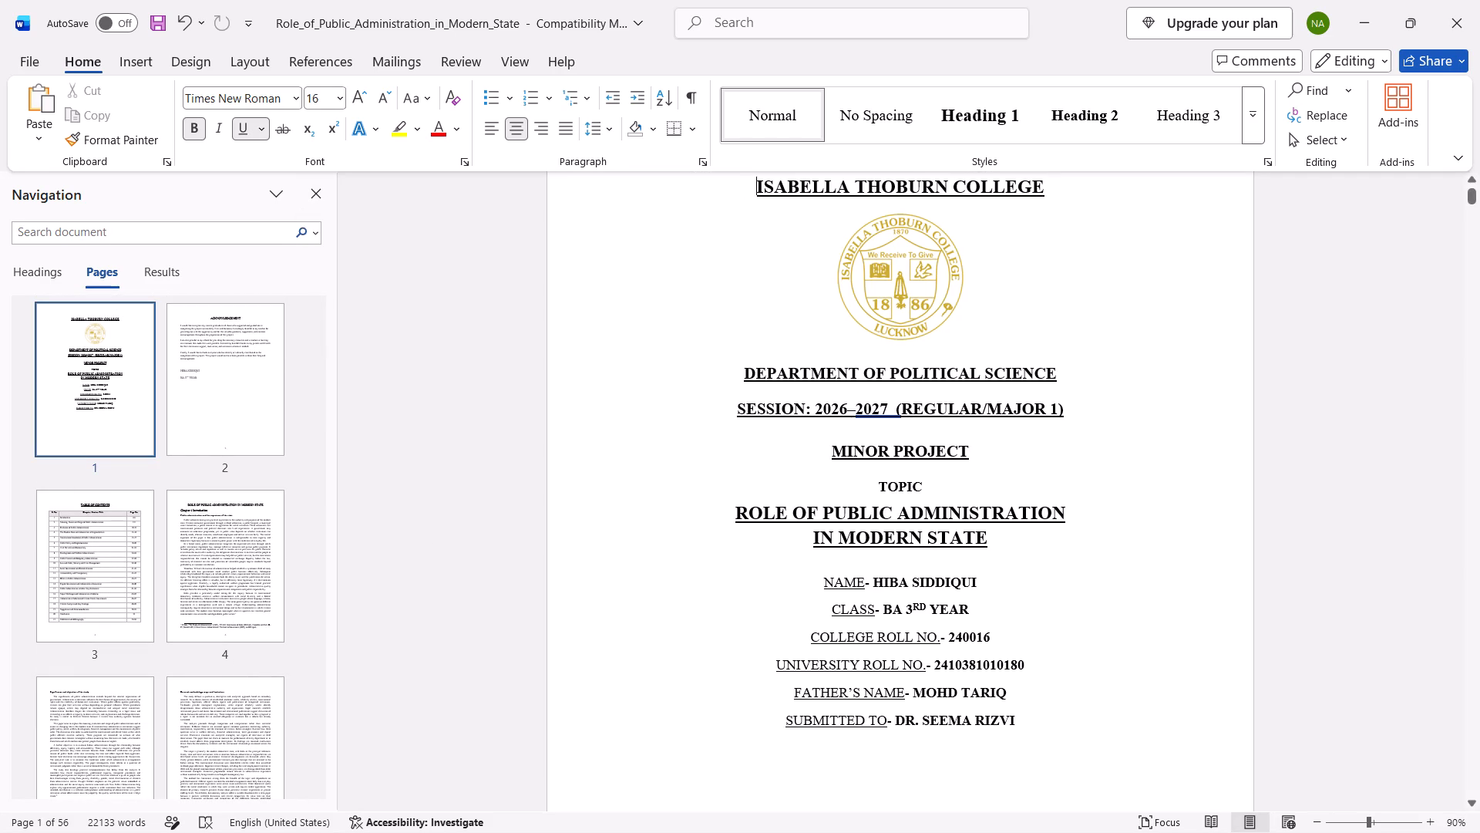
pyautogui.scroll(1, 1048, 467)
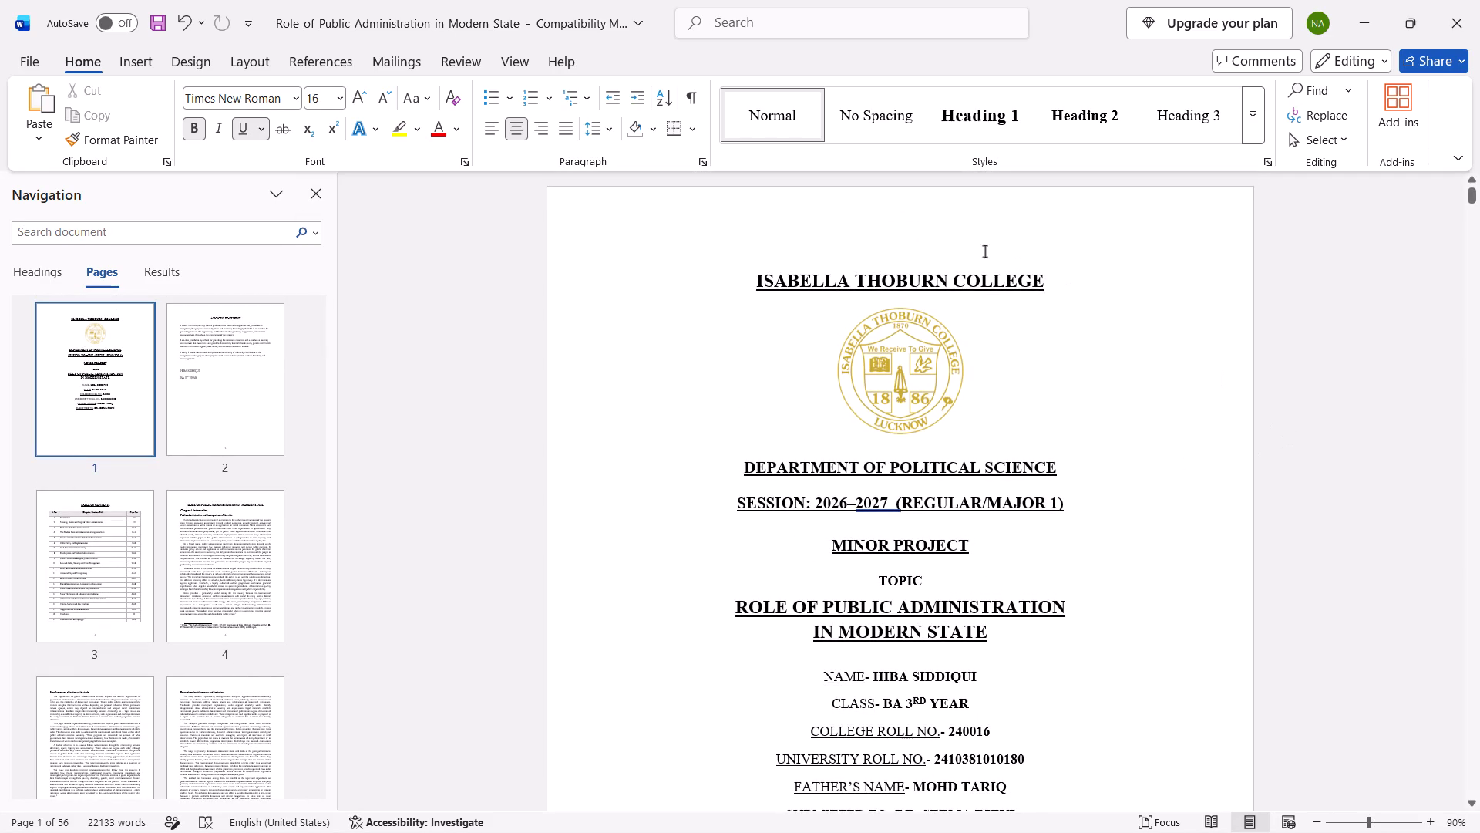
pyautogui.click(970, 241)
pyautogui.scroll(-1, 1054, 345)
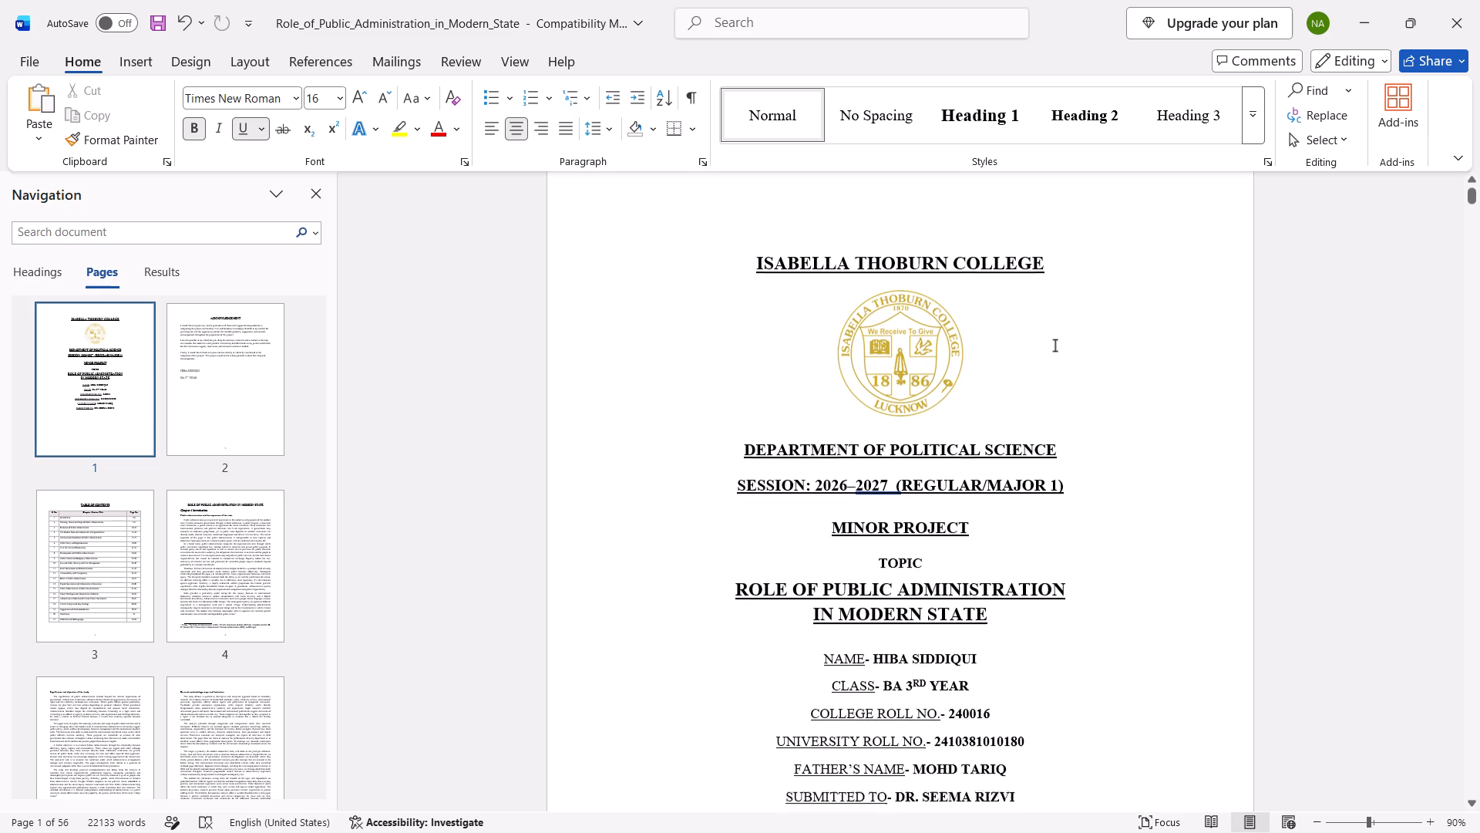
pyautogui.scroll(-2, 1054, 345)
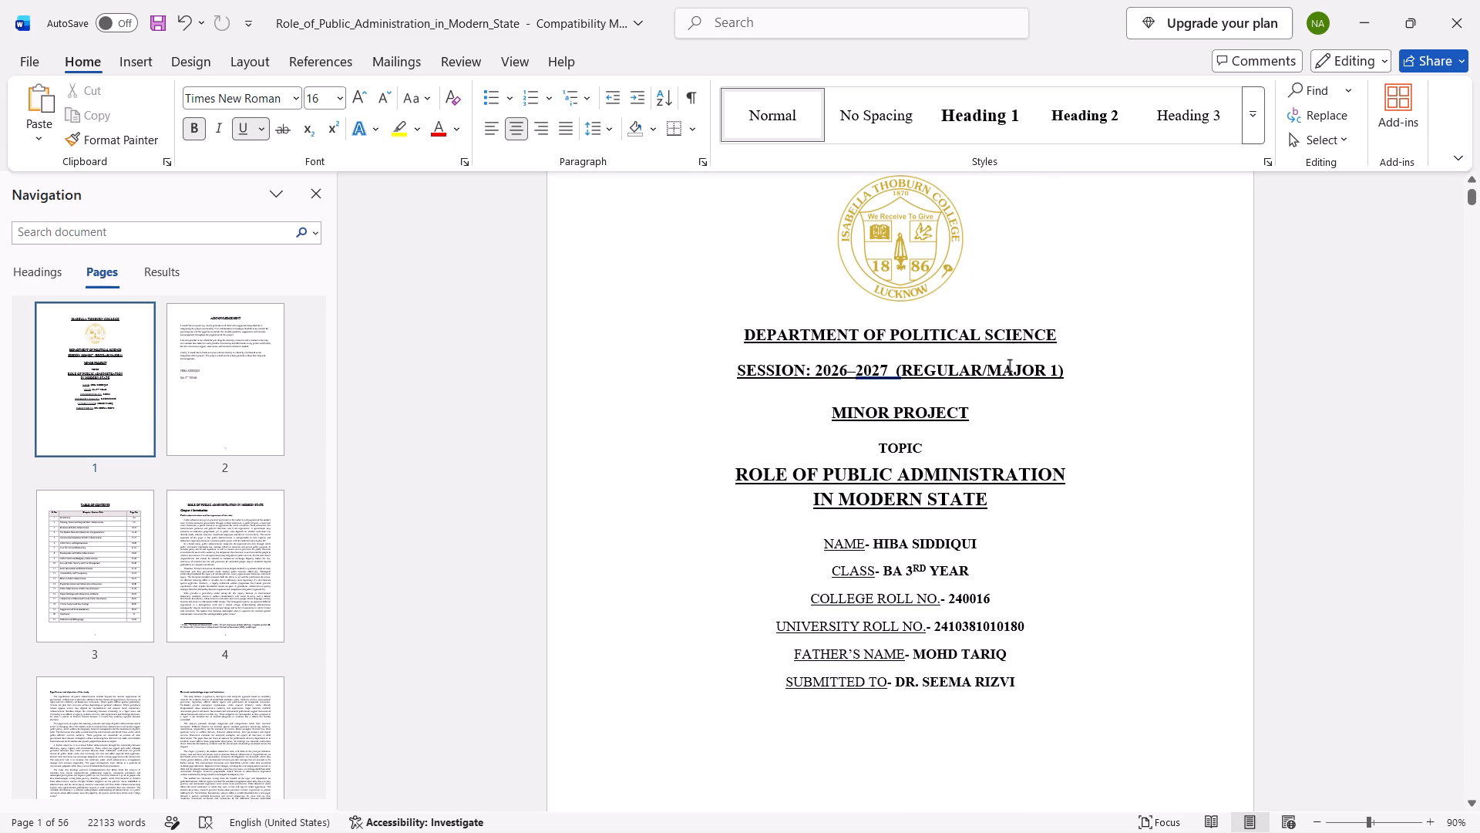
pyautogui.scroll(-1, 994, 367)
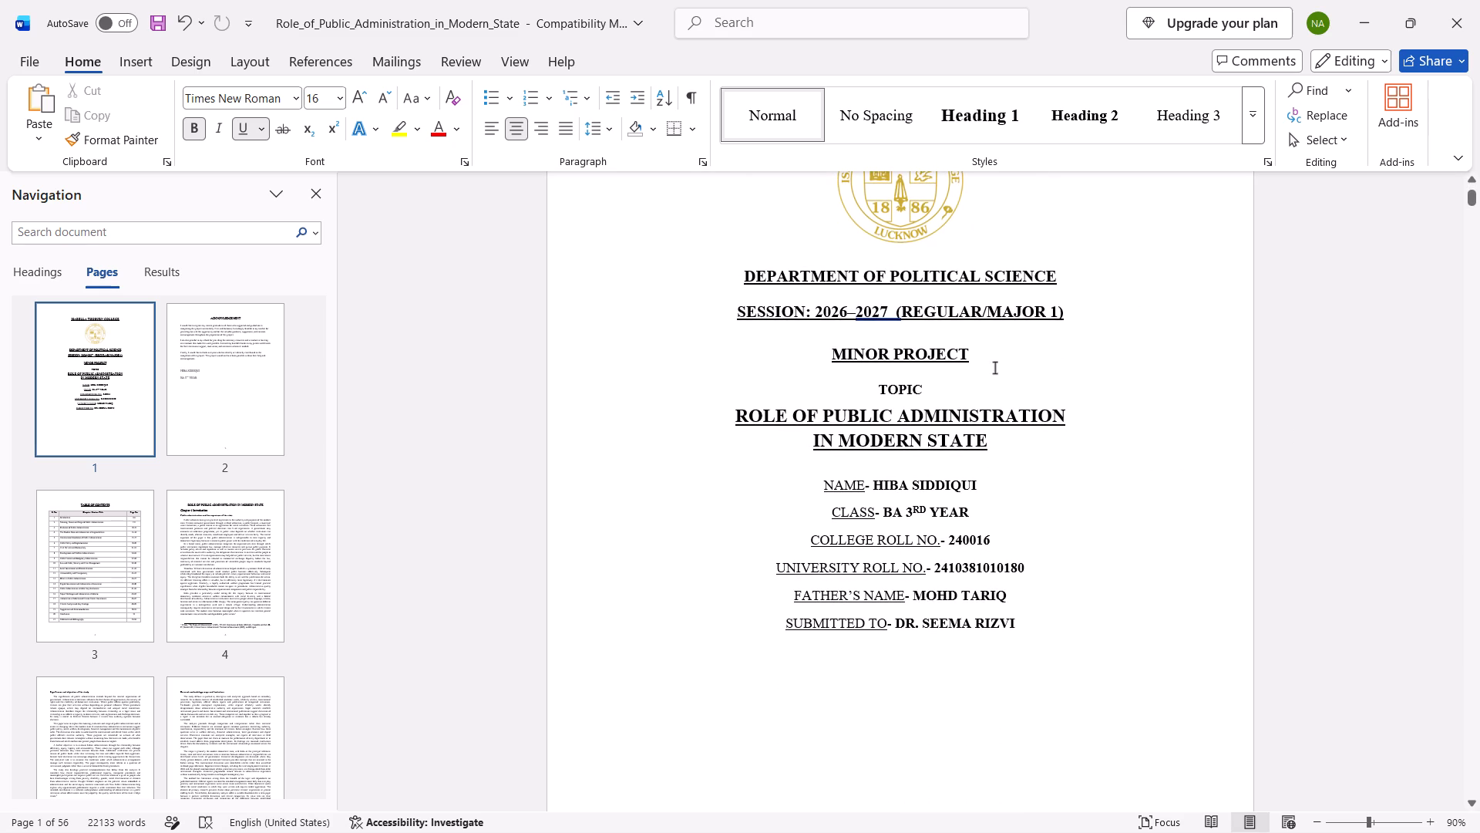
pyautogui.scroll(-3, 994, 367)
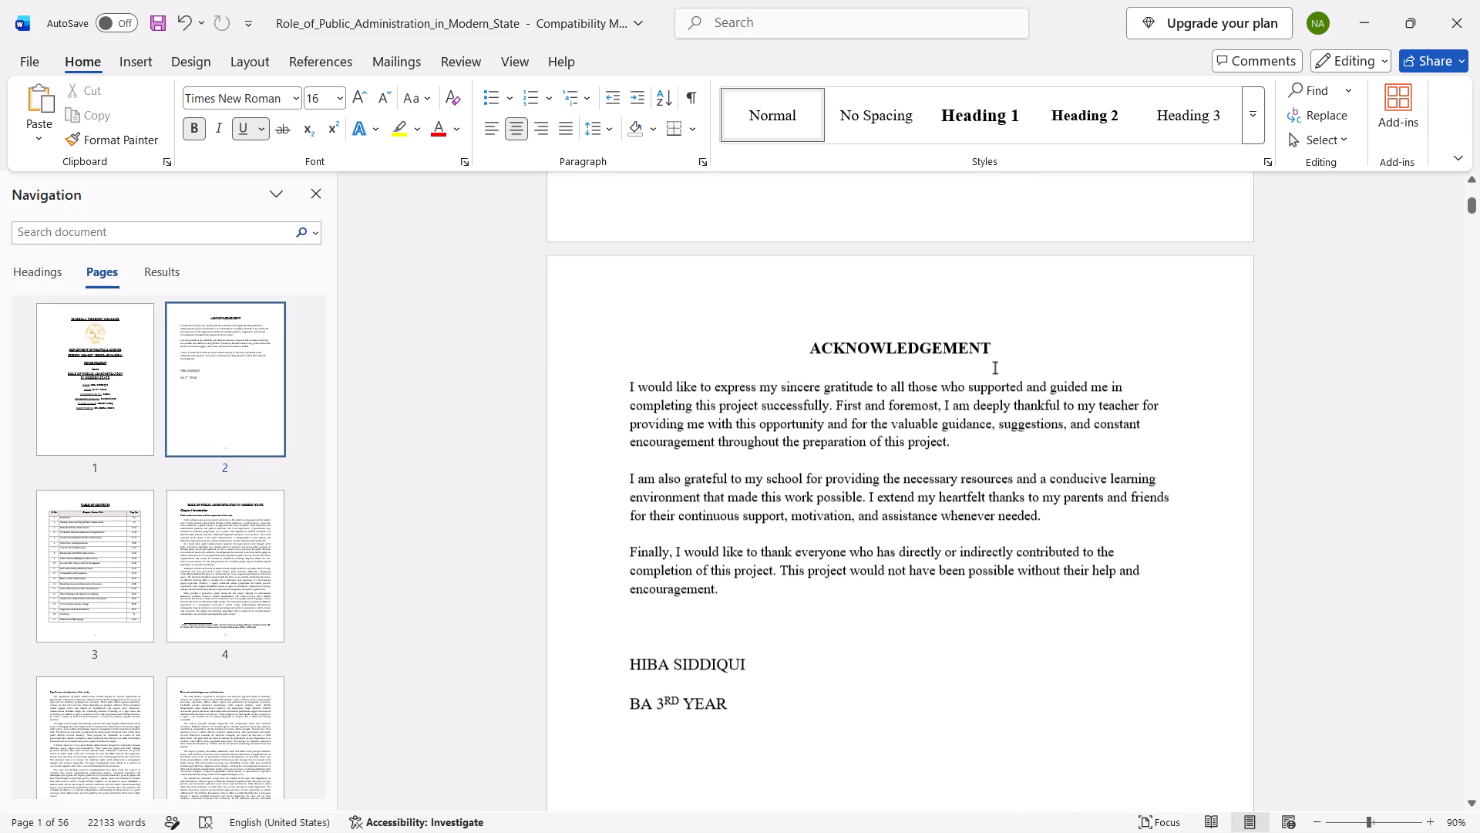
pyautogui.scroll(-4, 994, 367)
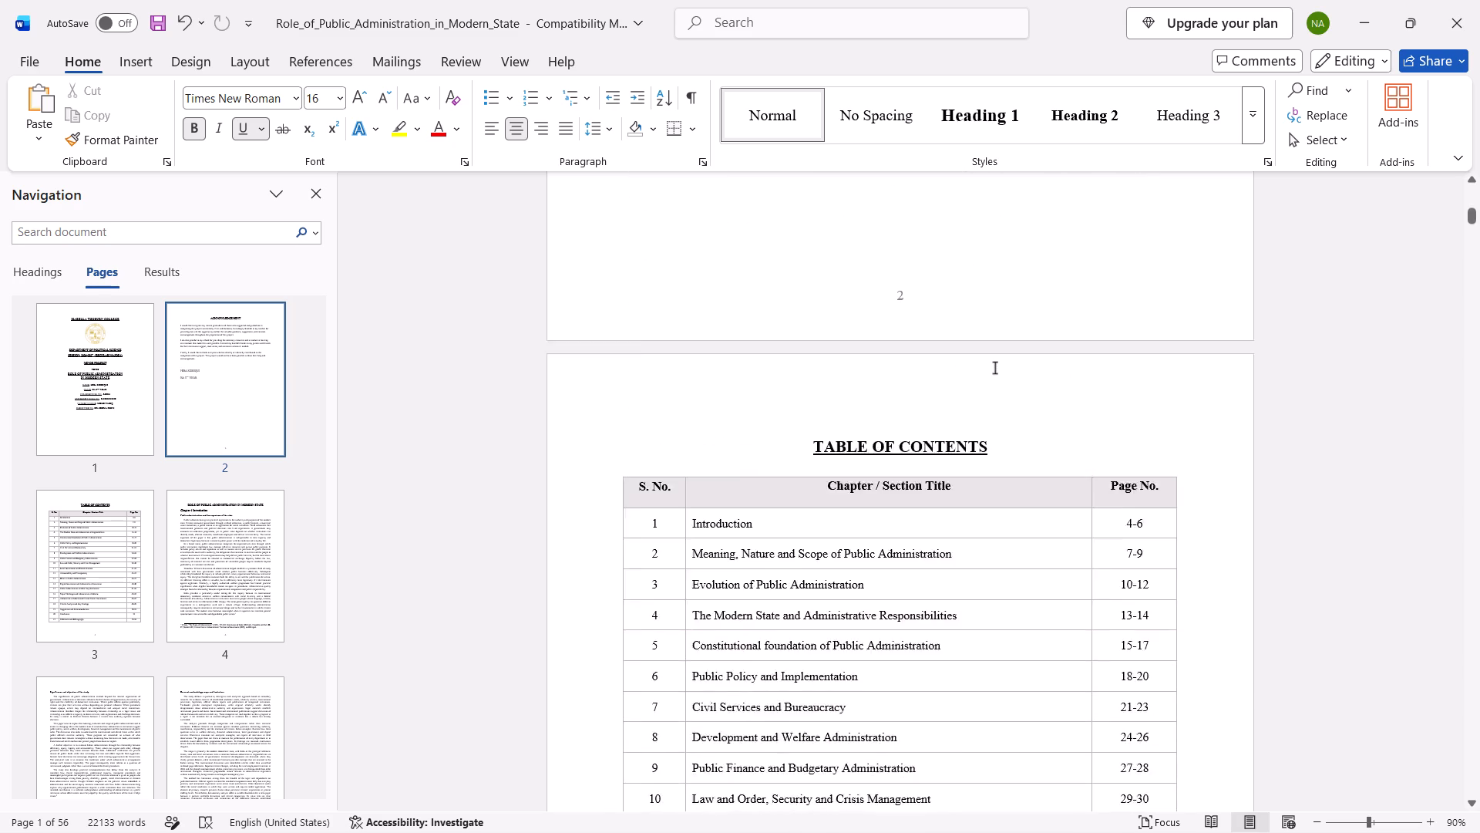
pyautogui.scroll(-4, 994, 367)
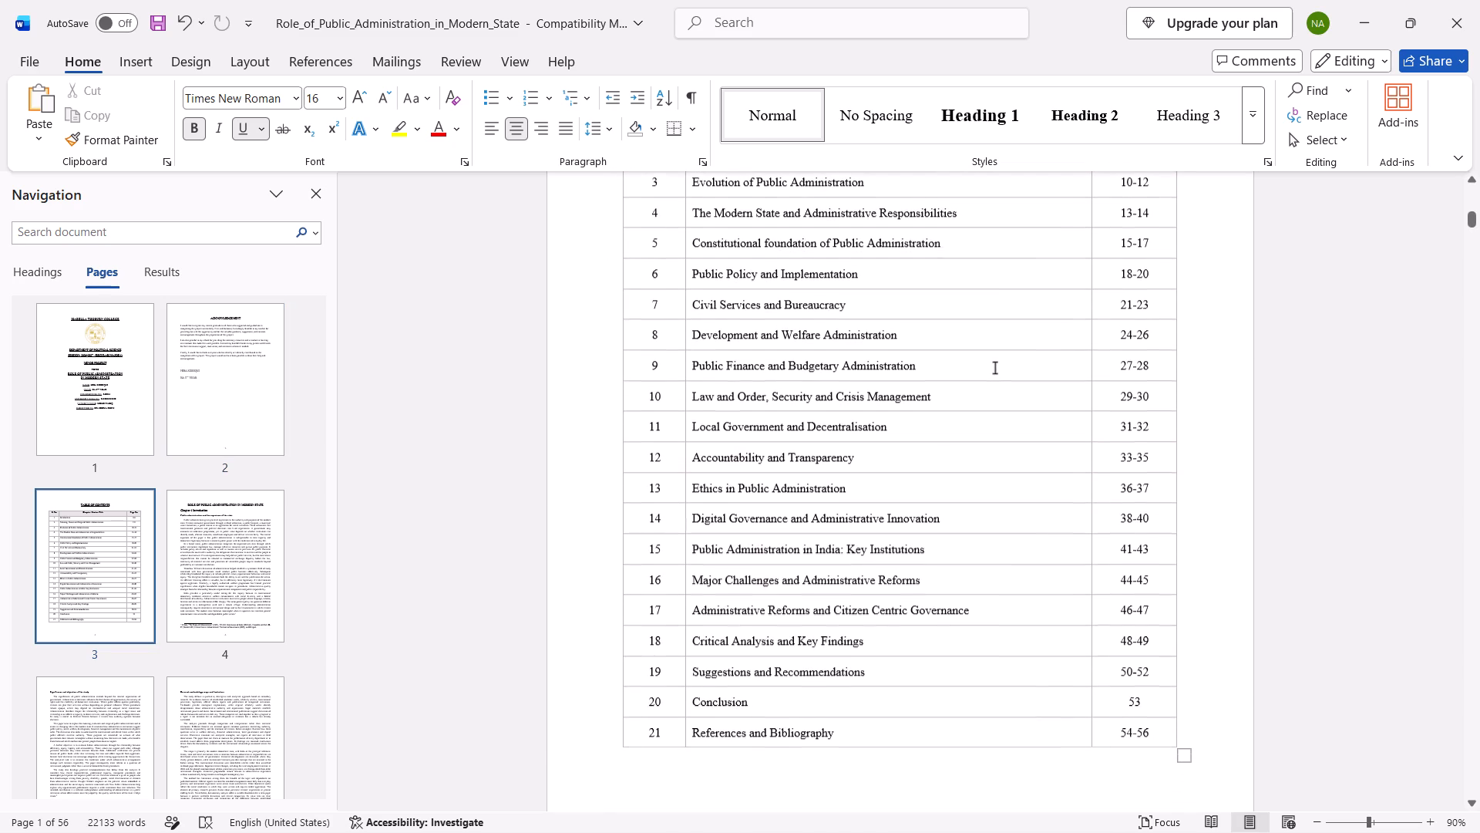
pyautogui.scroll(-1, 994, 367)
pyautogui.scroll(10, 994, 367)
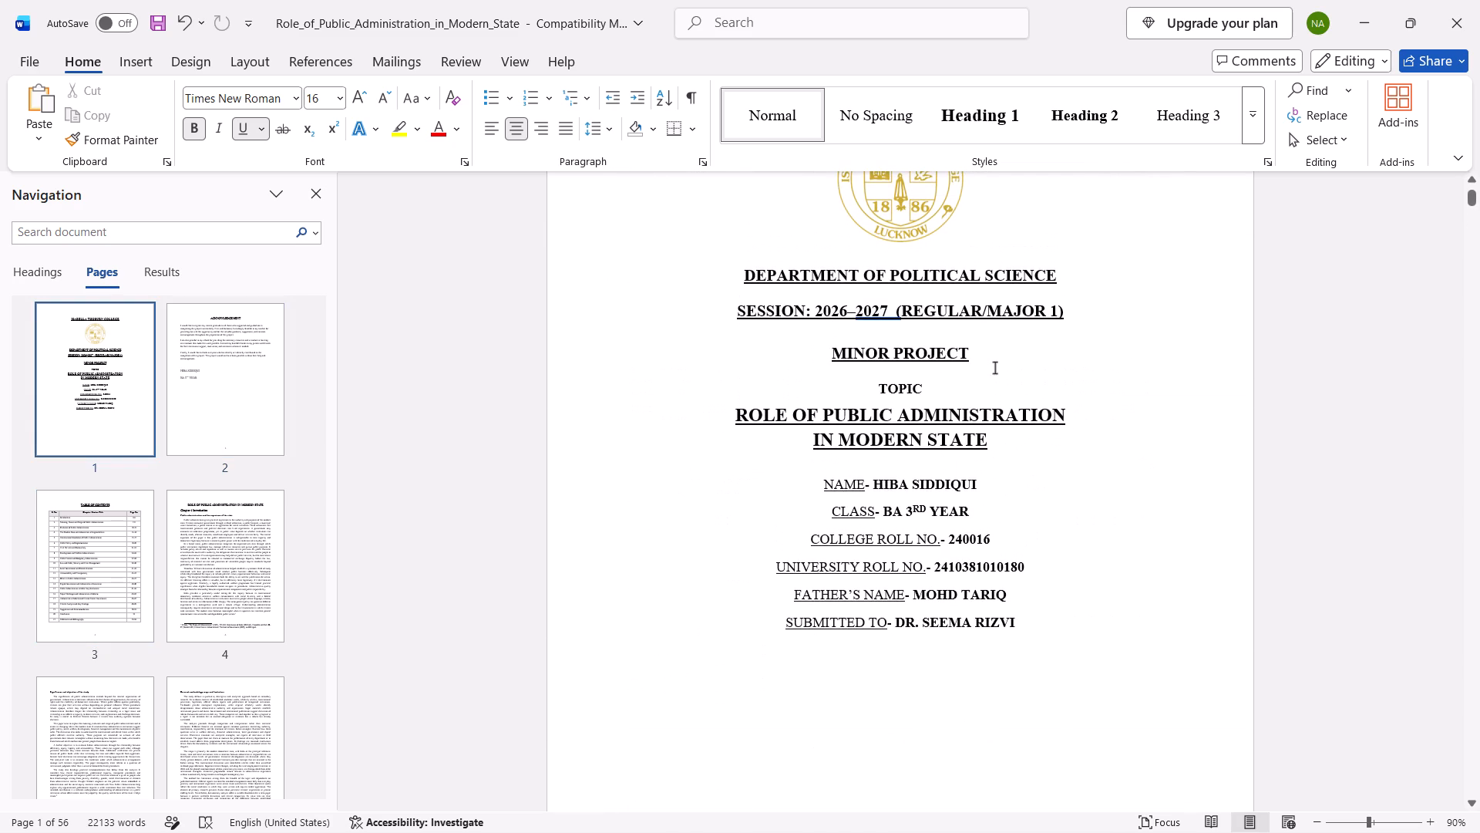
# Save the document and close the Navigation pane.
pyautogui.hotkey('ctrl', 's')
pyautogui.click(321, 194)
pyautogui.scroll(1, 576, 388)
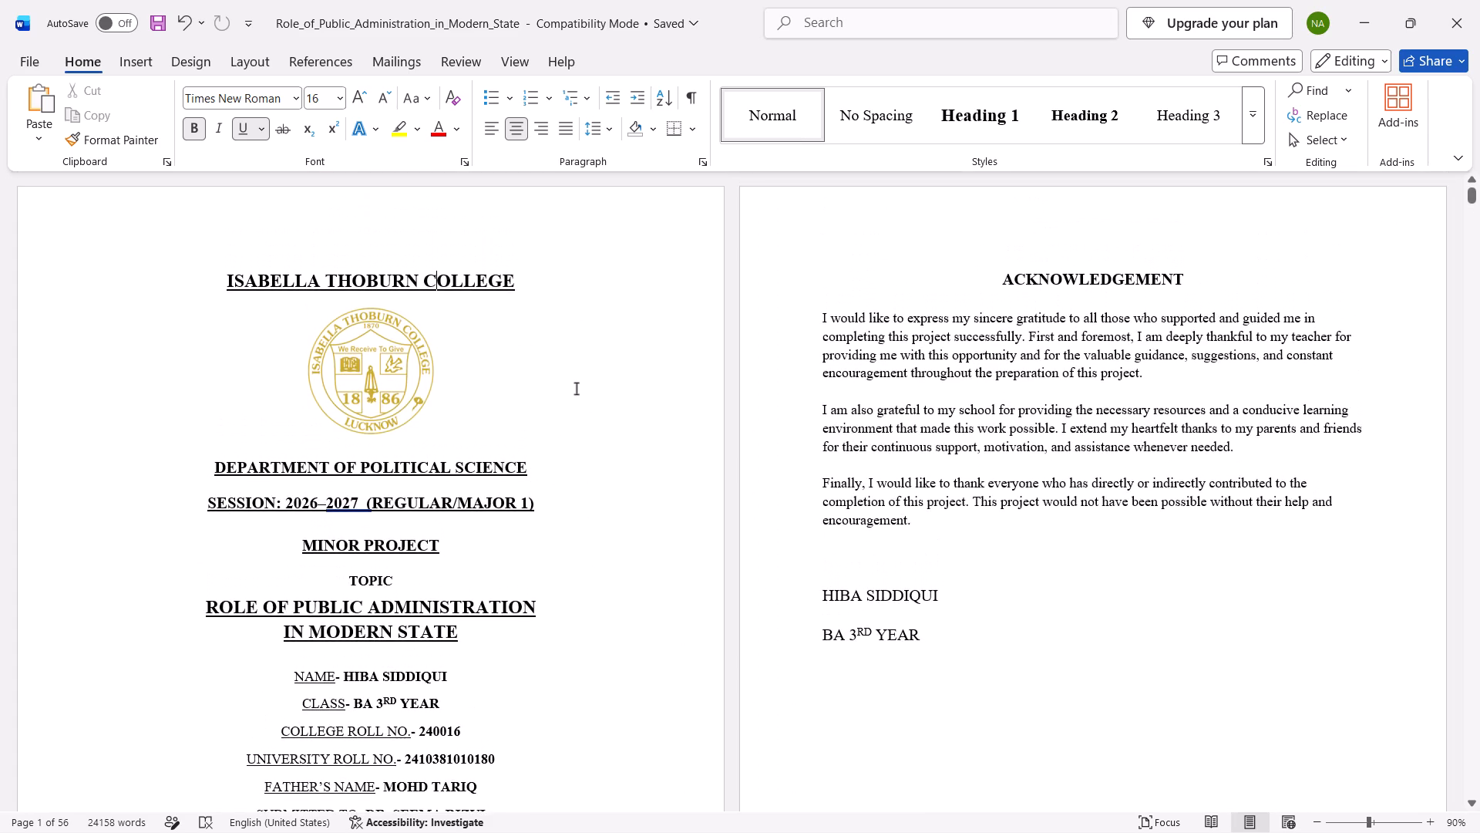
pyautogui.keyDown('ctrl'); pyautogui.scroll(2, 576, 388); pyautogui.keyUp('ctrl')
pyautogui.keyDown('ctrl'); pyautogui.scroll(-1, 576, 388); pyautogui.keyUp('ctrl')
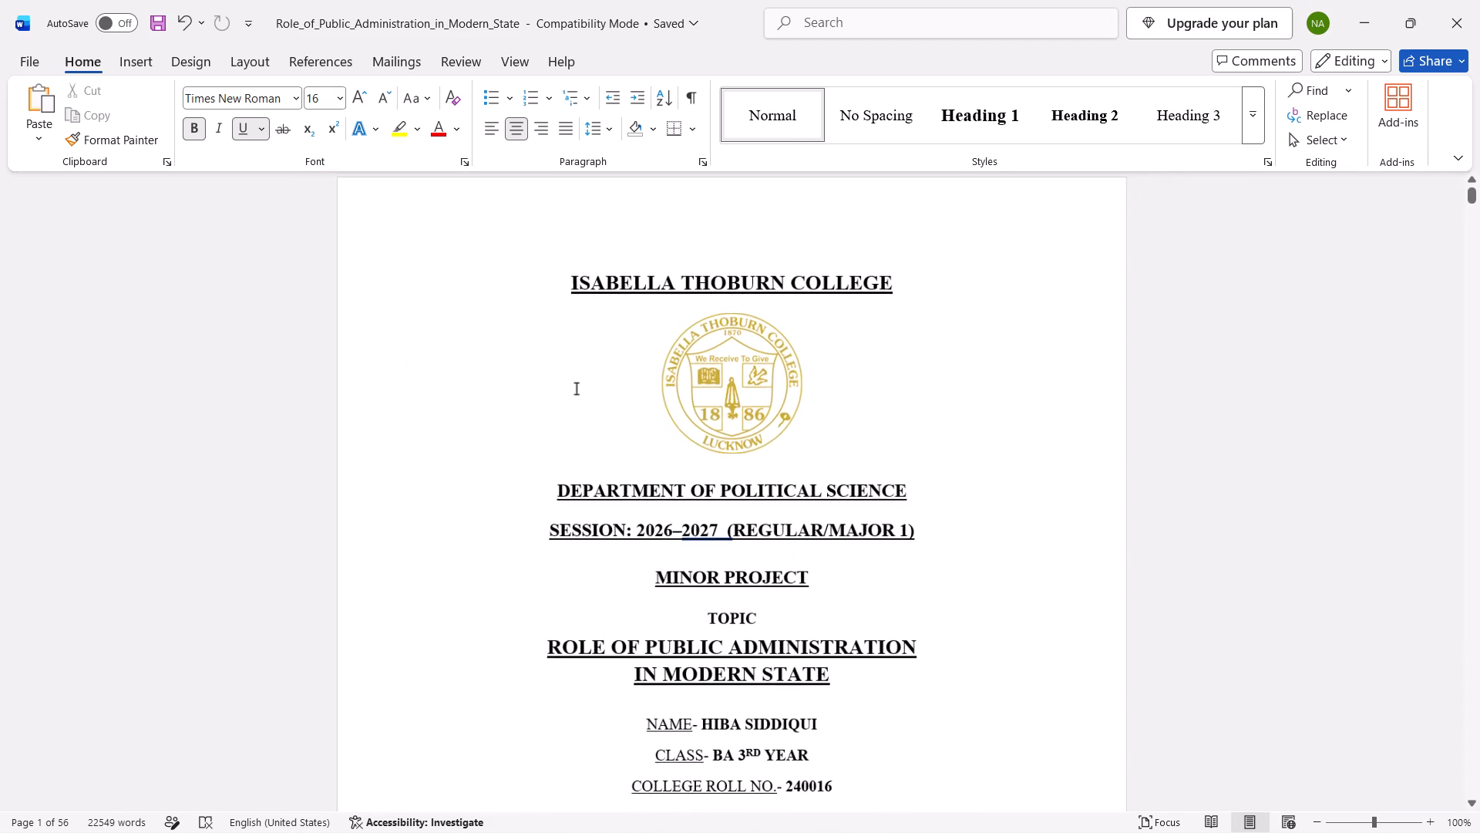
pyautogui.hotkey('ctrl', 's')
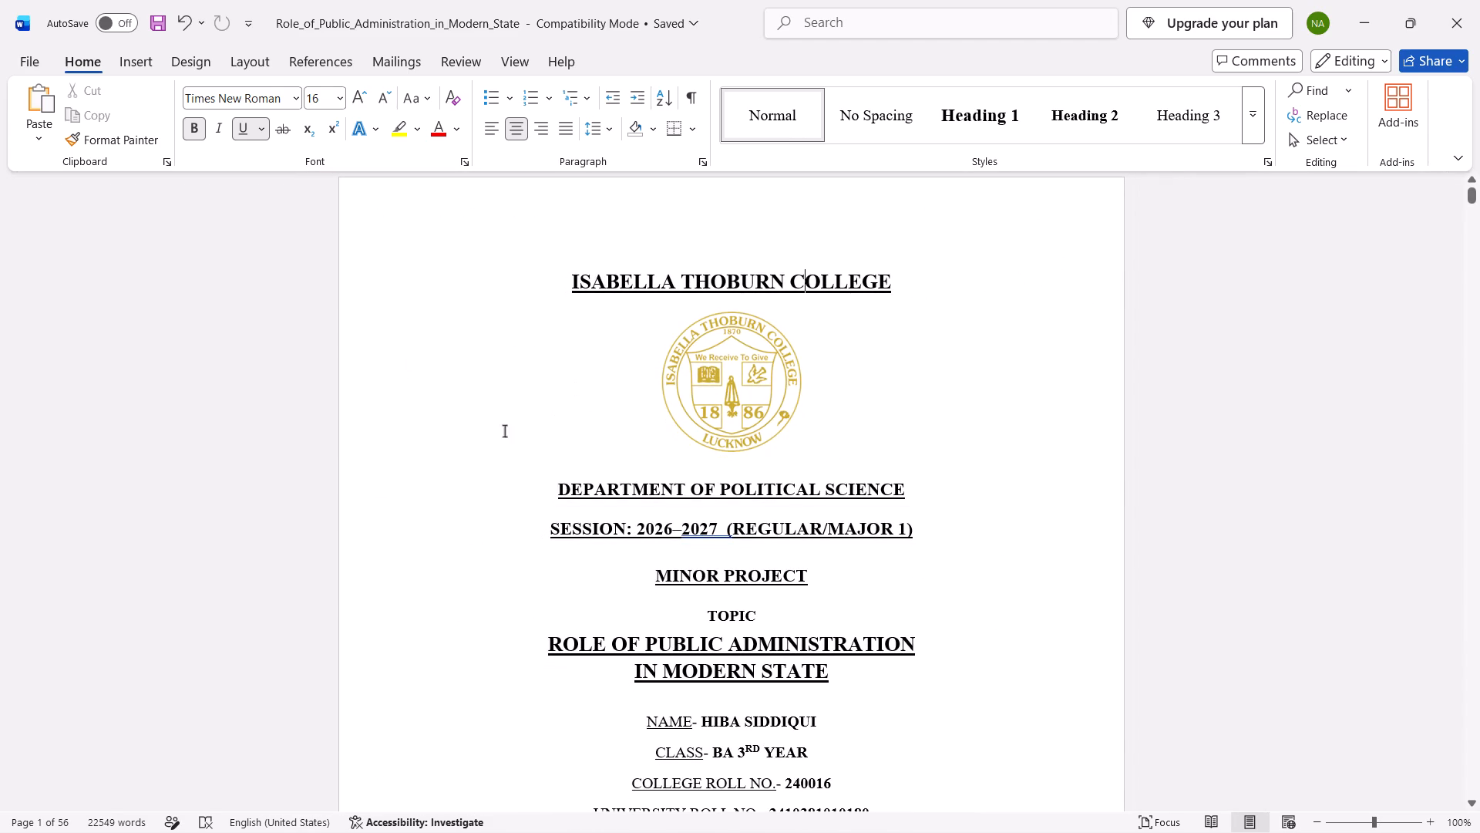
# Examine the saved document's cover, acknowledgement, table of contents and Chapter 1 pages up to page 5.
pyautogui.scroll(-3, 288, 457)
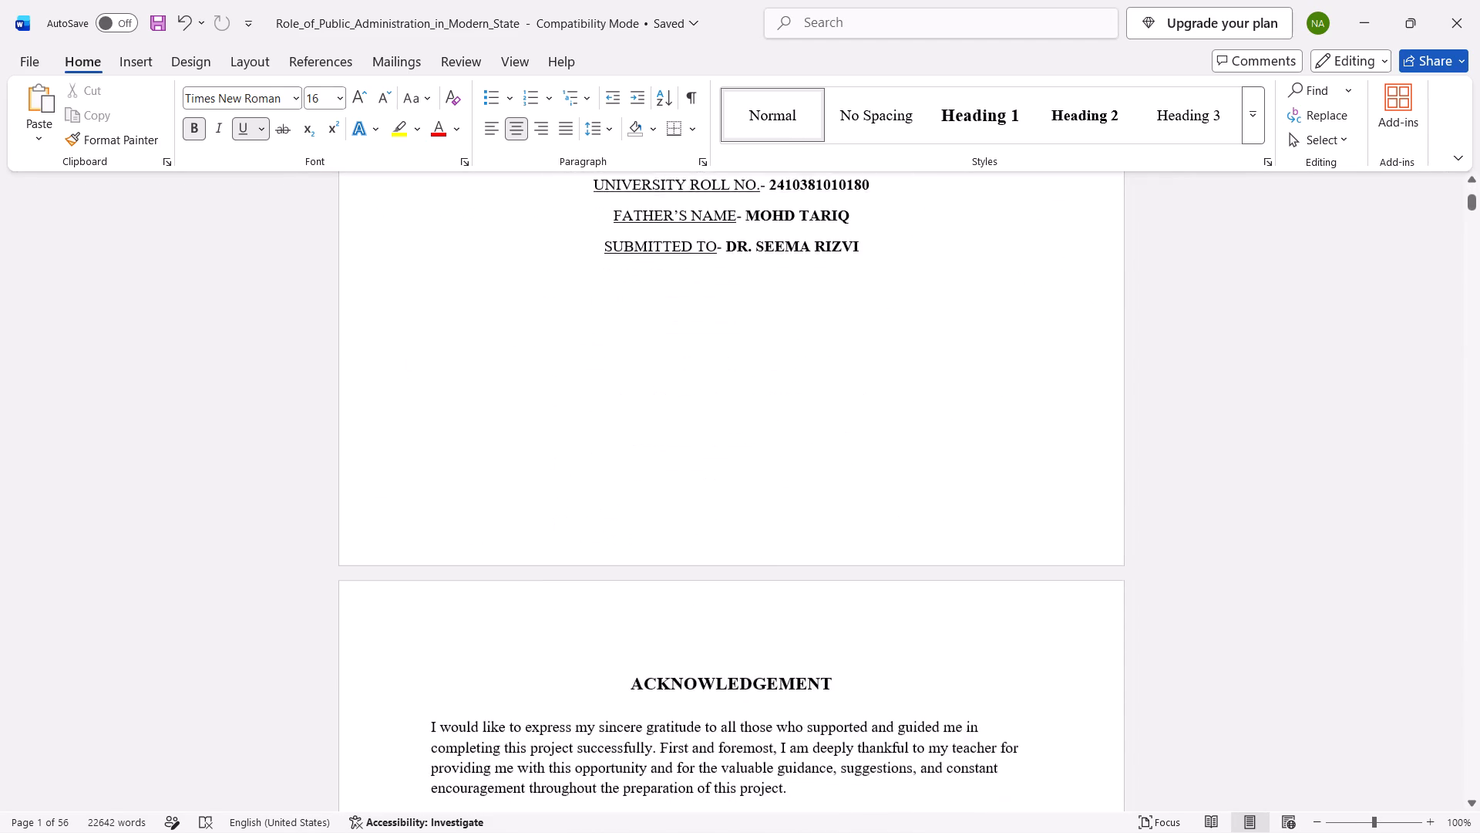
pyautogui.scroll(-5, 288, 457)
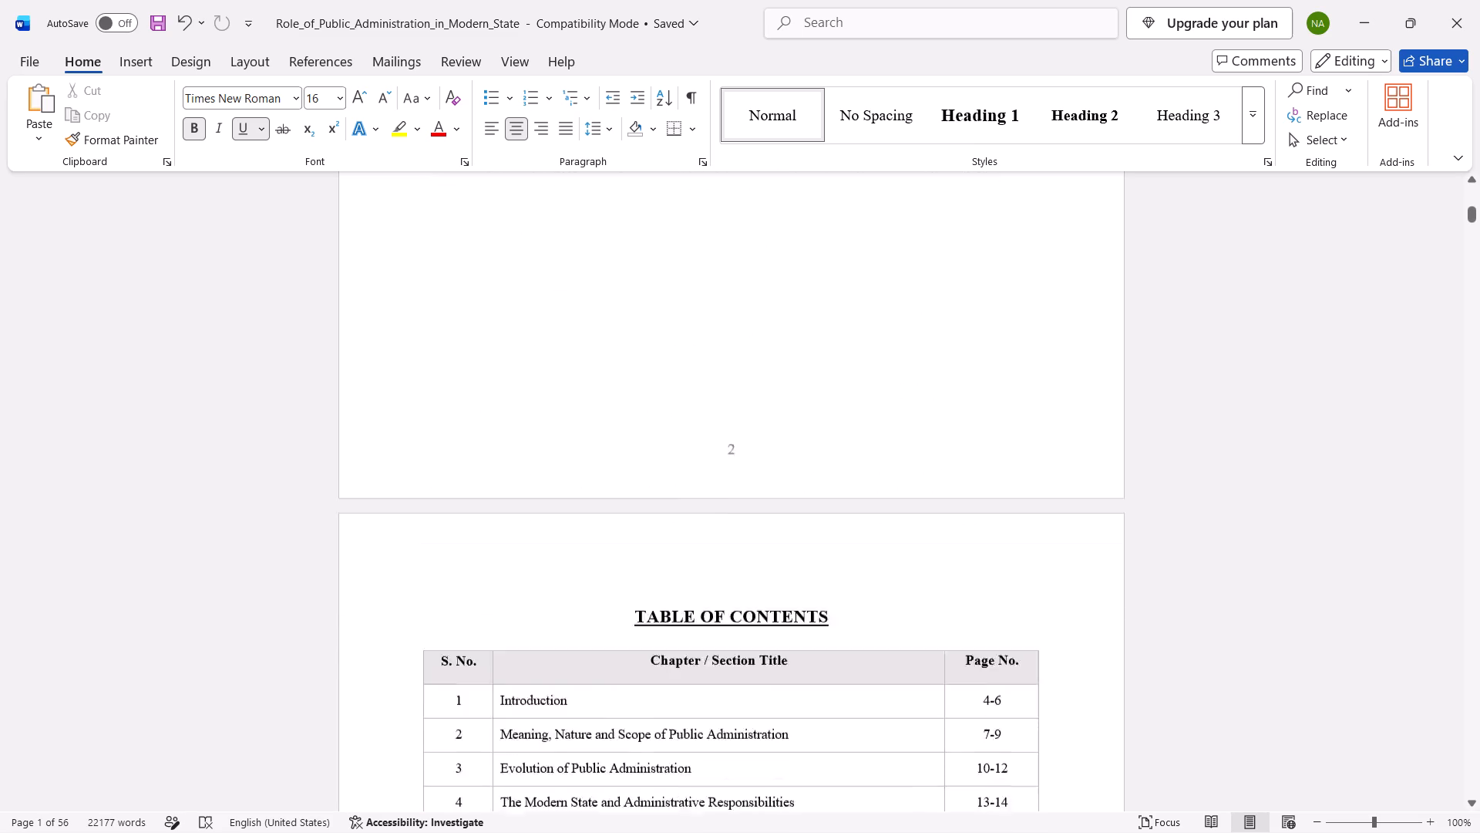
pyautogui.scroll(-5, 288, 457)
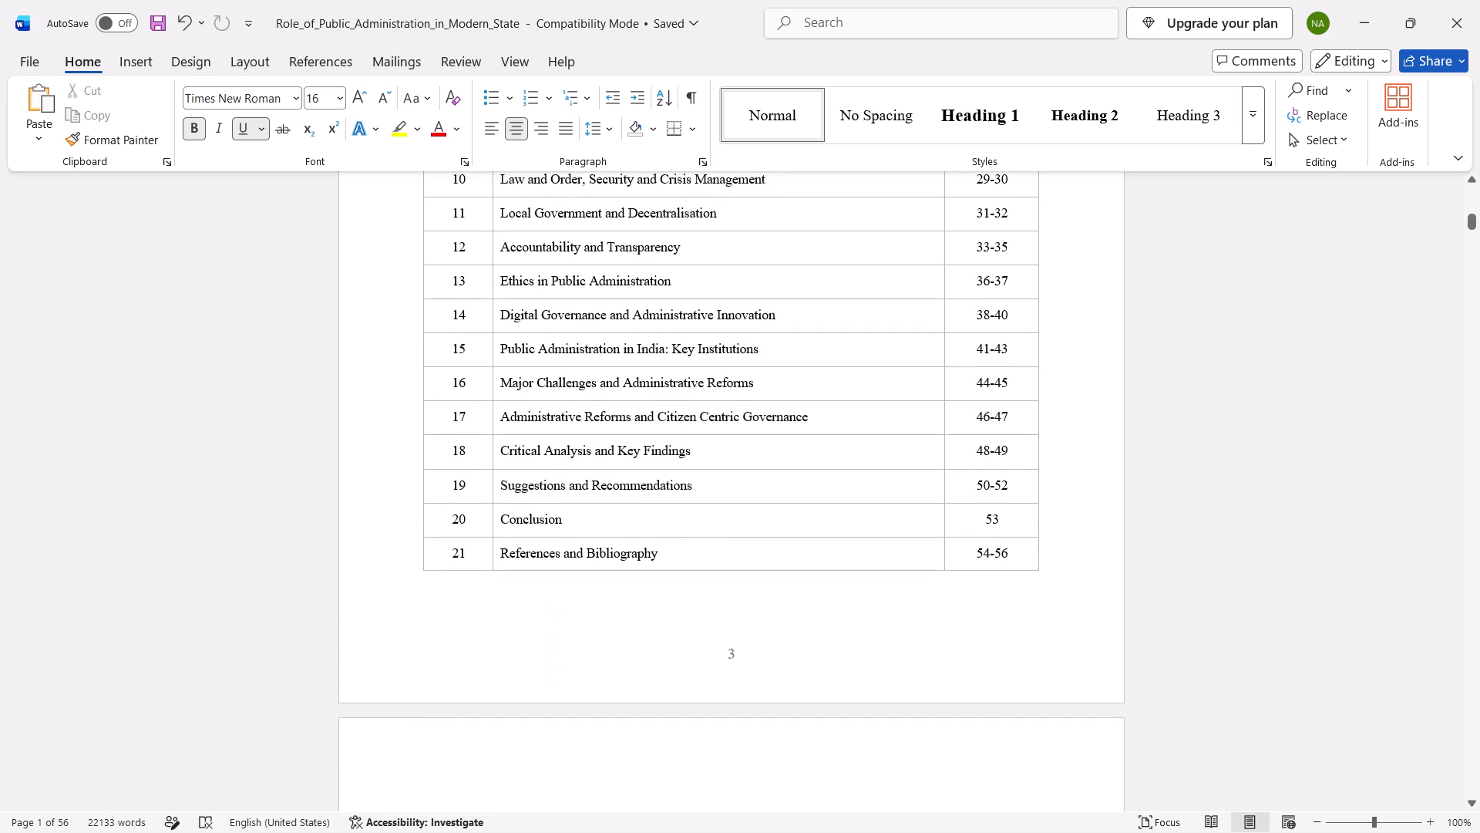
pyautogui.scroll(-2, 288, 457)
pyautogui.scroll(5, 288, 457)
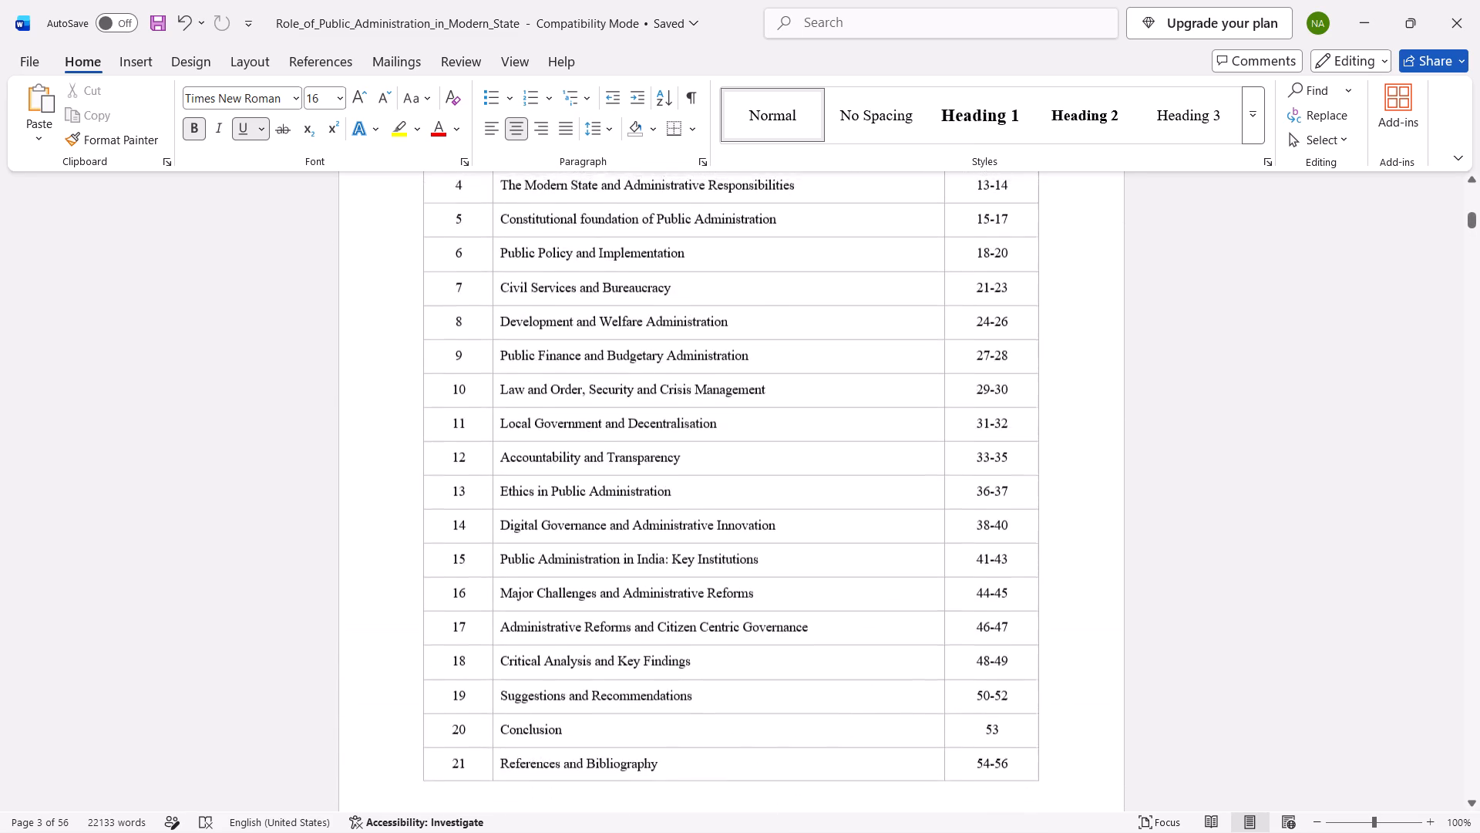
pyautogui.scroll(7, 288, 457)
pyautogui.scroll(-3, 288, 457)
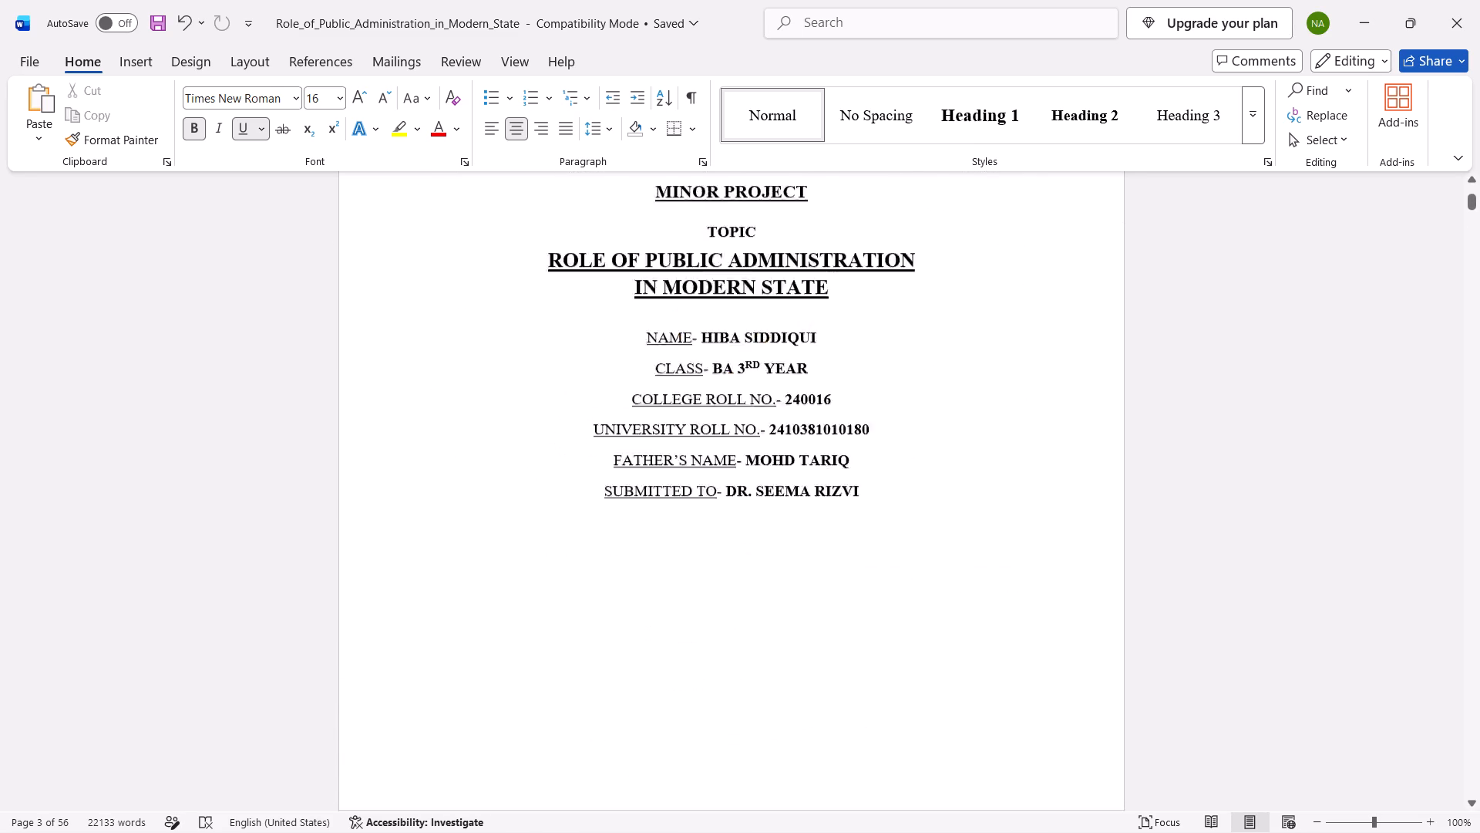
pyautogui.scroll(-12, 288, 457)
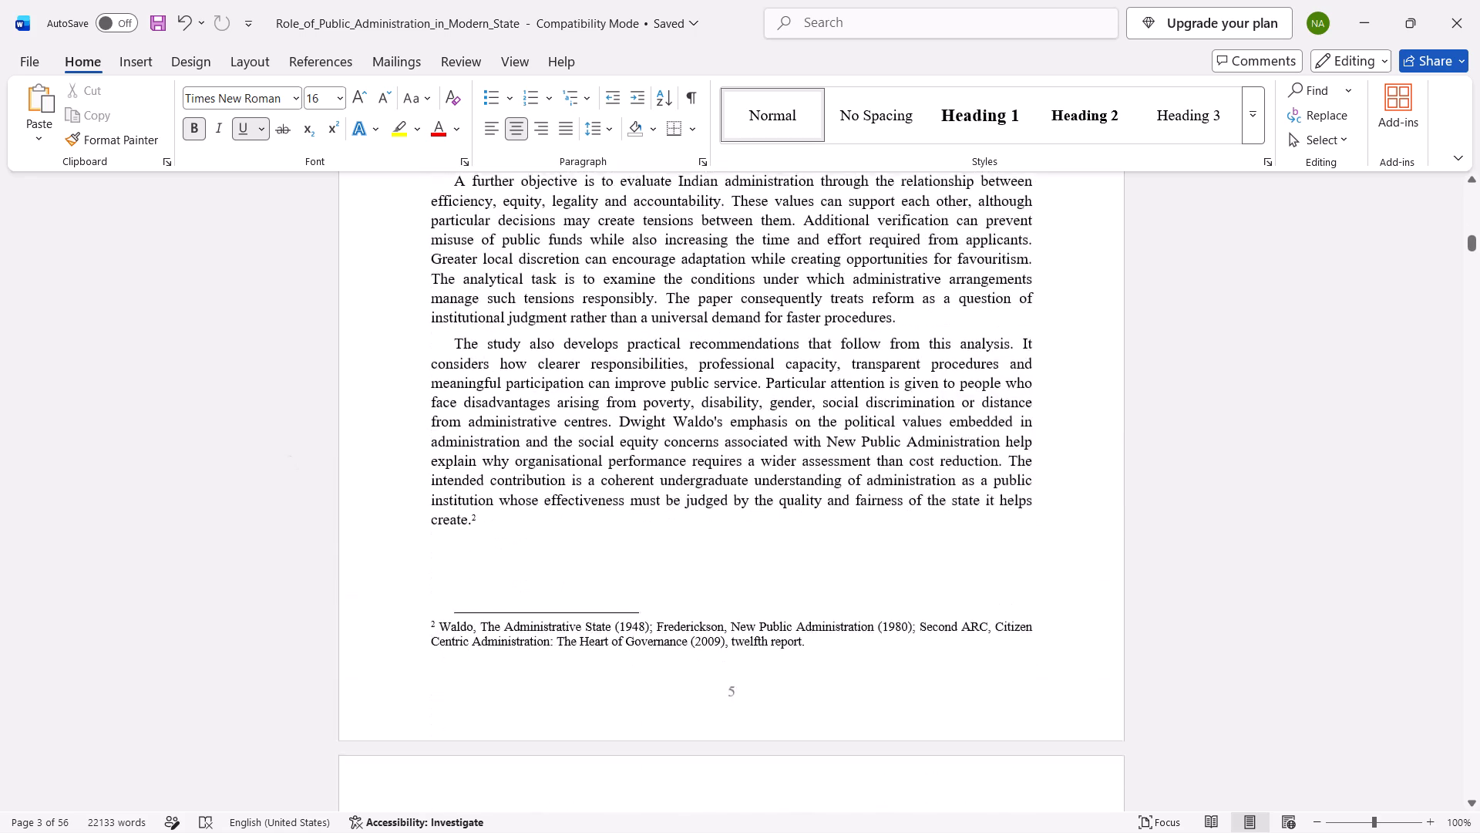
# Examine the document from page 5 through Chapter 2 to the POSDCoRB section on page 9.
pyautogui.scroll(-5, 288, 457)
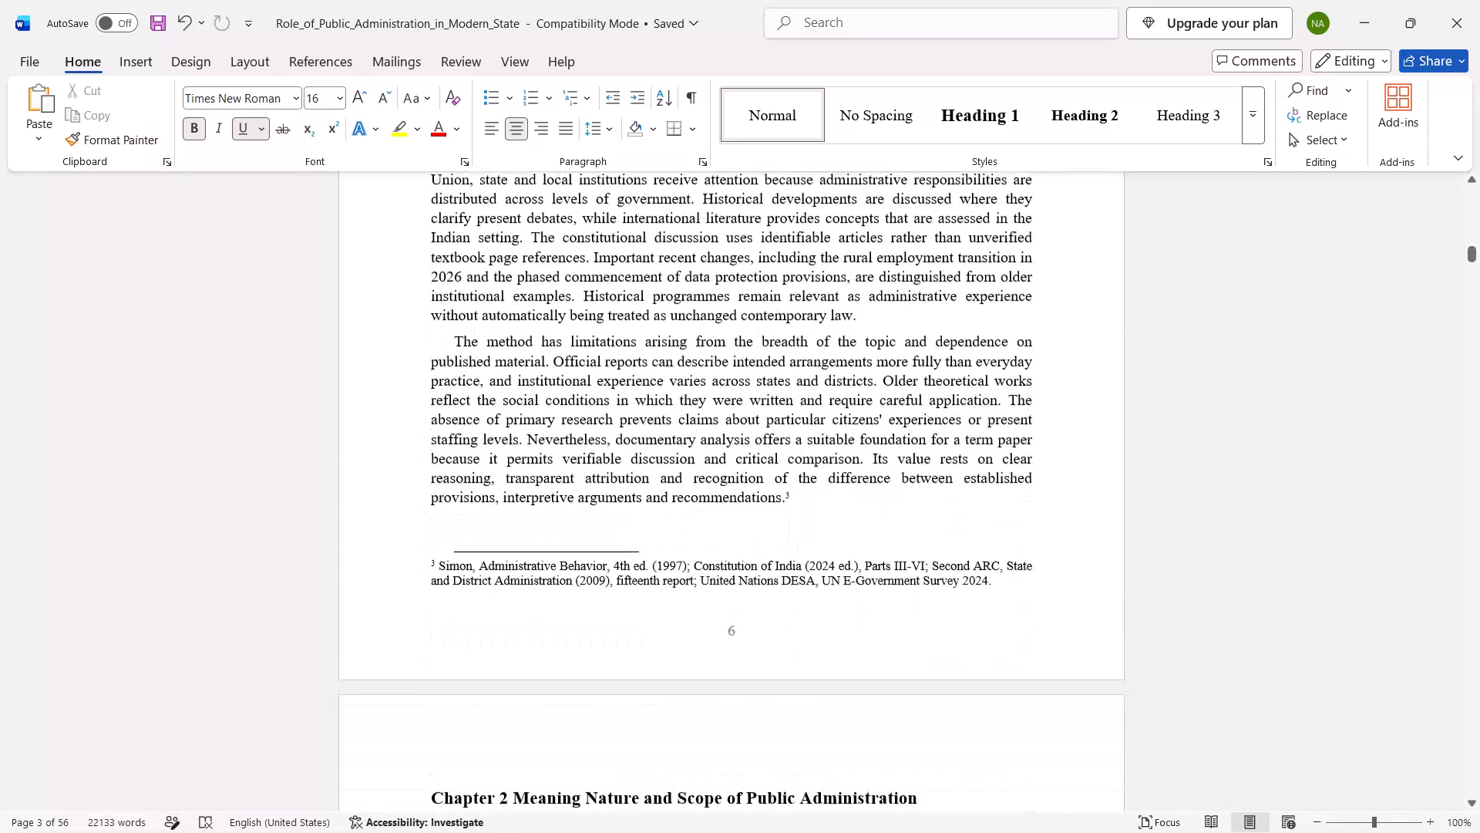
pyautogui.scroll(-4, 288, 457)
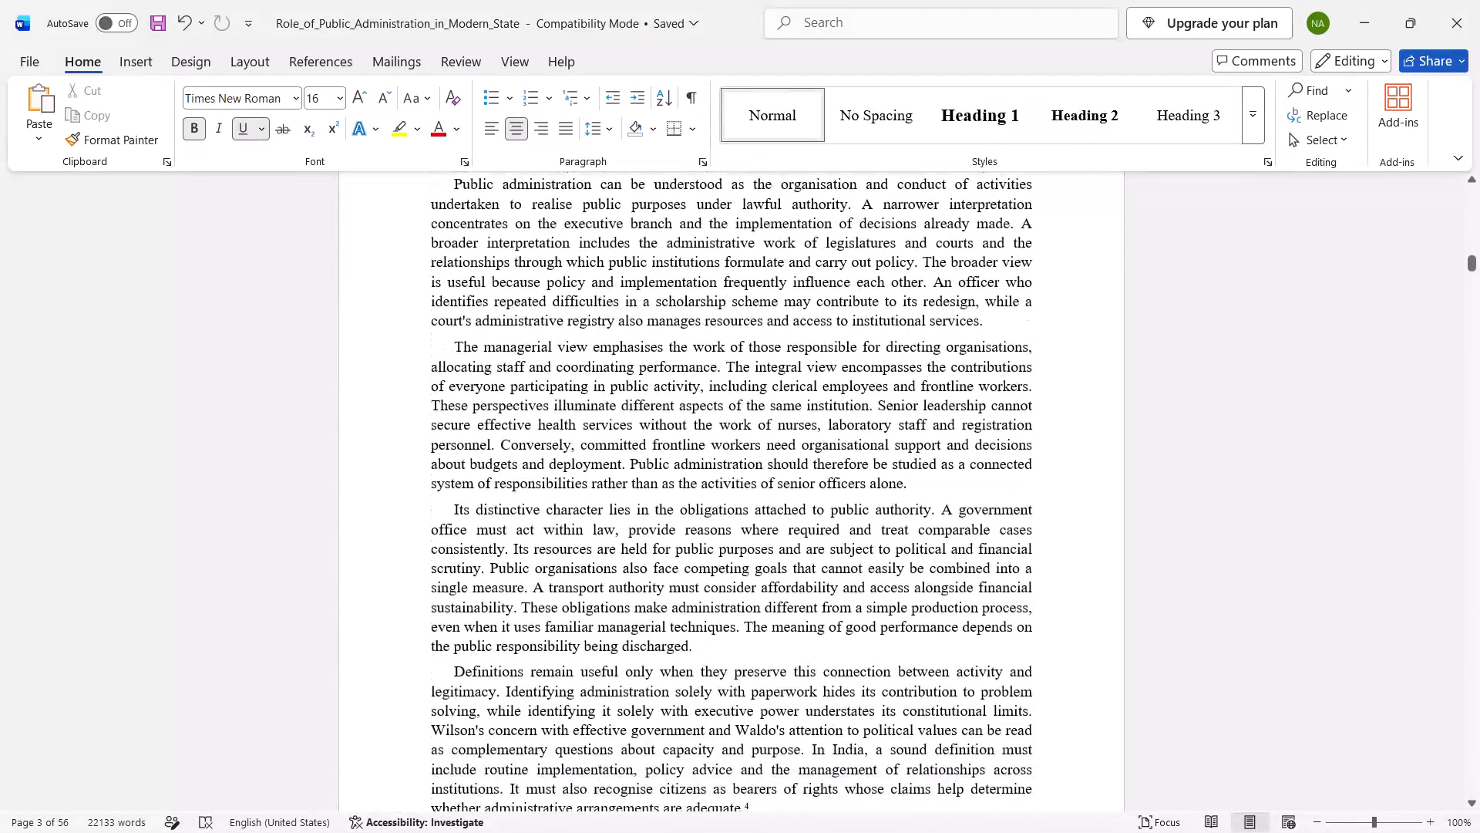
pyautogui.scroll(-3, 288, 457)
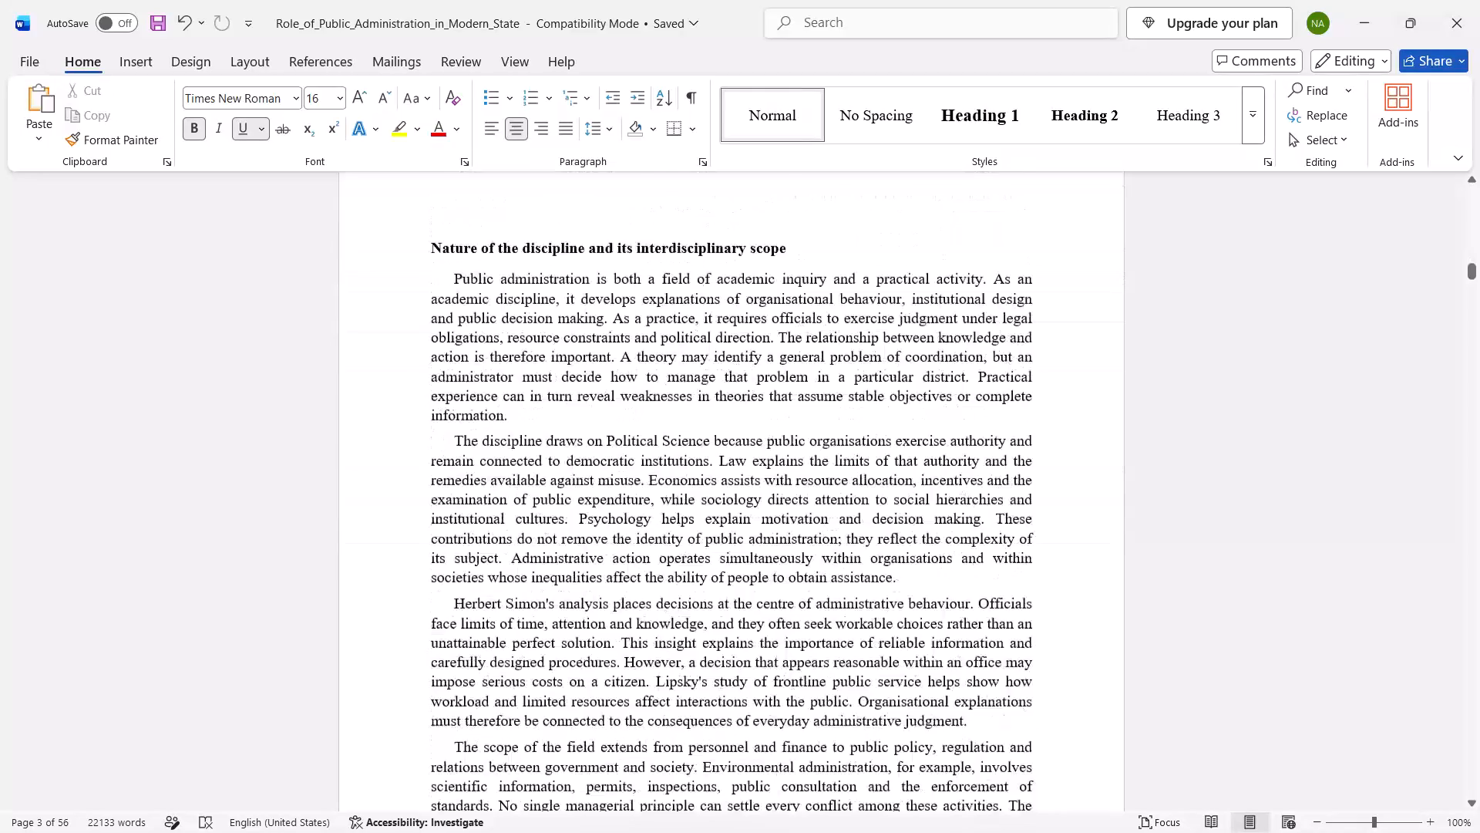
pyautogui.scroll(-3, 288, 457)
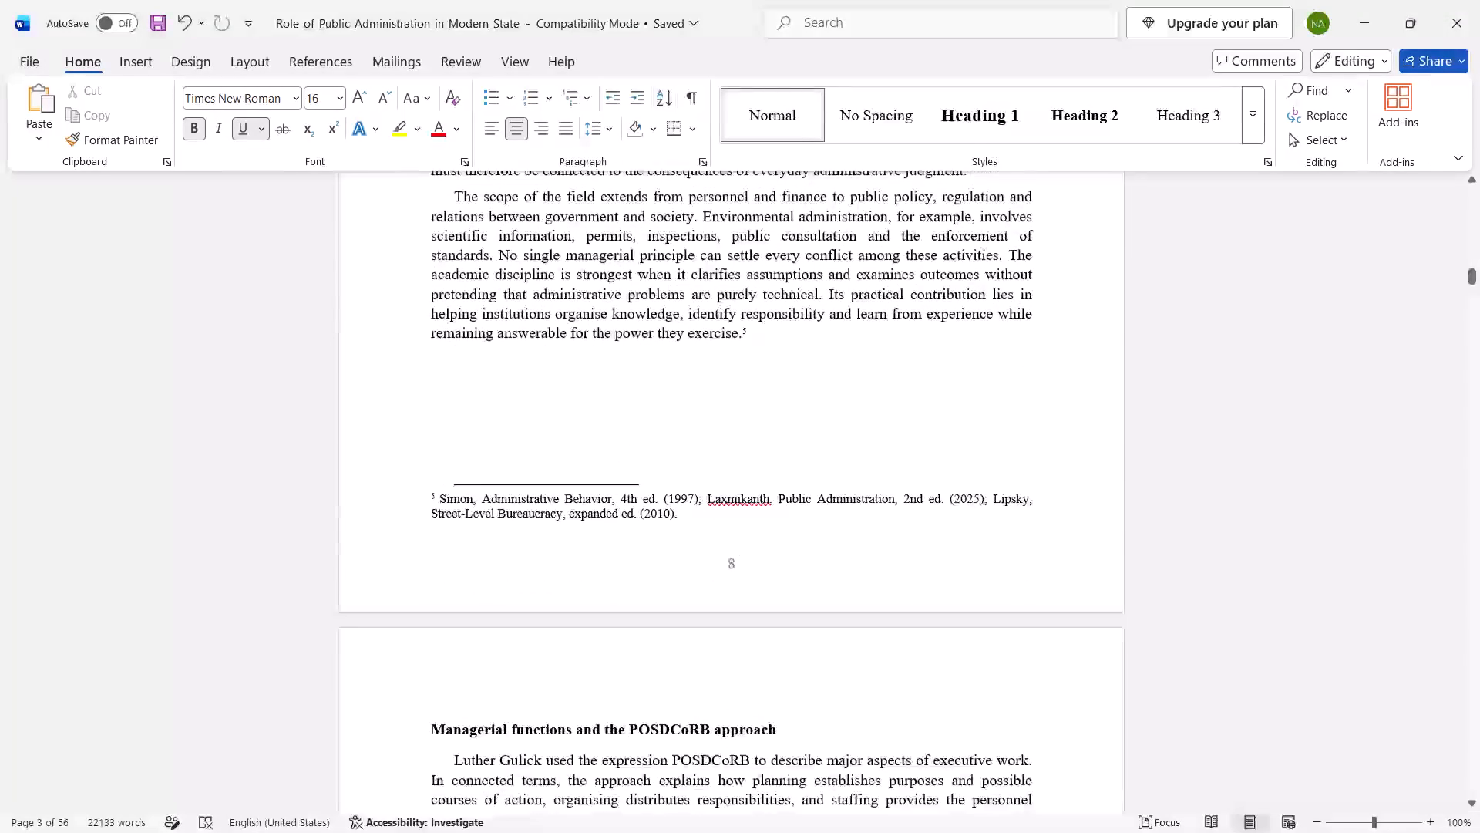
pyautogui.scroll(-2, 288, 457)
# Look back through Chapter 2 and the acknowledgement up to the top of the cover page.
pyautogui.scroll(1, 288, 457)
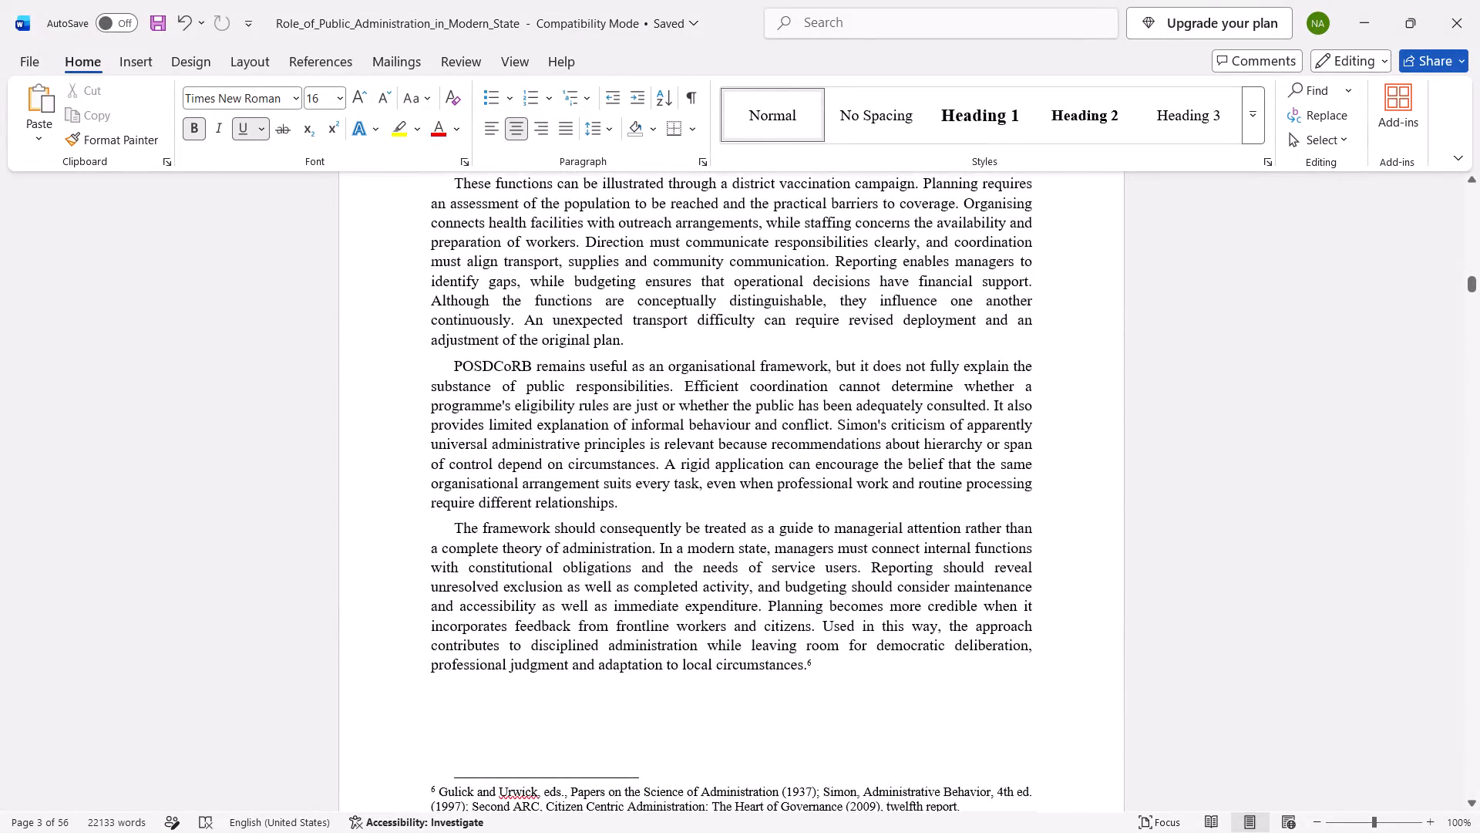
pyautogui.scroll(2, 288, 457)
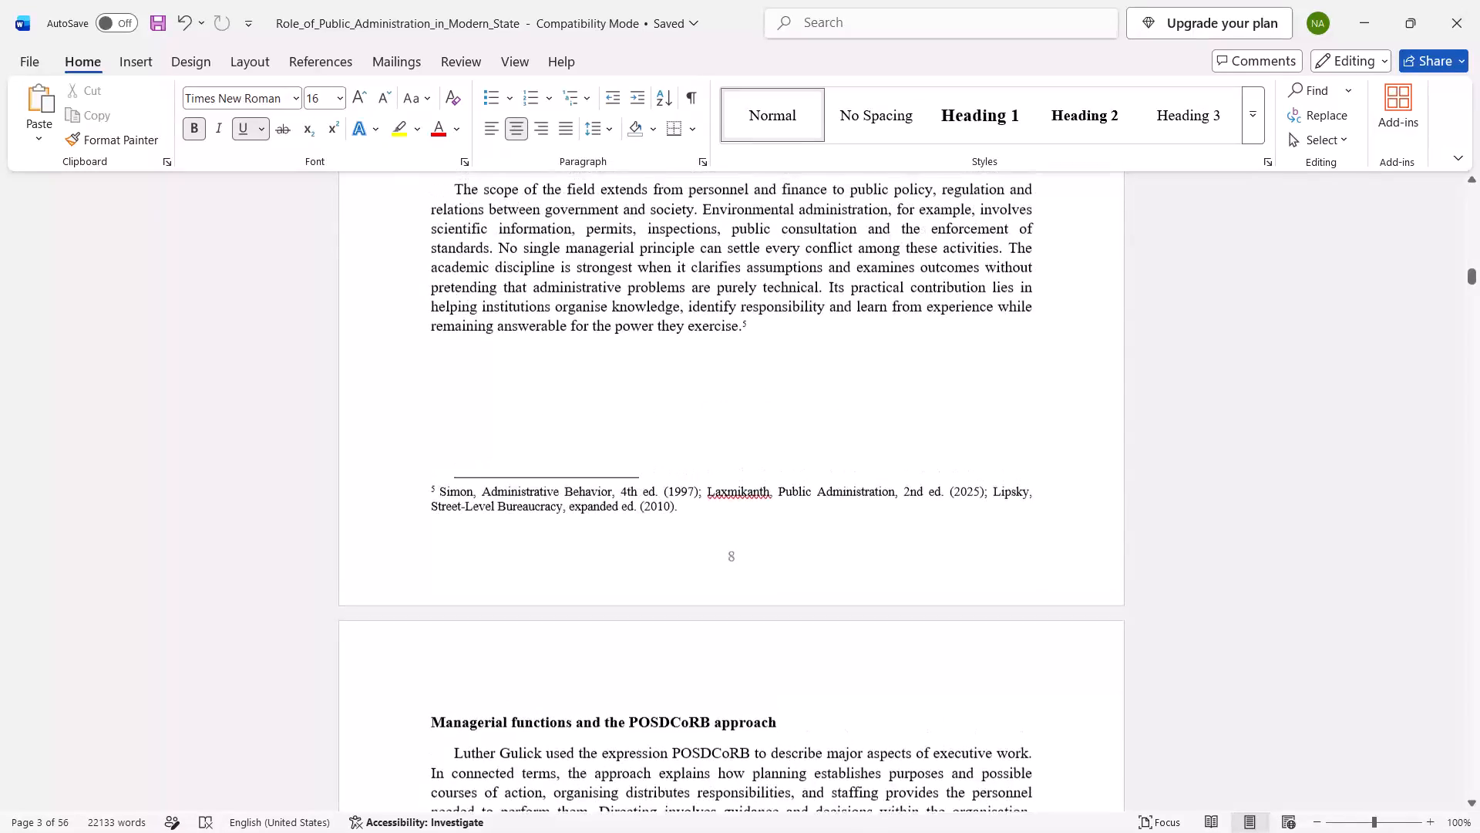
pyautogui.scroll(1, 288, 457)
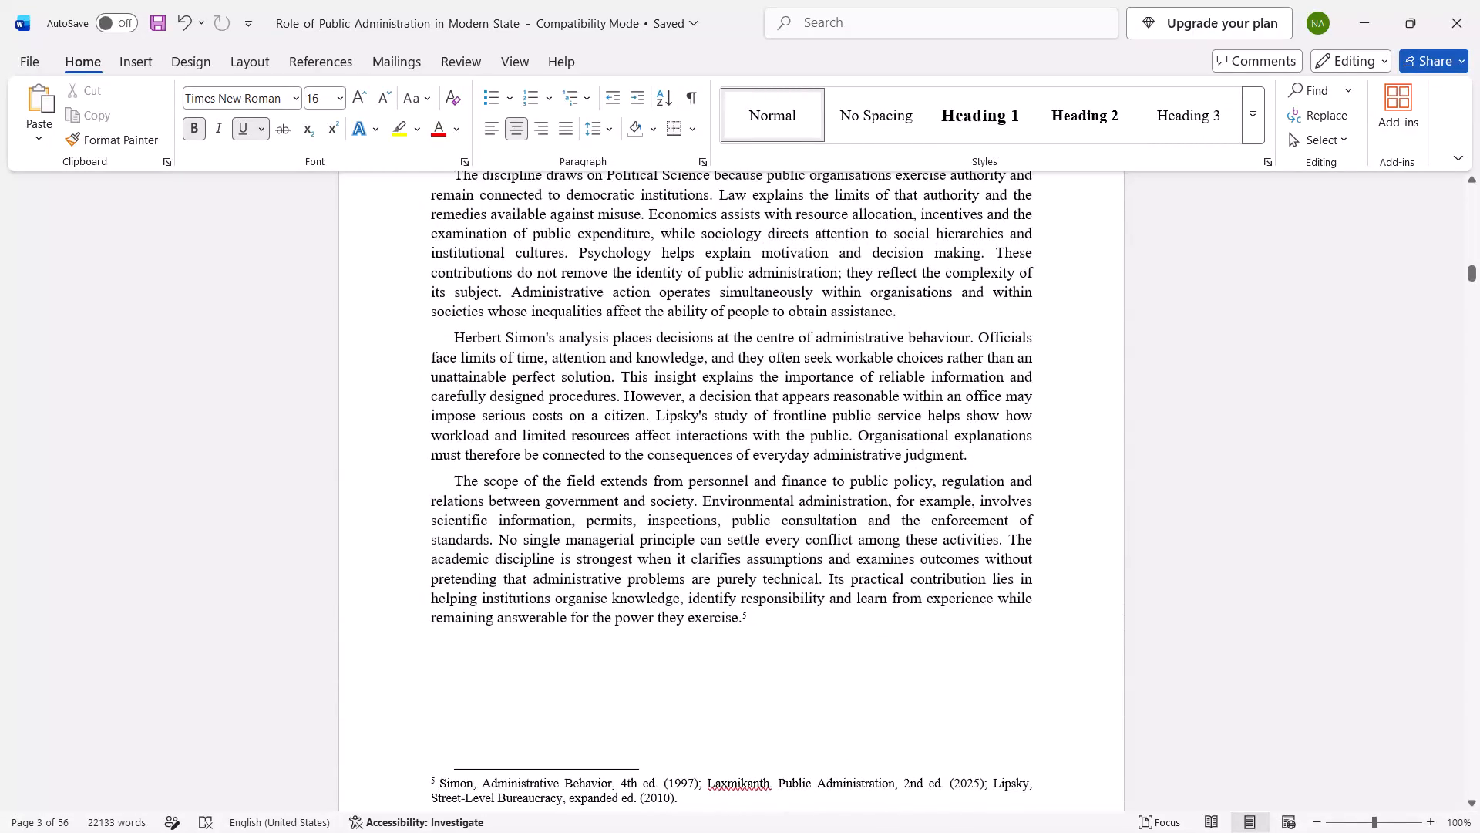
pyautogui.scroll(16, 288, 457)
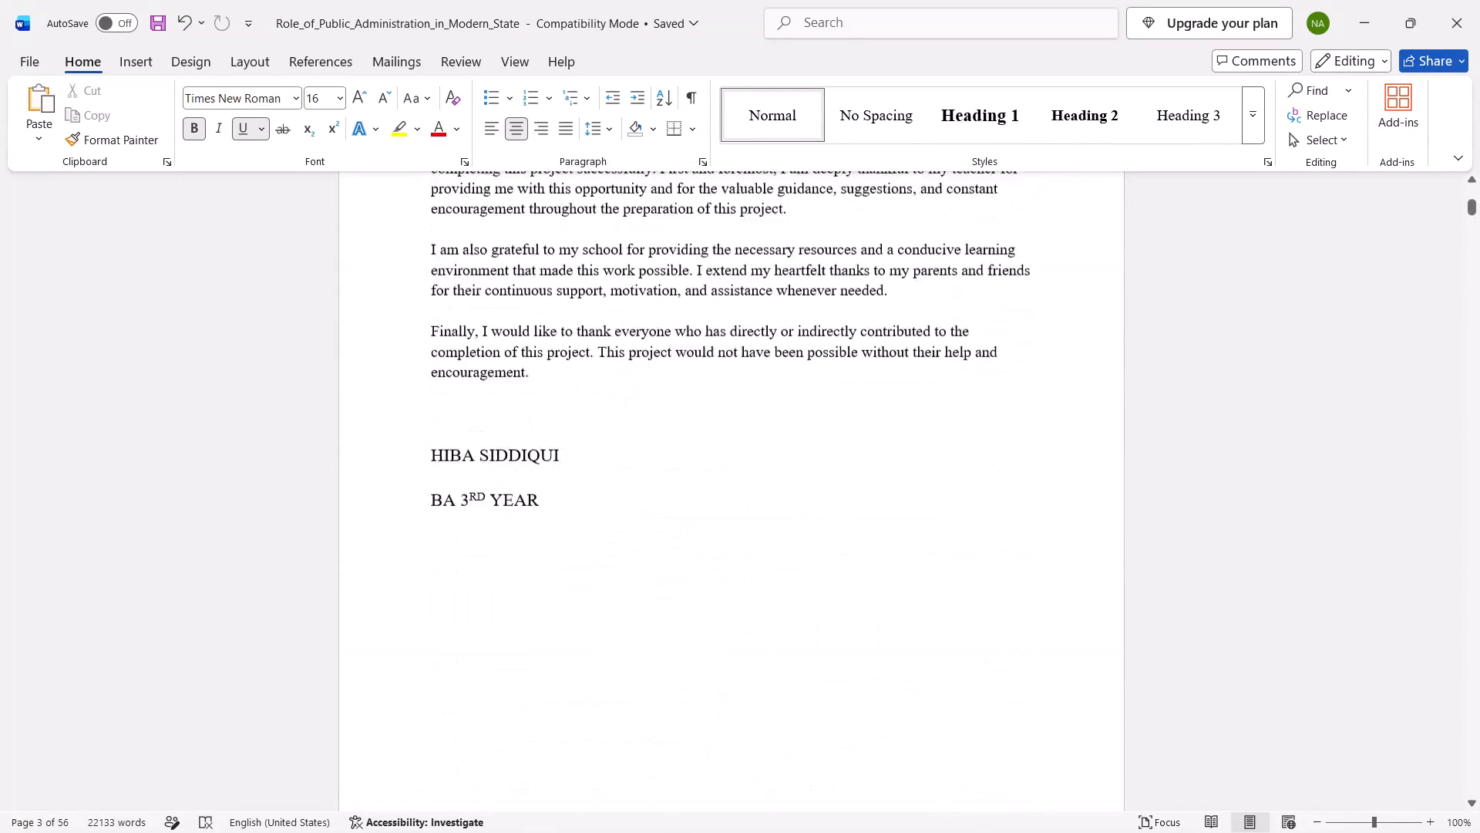
pyautogui.scroll(4, 288, 457)
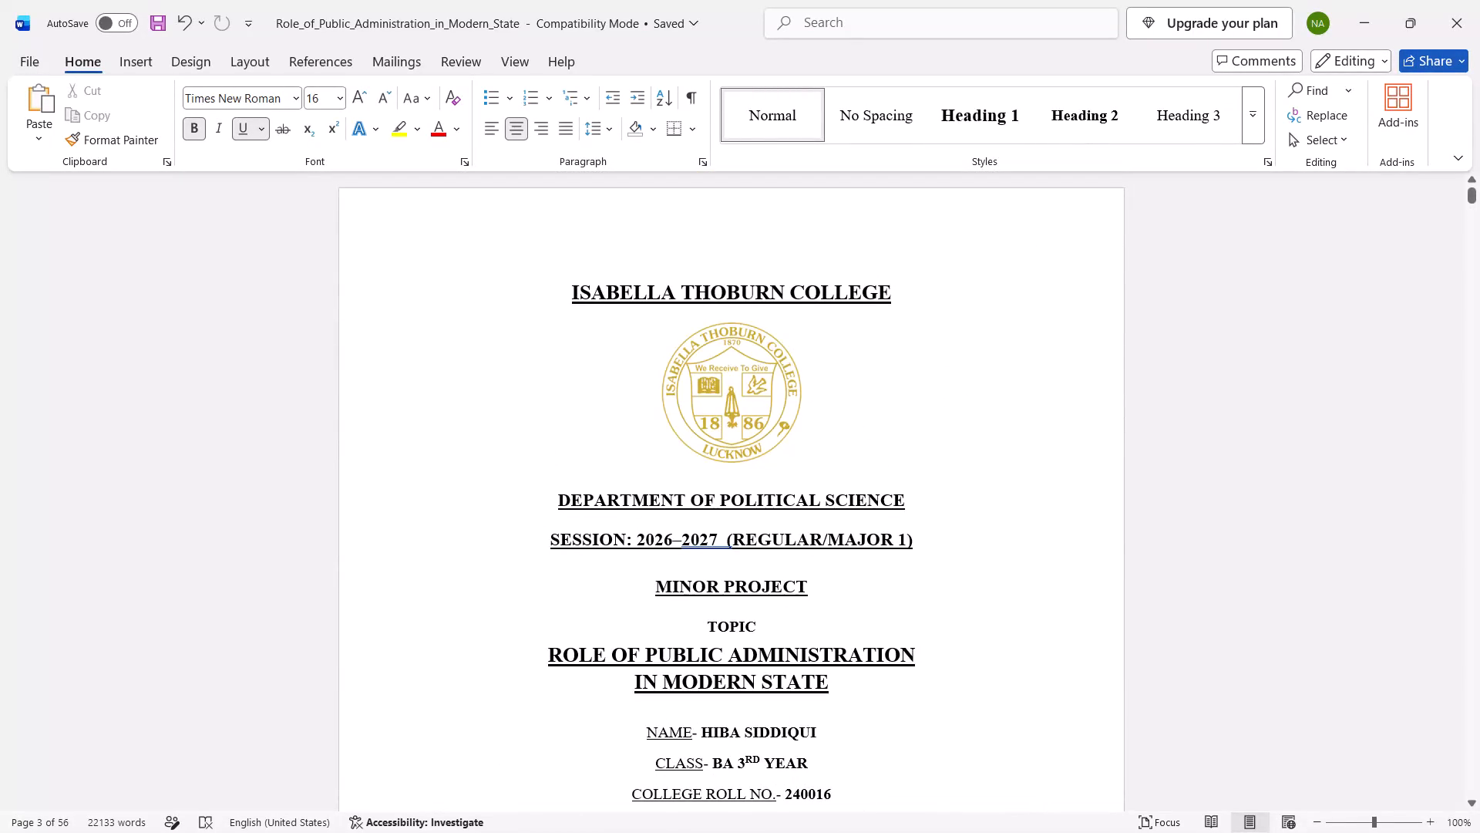
# Close the public administration project document and the separate front page and index document, discarding the latter's changes.
pyautogui.click(1447, 12)
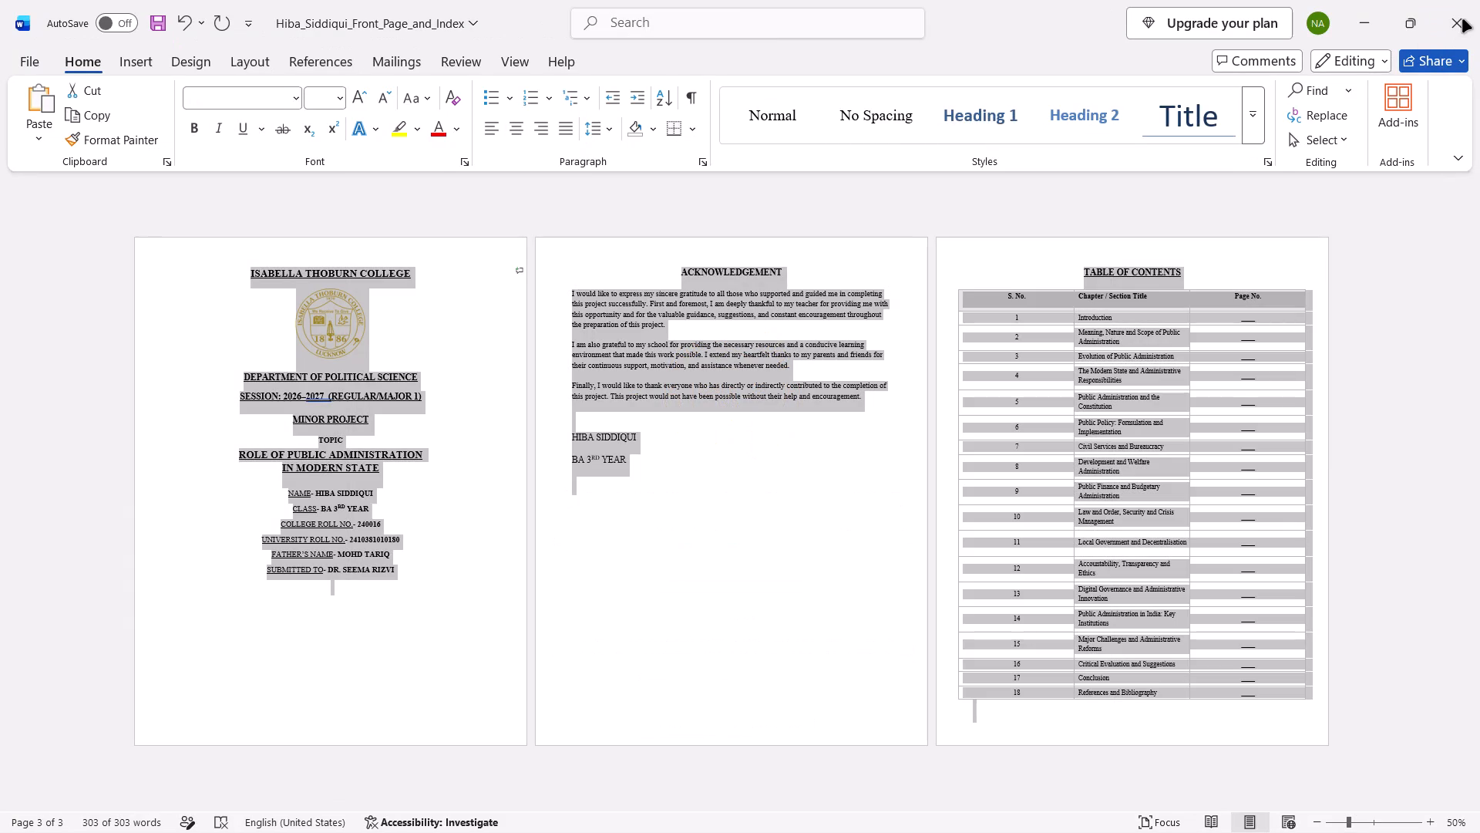
pyautogui.click(1462, 19)
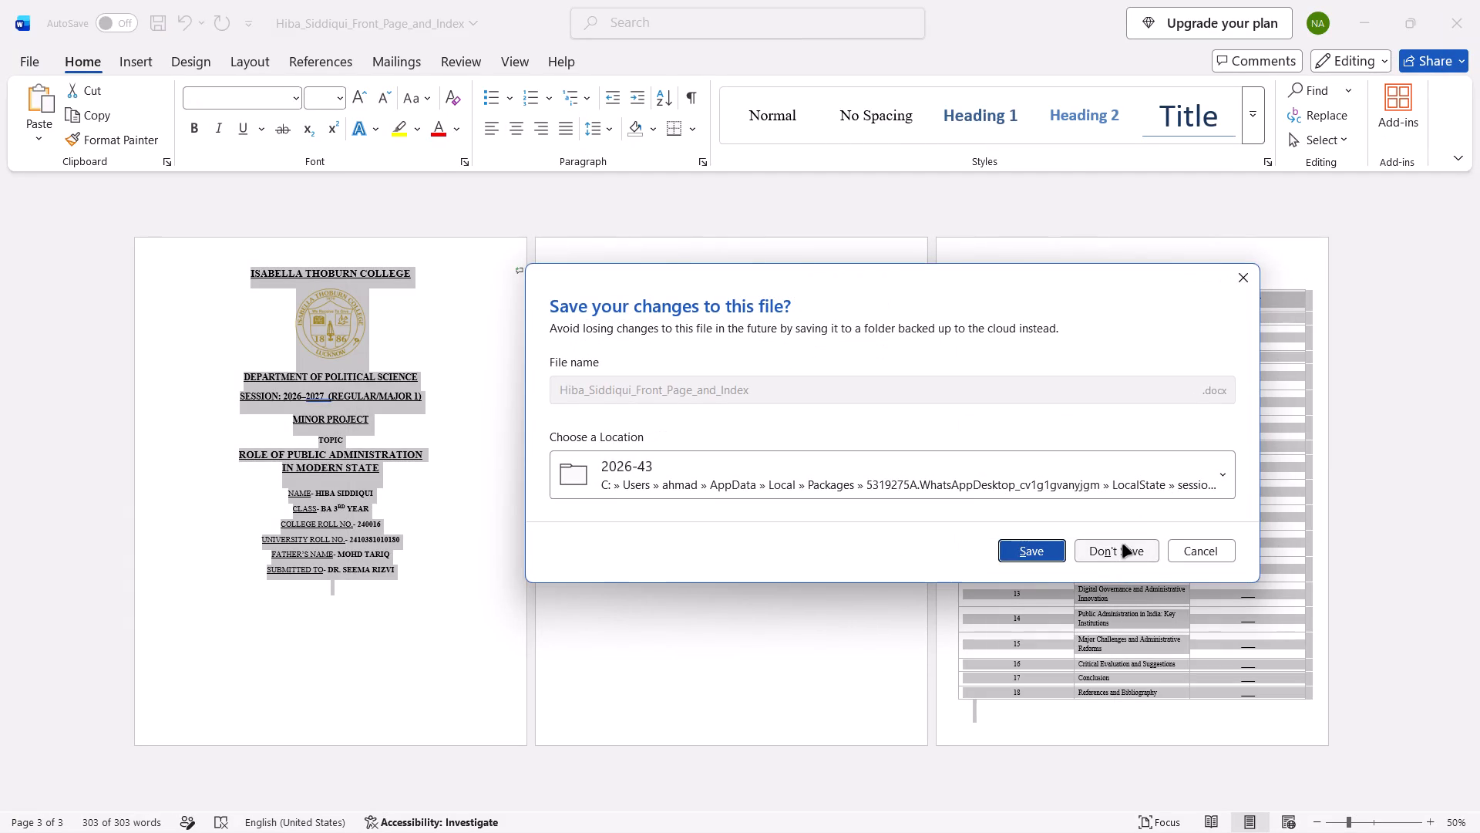
pyautogui.click(1120, 547)
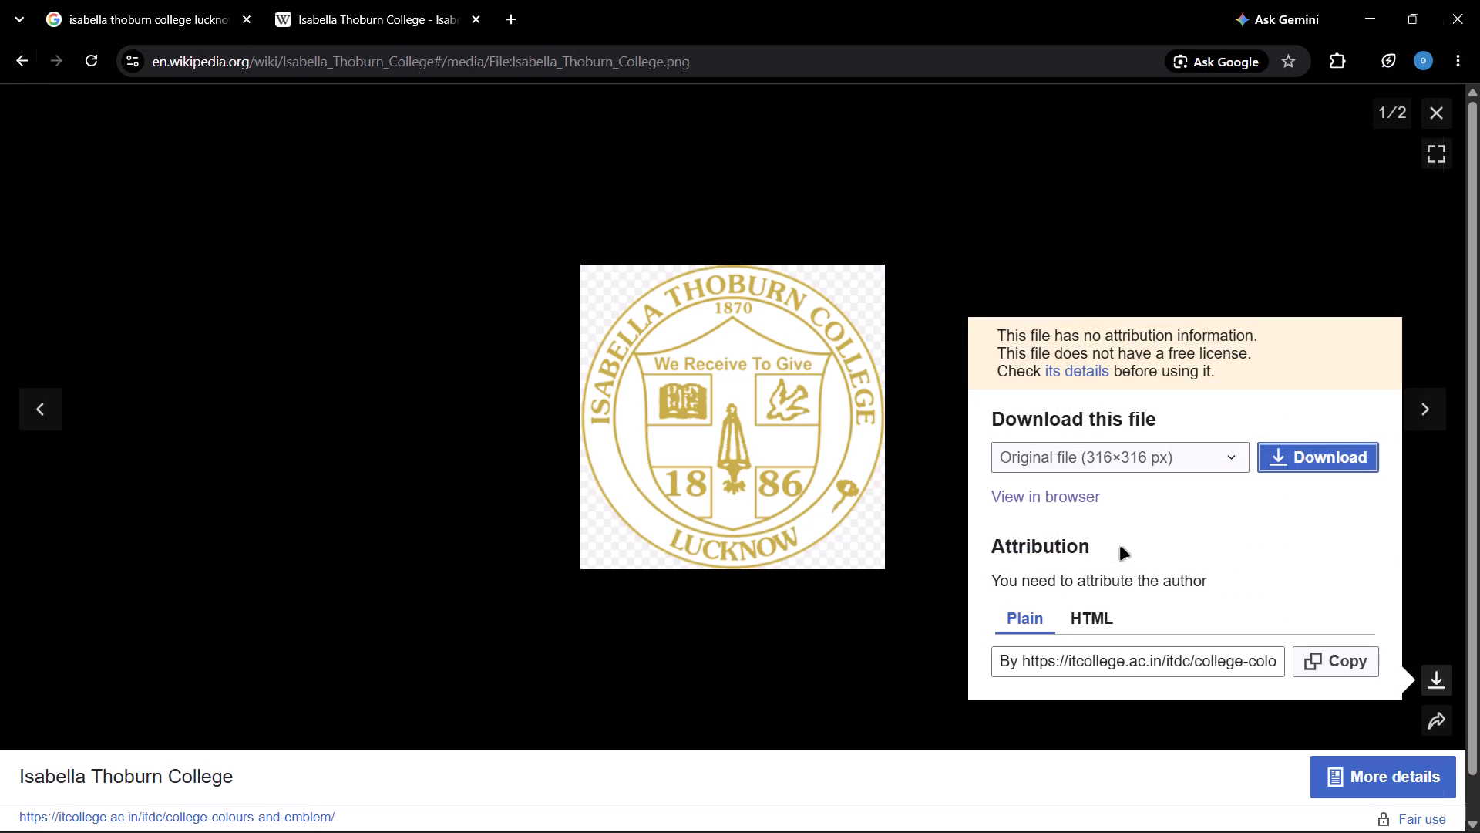